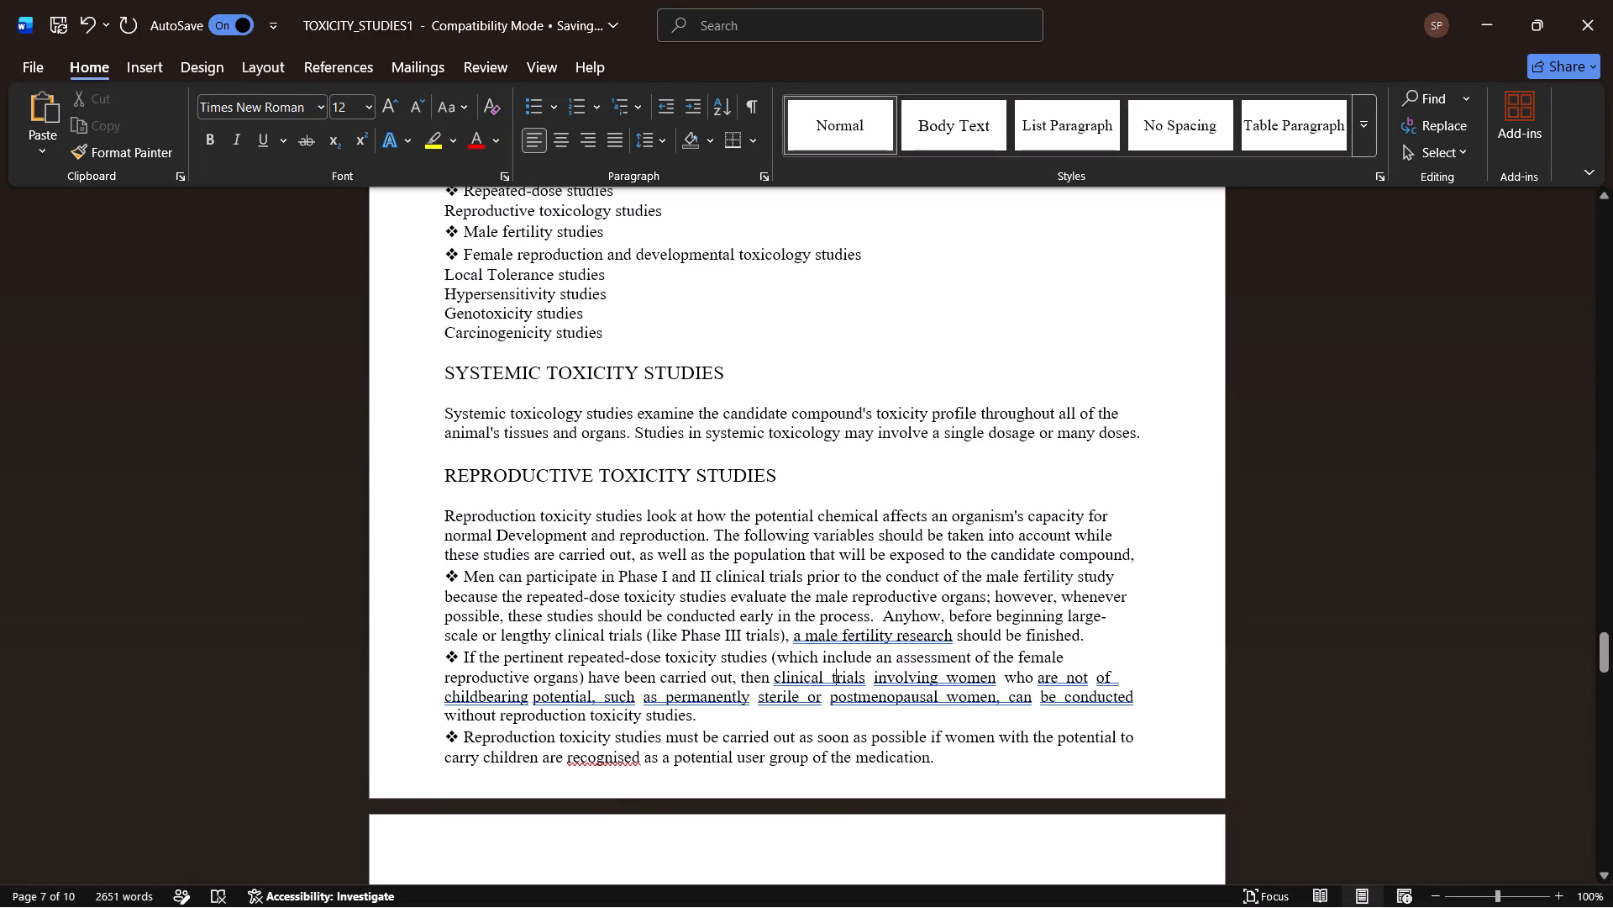
# Remove the extra spaces between words from "clinical trials" through "not of childbearing" in the second bullet under REPRODUCTIVE TOXICITY STUDIES.
pyautogui.click(831, 678)
pyautogui.press('BackSpace')
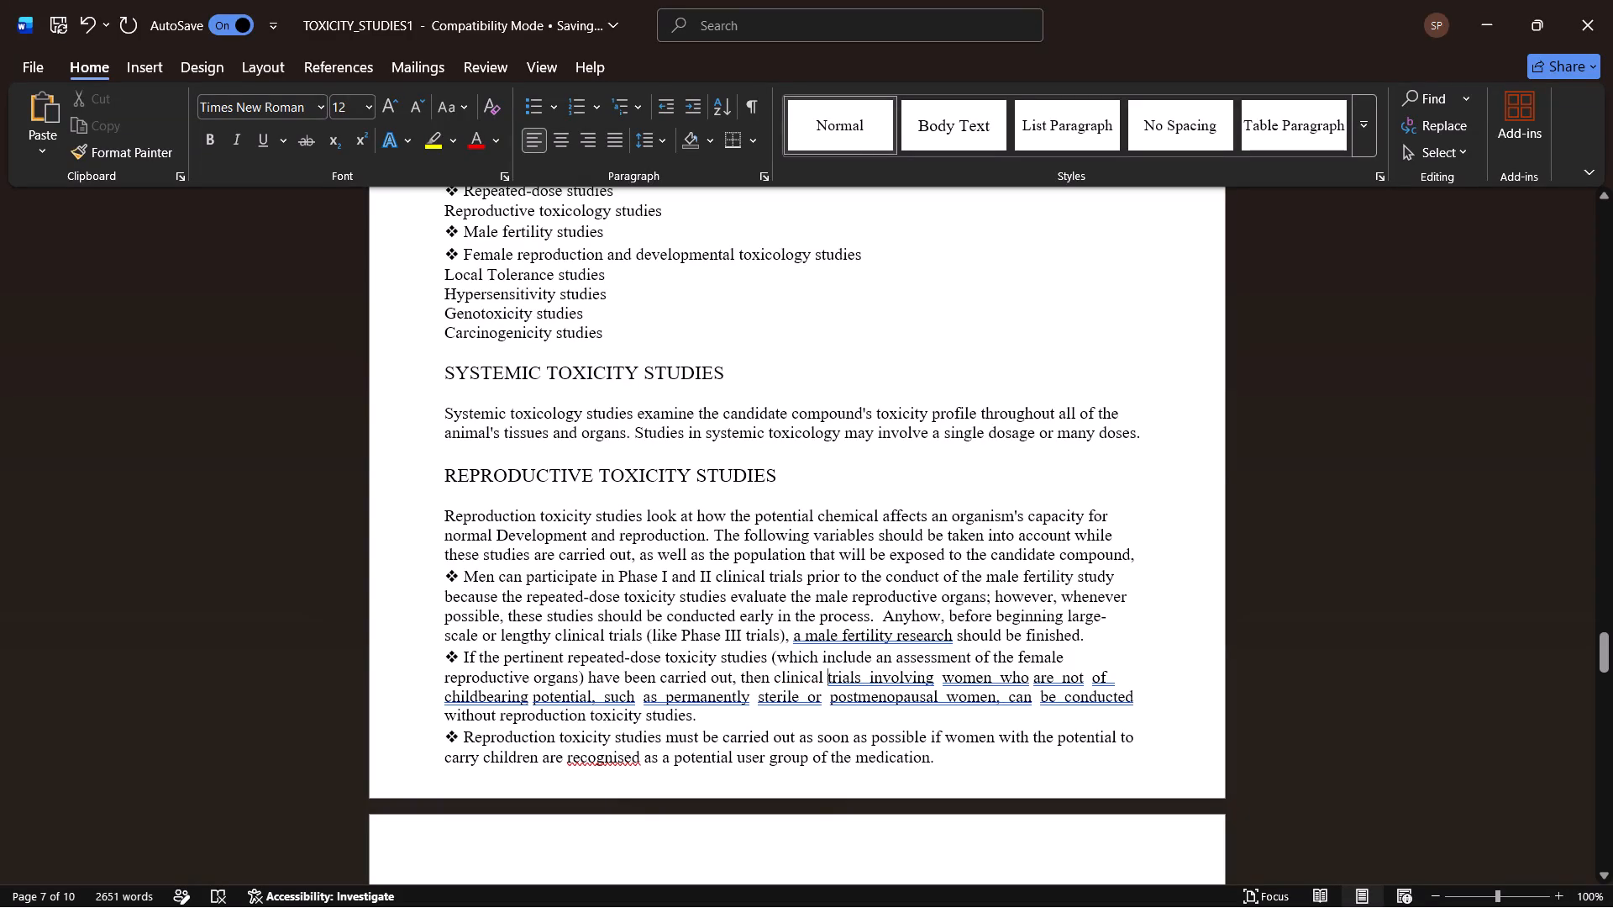
pyautogui.click(868, 673)
pyautogui.press('BackSpace')
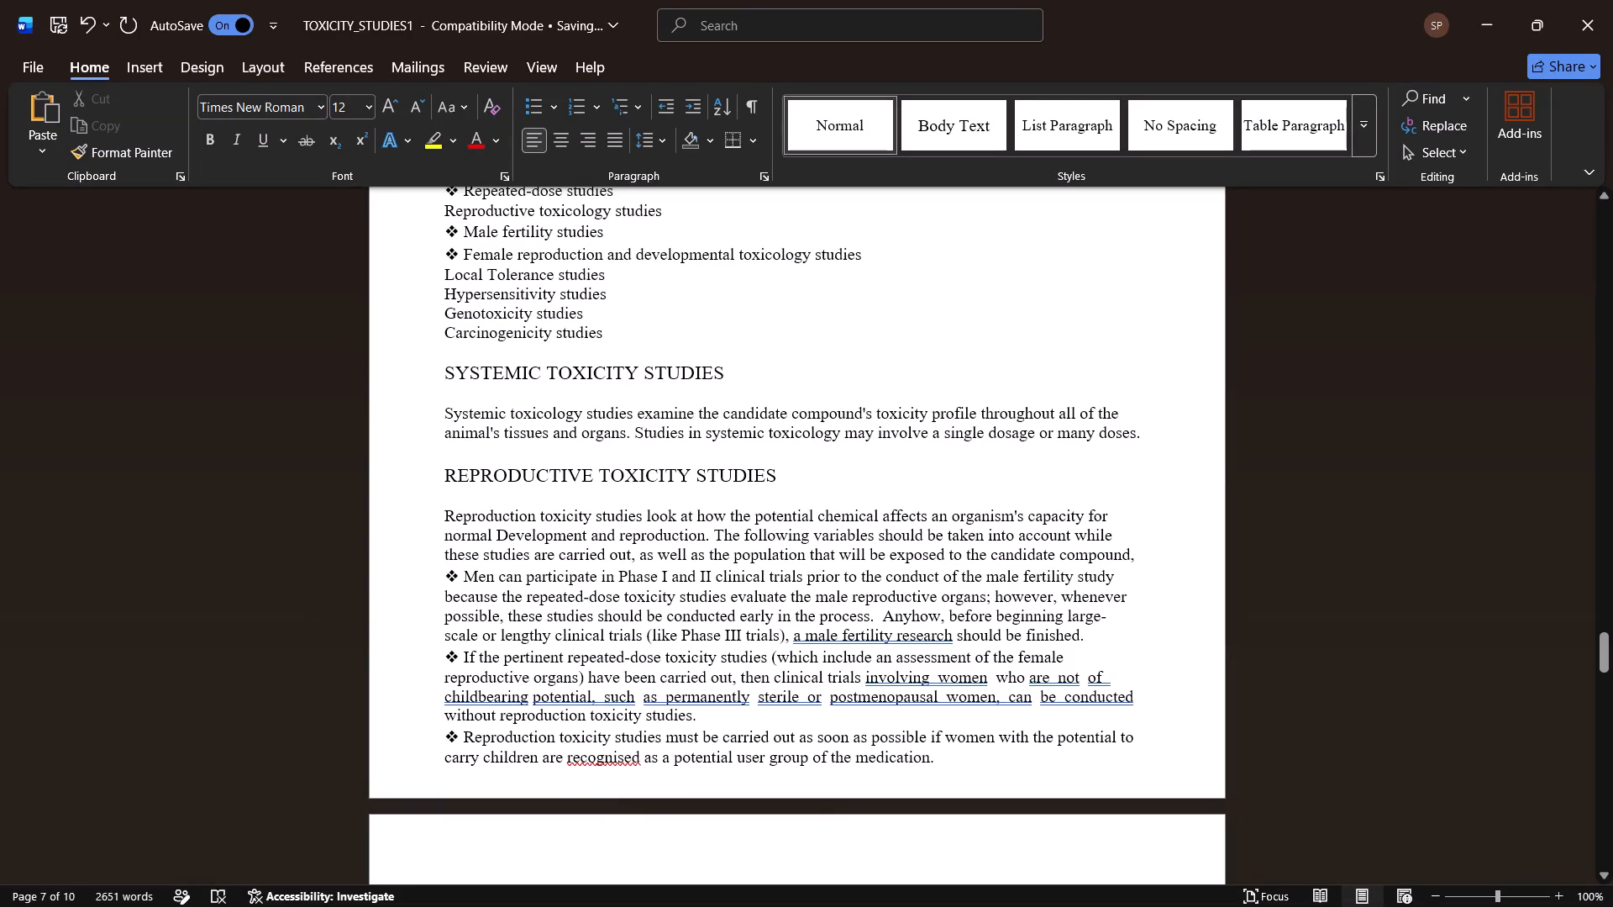
pyautogui.click(935, 680)
pyautogui.press('BackSpace')
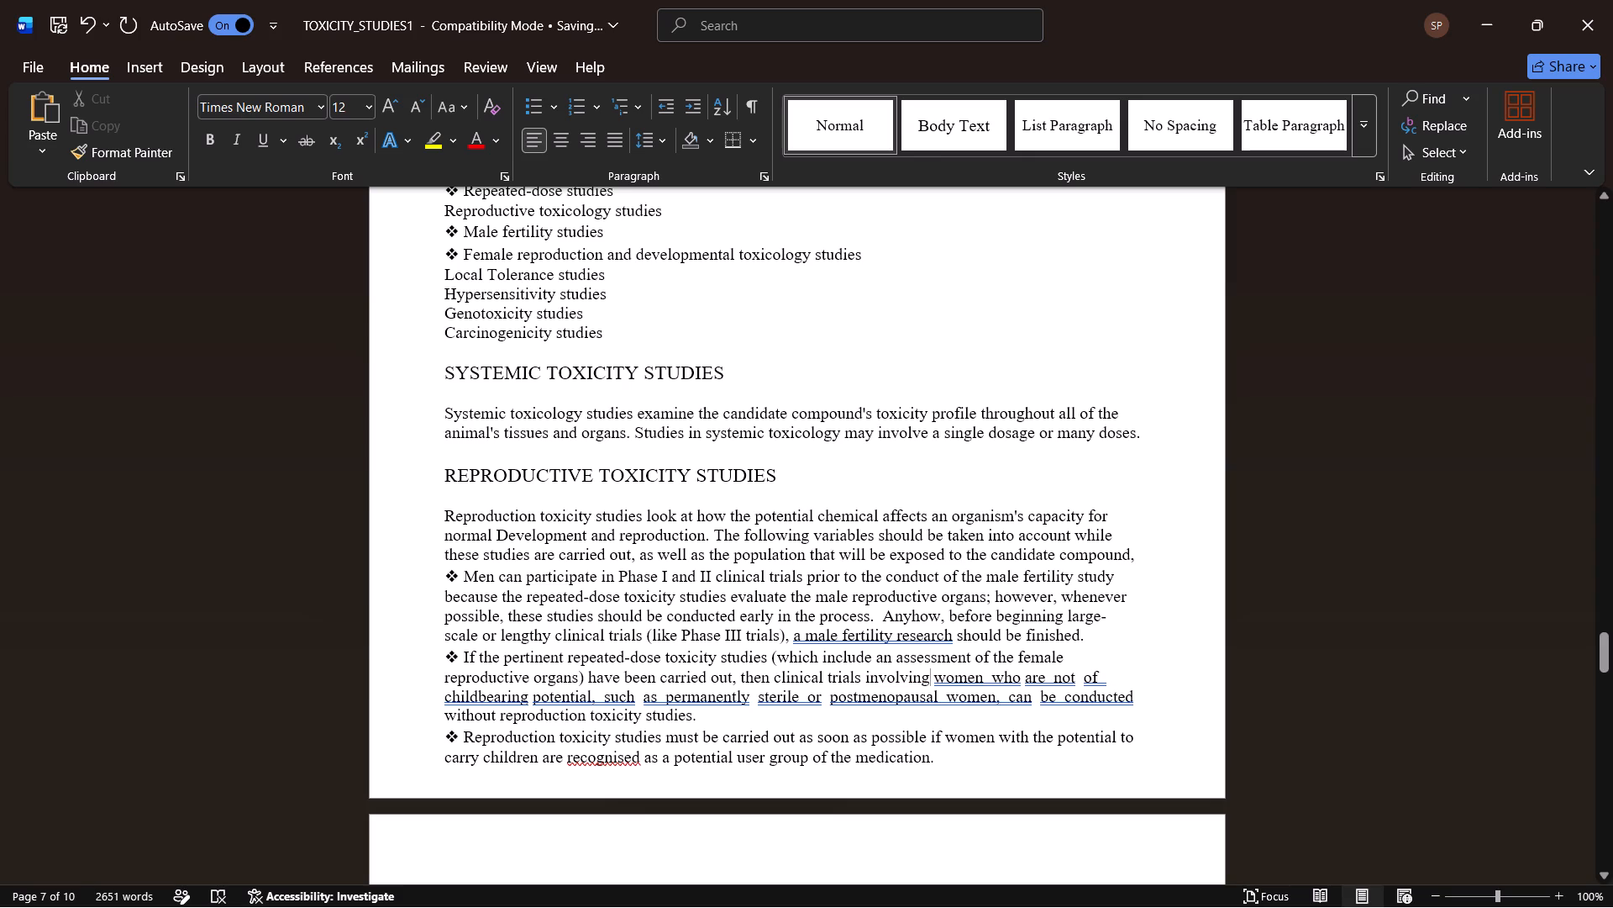
pyautogui.click(995, 678)
pyautogui.press('BackSpace')
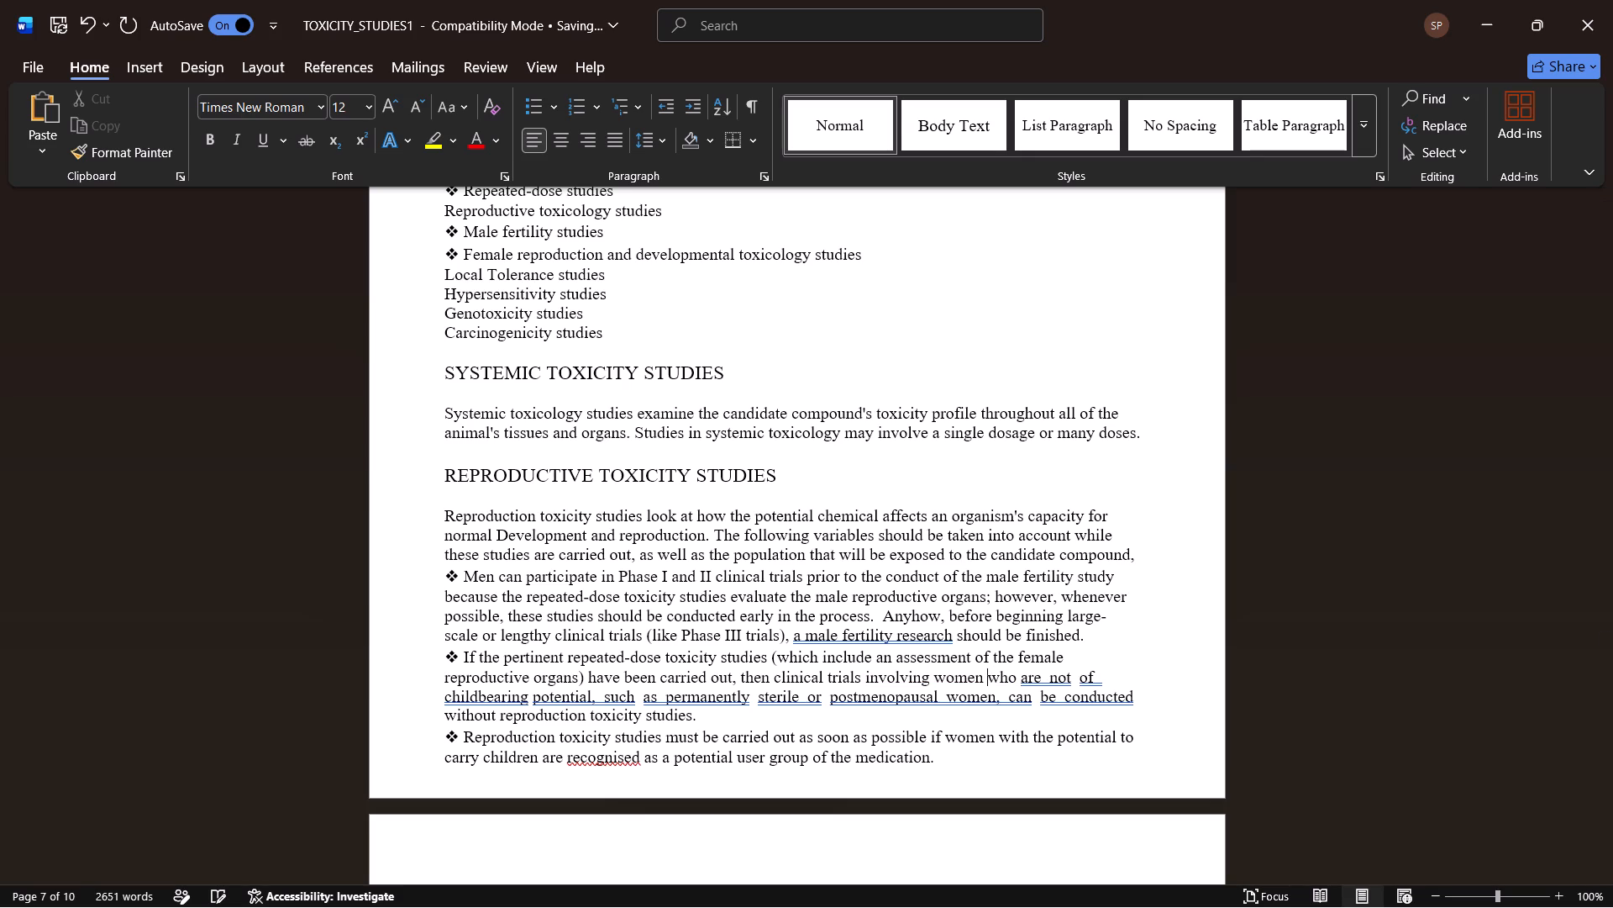
pyautogui.click(1048, 678)
pyautogui.press('BackSpace')
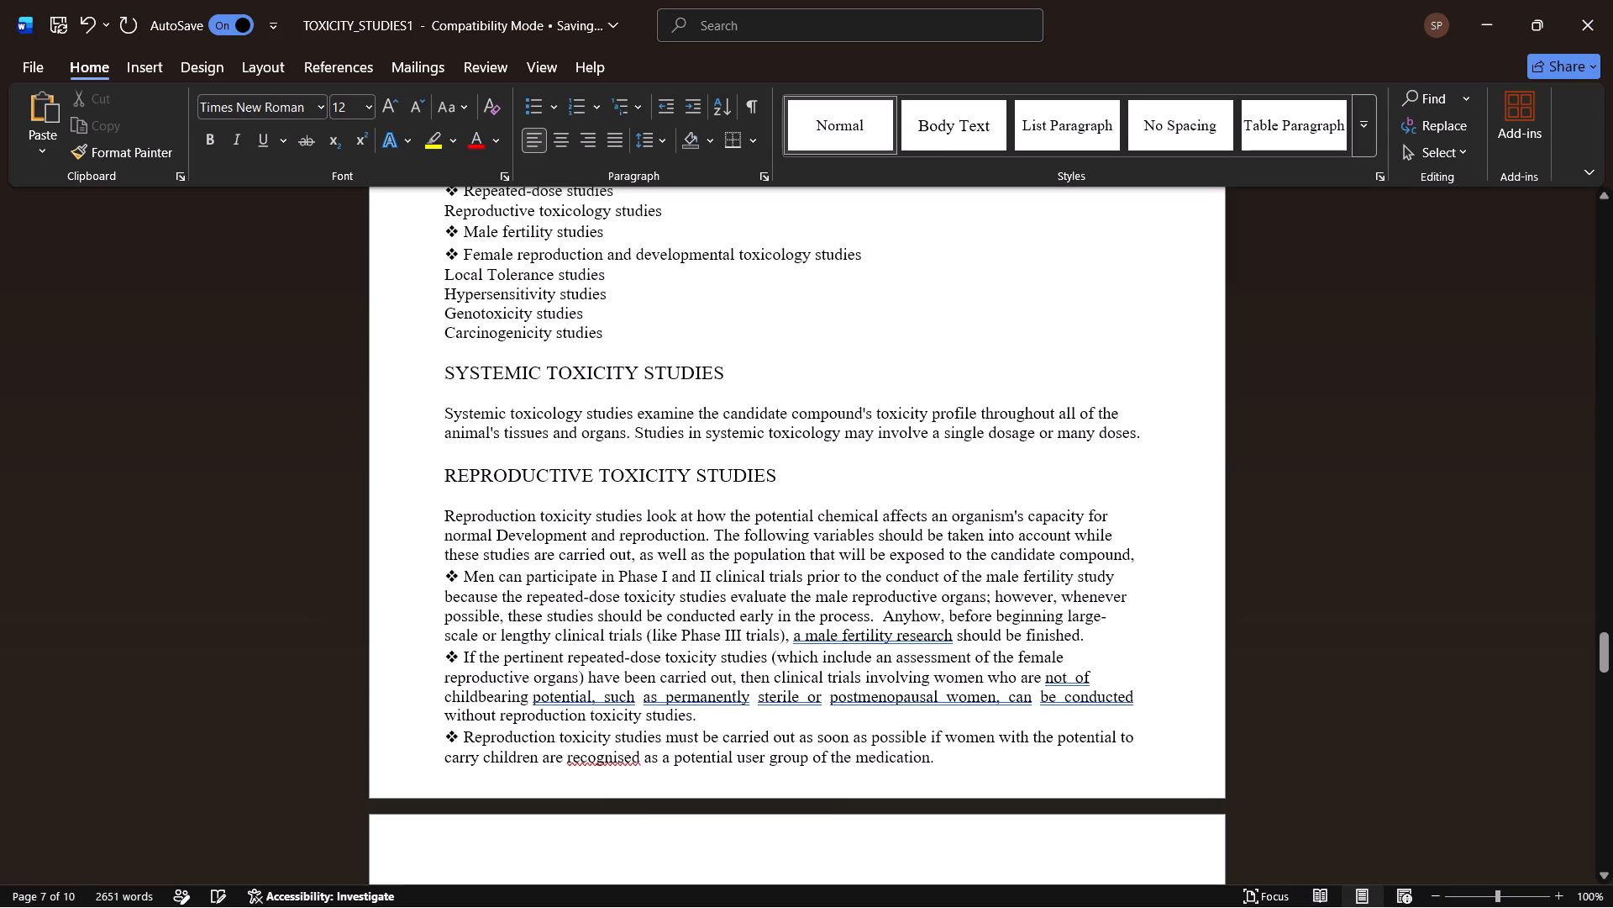
pyautogui.click(1072, 673)
pyautogui.press('BackSpace')
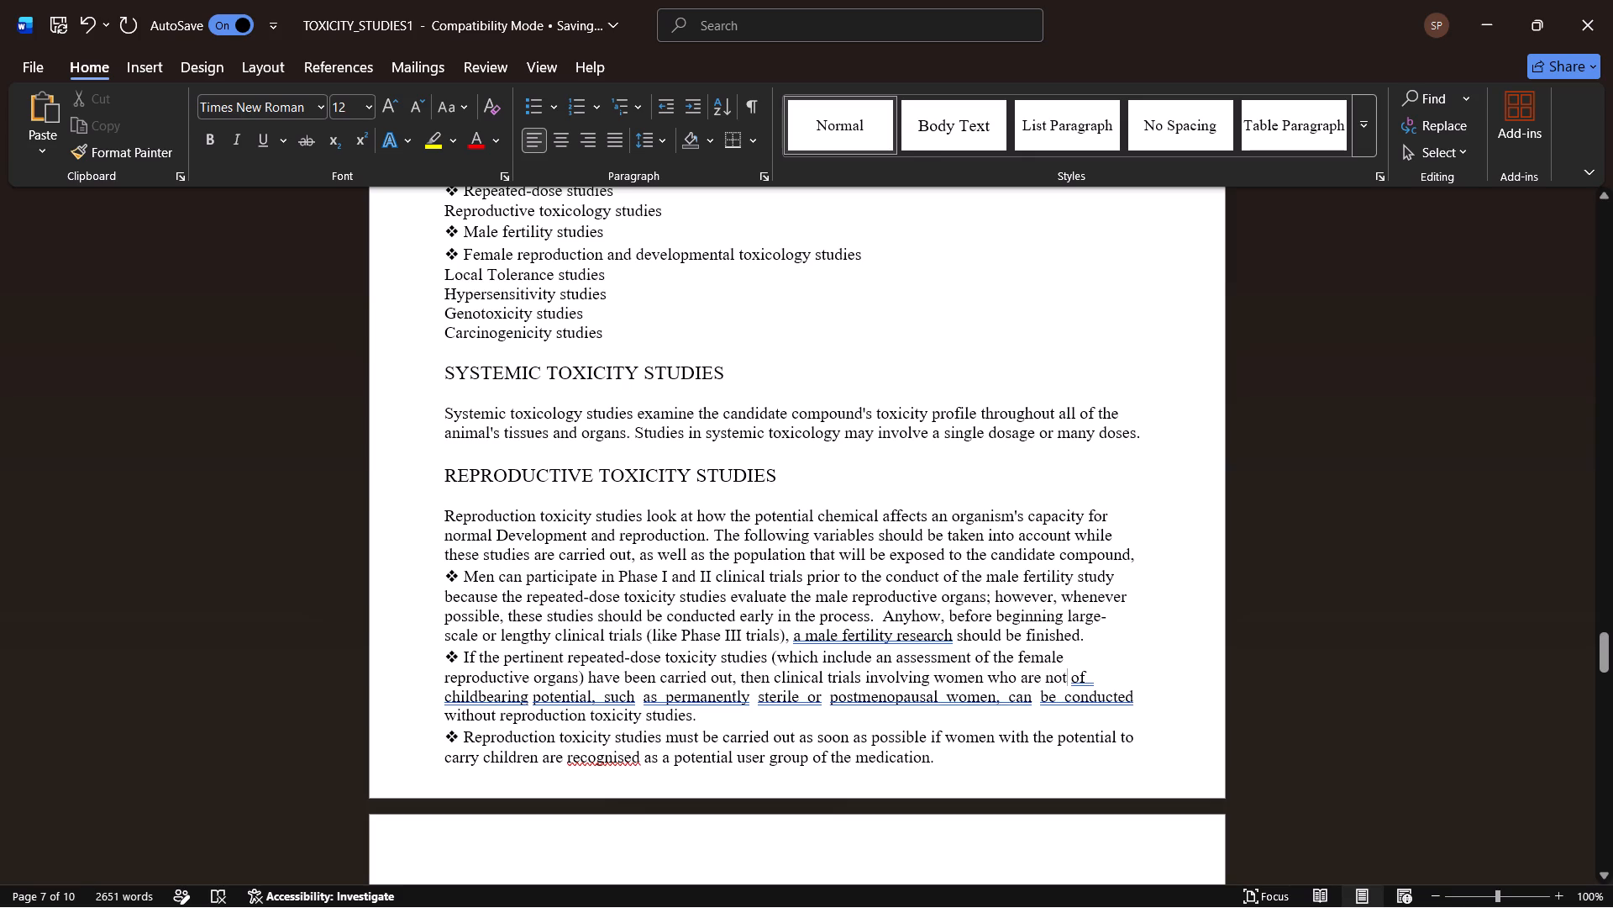
pyautogui.click(1095, 681)
pyautogui.press('BackSpace')
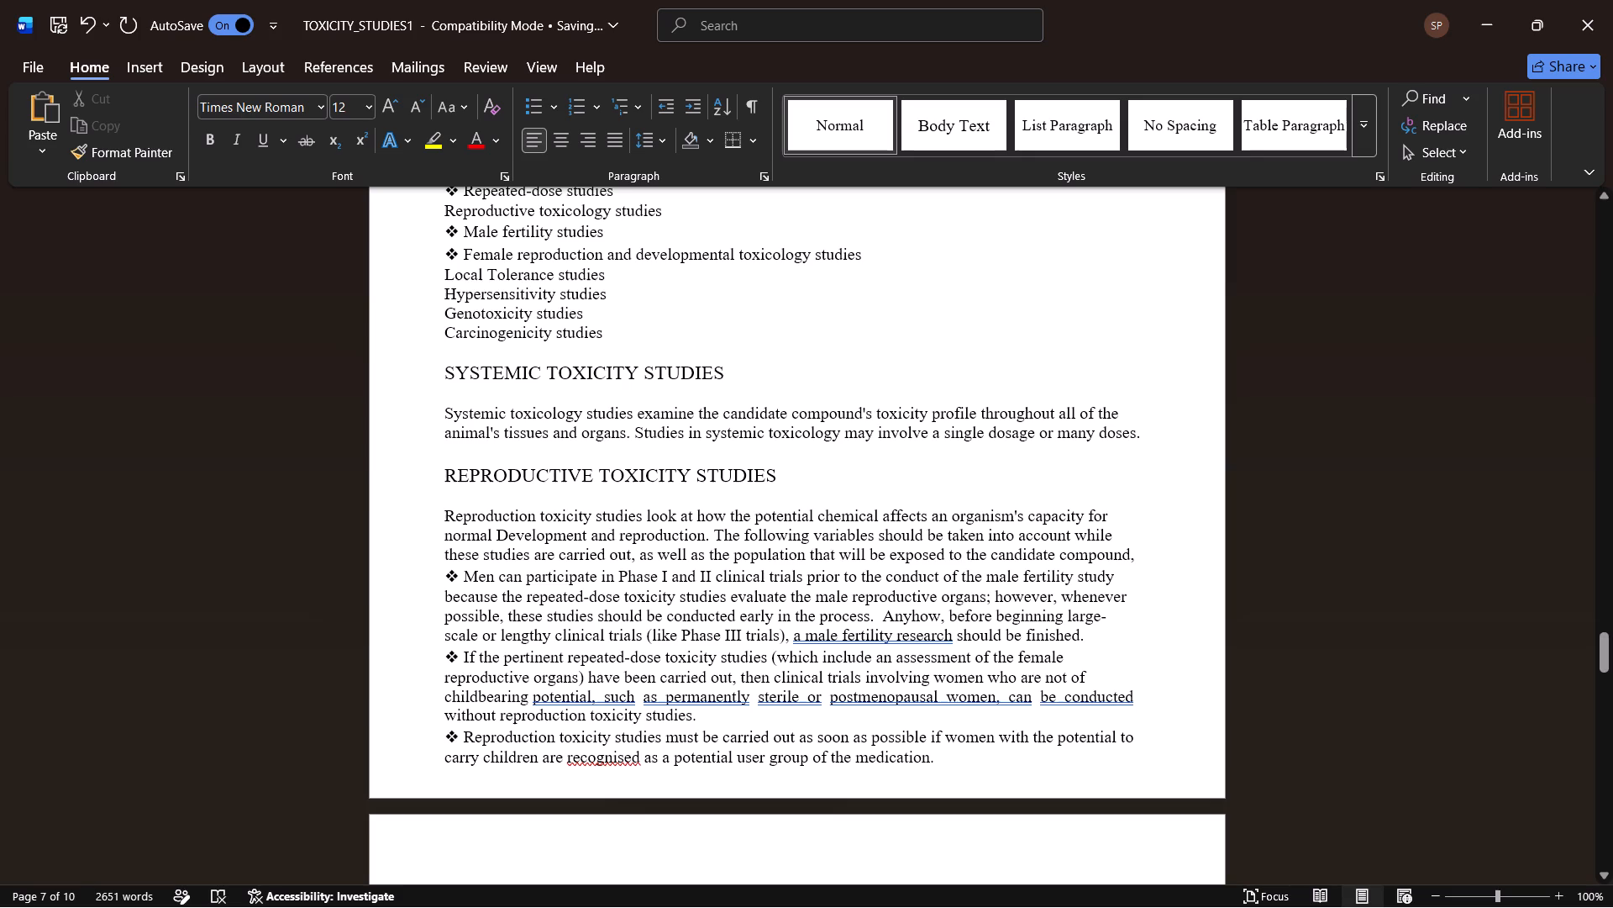
# Remove the extra spaces between words from "potential, such as" through "sterile or postmenopausal" in the same bullet.
pyautogui.click(603, 699)
pyautogui.press('BackSpace')
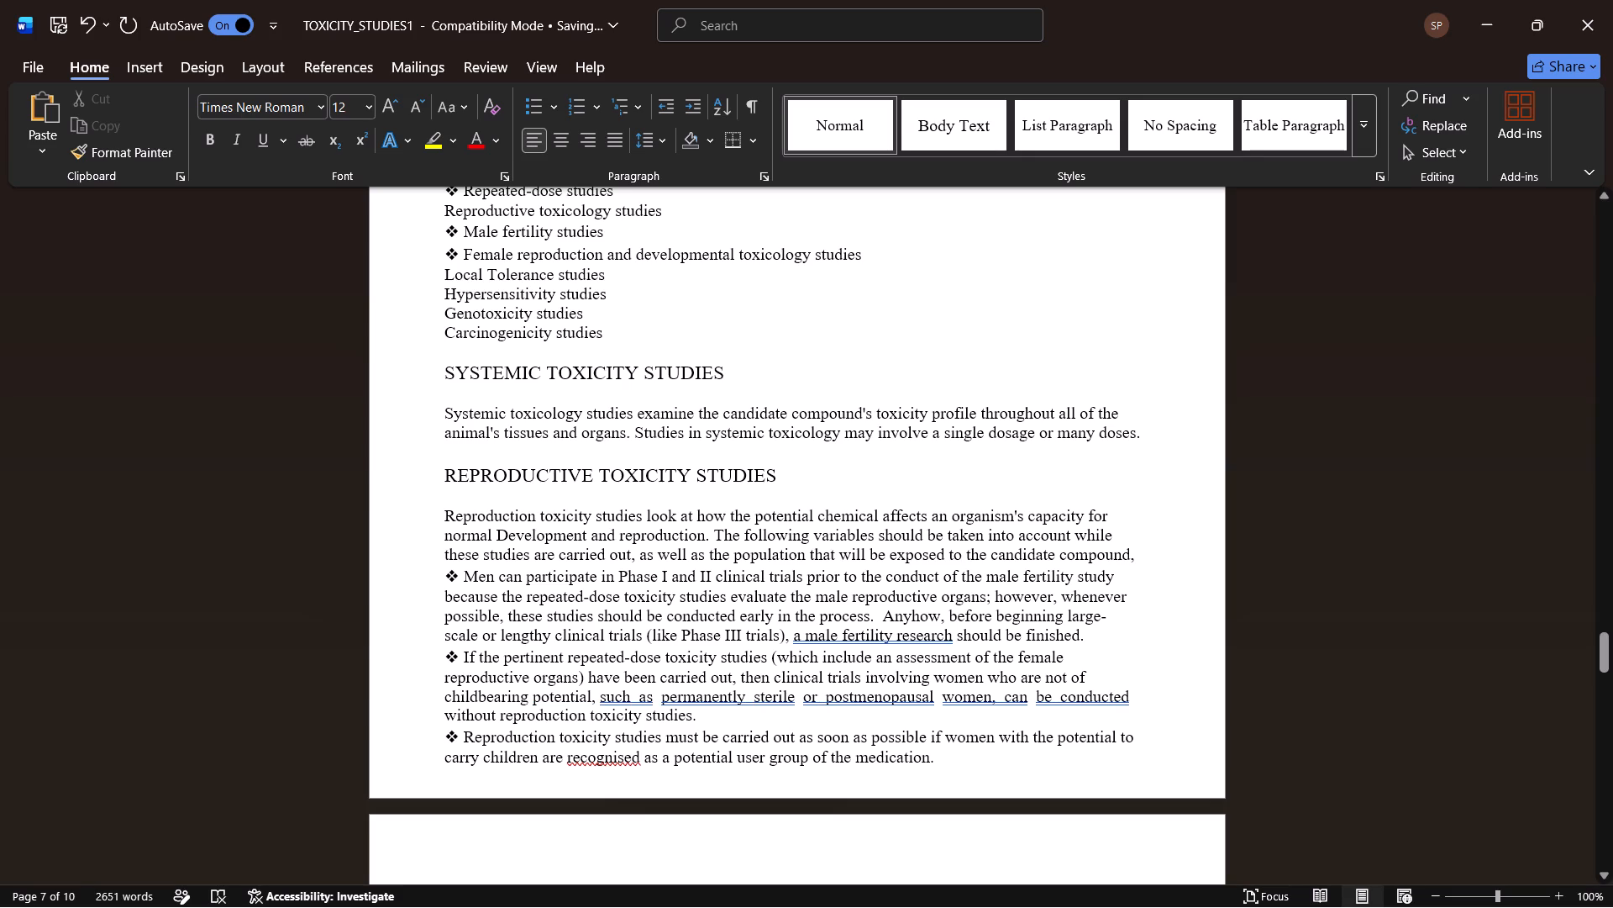
pyautogui.click(633, 694)
pyautogui.press('BackSpace')
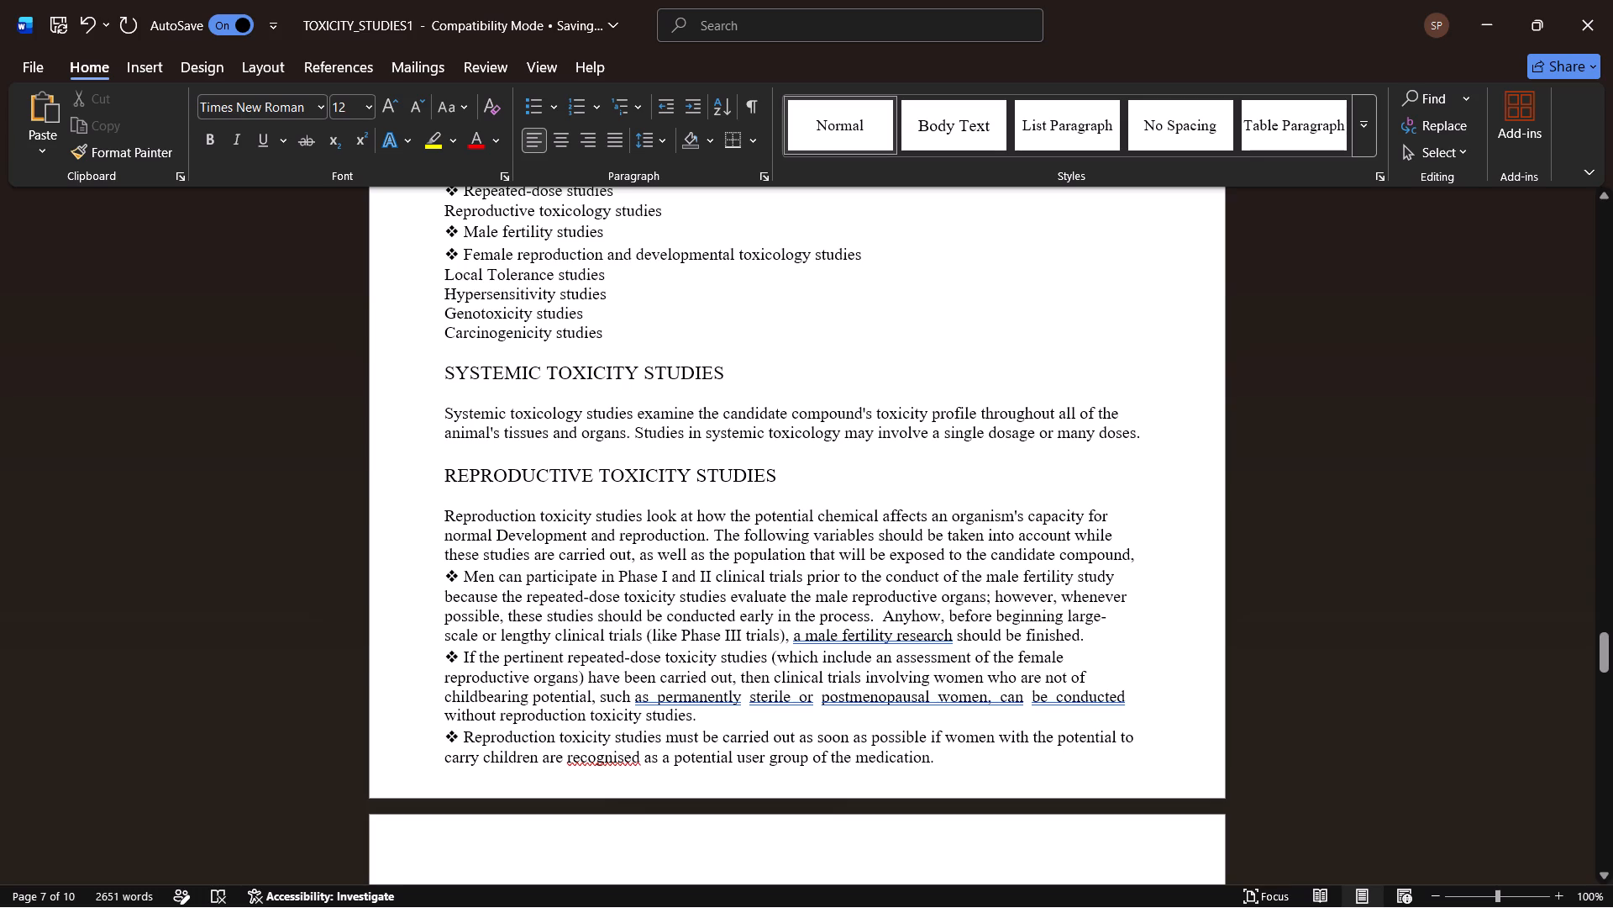
pyautogui.click(658, 694)
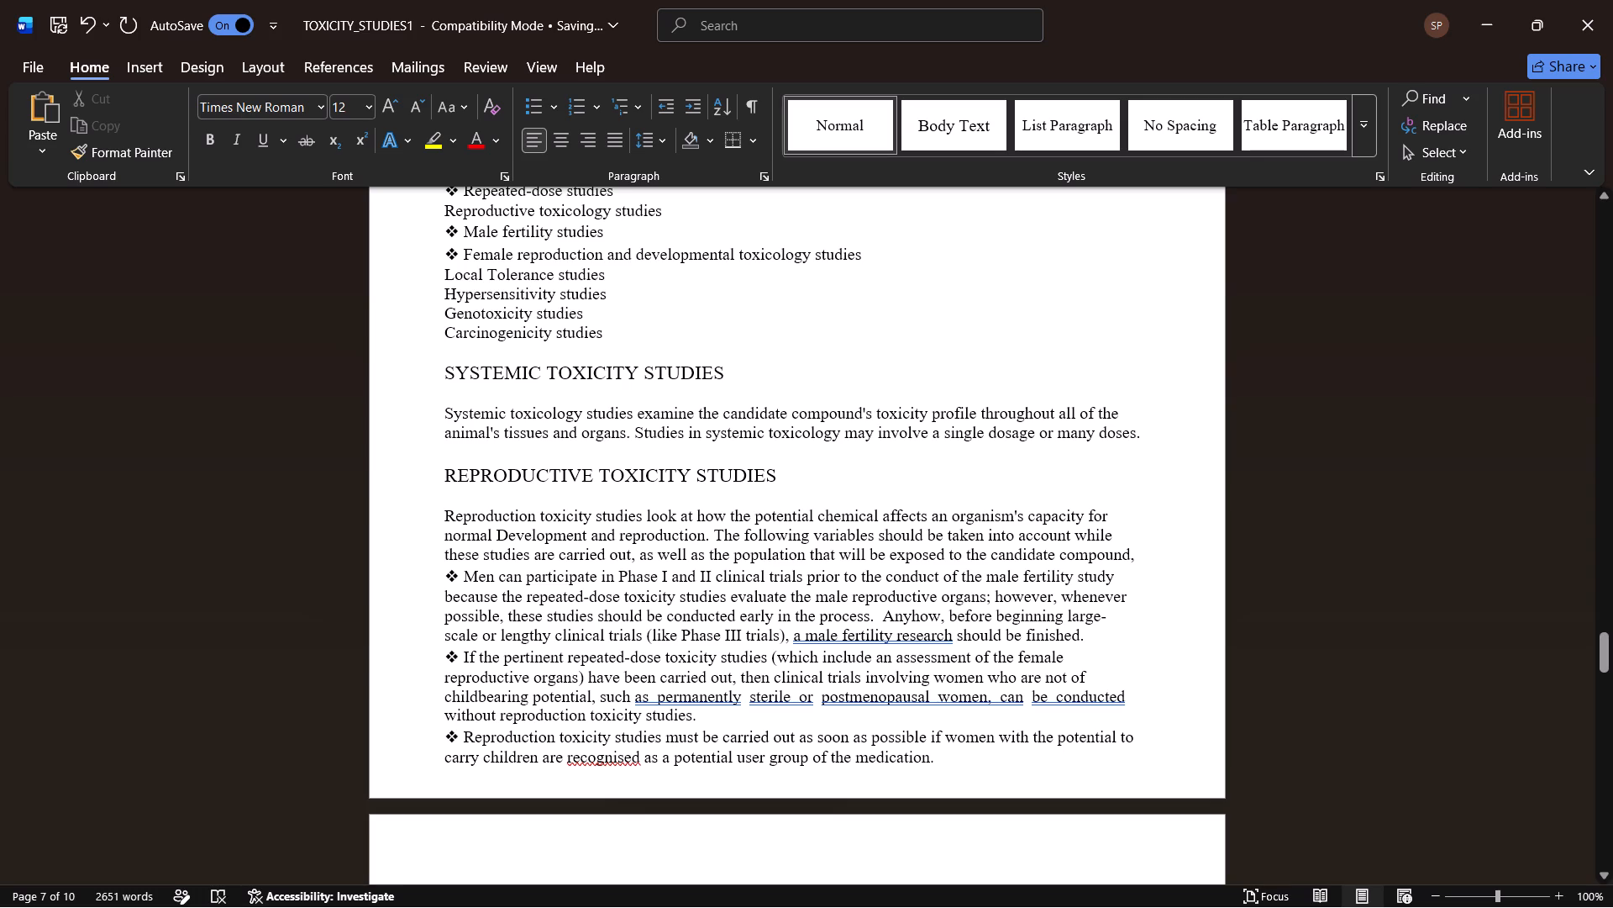
pyautogui.click(658, 694)
pyautogui.press('BackSpace')
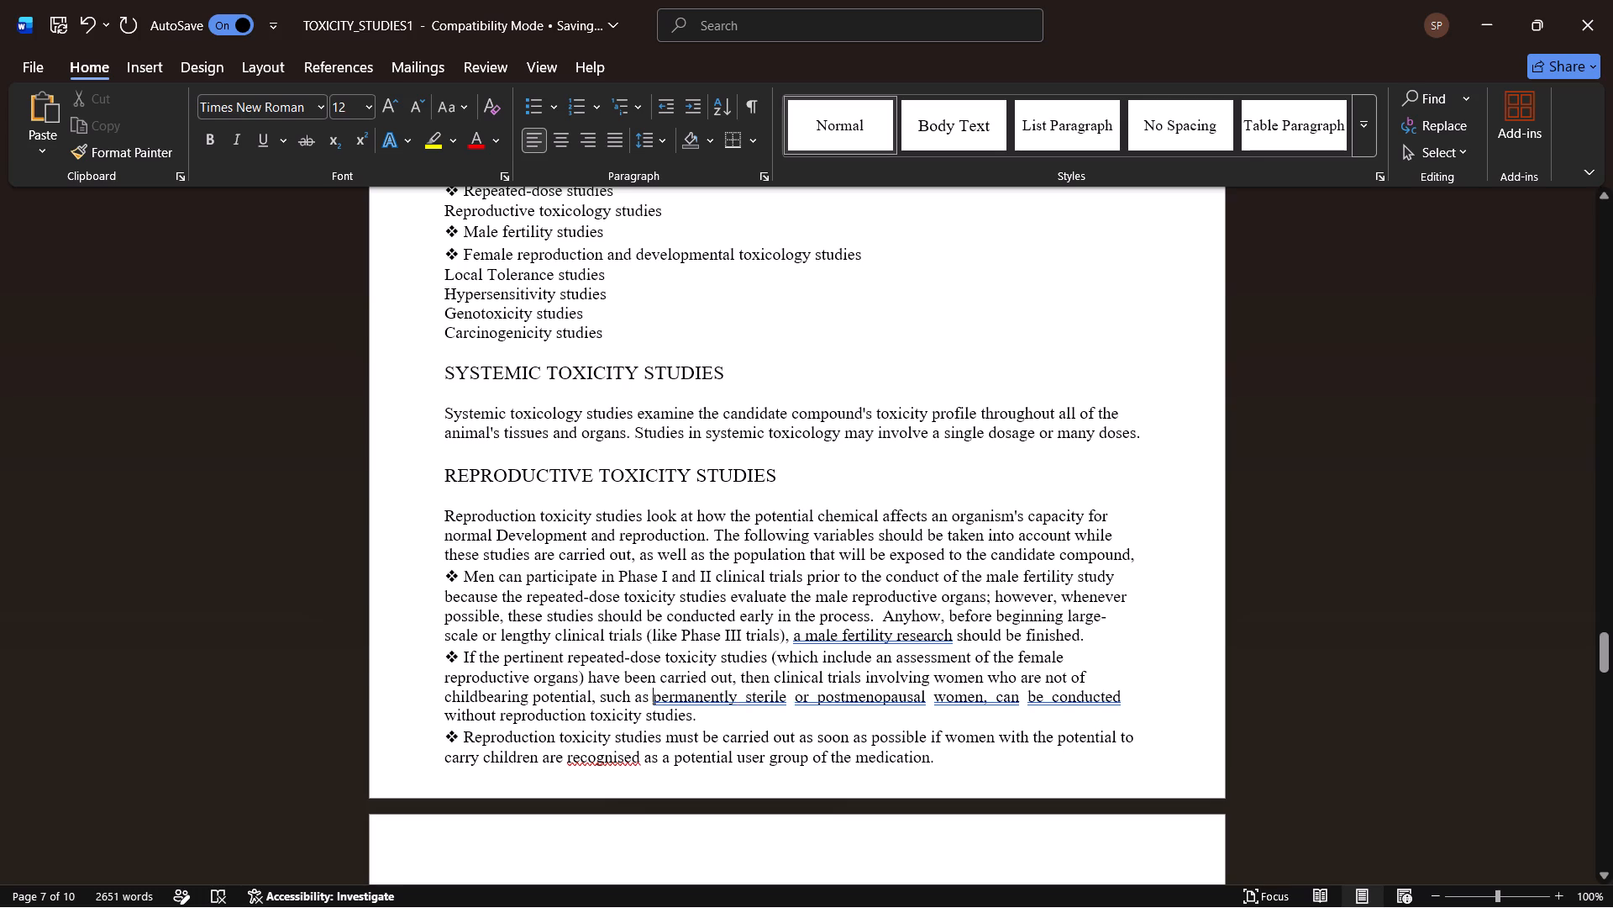
pyautogui.click(743, 699)
pyautogui.press('BackSpace')
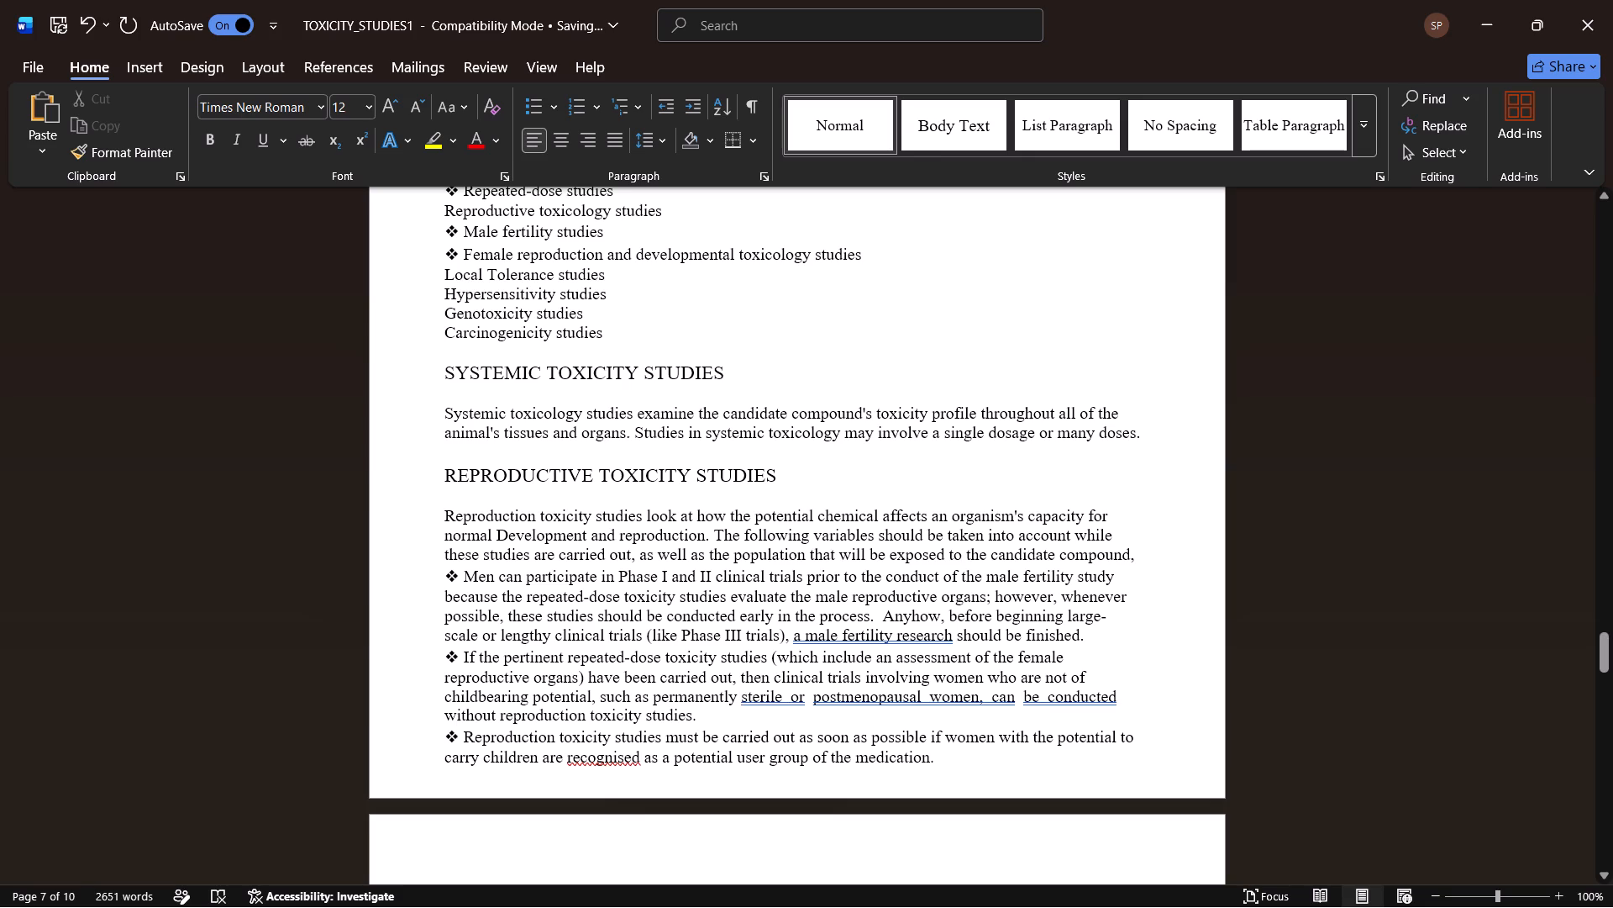
pyautogui.click(789, 699)
pyautogui.press('BackSpace')
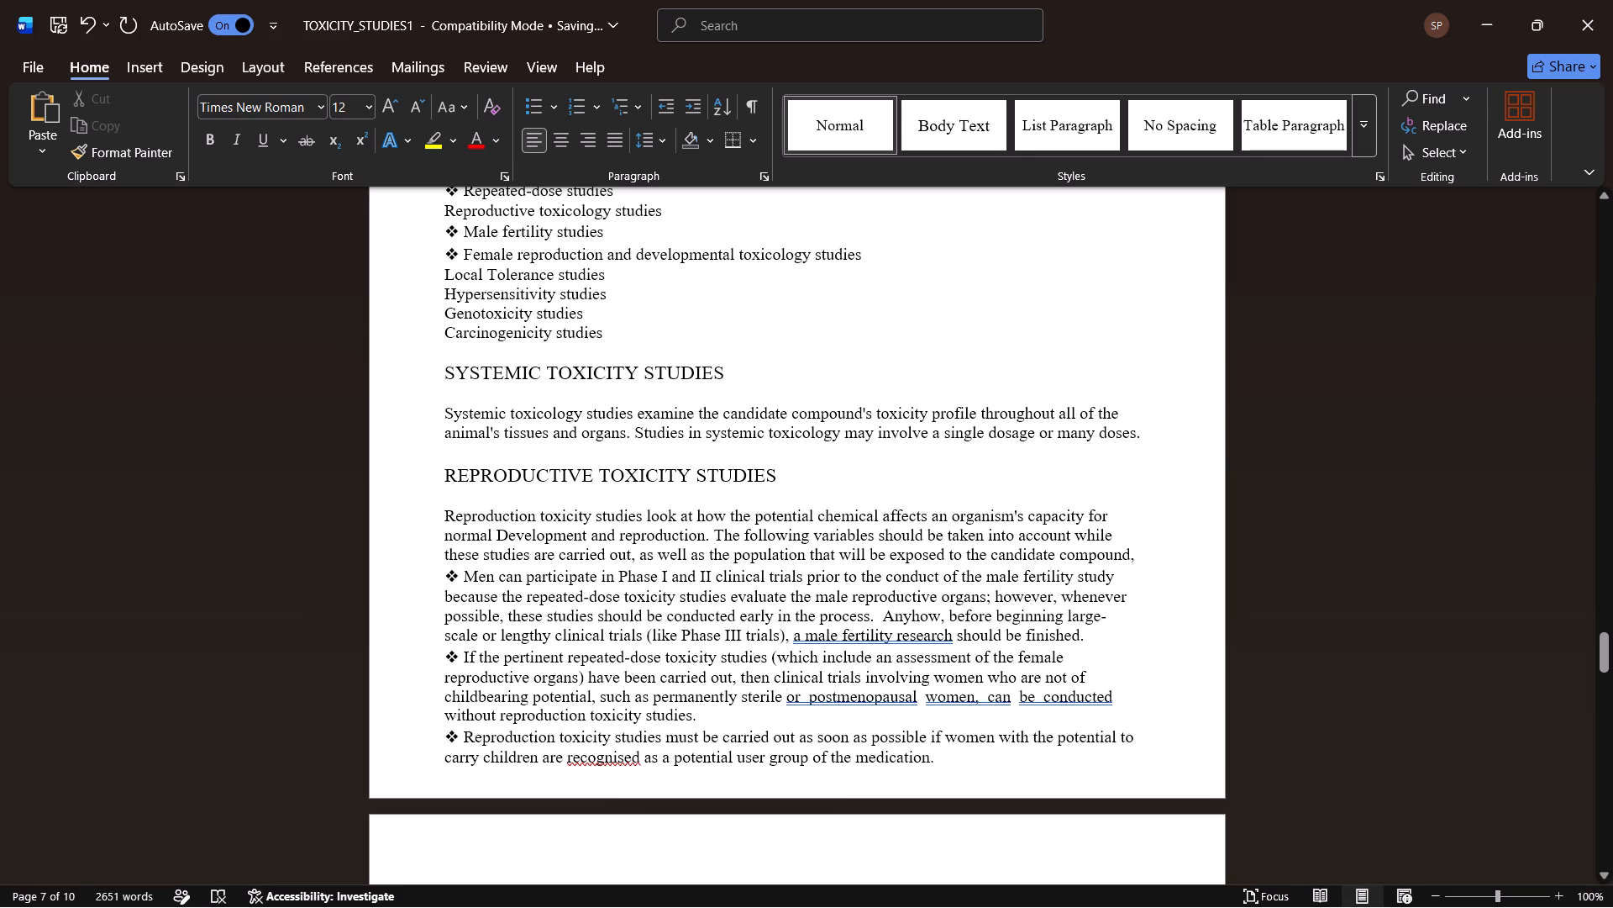
pyautogui.click(805, 697)
pyautogui.press('BackSpace')
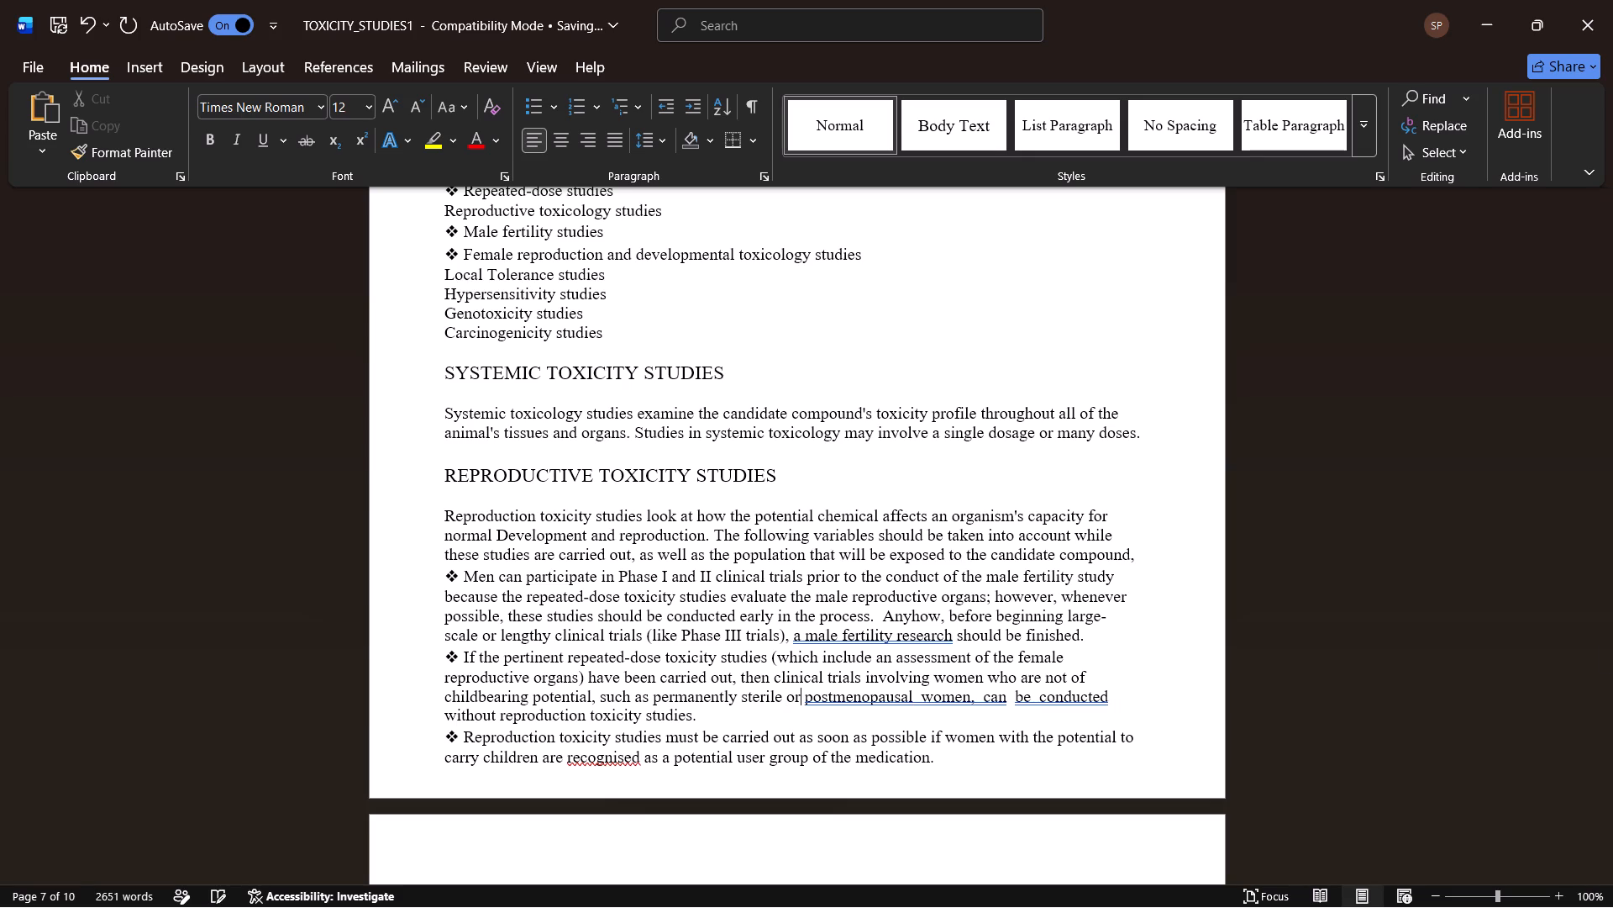
# Remove the extra spaces between words from "postmenopausal women" through "conducted without" in the same bullet, leaving single spaces.
pyautogui.click(920, 694)
pyautogui.press('BackSpace')
pyautogui.click(978, 694)
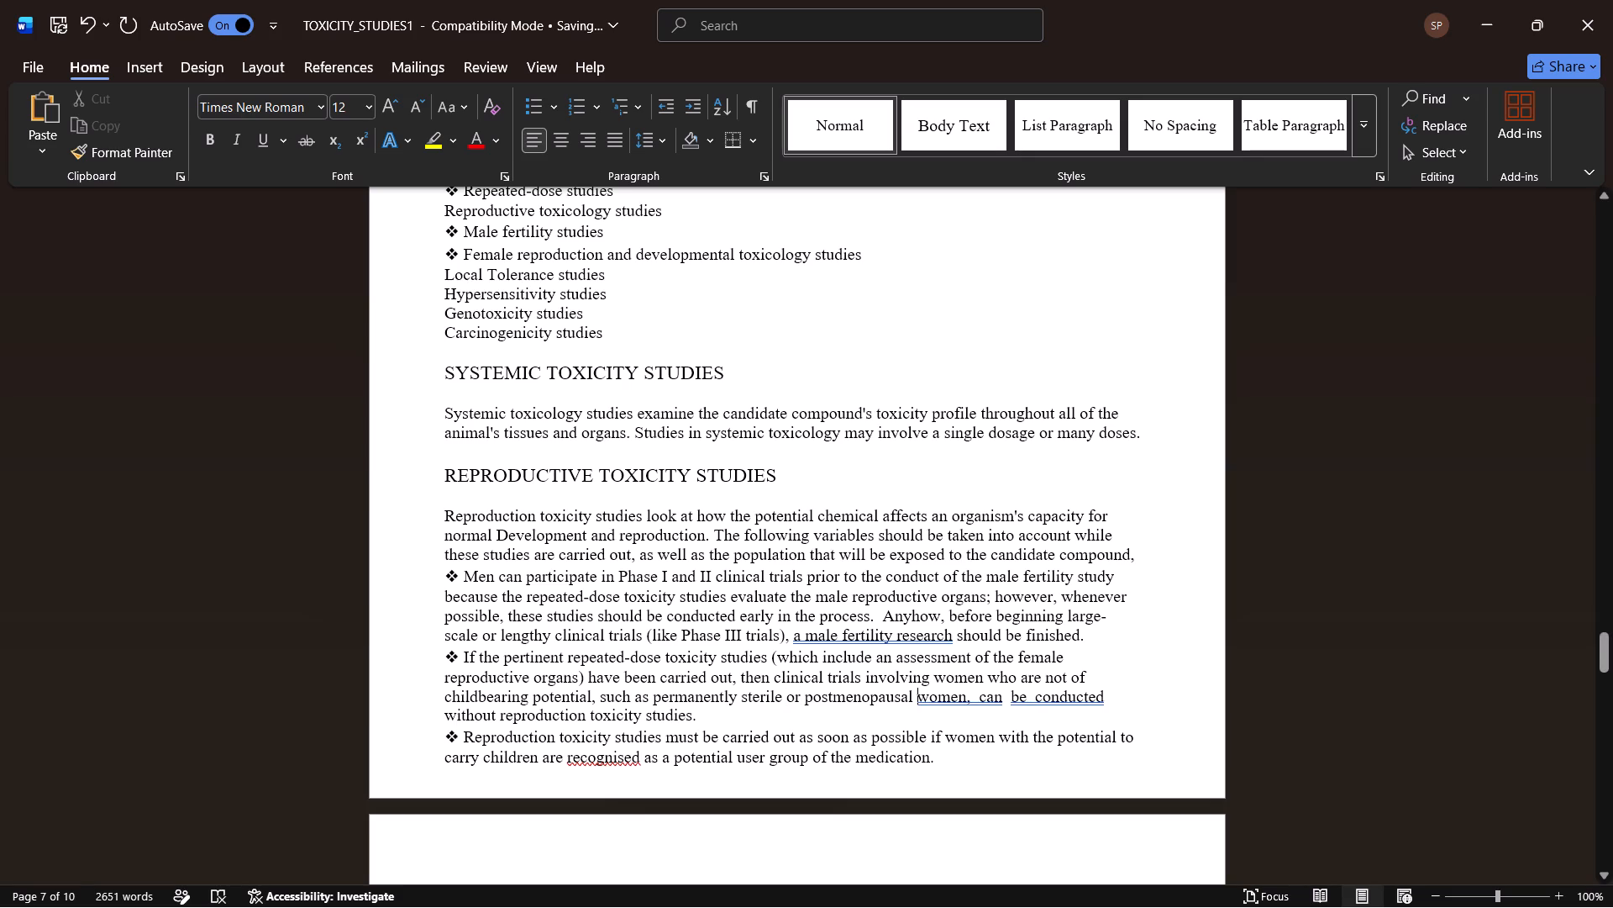
pyautogui.press('BackSpace')
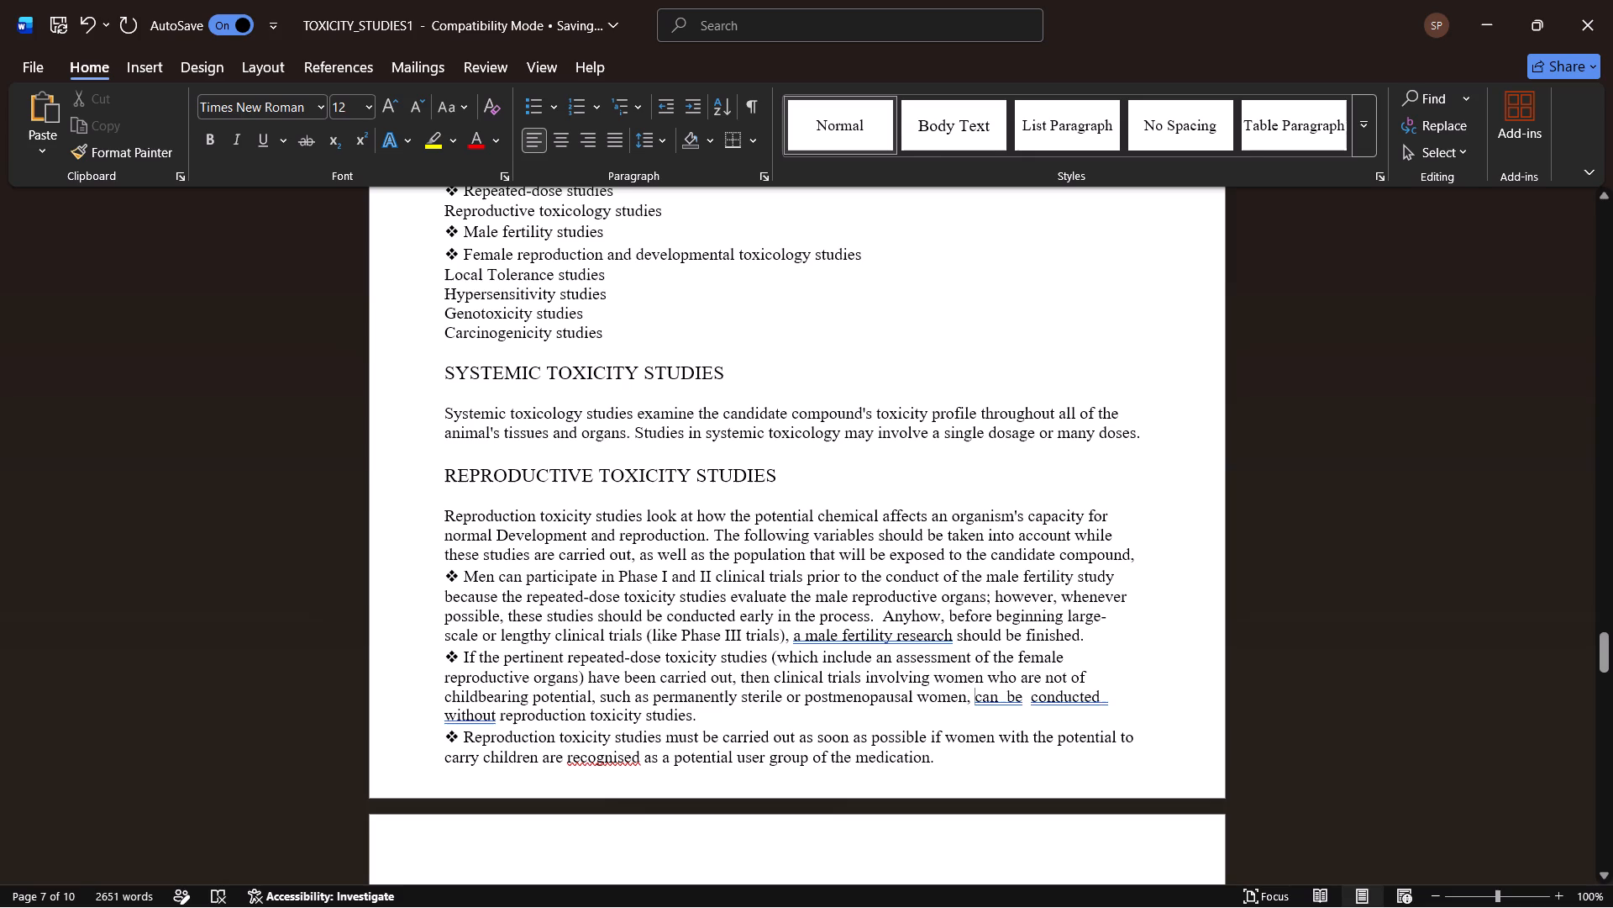
pyautogui.click(1009, 699)
pyautogui.press('BackSpace')
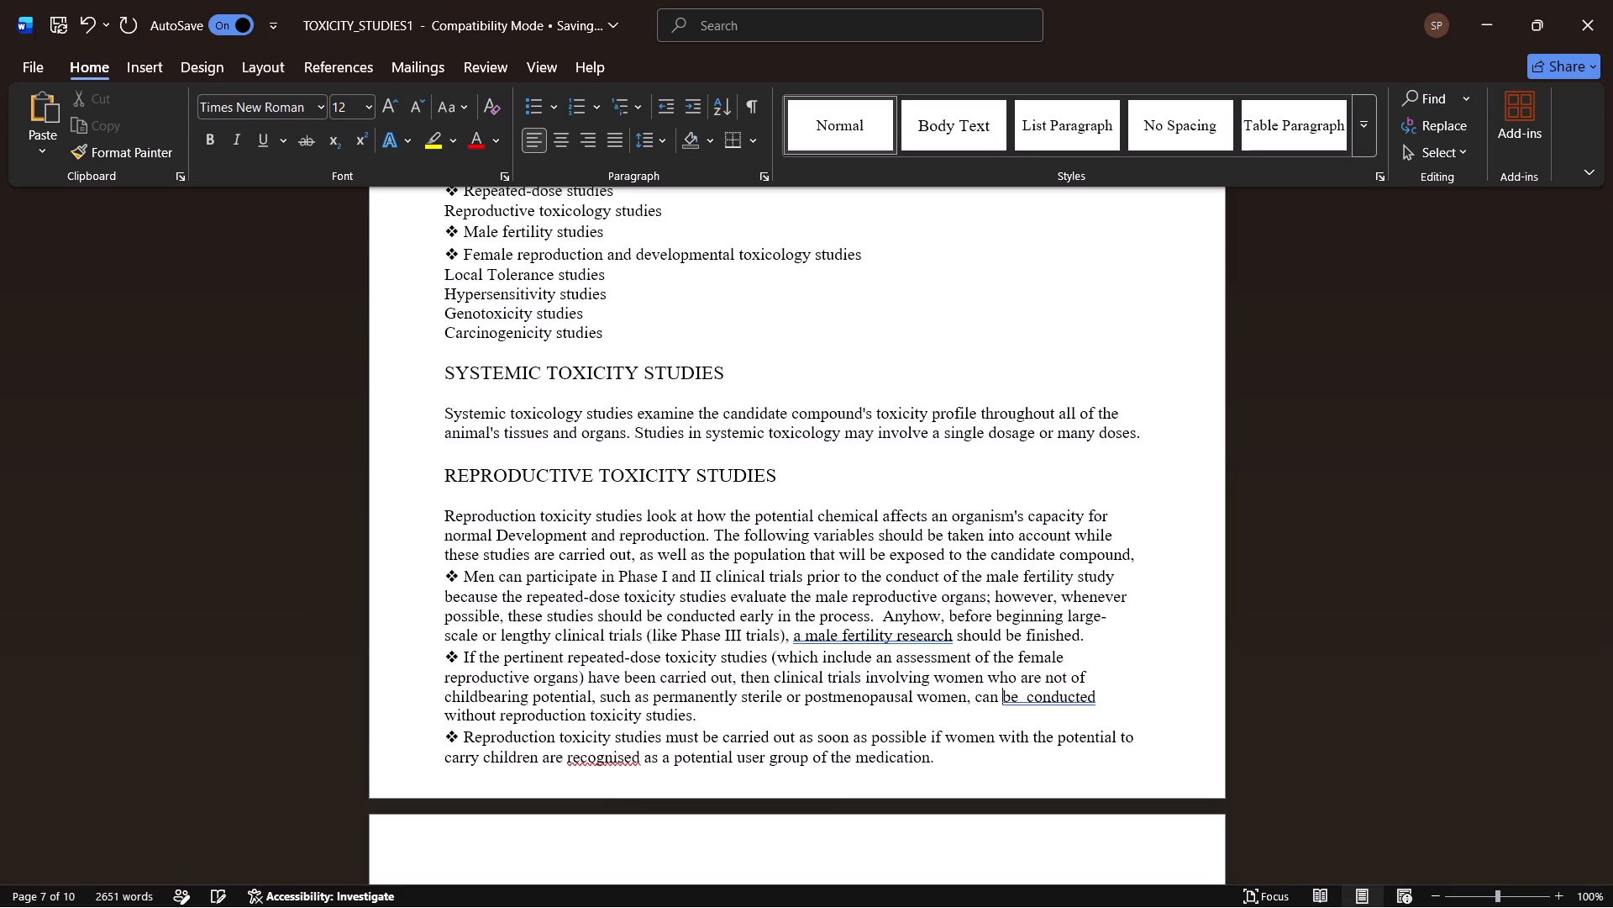
pyautogui.click(1025, 694)
pyautogui.press('\\')
pyautogui.press('BackSpace')
pyautogui.press('BackSpace')
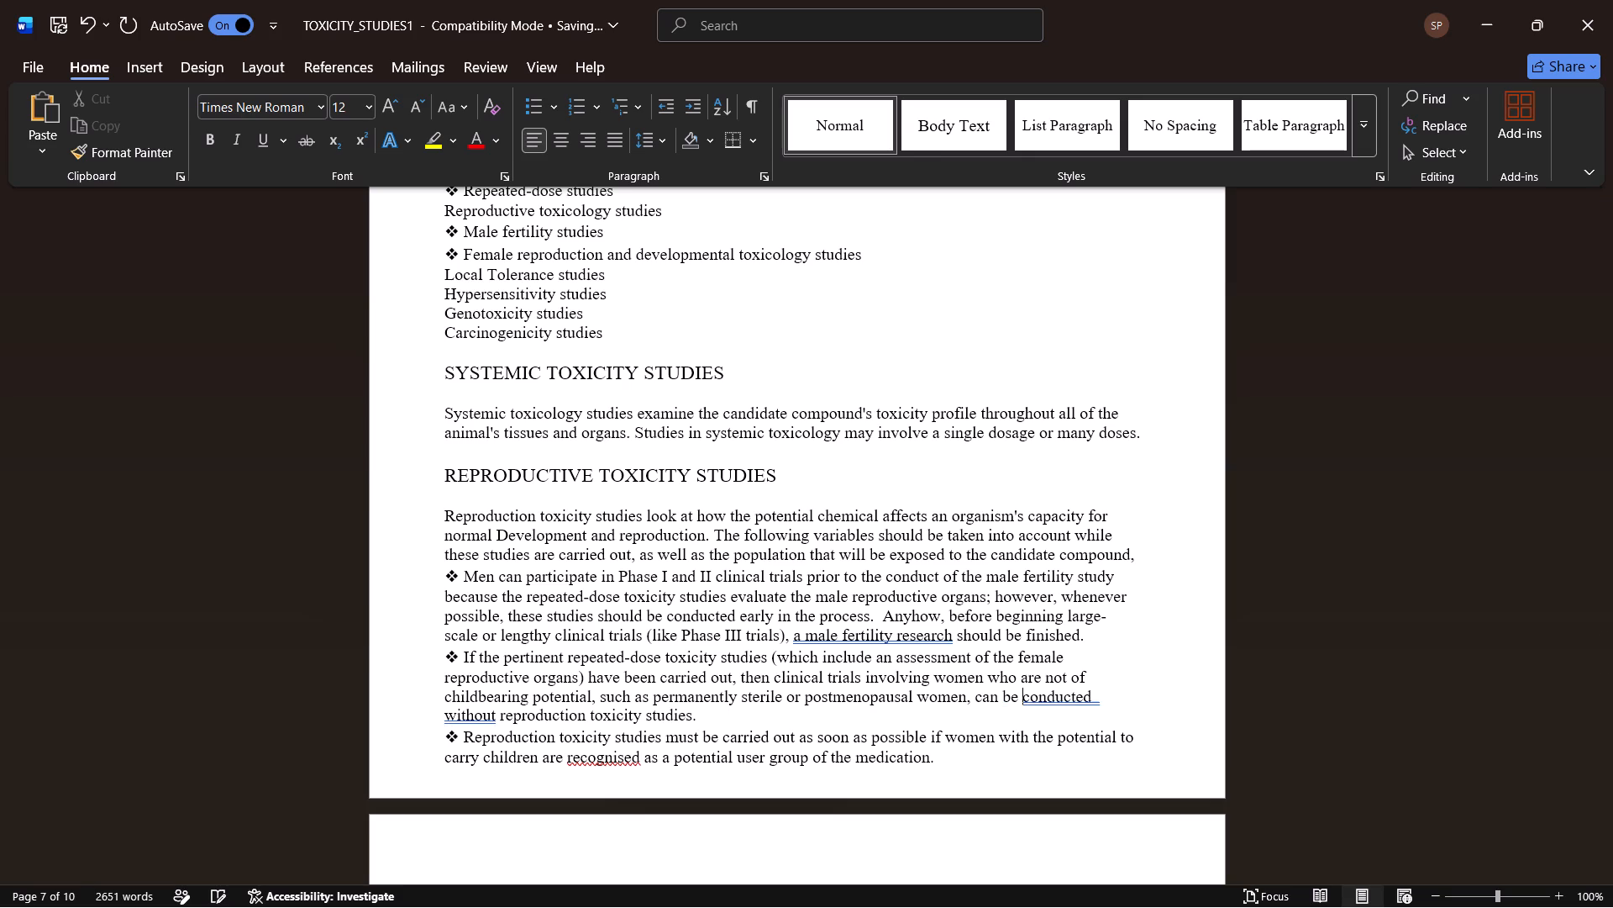
pyautogui.click(1106, 690)
pyautogui.press('BackSpace')
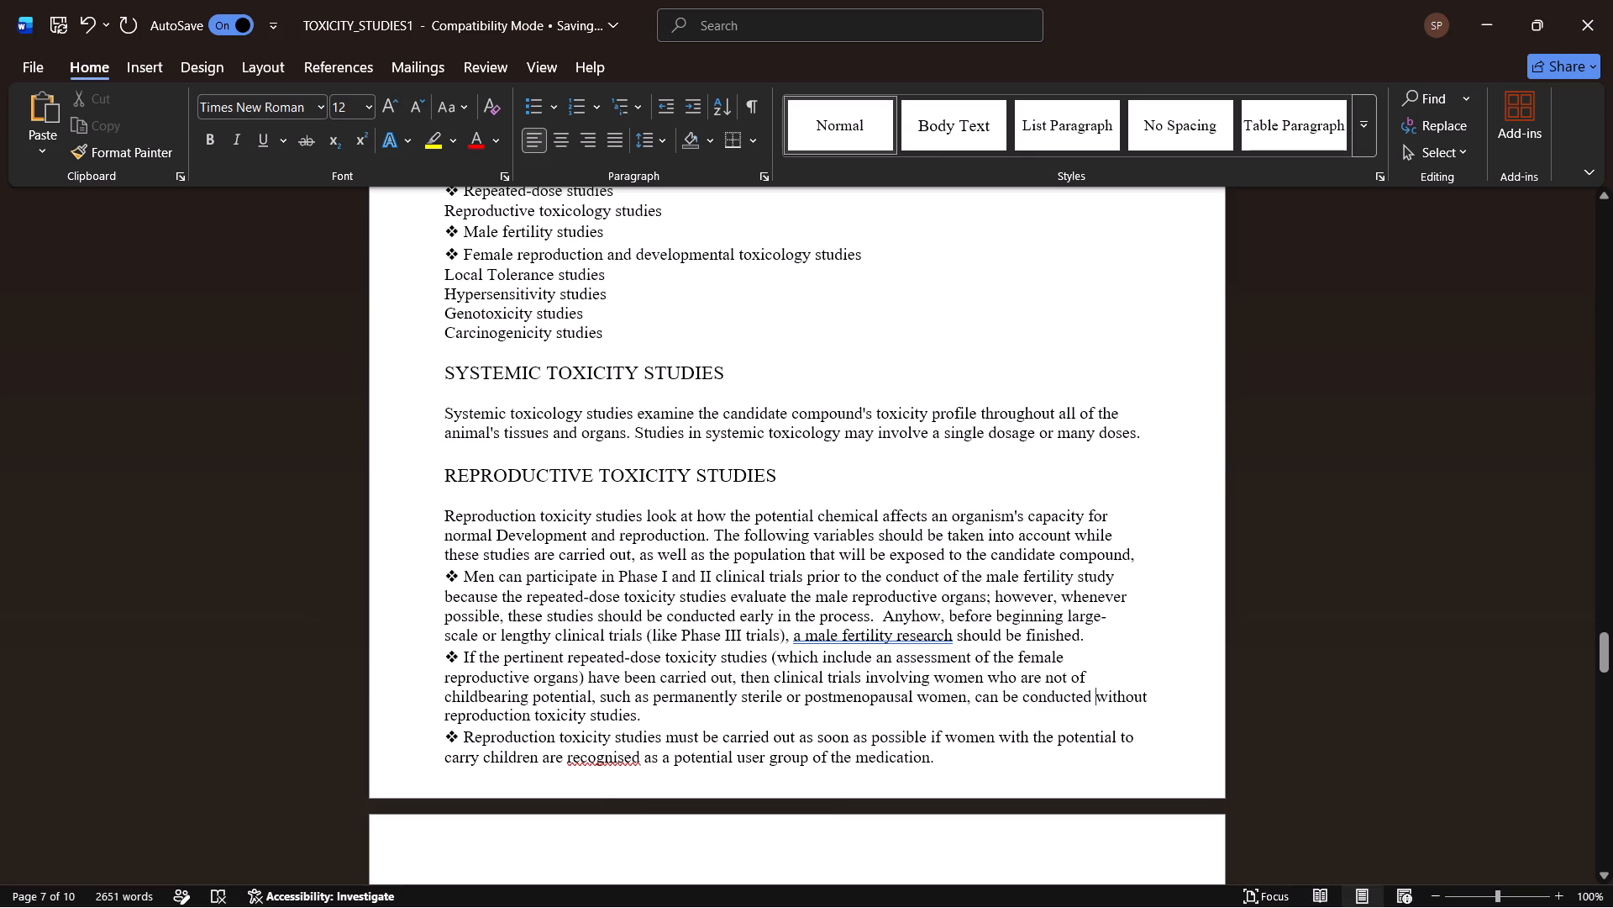
pyautogui.press('space')
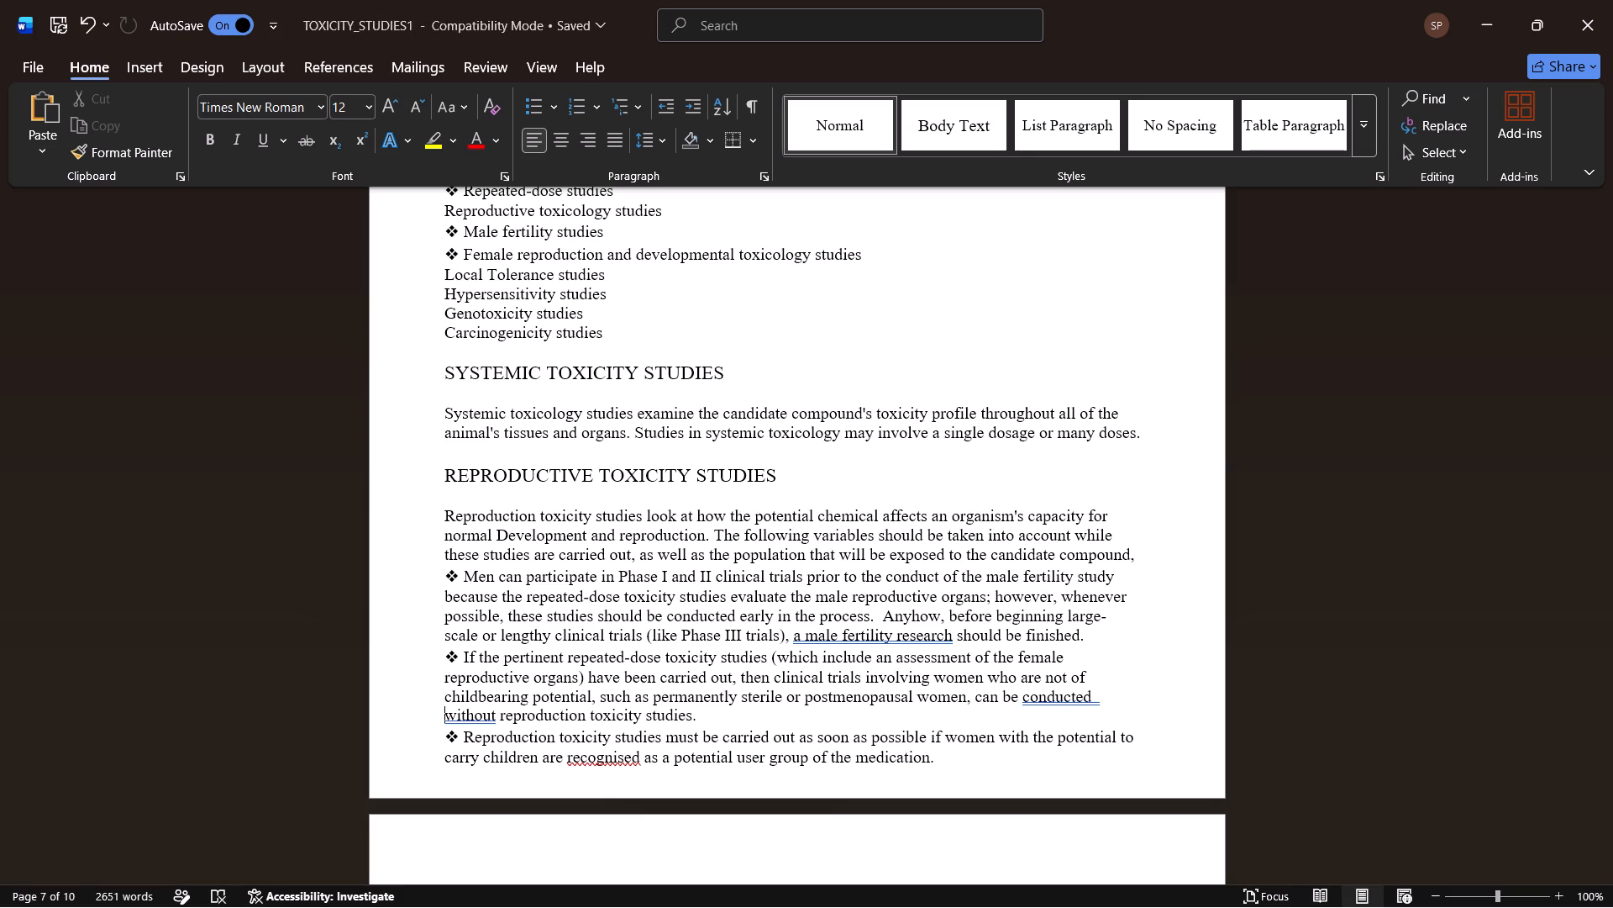
pyautogui.press('BackSpace')
# Remove the extra spaces between words from "on local" through "or eyes" in the first sentence under LOCAL TOLERANCE STUDIES.
pyautogui.scroll(-2, 896, 634)
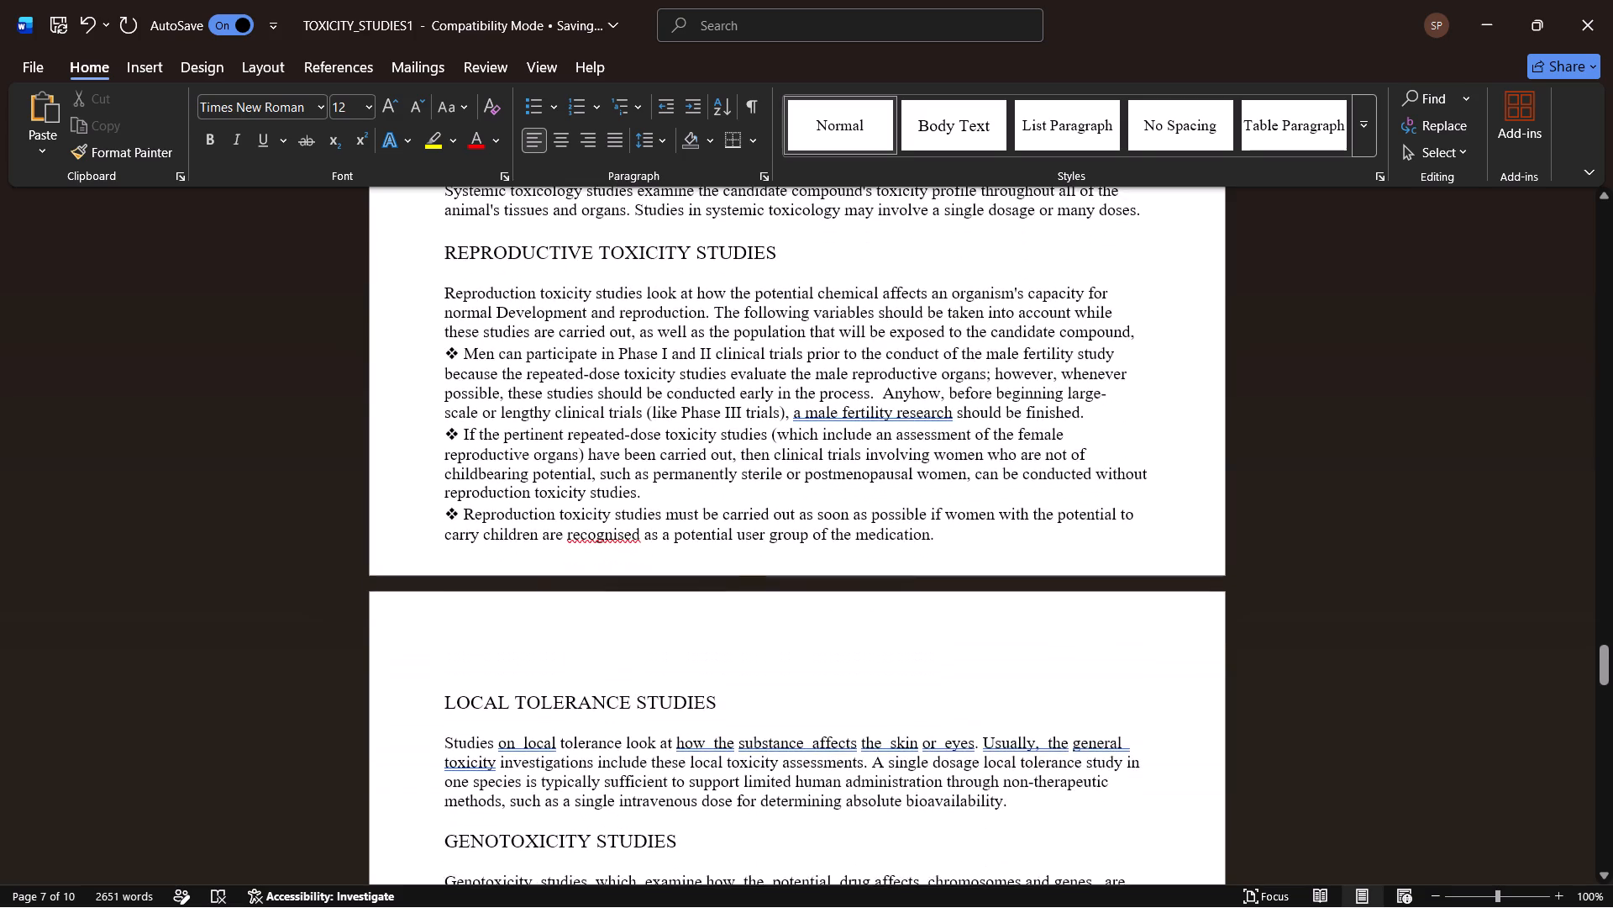
pyautogui.scroll(-1, 896, 634)
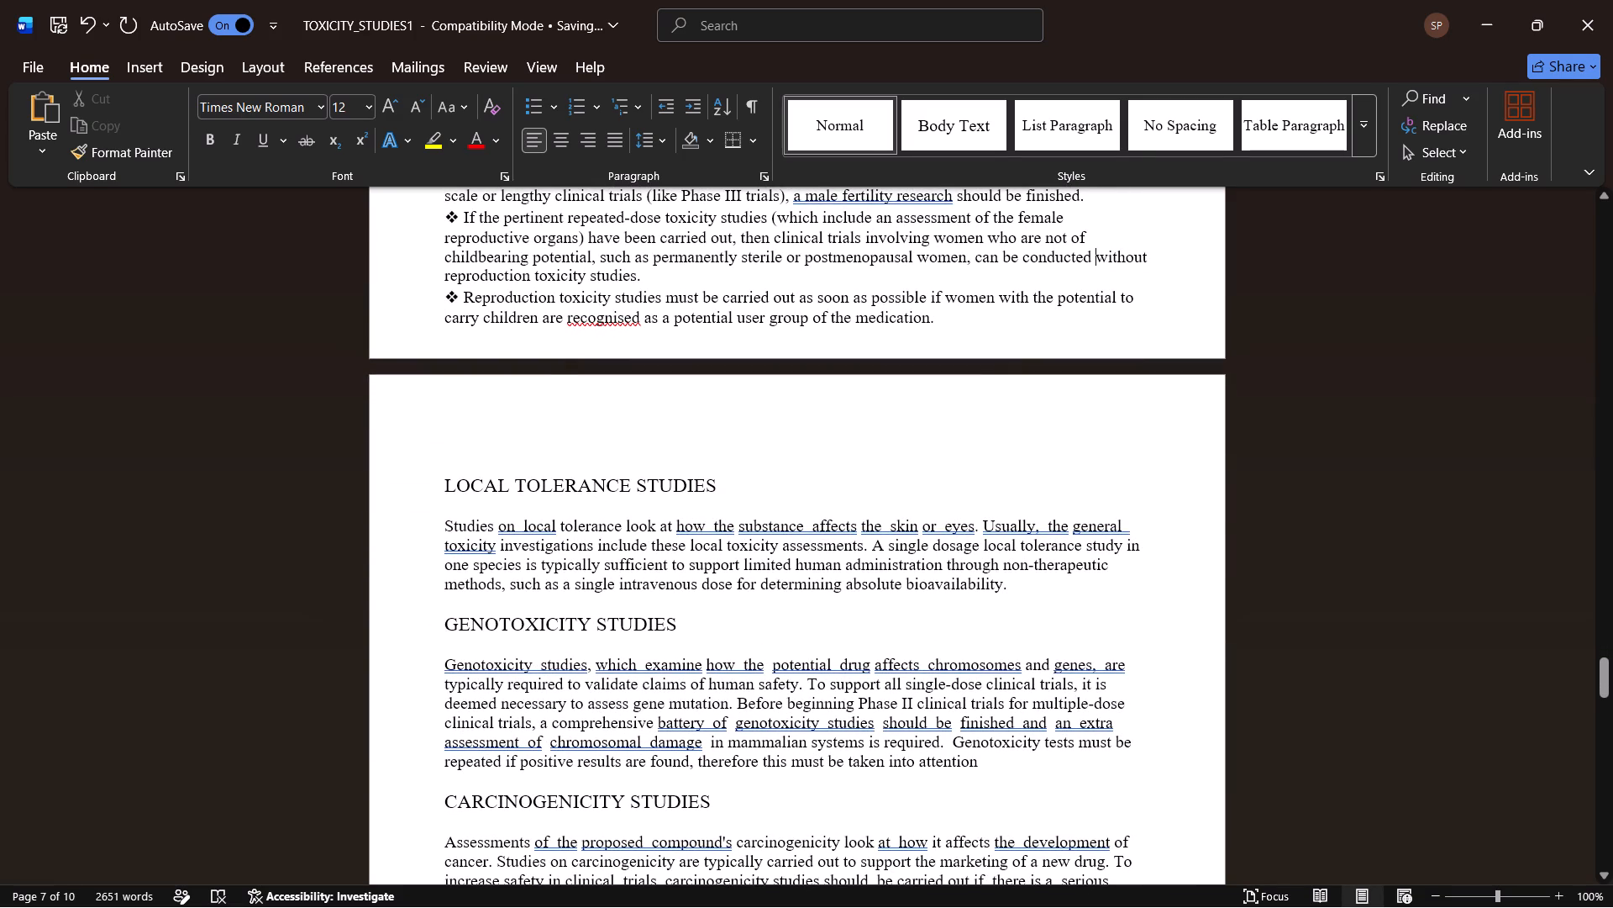
pyautogui.click(520, 527)
pyautogui.press('BackSpace')
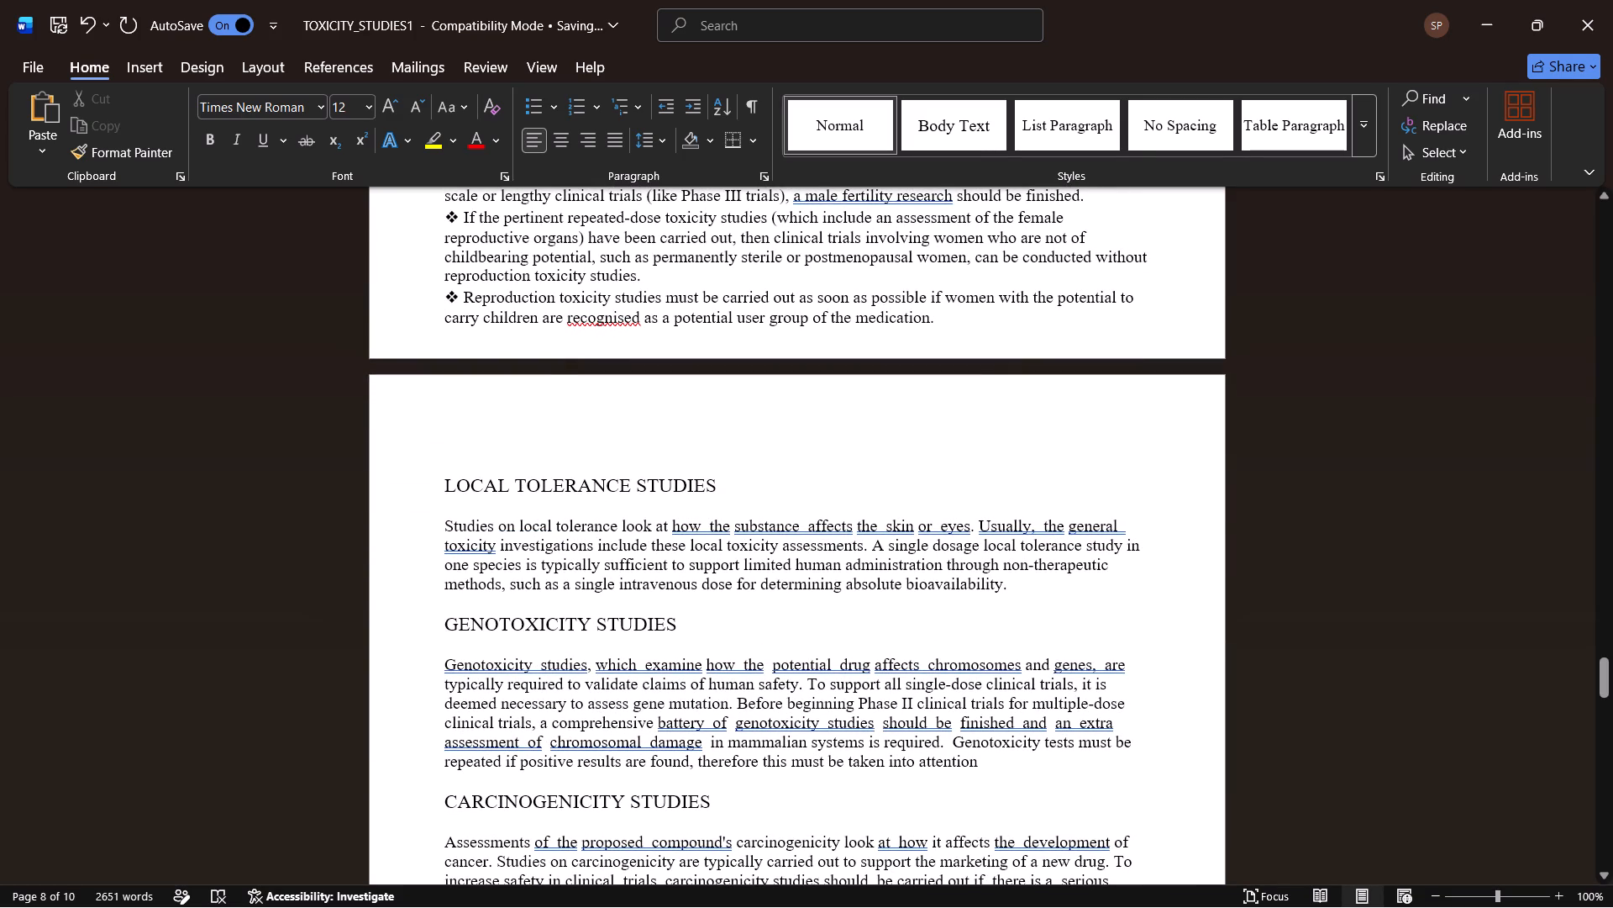
pyautogui.click(707, 524)
pyautogui.press('BackSpace')
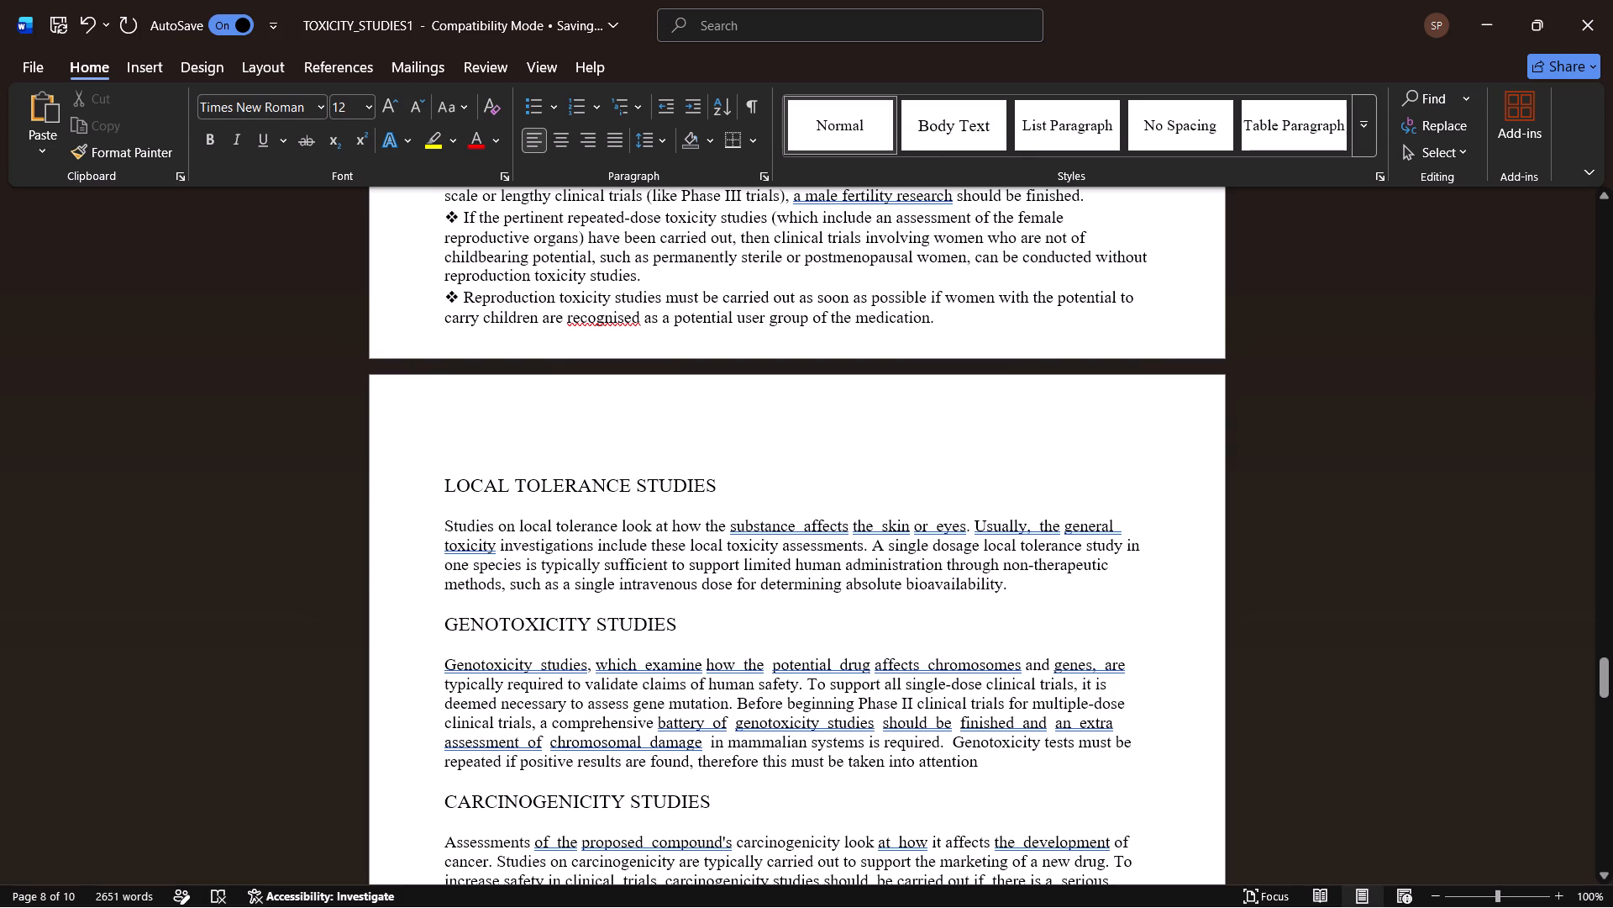
pyautogui.click(804, 530)
pyautogui.press('BackSpace')
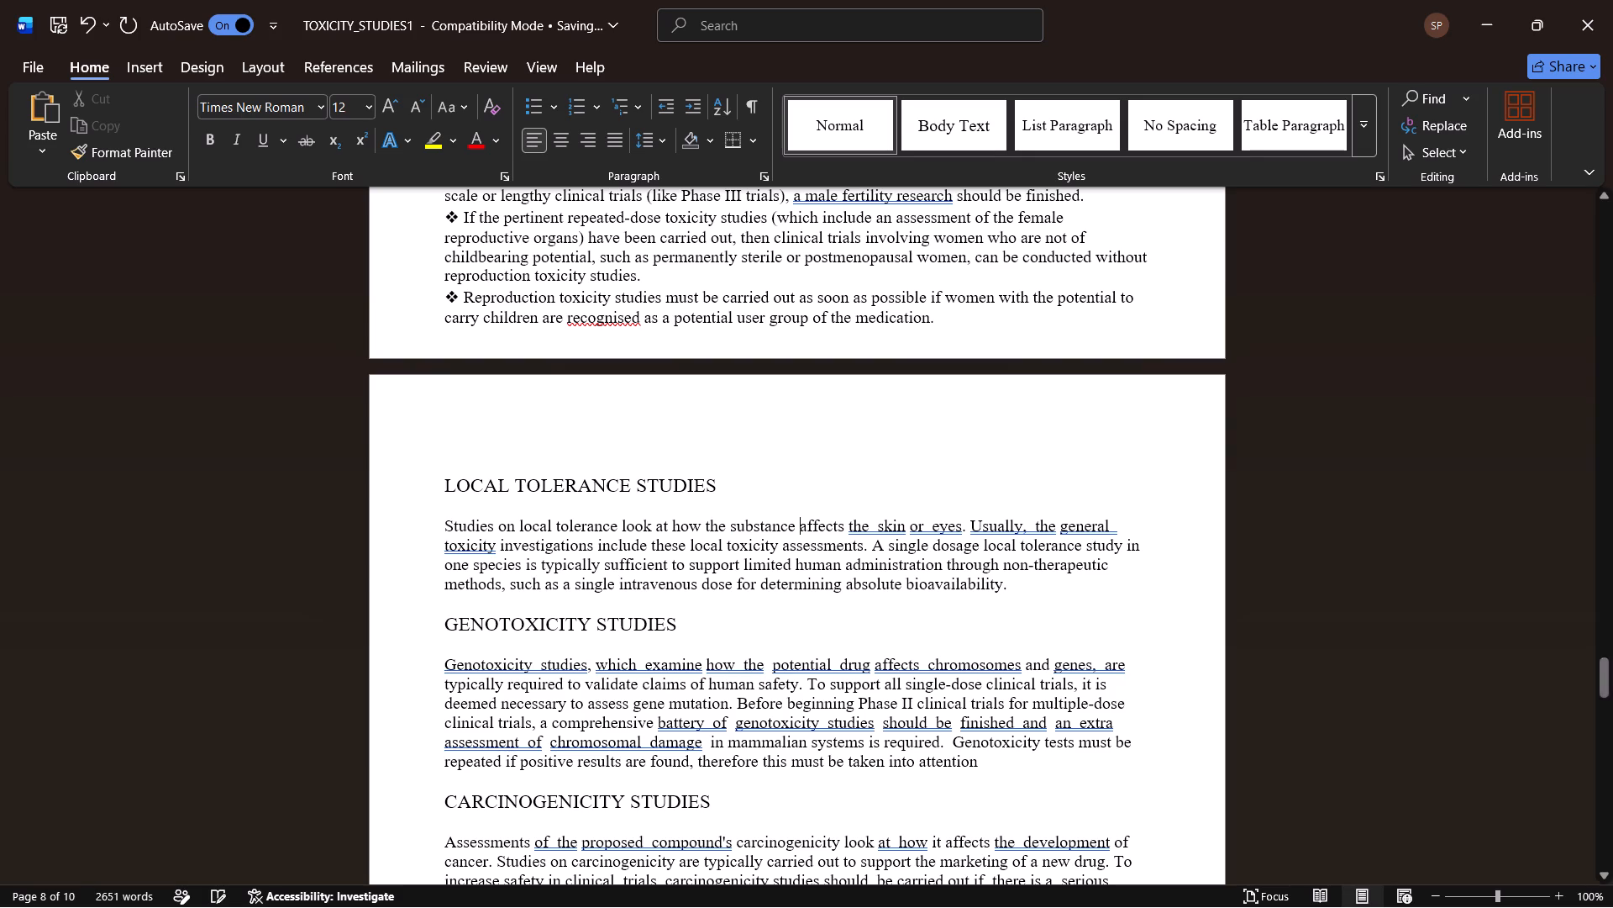
pyautogui.click(879, 525)
pyautogui.press('BackSpace')
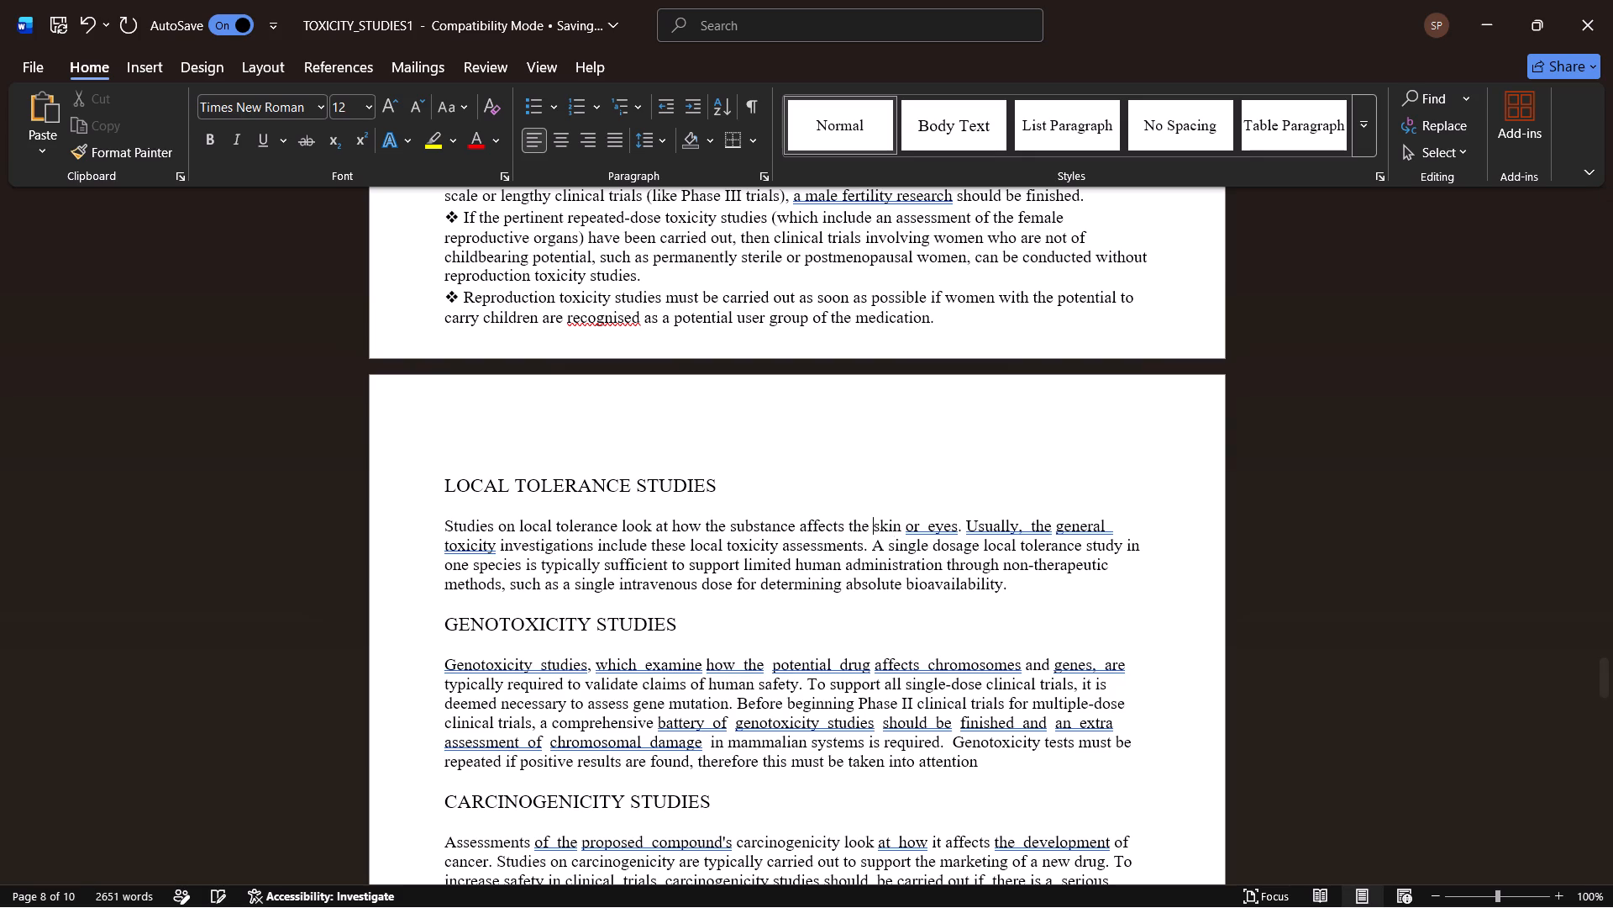
pyautogui.click(934, 526)
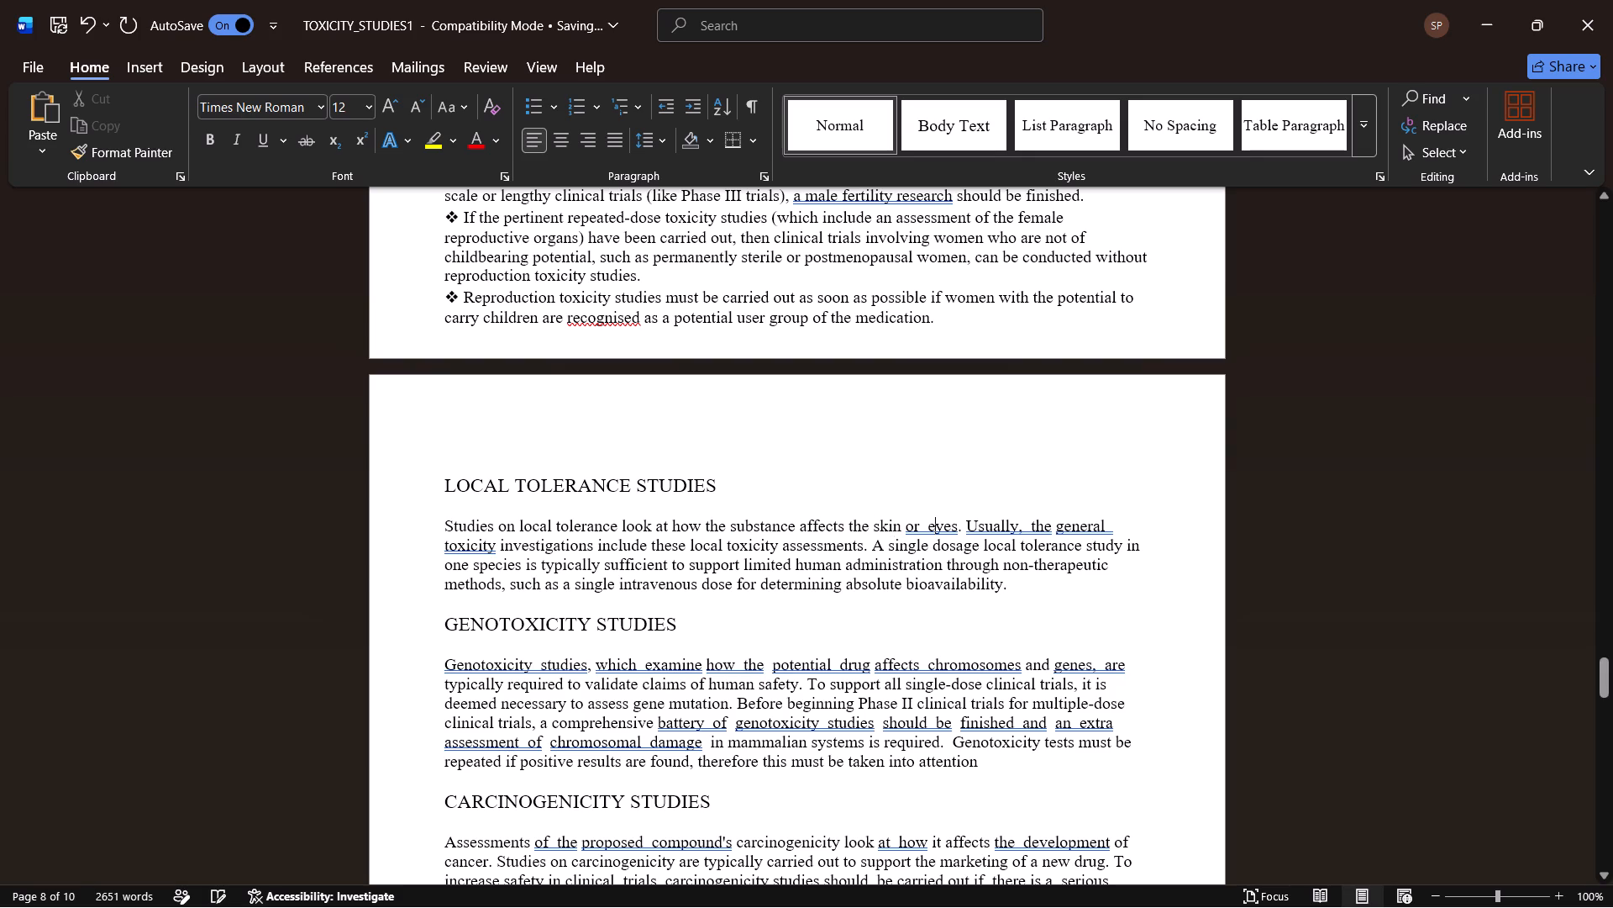
pyautogui.click(932, 527)
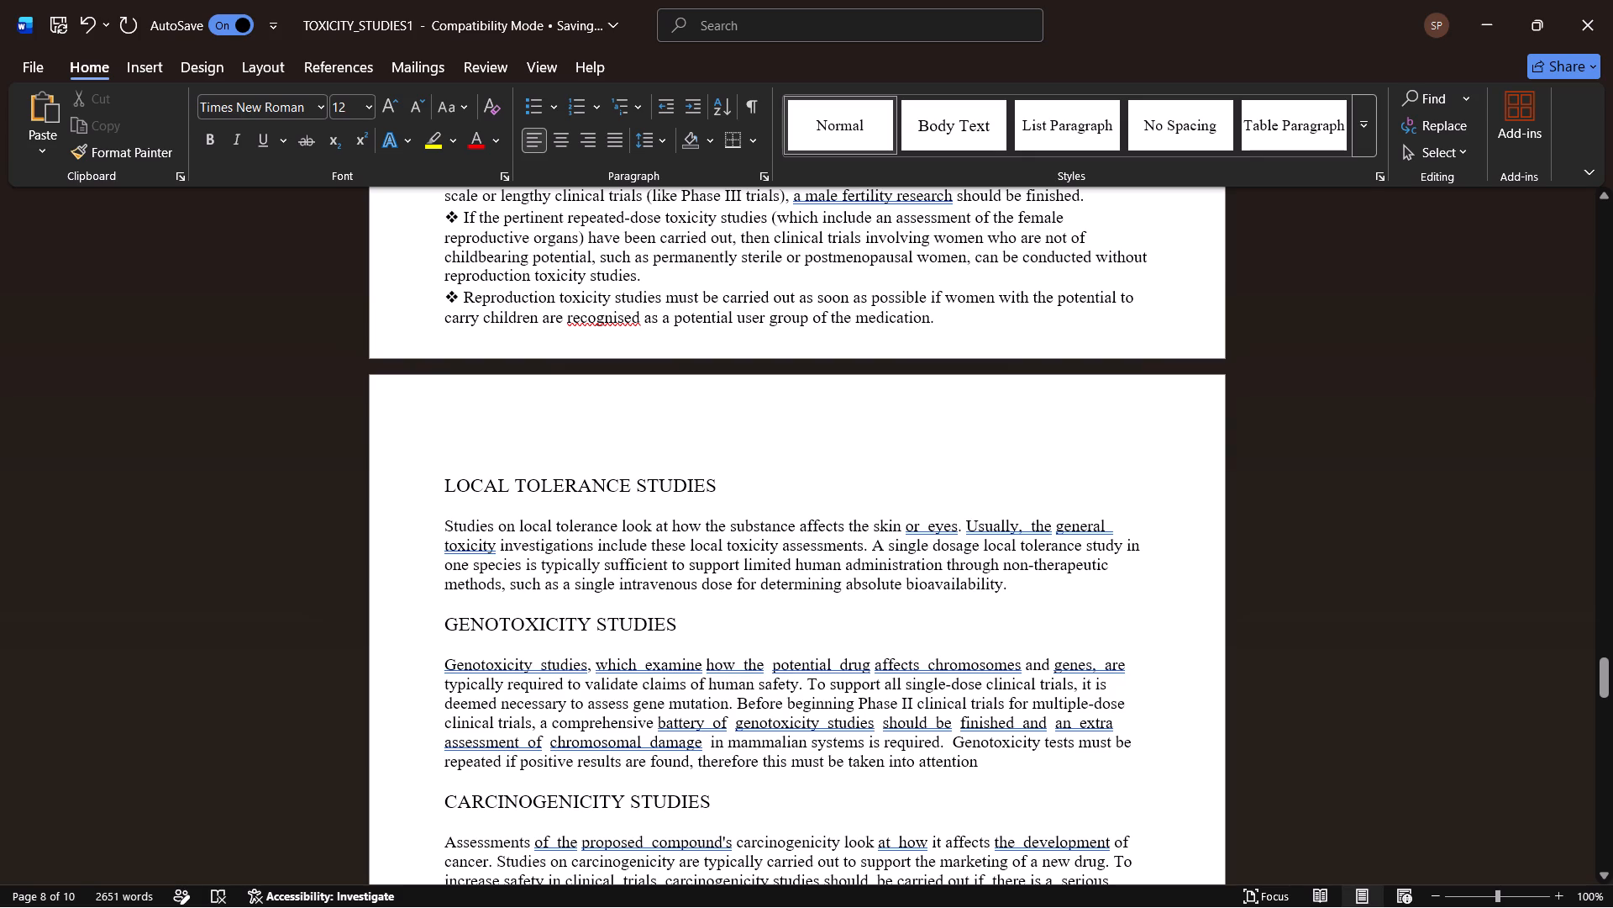
pyautogui.click(928, 526)
pyautogui.press('BackSpace')
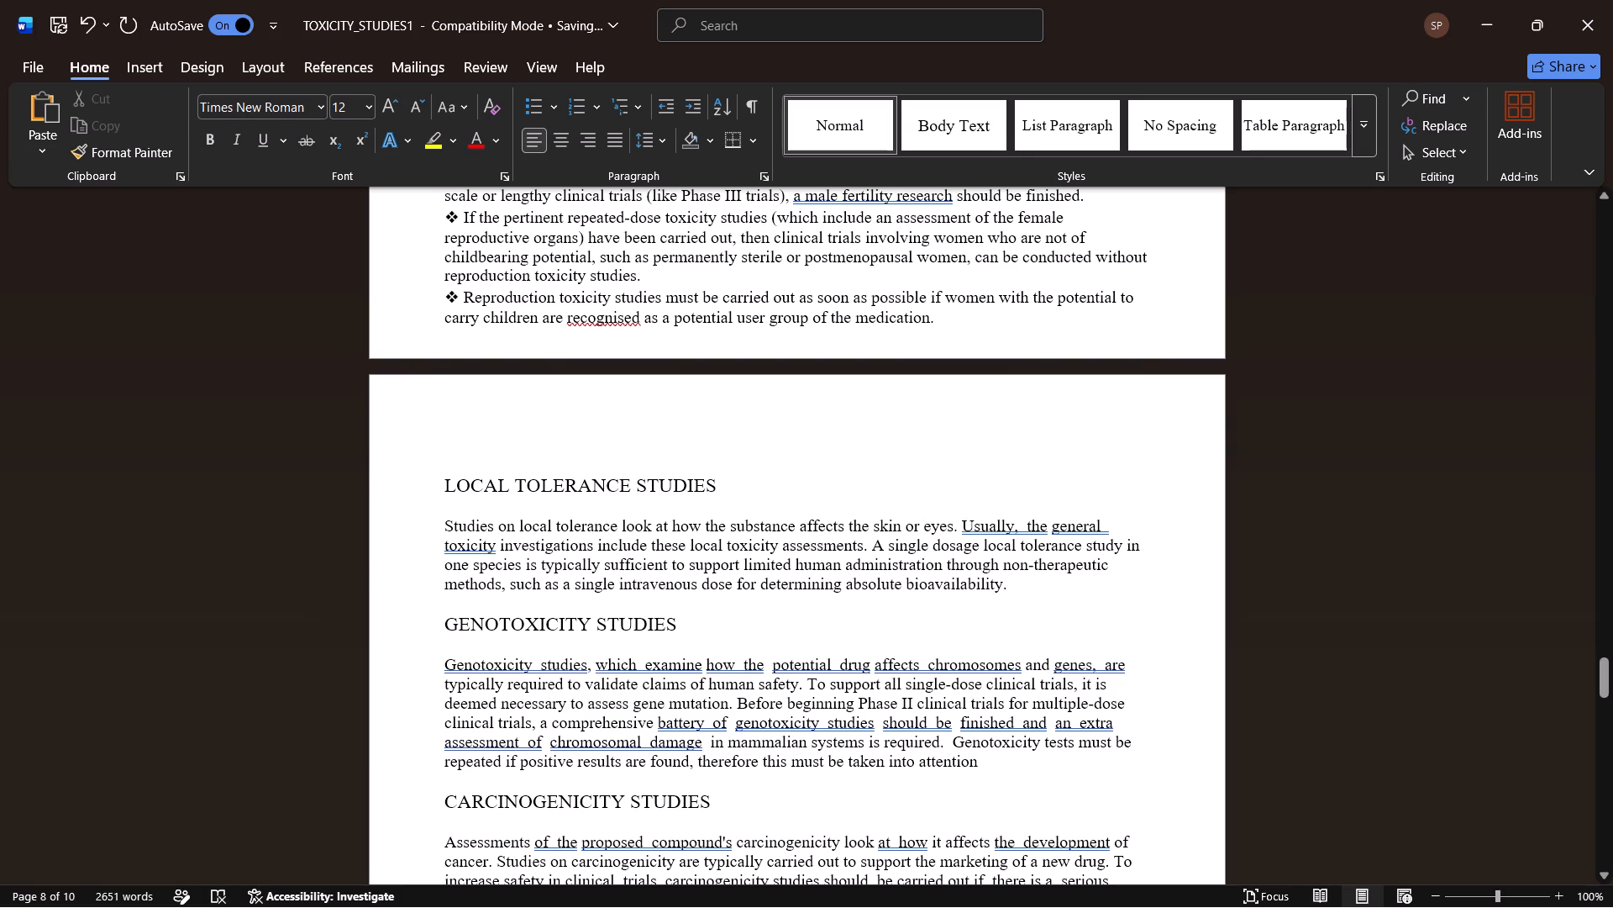
# Remove the extra spaces in "Usually, the general toxicity" in the second sentence under LOCAL TOLERANCE STUDIES.
pyautogui.click(1027, 524)
pyautogui.press('BackSpace')
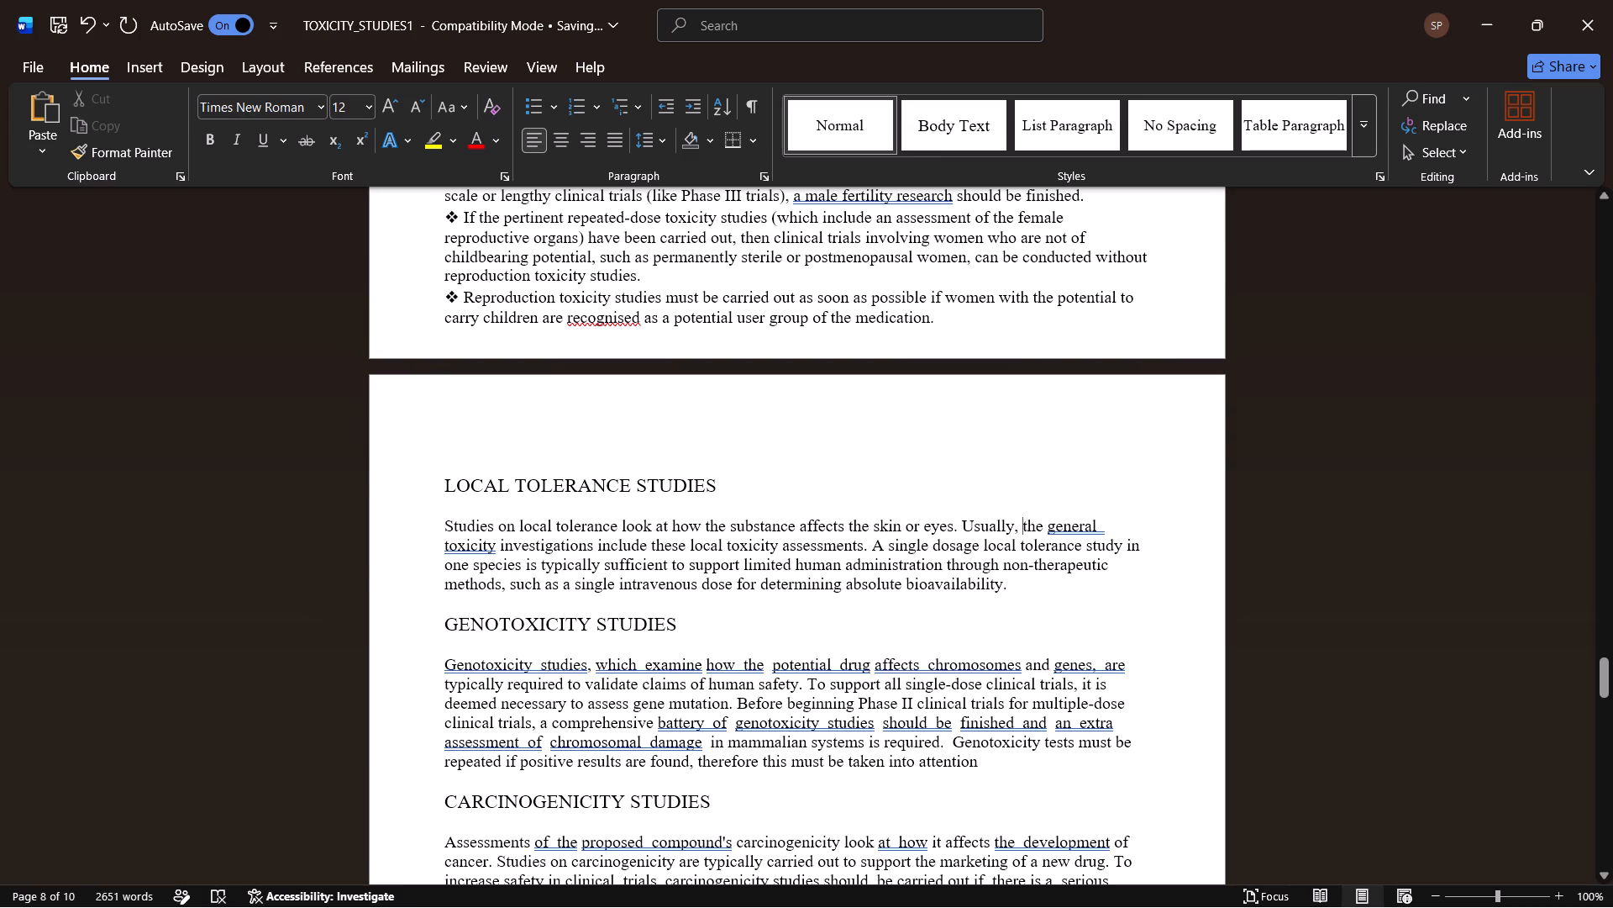
pyautogui.click(1125, 515)
pyautogui.click(1110, 526)
pyautogui.press('BackSpace')
# Remove the extra spaces between words from "Genotoxicity studies" through "the potential" in the first sentence under GENOTOXICITY STUDIES.
pyautogui.click(539, 668)
pyautogui.press('BackSpace')
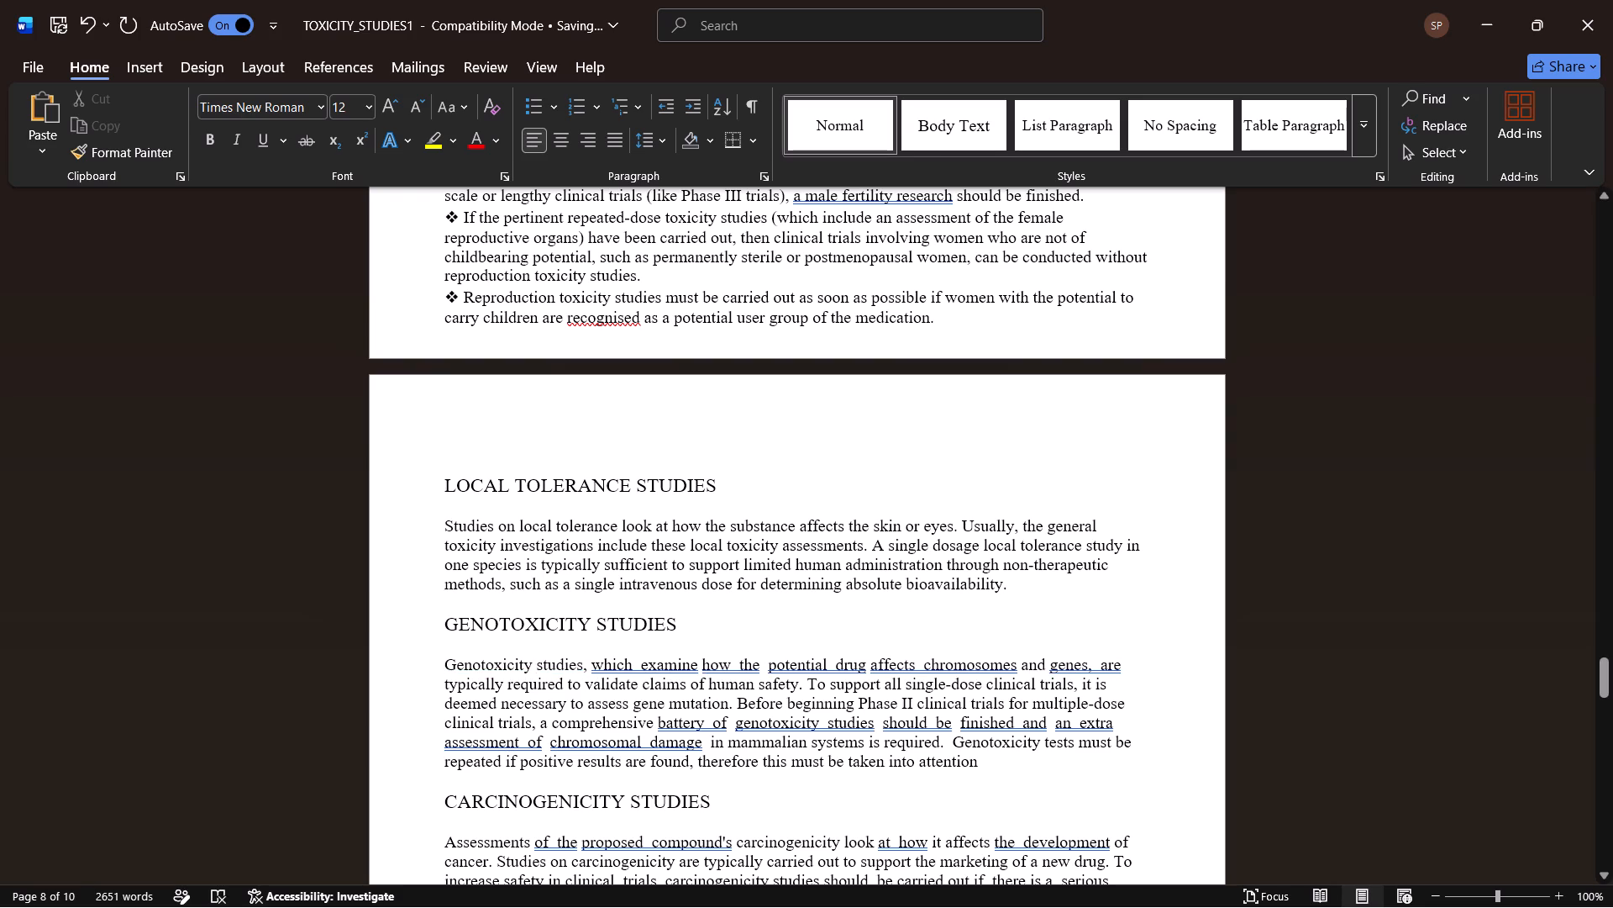
pyautogui.click(637, 663)
pyautogui.press('BackSpace')
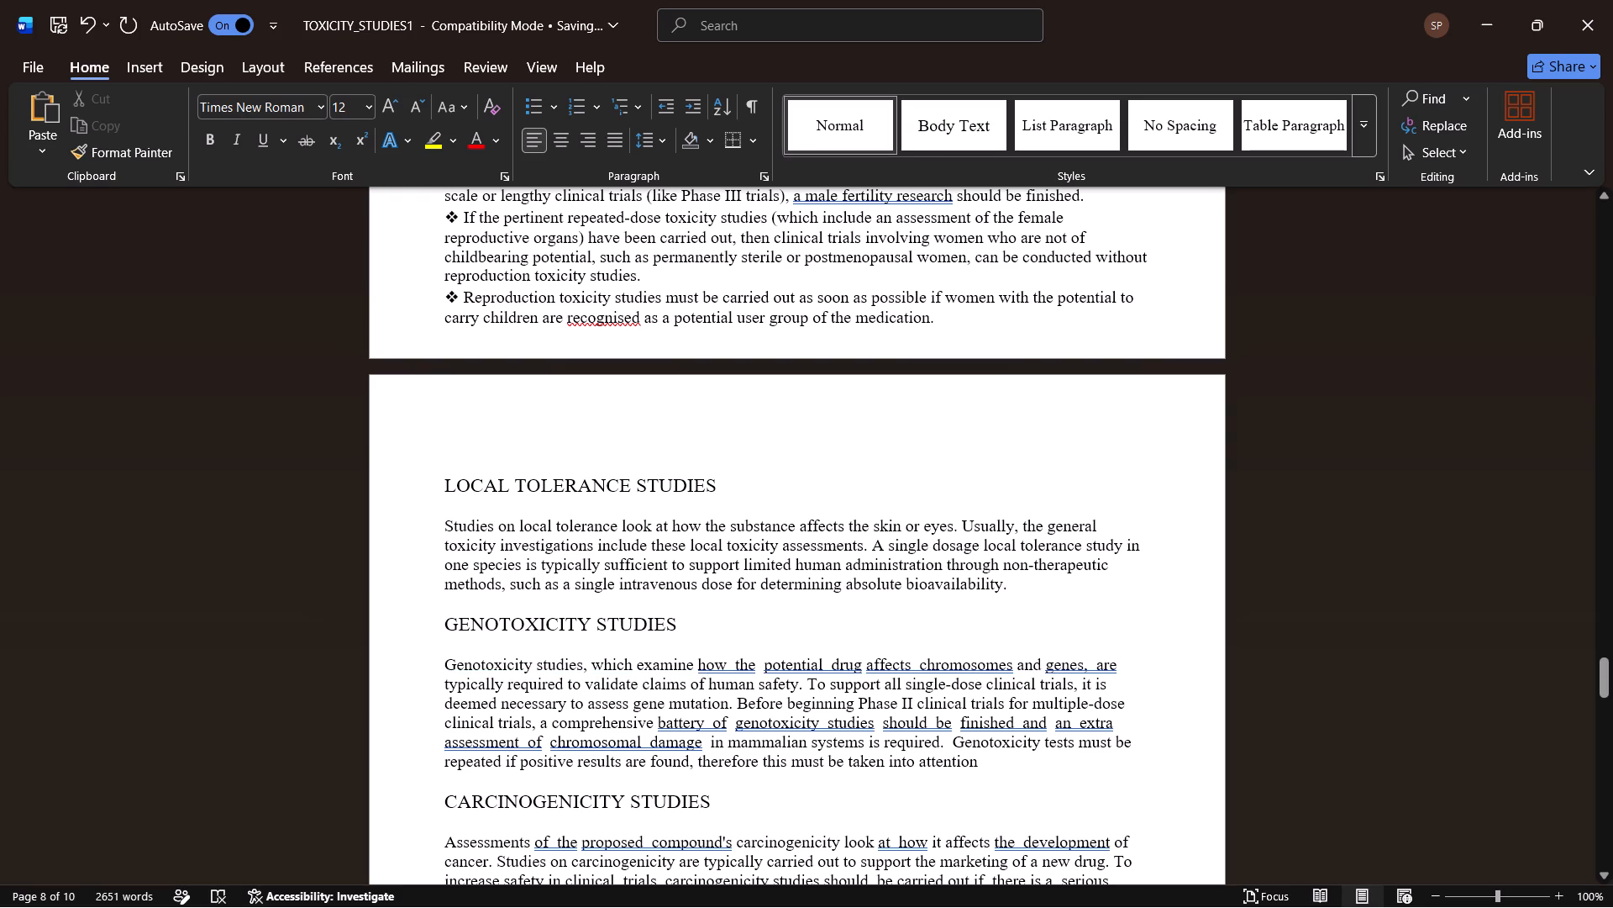
pyautogui.click(734, 662)
pyautogui.press('BackSpace')
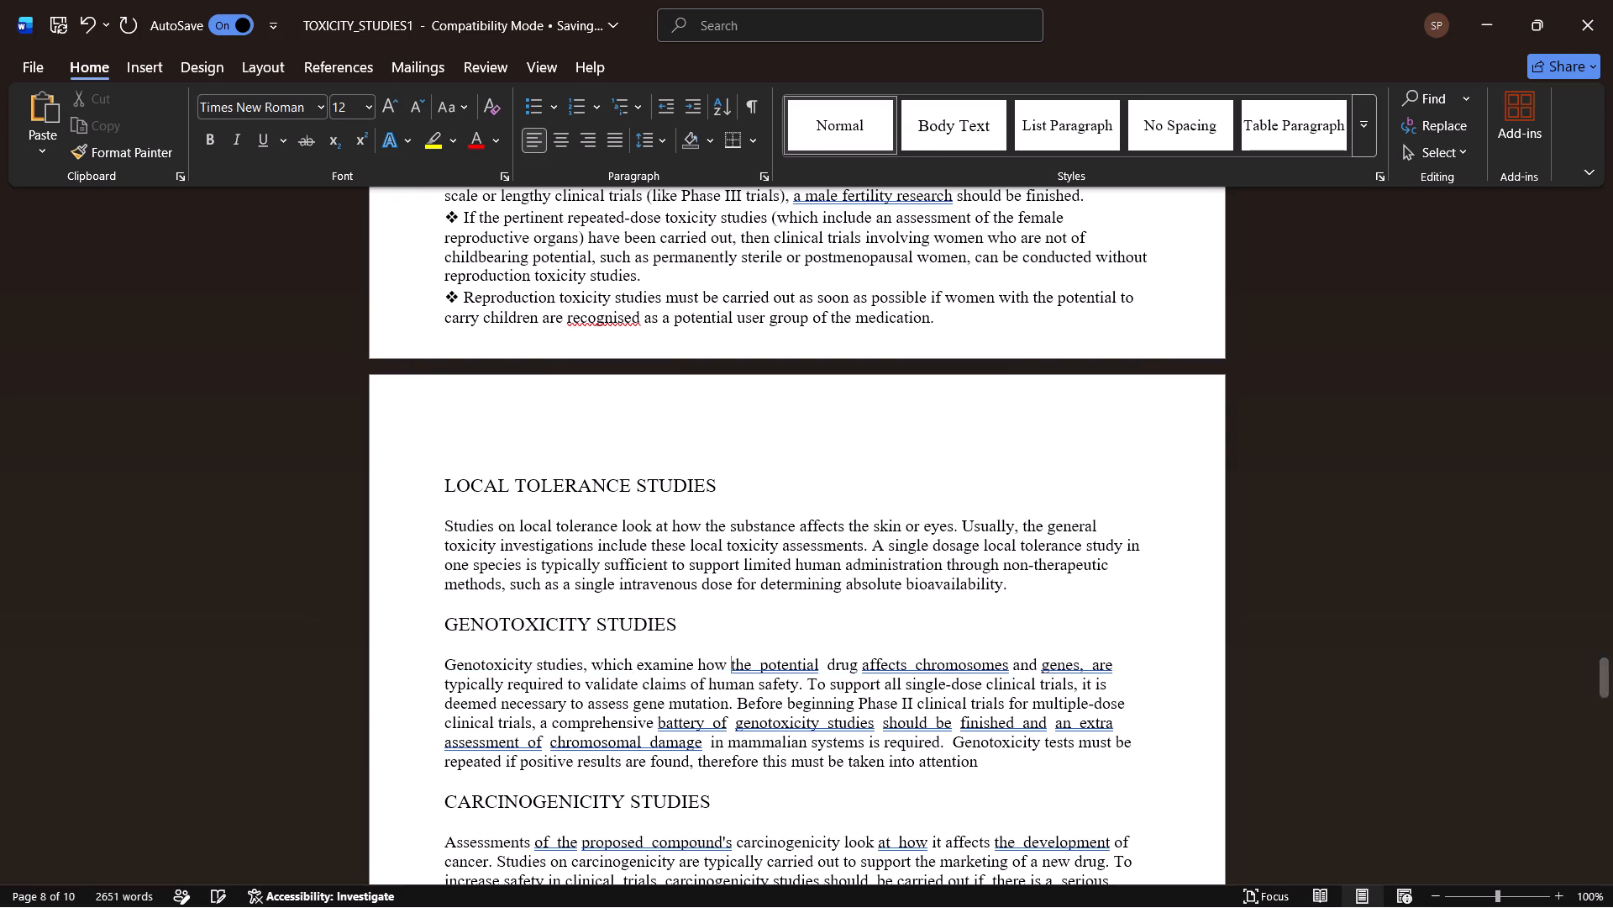
pyautogui.click(759, 667)
pyautogui.press('BackSpace')
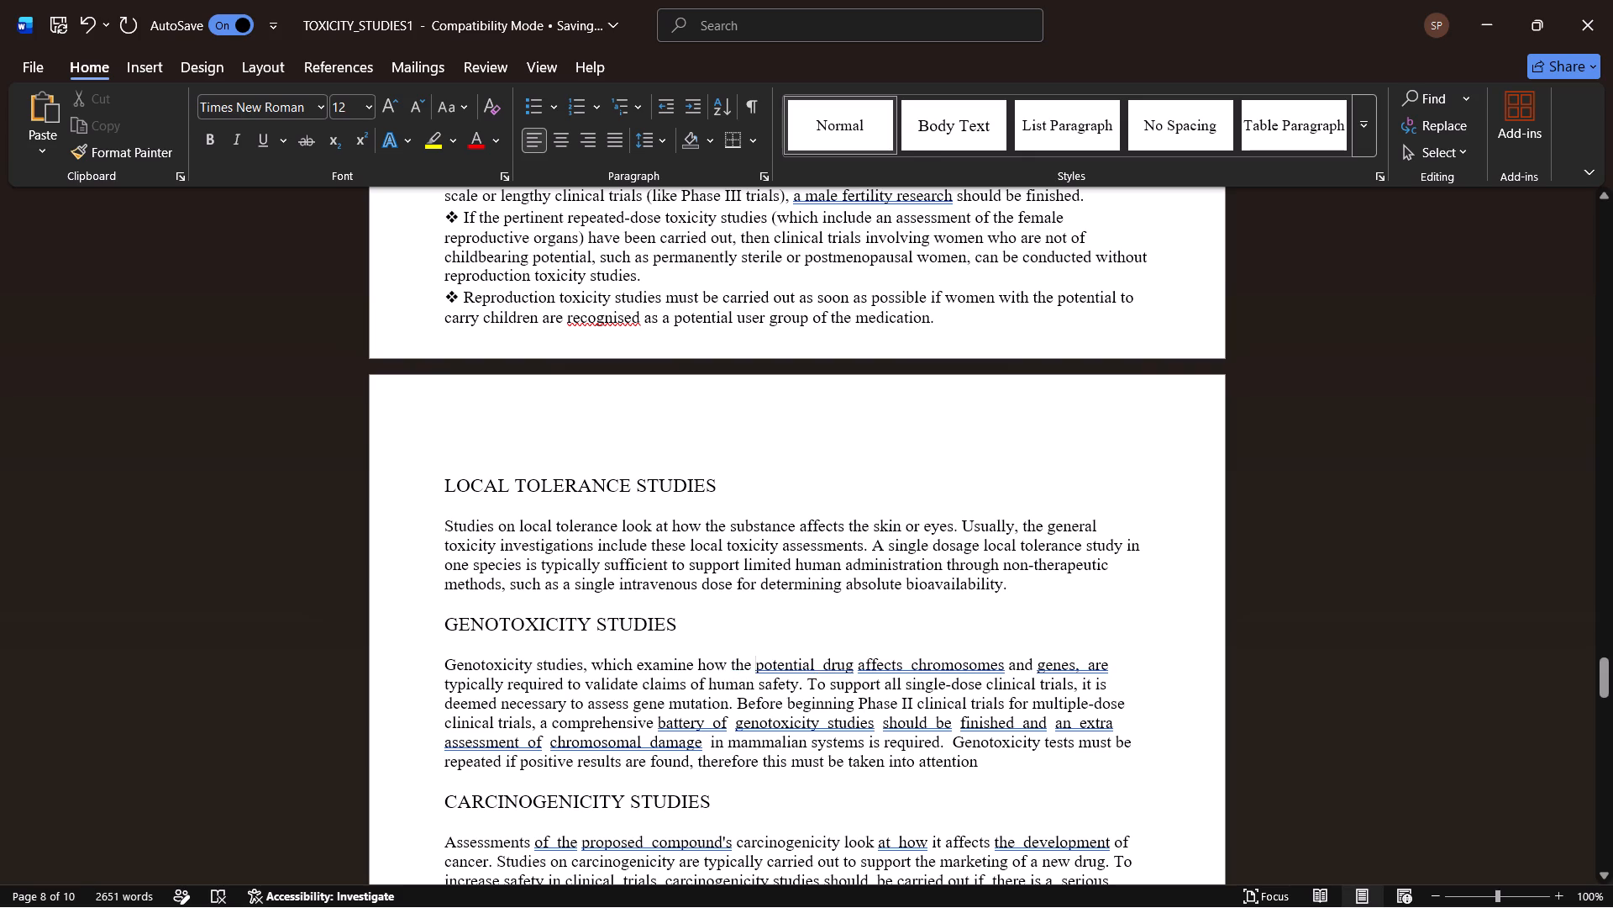
# Remove the extra spaces between words from "potential drug" through "genes, are" in the same sentence.
pyautogui.click(823, 661)
pyautogui.press('BackSpace')
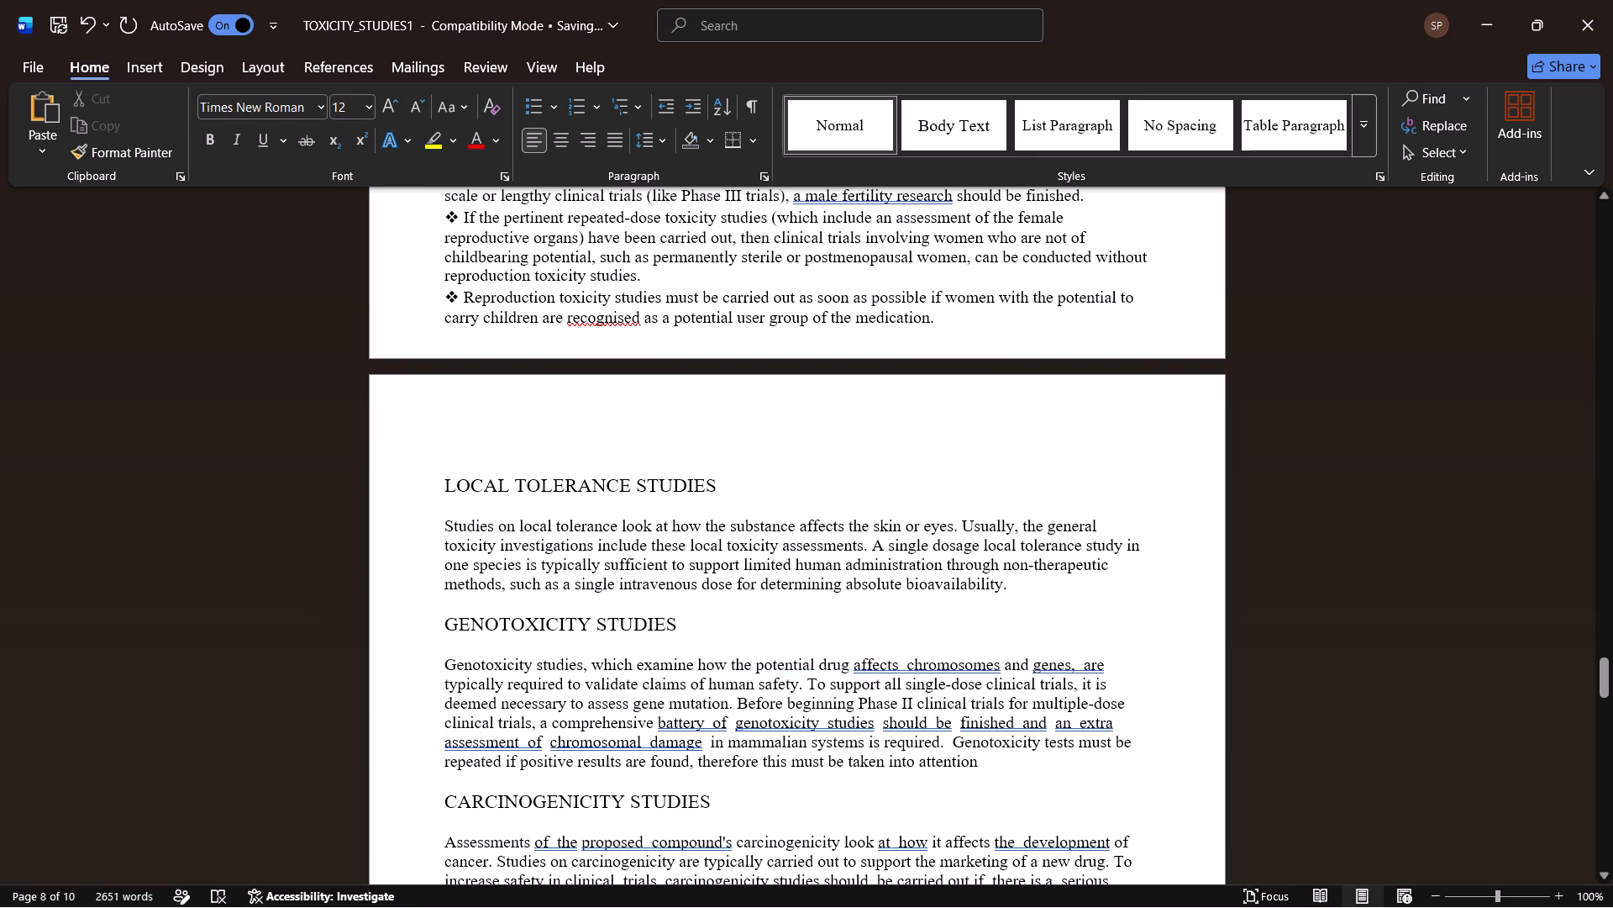
pyautogui.click(904, 657)
pyautogui.press('BackSpace')
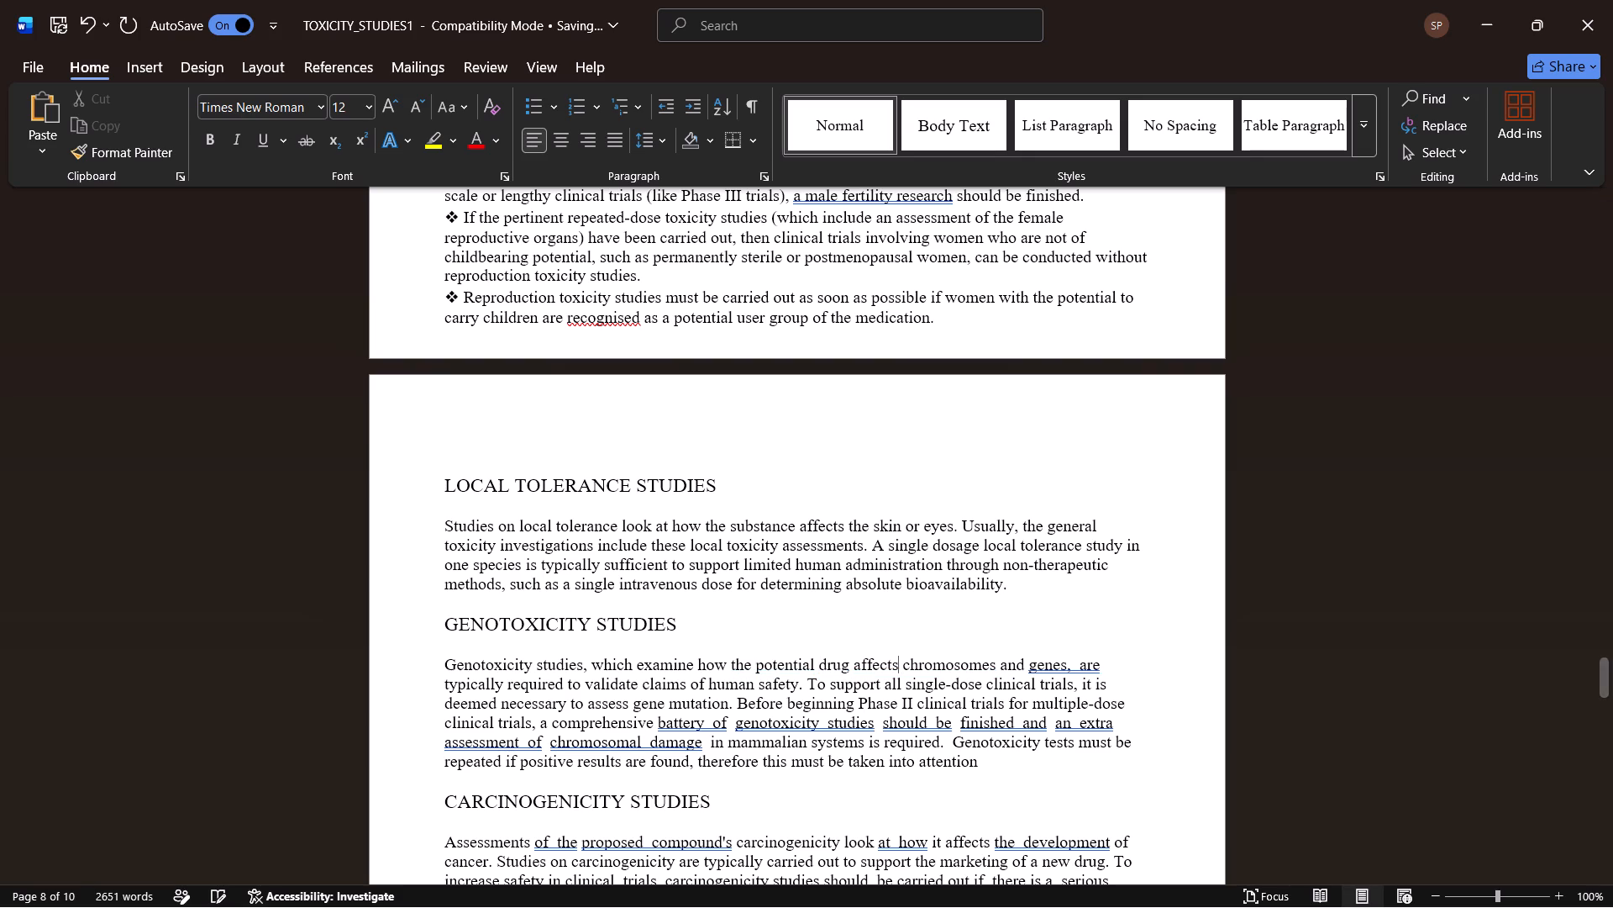
pyautogui.click(1085, 652)
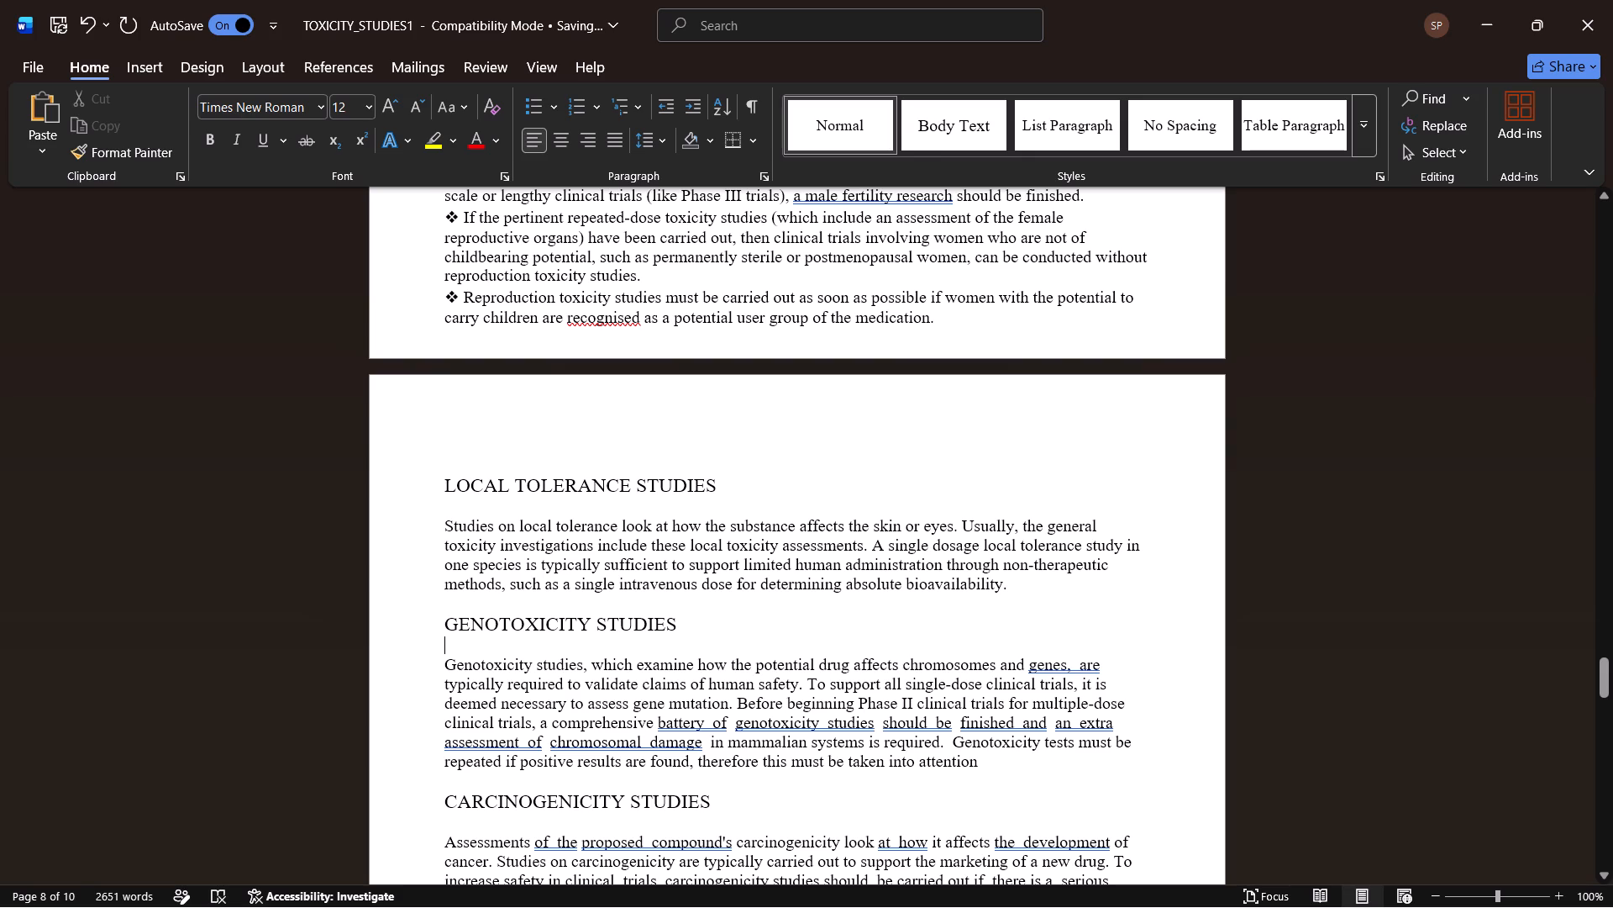
pyautogui.click(1080, 668)
pyautogui.press('BackSpace')
# Remove the extra spaces between words in "battery of genotoxicity studies" in the GENOTOXICITY STUDIES paragraph.
pyautogui.click(711, 724)
pyautogui.press('BackSpace')
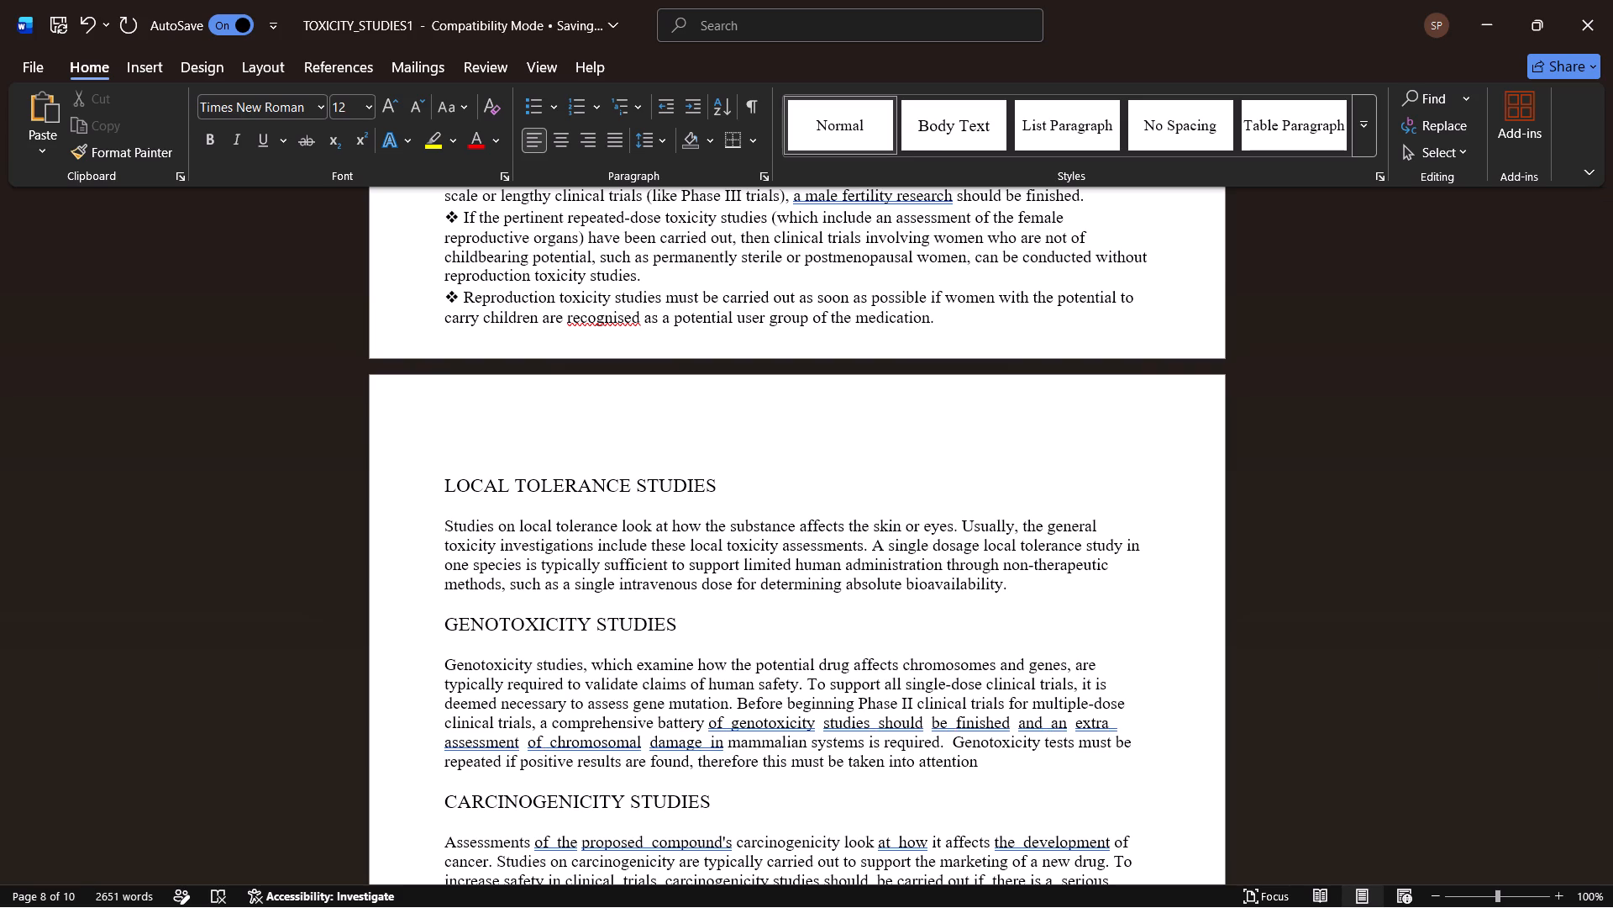
pyautogui.click(735, 721)
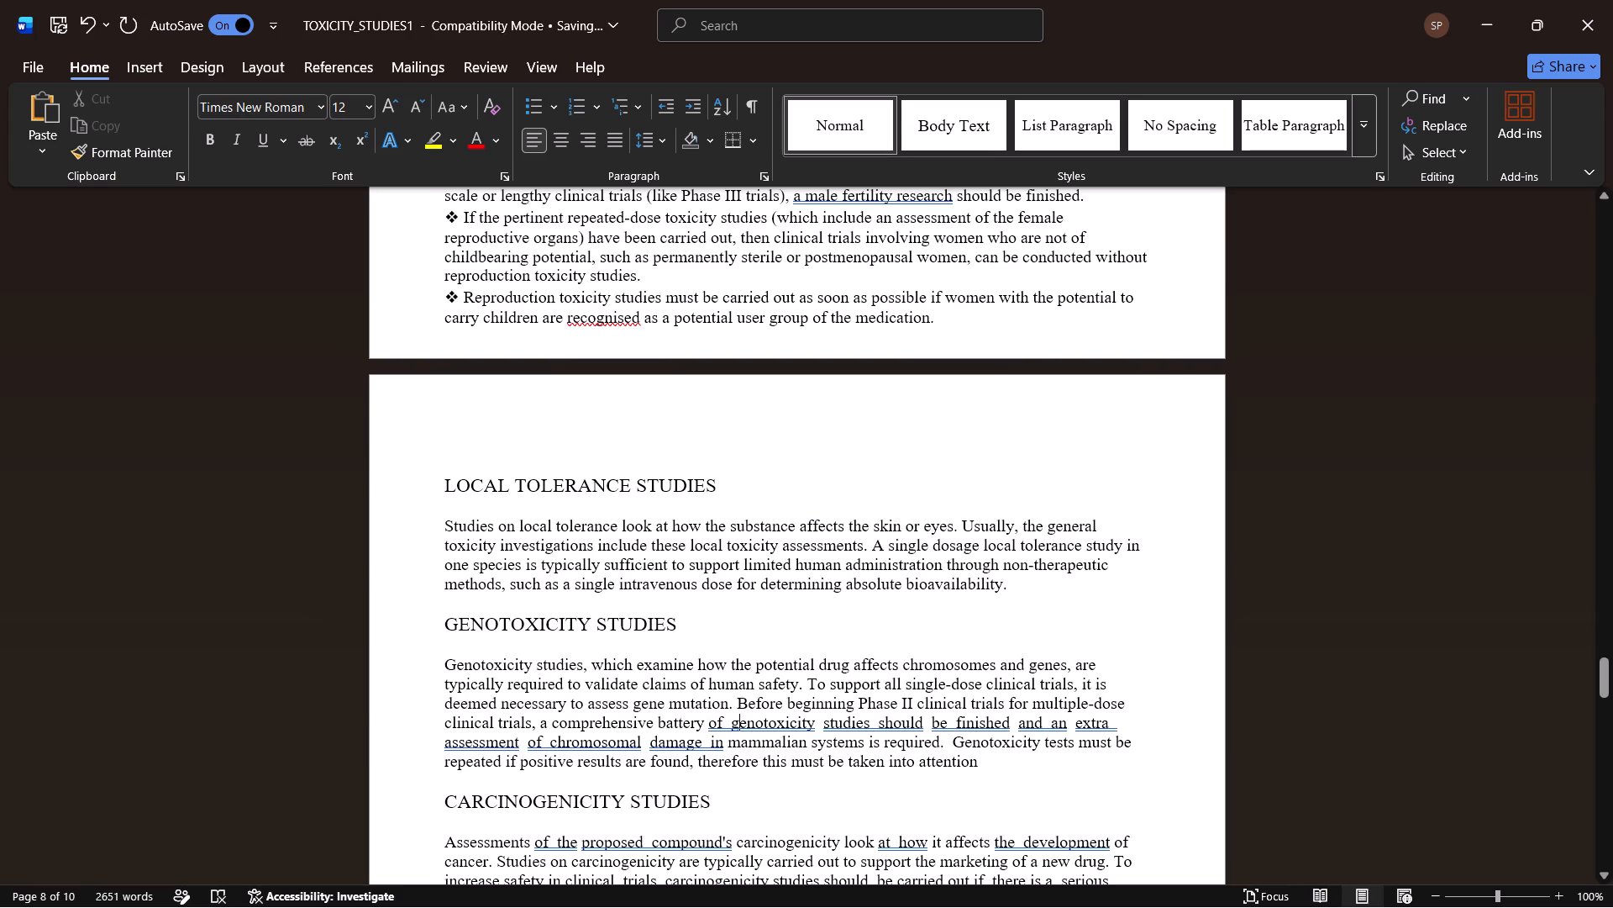
pyautogui.click(728, 723)
pyautogui.press('BackSpace')
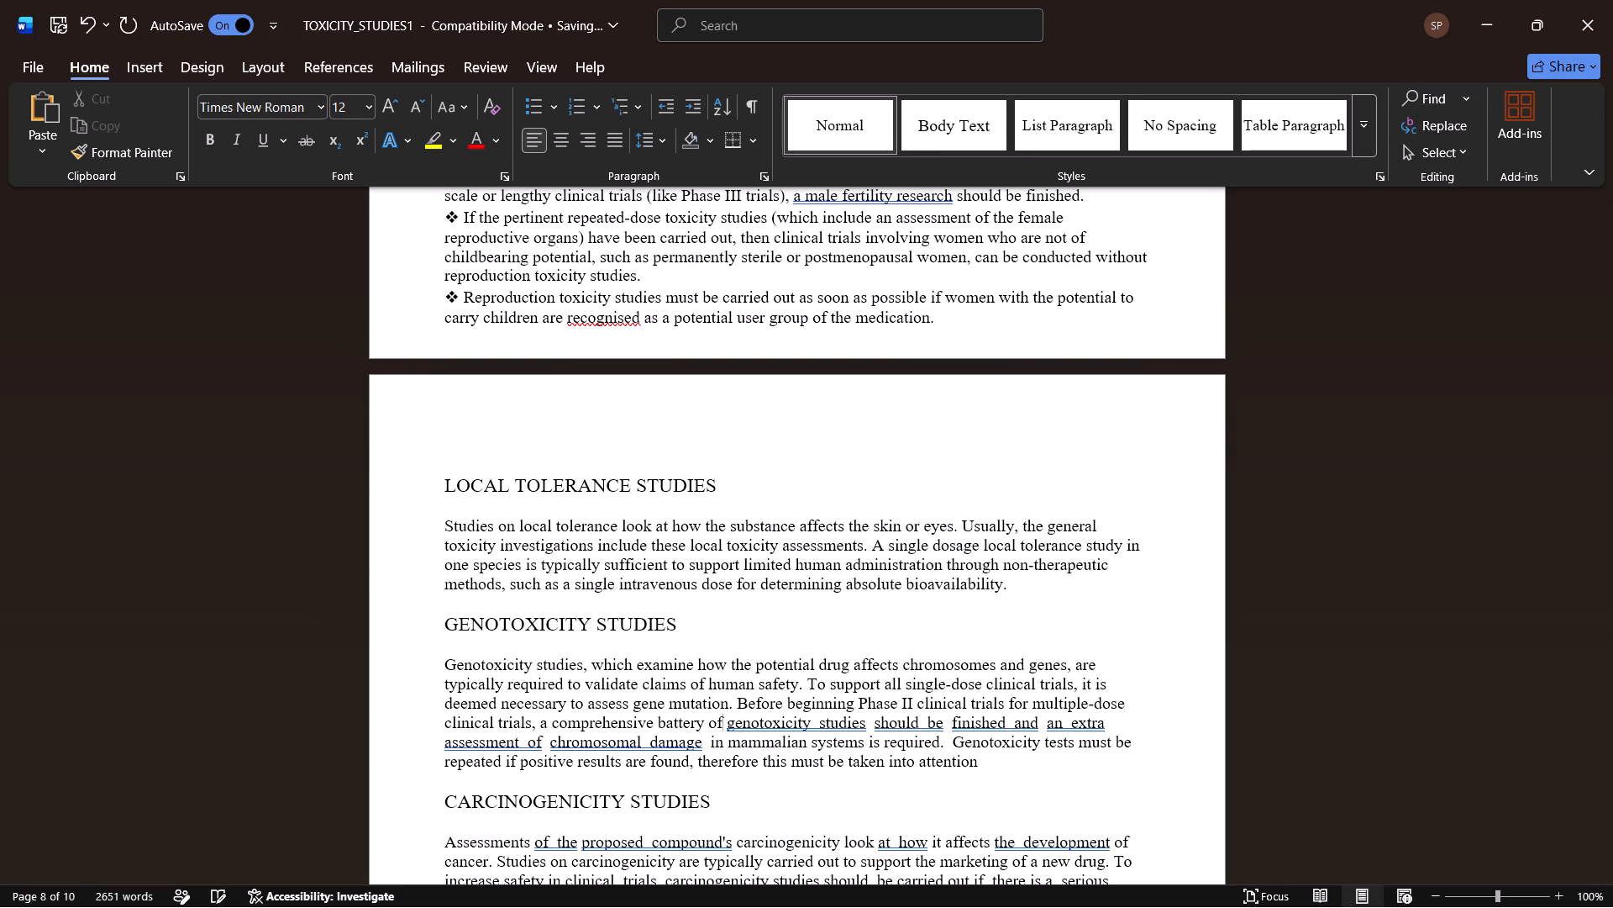
pyautogui.click(820, 730)
pyautogui.press('BackSpace')
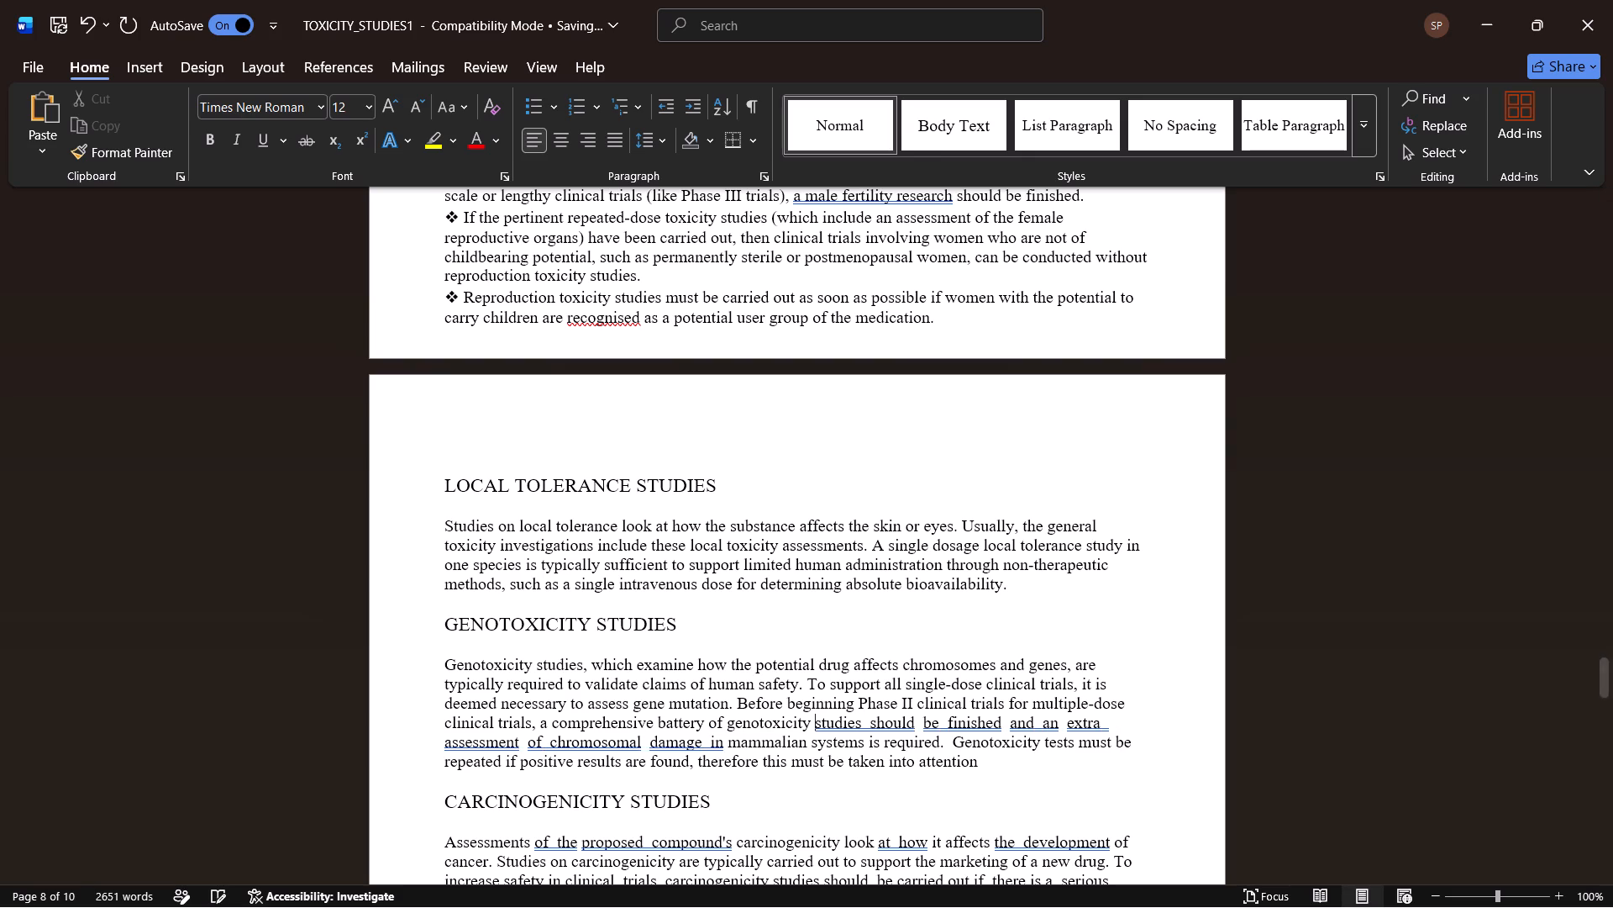
# Remove the extra spaces between words in "studies should be finished and" in the GENOTOXICITY STUDIES paragraph.
pyautogui.click(868, 726)
pyautogui.press('BackSpace')
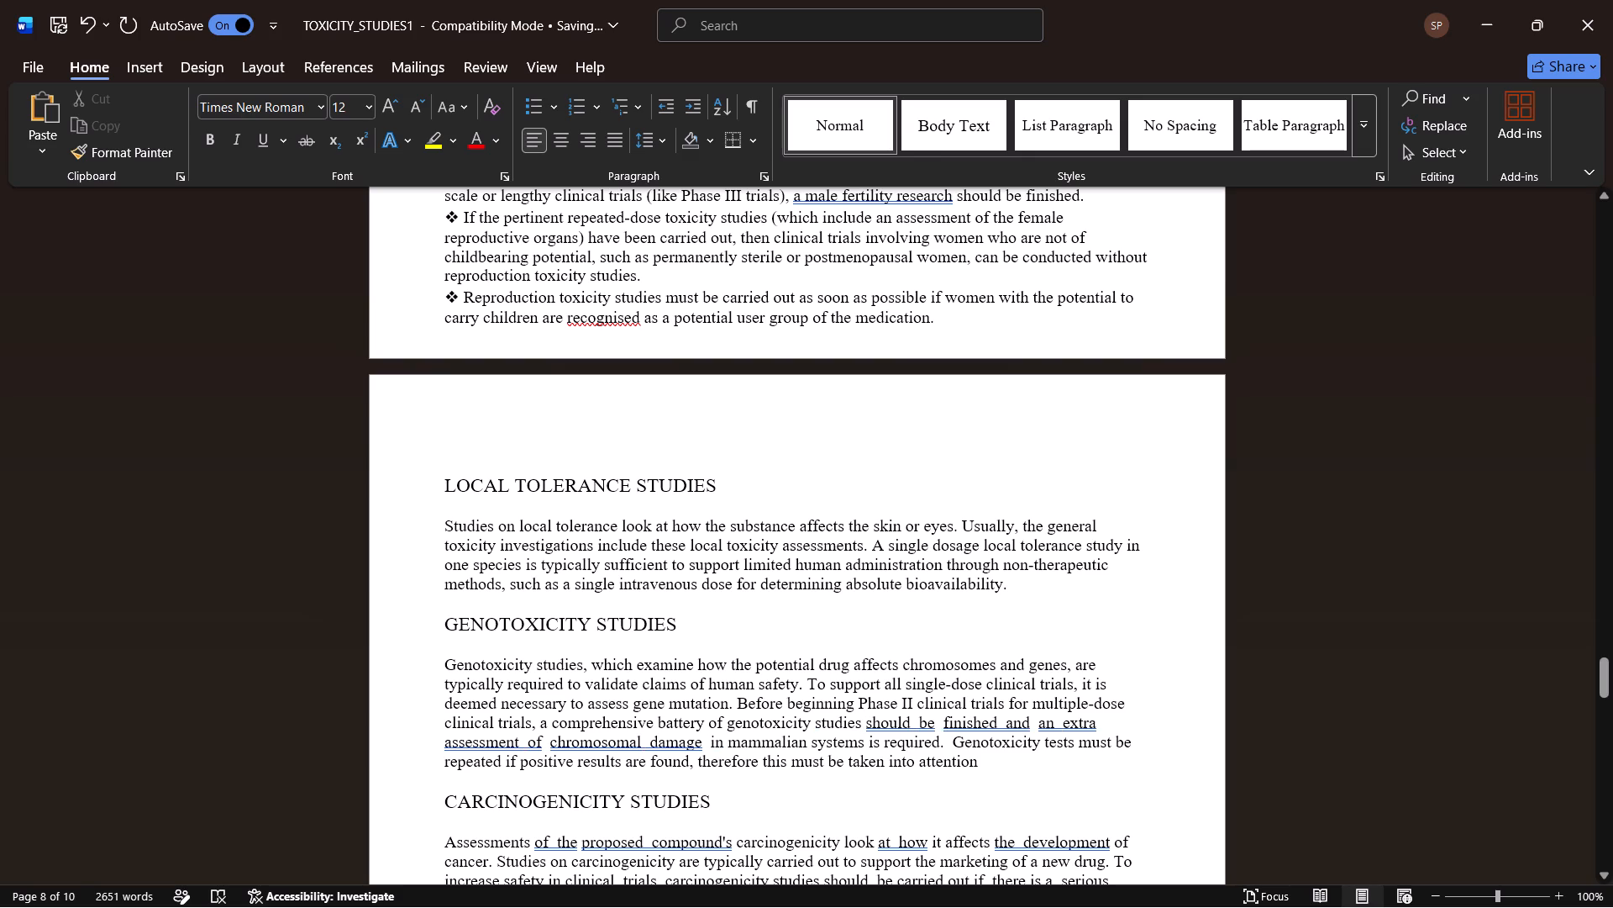
pyautogui.click(917, 724)
pyautogui.press('BackSpace')
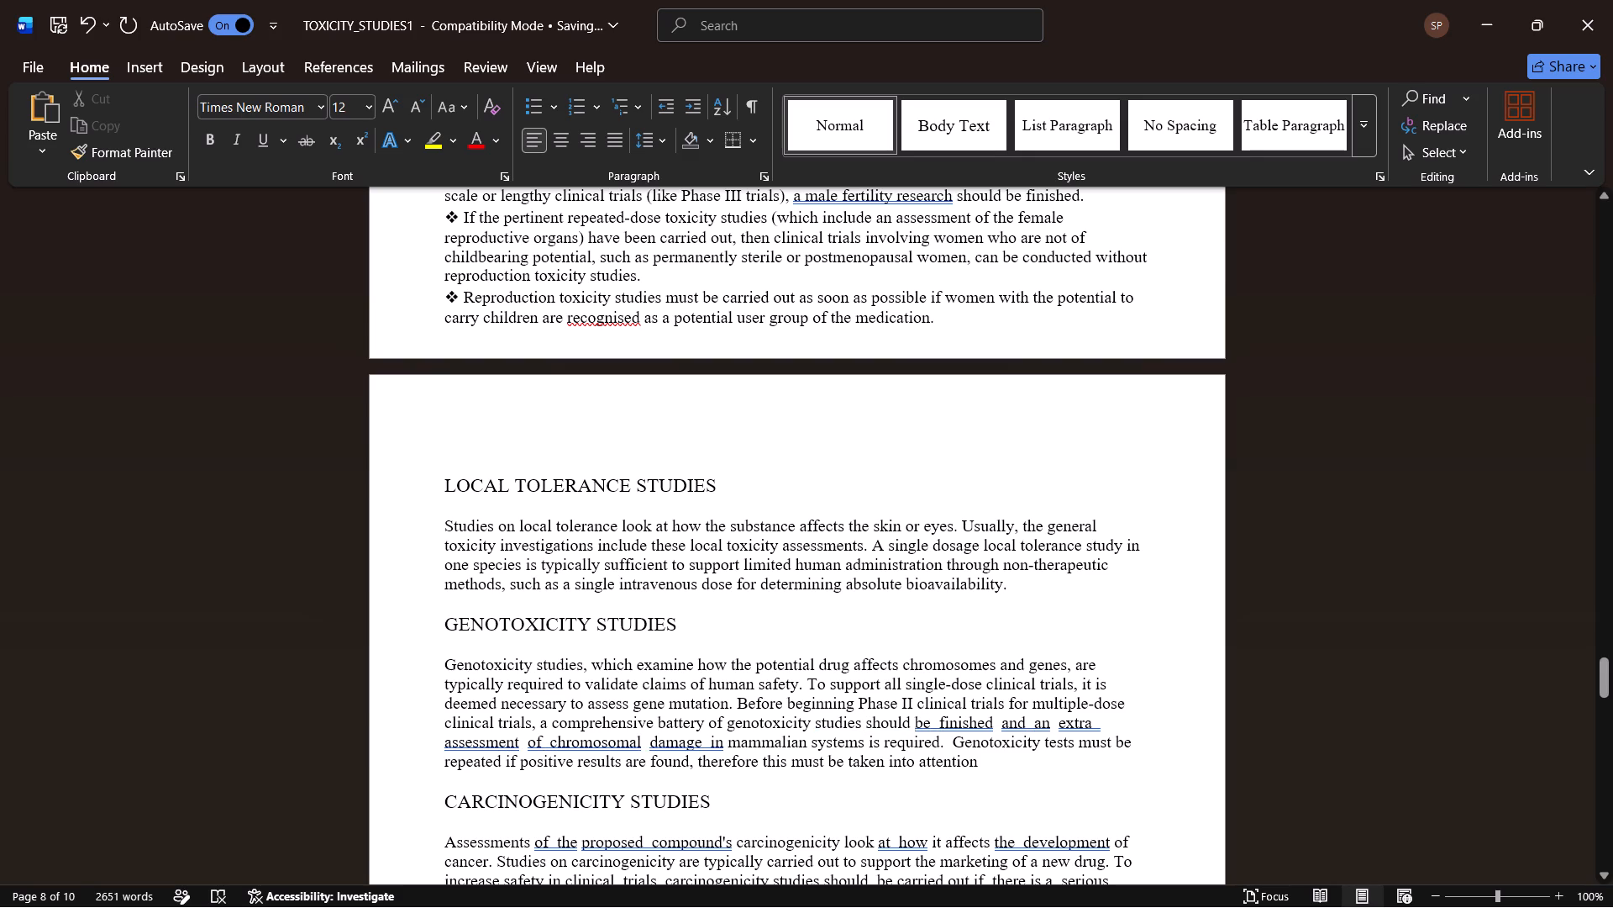
pyautogui.click(940, 717)
pyautogui.press('BackSpace')
pyautogui.click(993, 720)
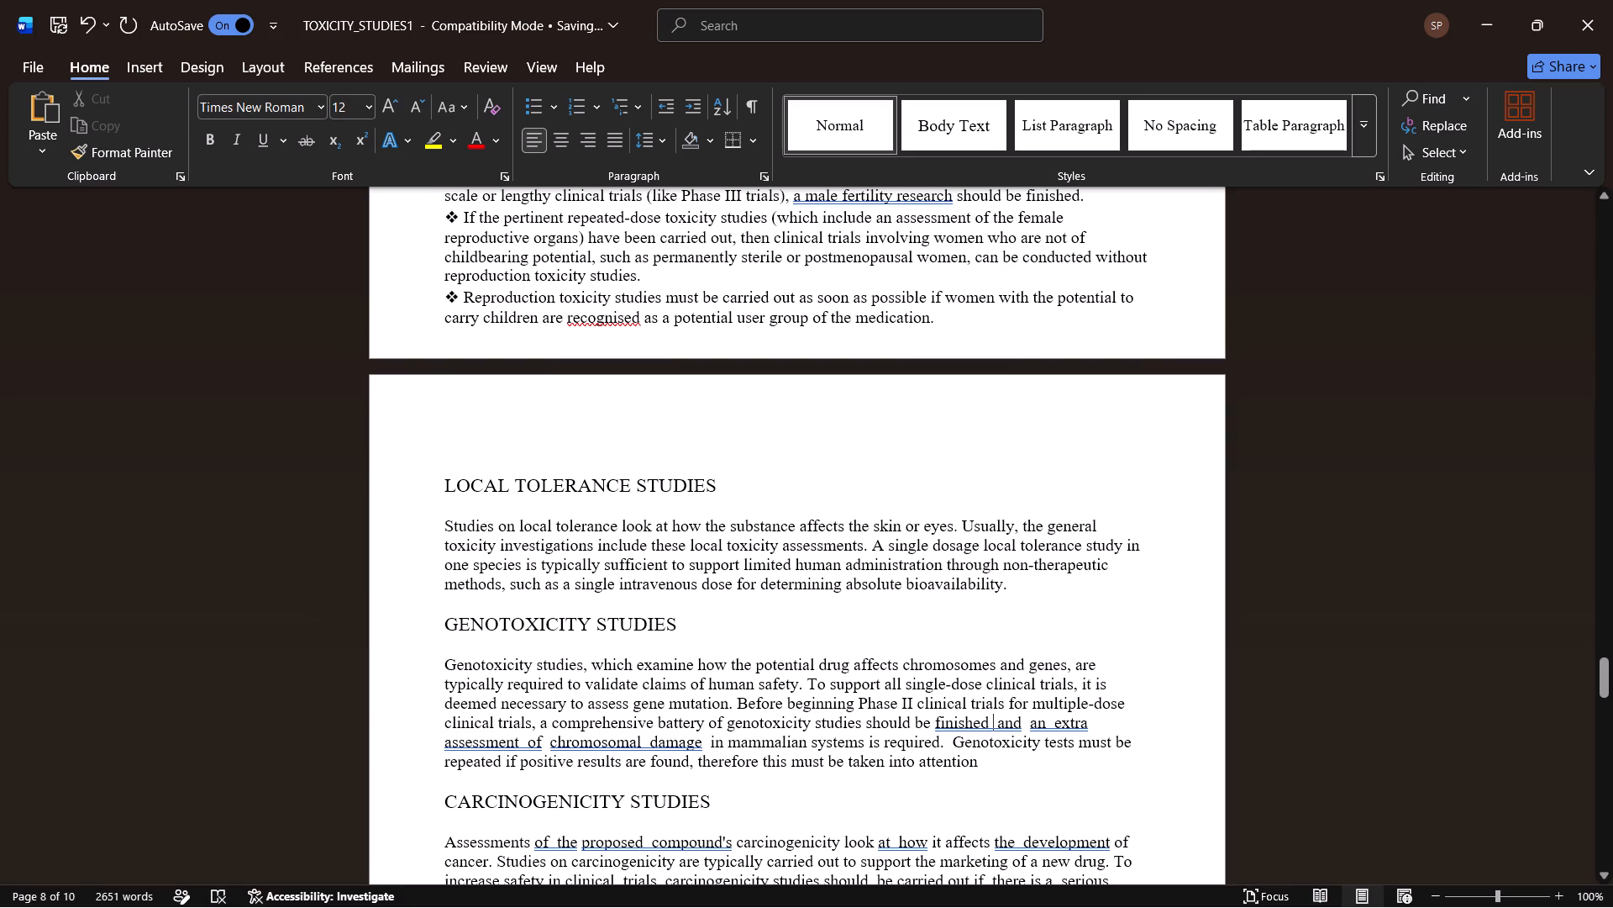
pyautogui.click(1001, 726)
pyautogui.press('BackSpace')
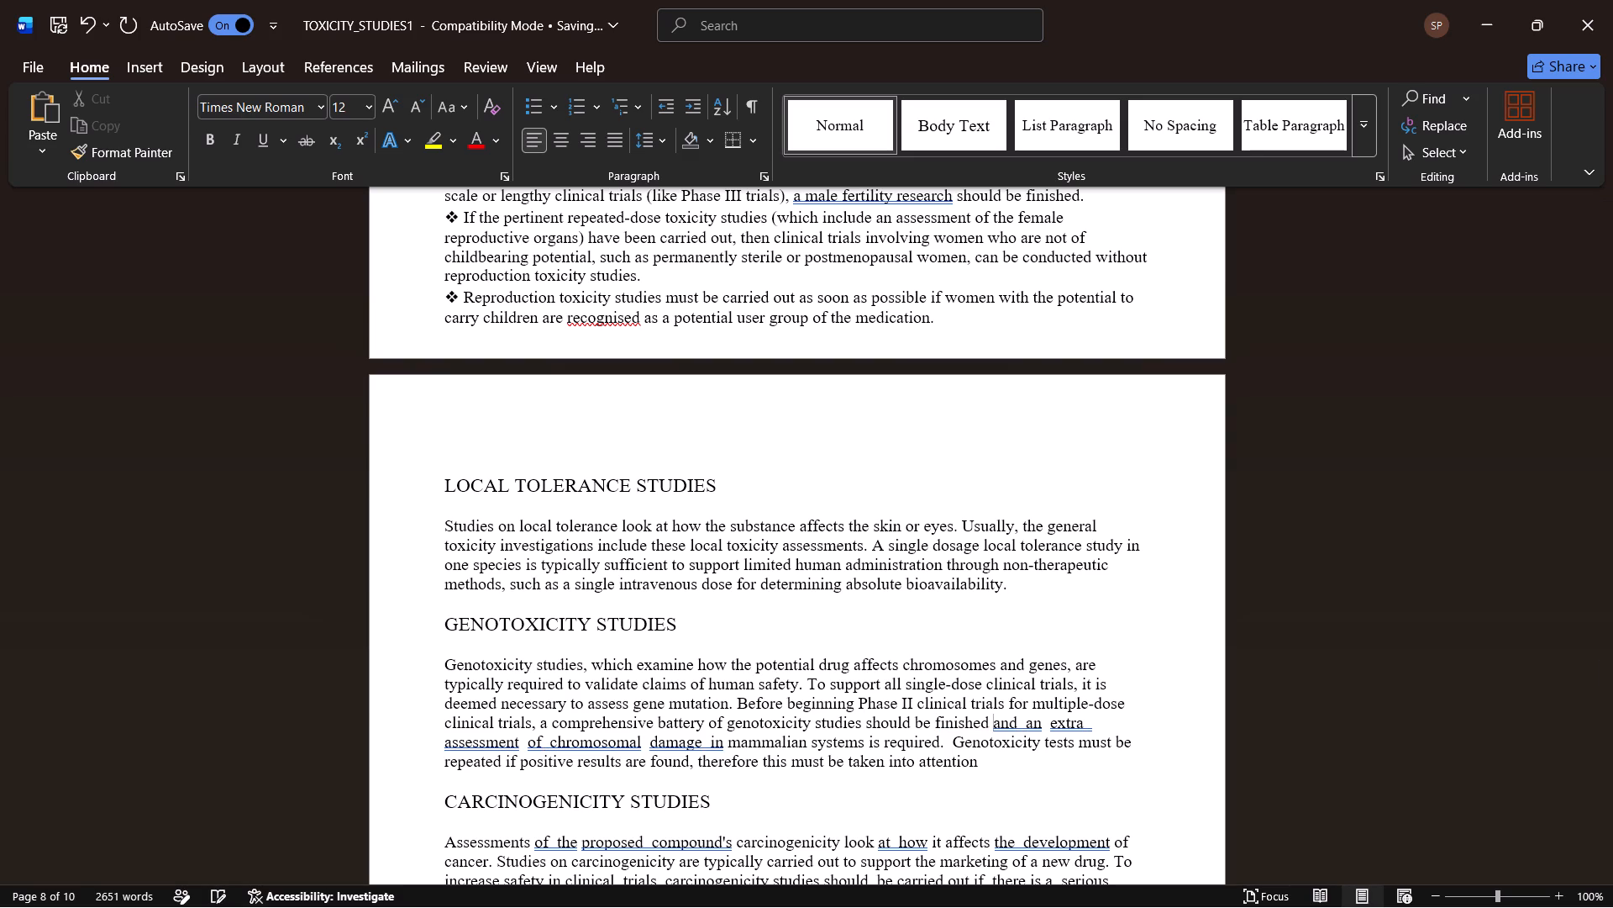
# Remove the extra spaces between words in "and an extra assessment of chromosomal damage in" in the same sentence.
pyautogui.click(1028, 724)
pyautogui.press('BackSpace')
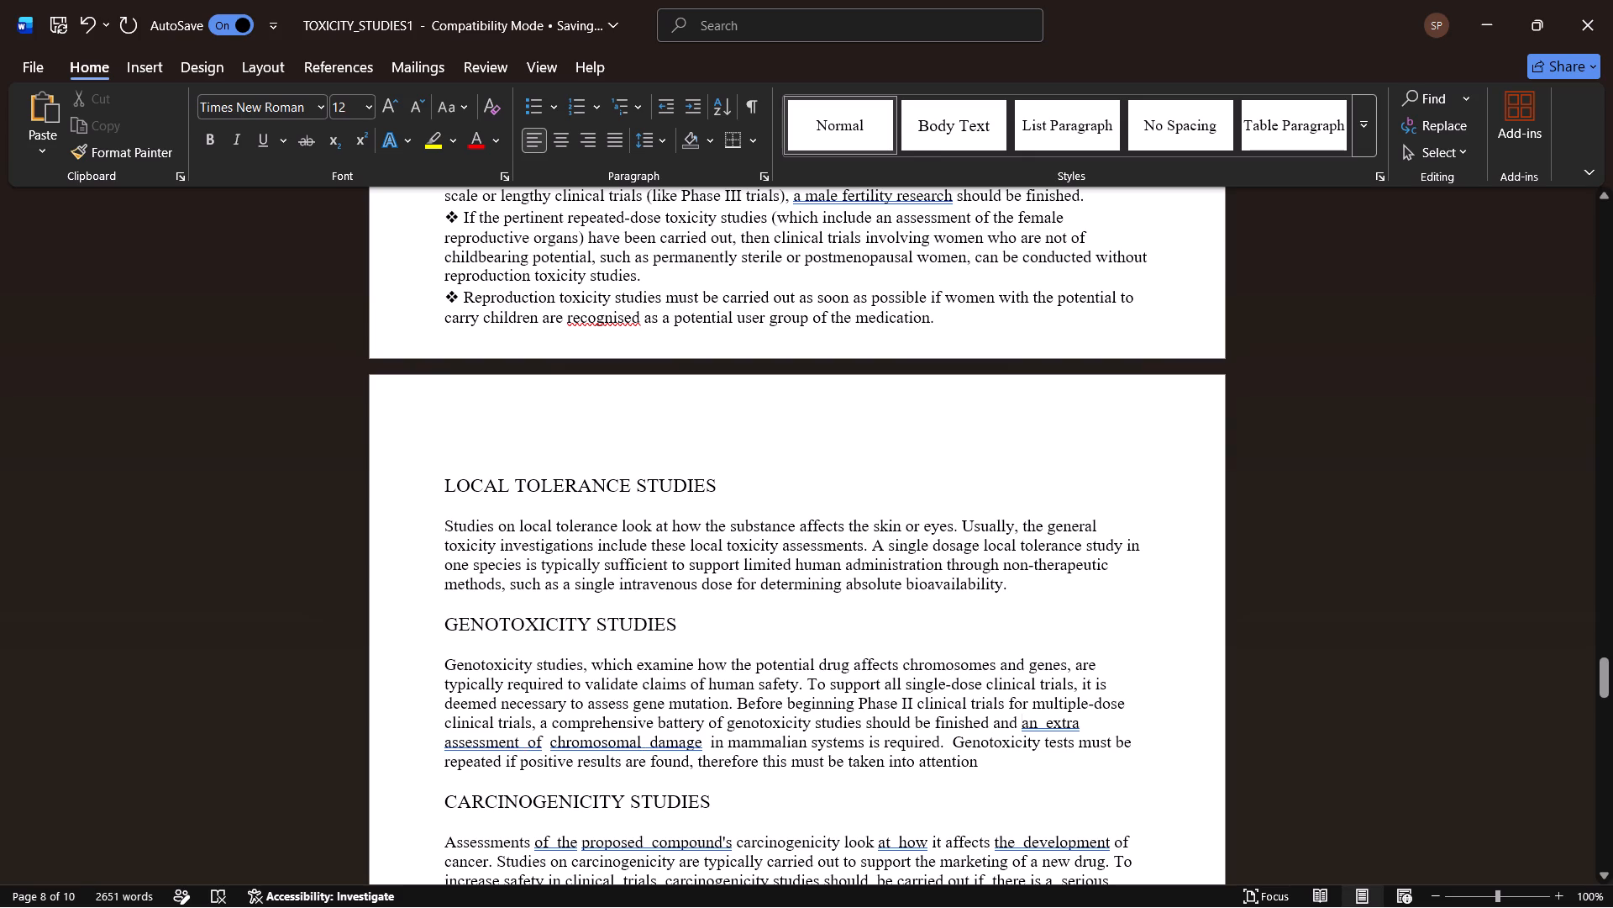
pyautogui.click(1043, 726)
pyautogui.press('BackSpace')
pyautogui.click(1084, 726)
pyautogui.press('BackSpace')
pyautogui.click(528, 744)
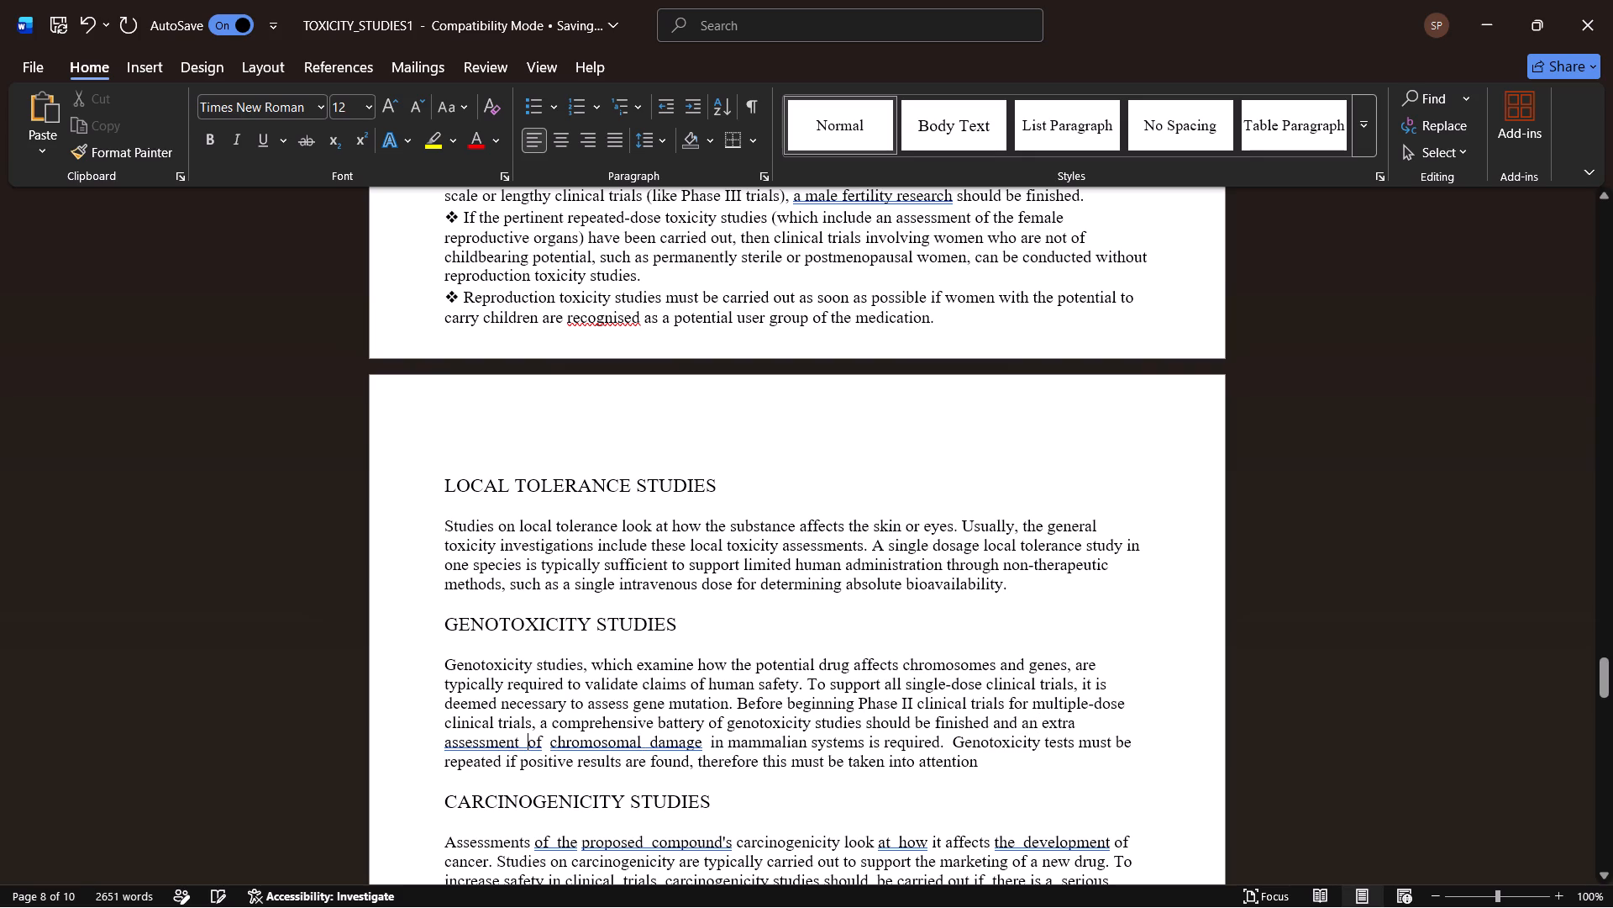
pyautogui.press('BackSpace')
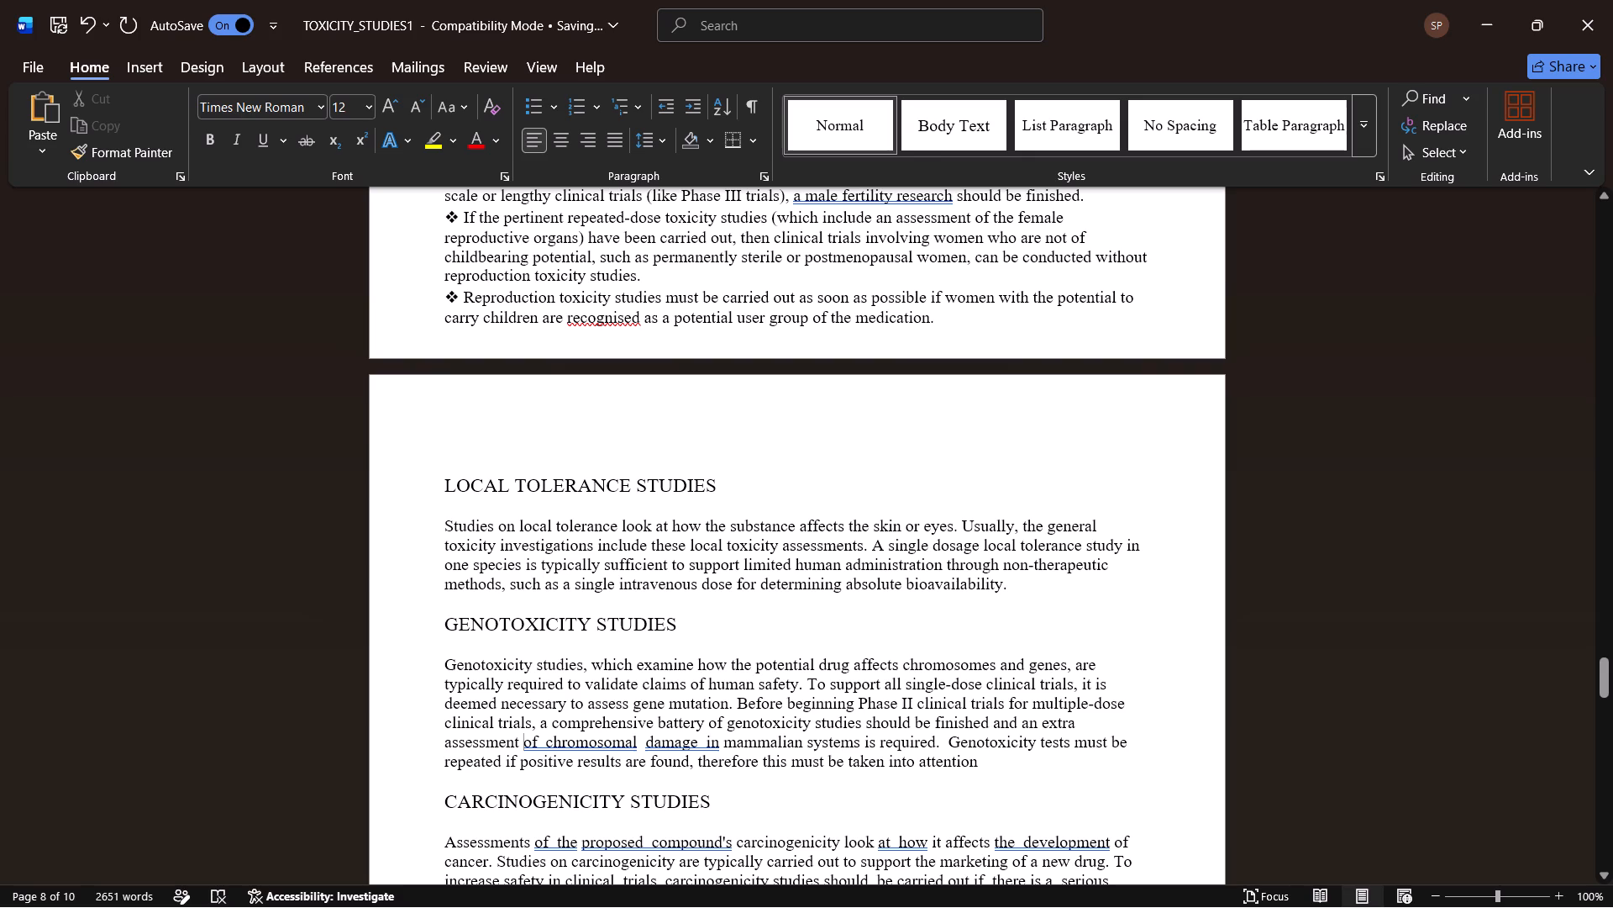
pyautogui.click(544, 744)
pyautogui.press('BackSpace')
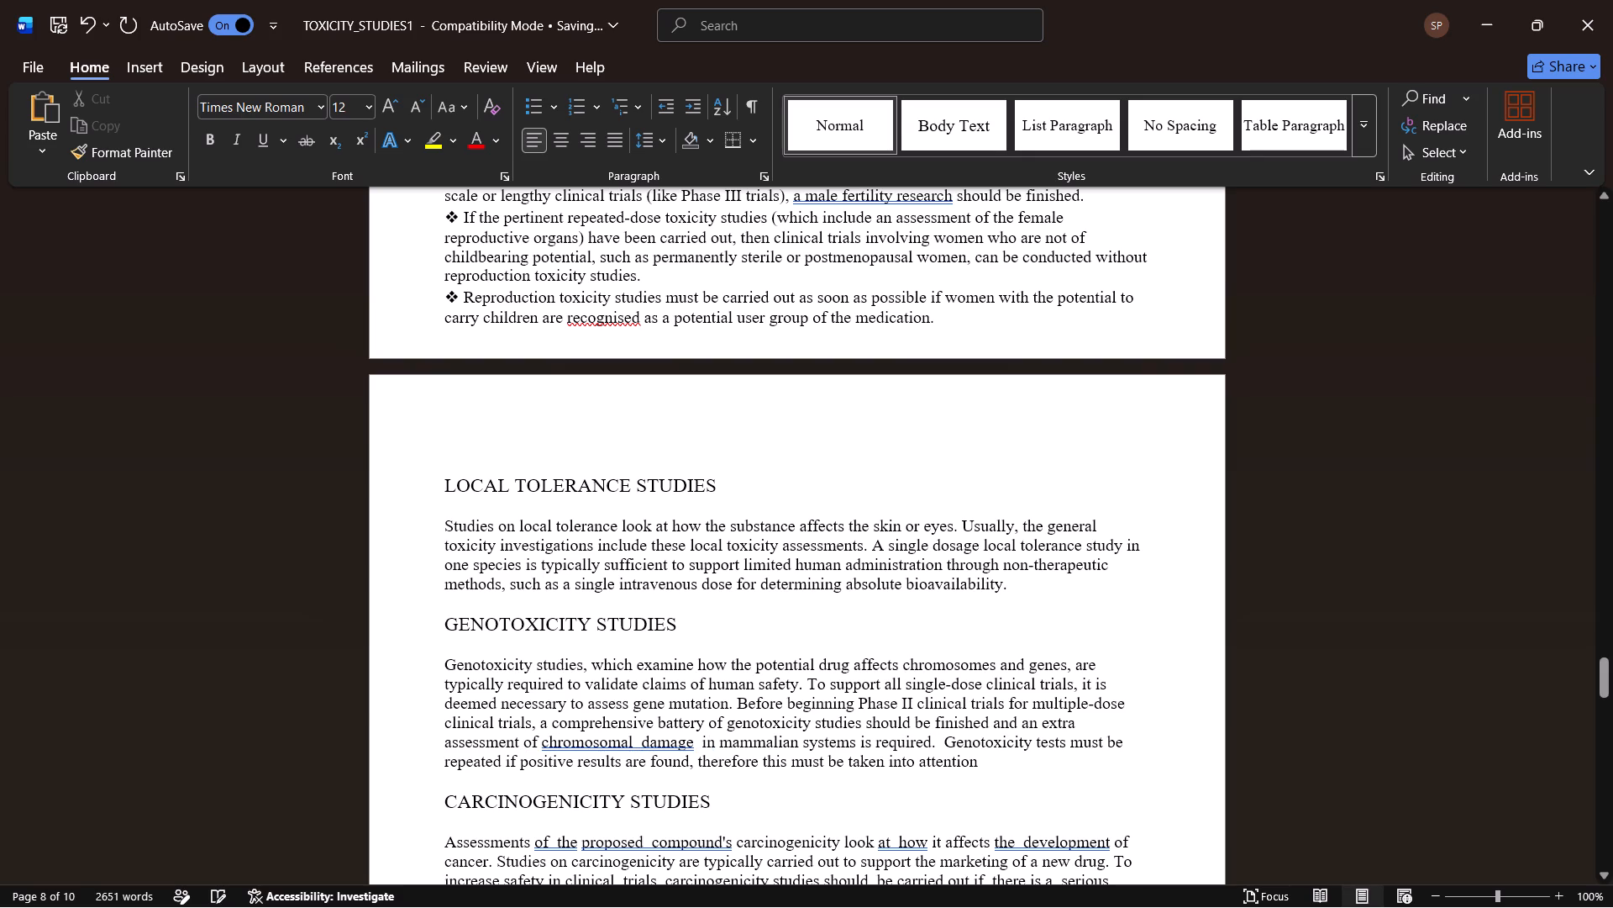
pyautogui.click(638, 742)
pyautogui.press('BackSpace')
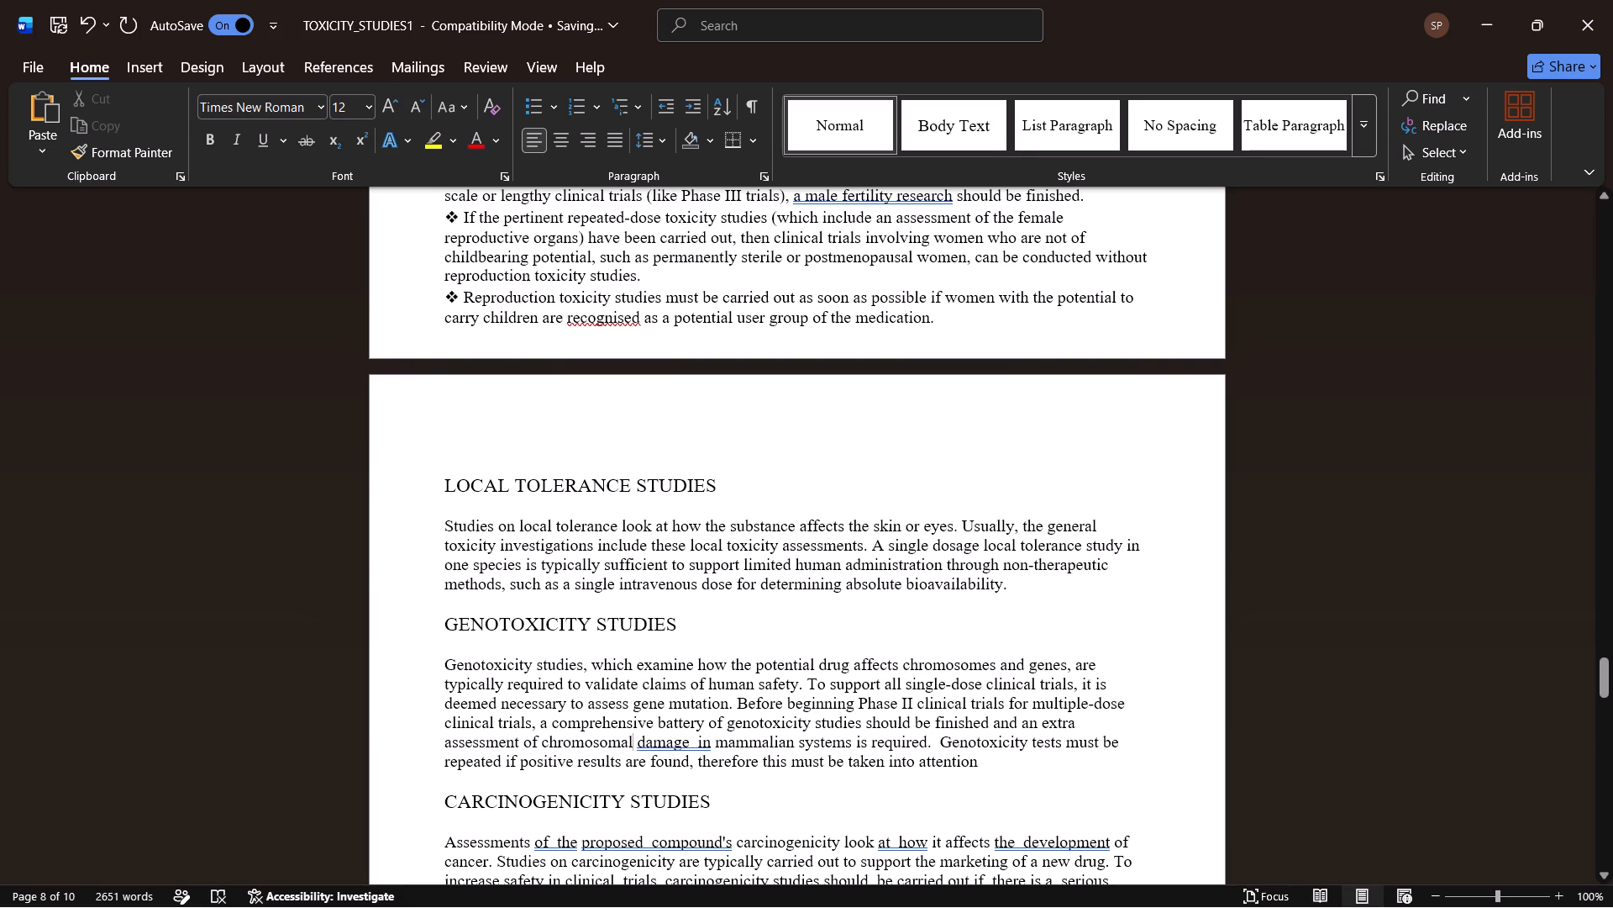
pyautogui.click(696, 745)
pyautogui.press('BackSpace')
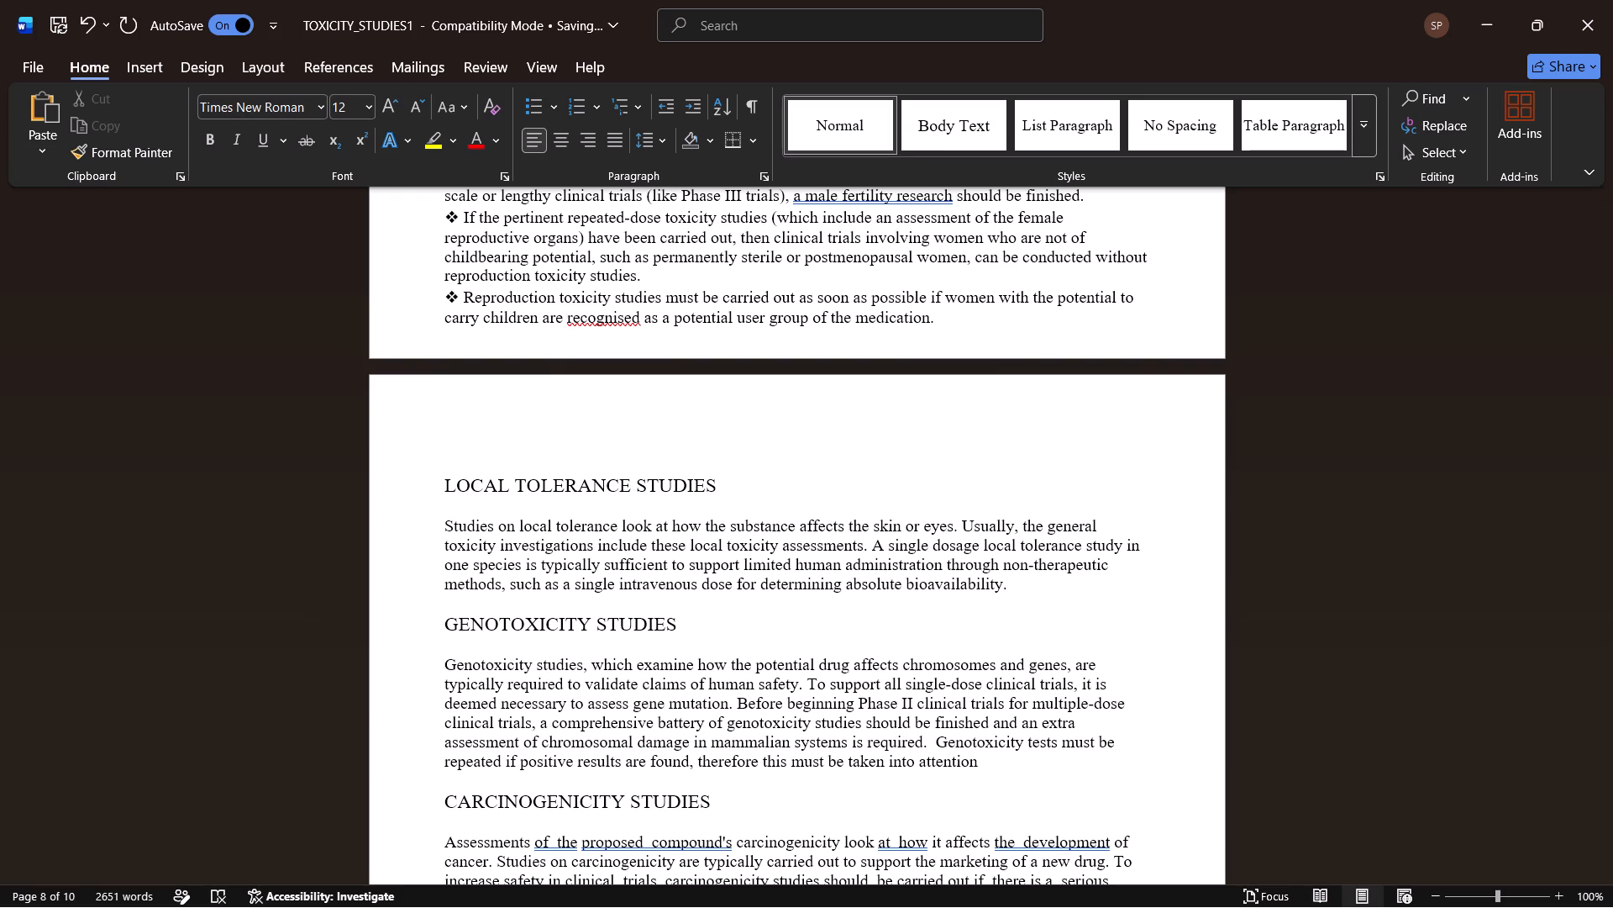
# Remove the extra spaces in "of the proposed compound's", "at how" and "the development" in the first sentence under CARCINOGENICITY STUDIES.
pyautogui.scroll(-2, 880, 760)
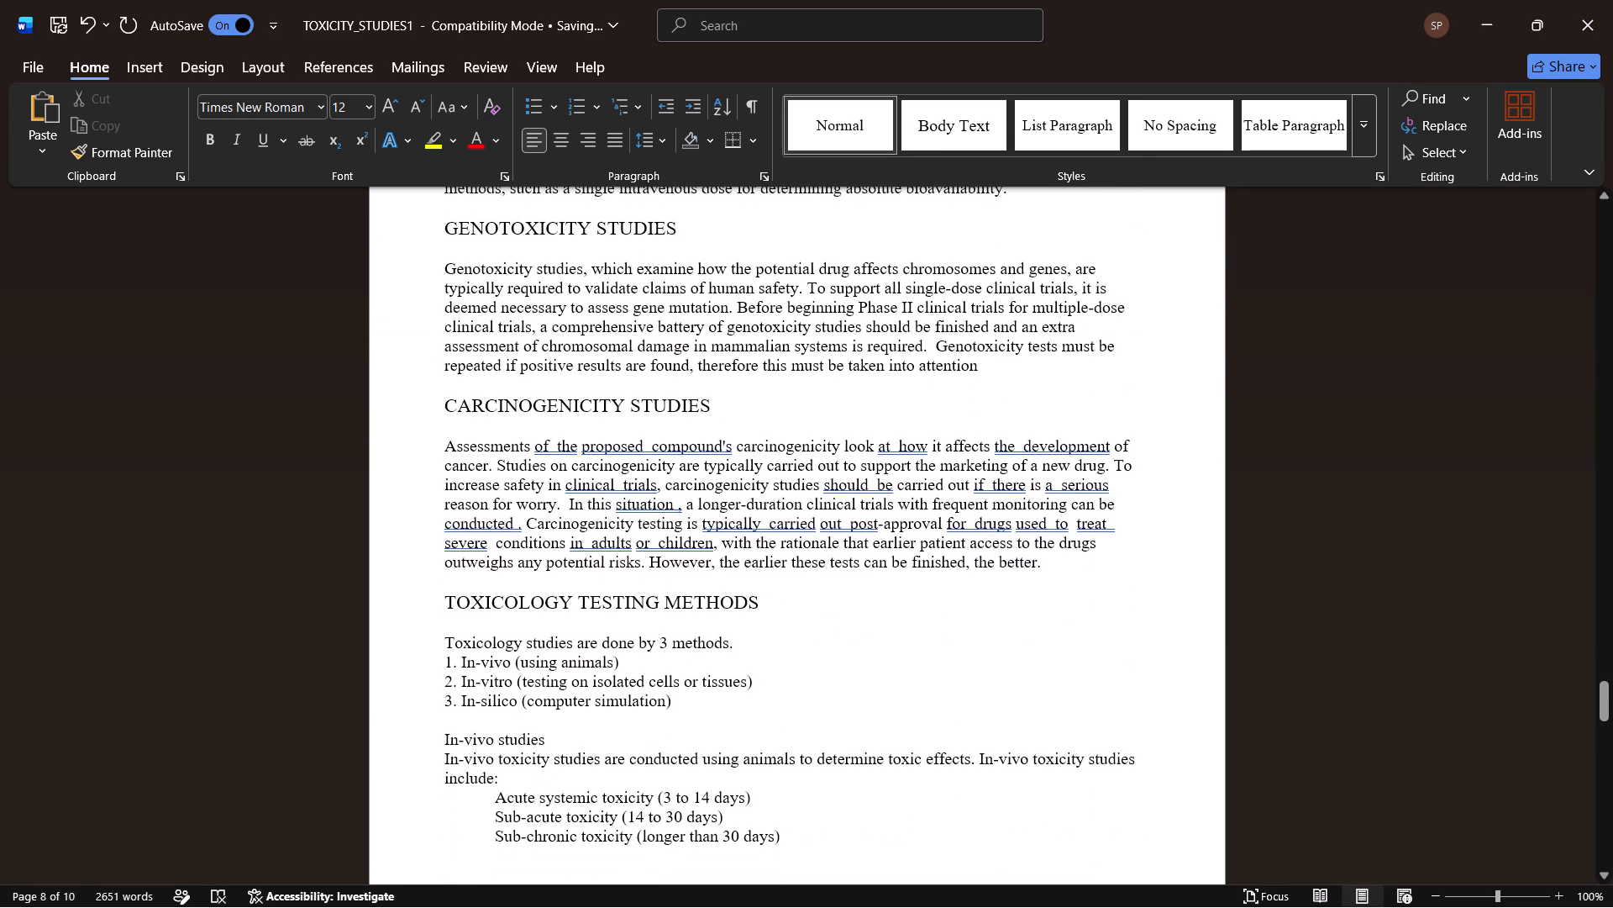
pyautogui.click(553, 444)
pyautogui.press('BackSpace')
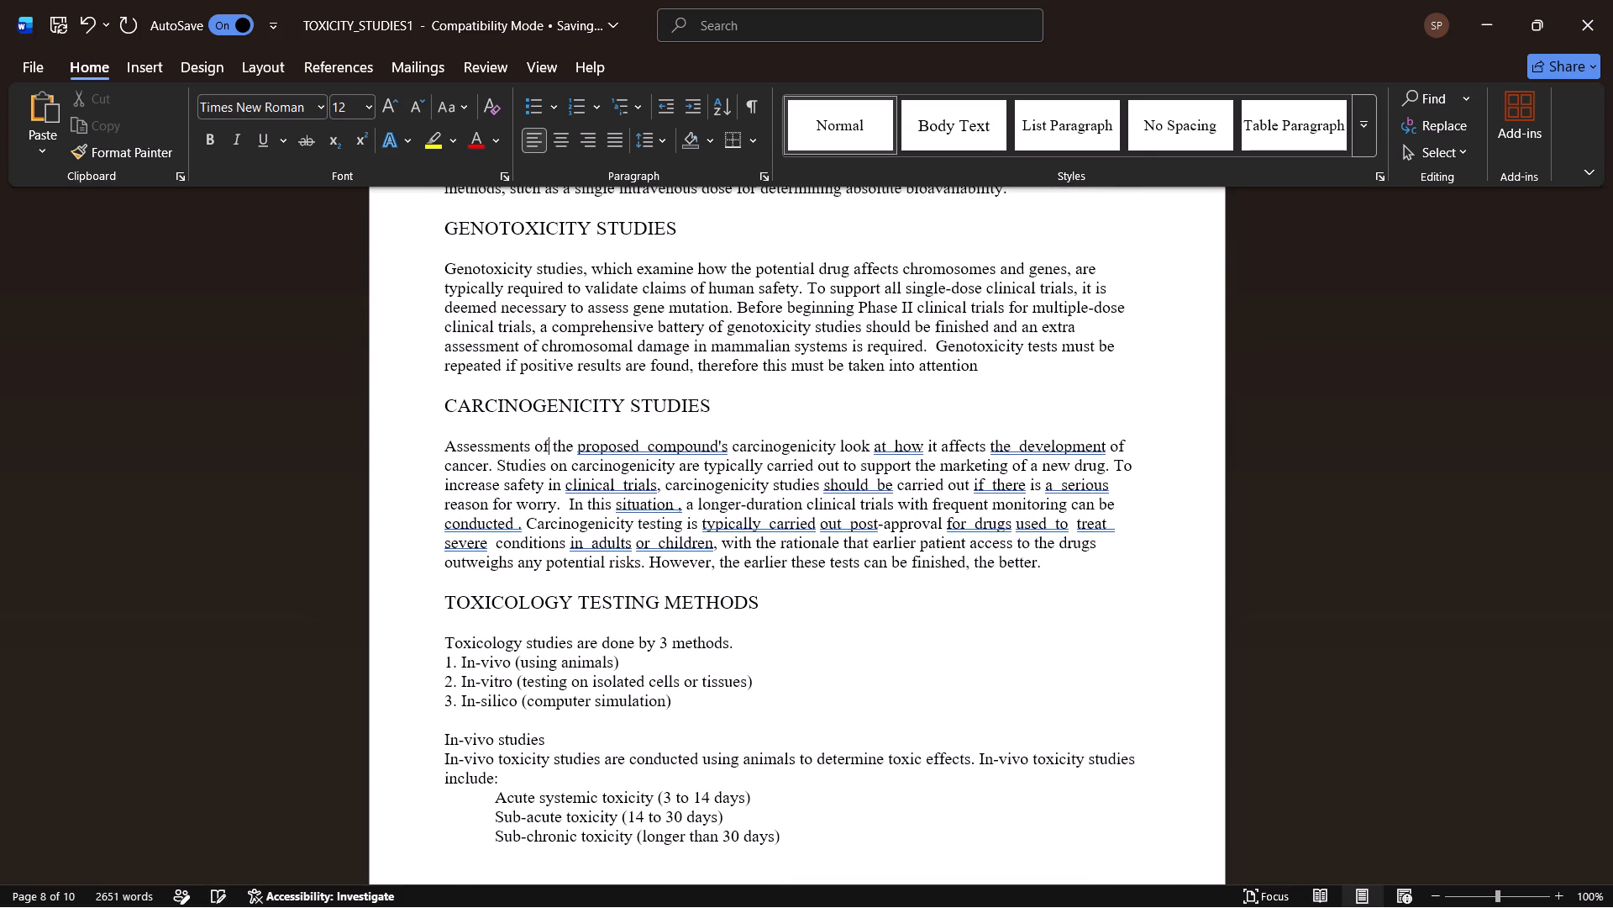
pyautogui.click(651, 445)
pyautogui.press('BackSpace')
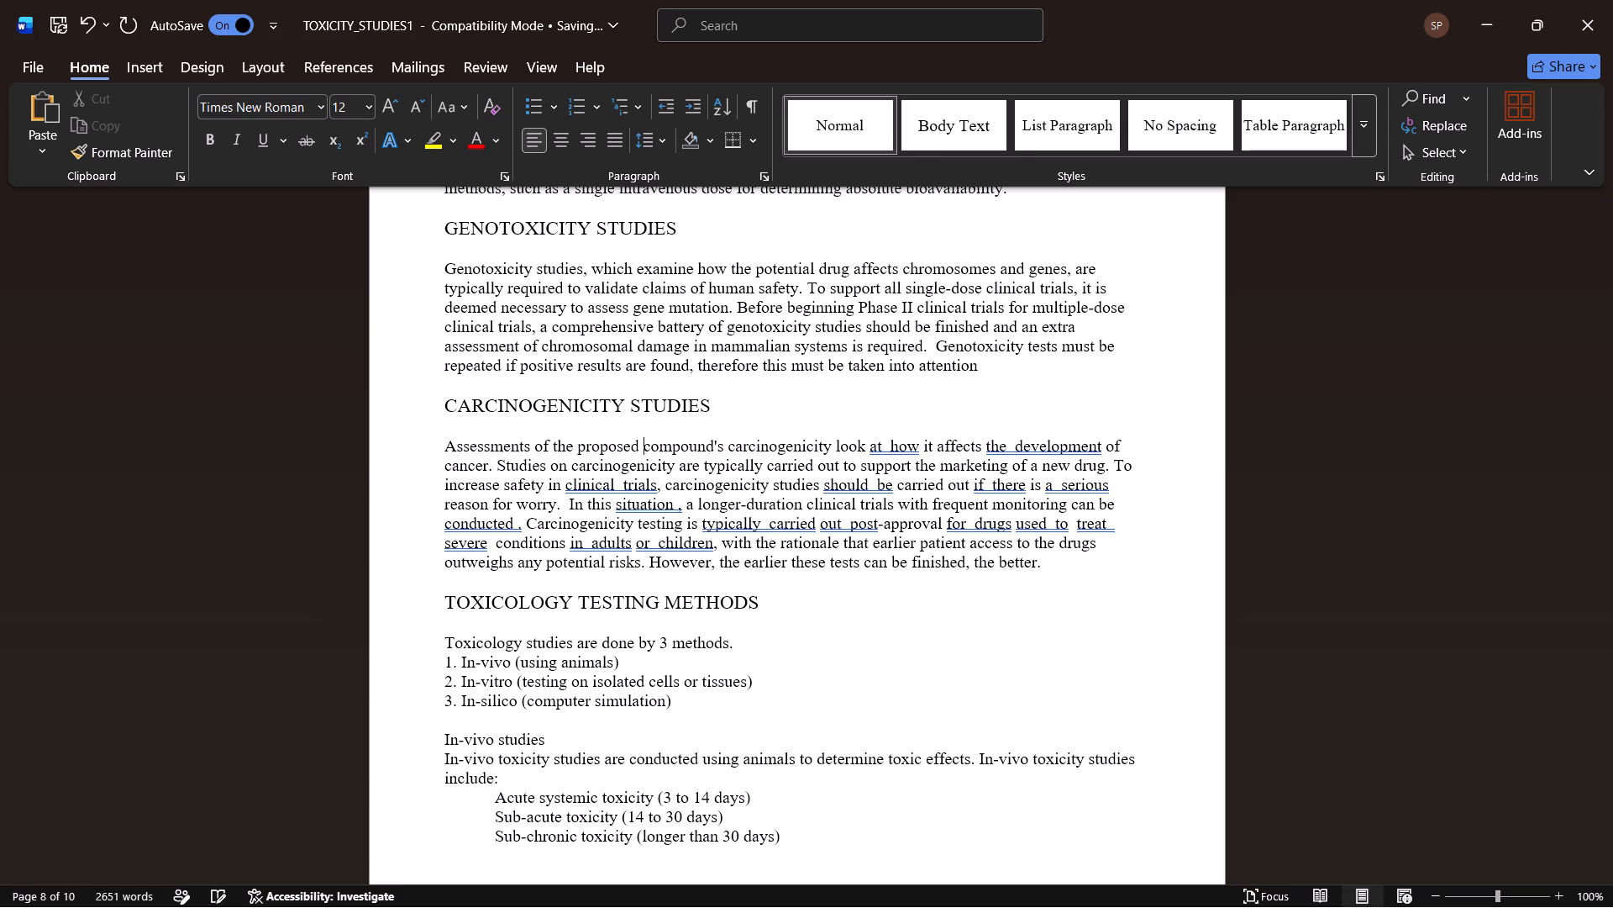
pyautogui.click(891, 447)
pyautogui.press('BackSpace')
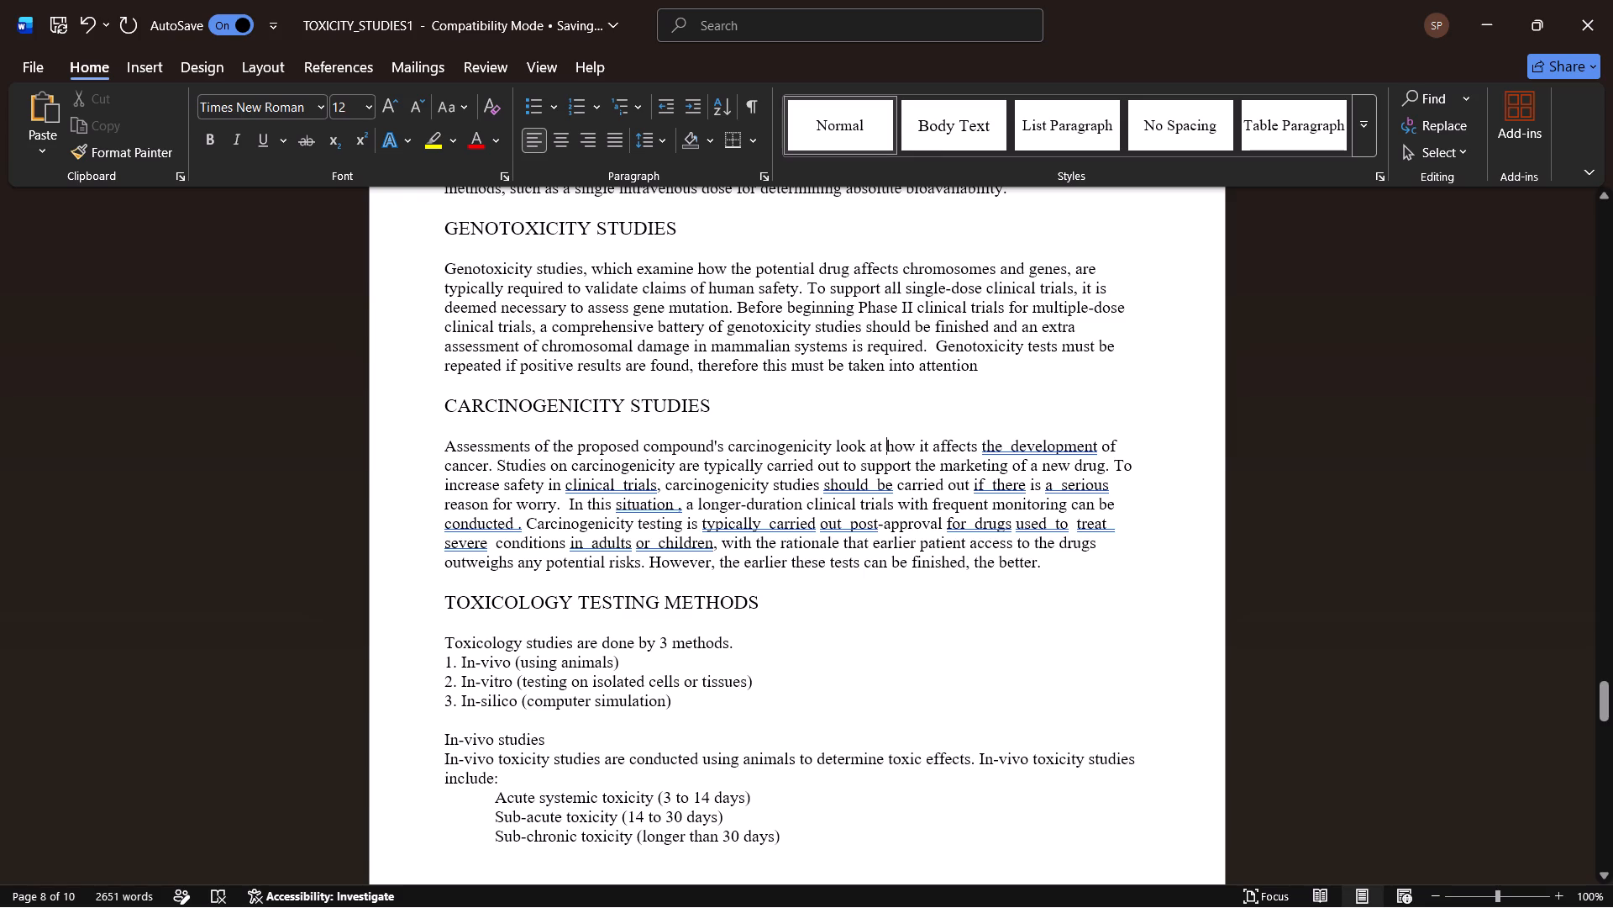
pyautogui.click(1010, 444)
pyautogui.press('BackSpace')
# Remove the extra spaces in "clinical trials", "should be", "if there" and "a serious" in the third sentence under CARCINOGENICITY STUDIES.
pyautogui.click(623, 494)
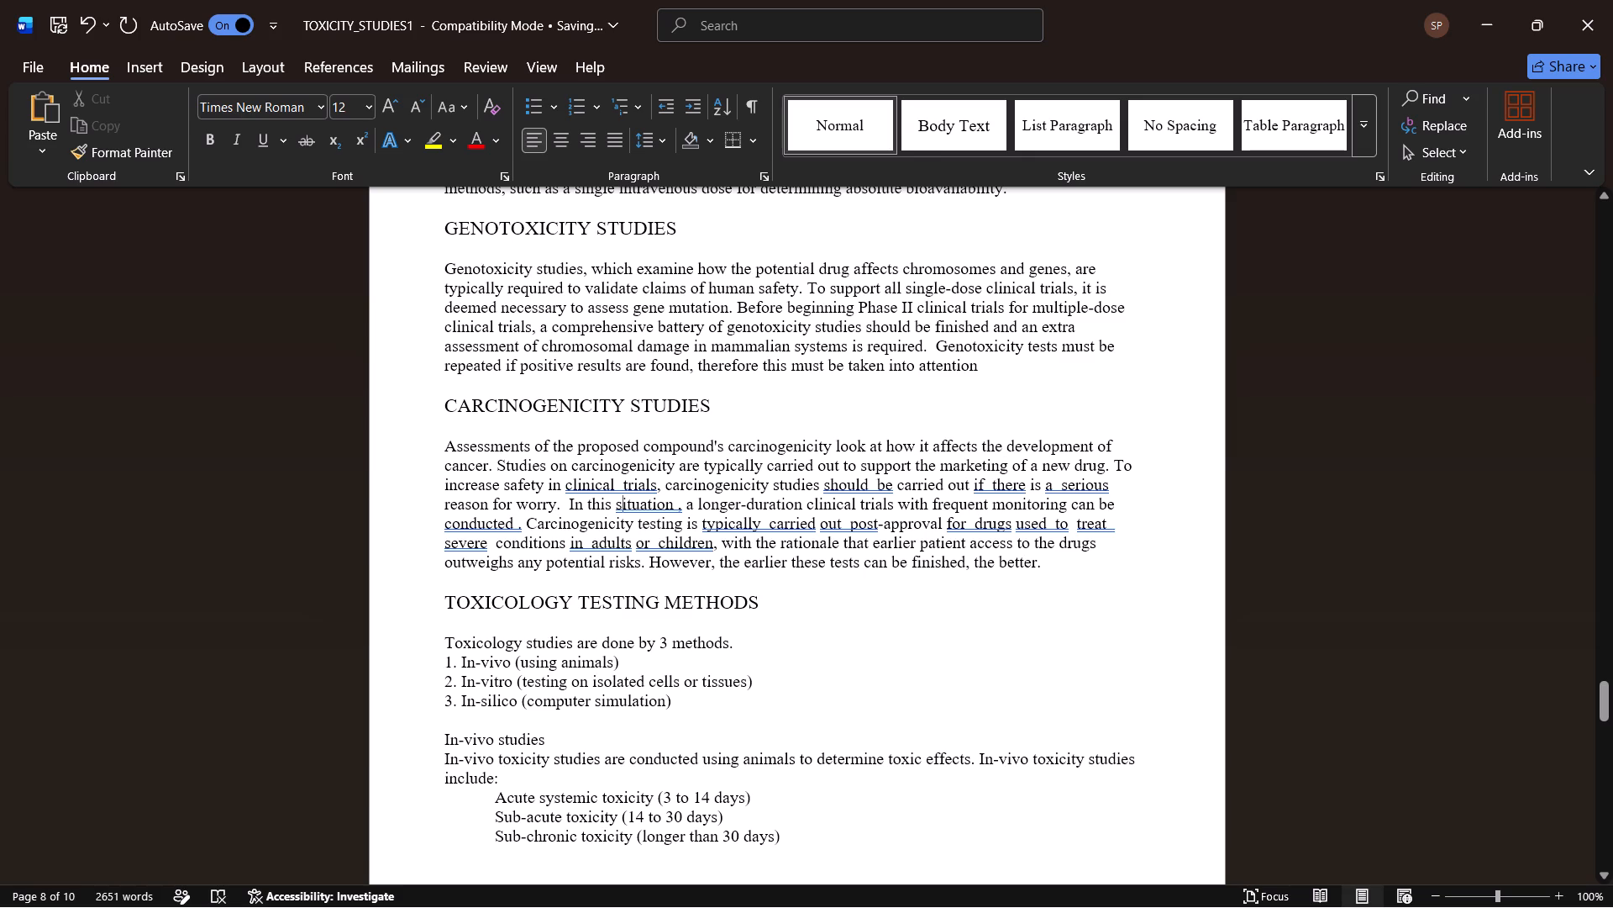
pyautogui.click(623, 483)
pyautogui.press('BackSpace')
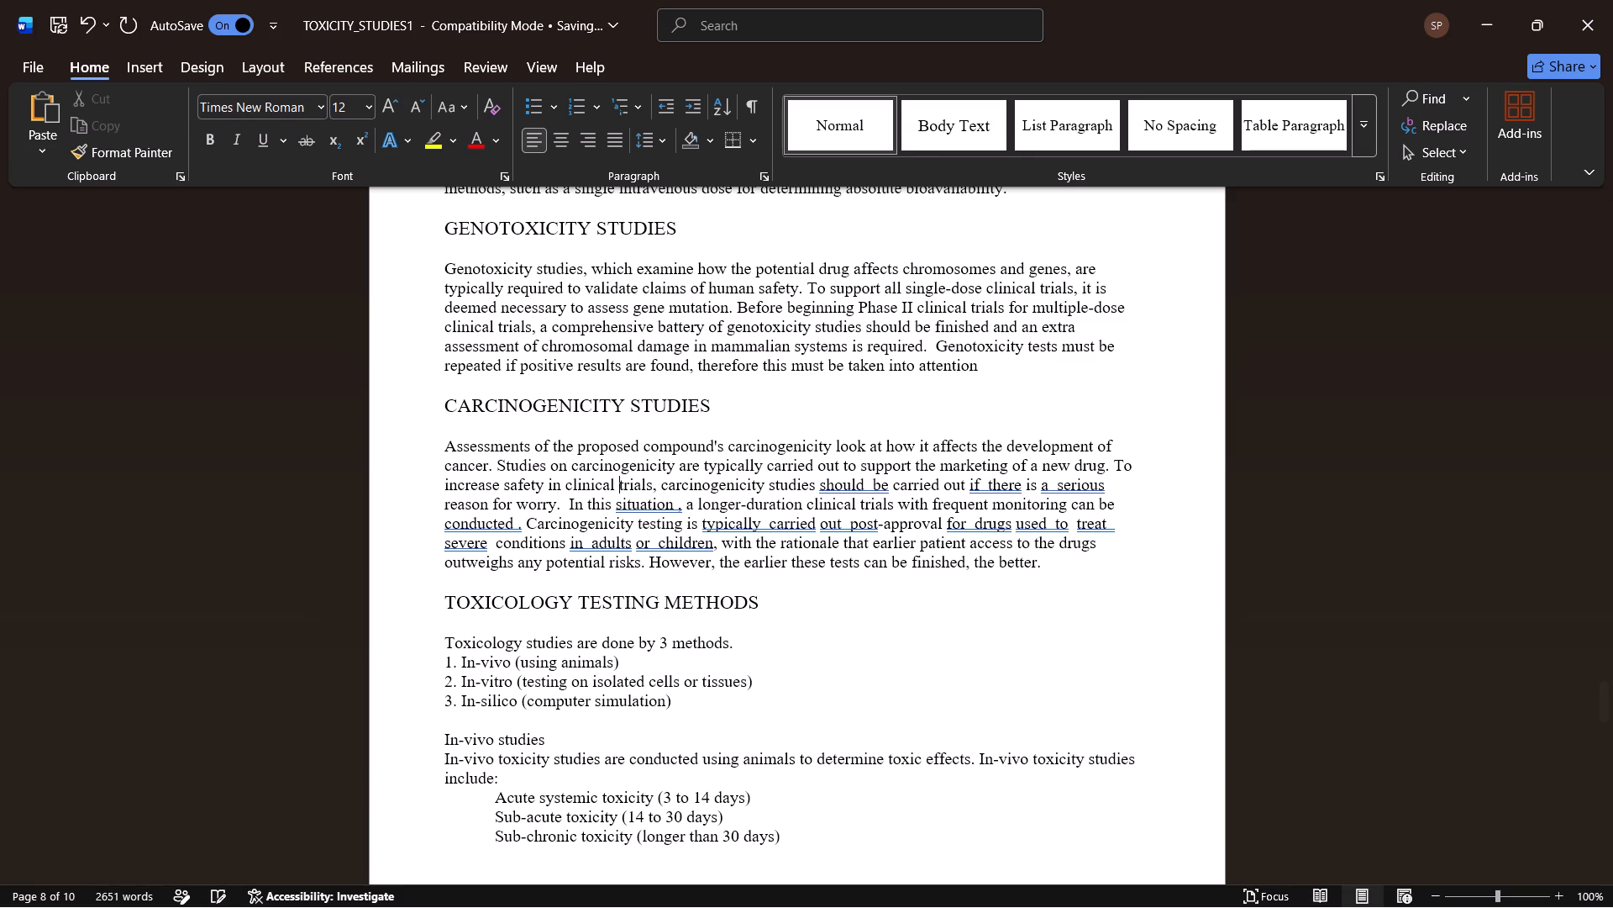
pyautogui.click(871, 484)
pyautogui.press('BackSpace')
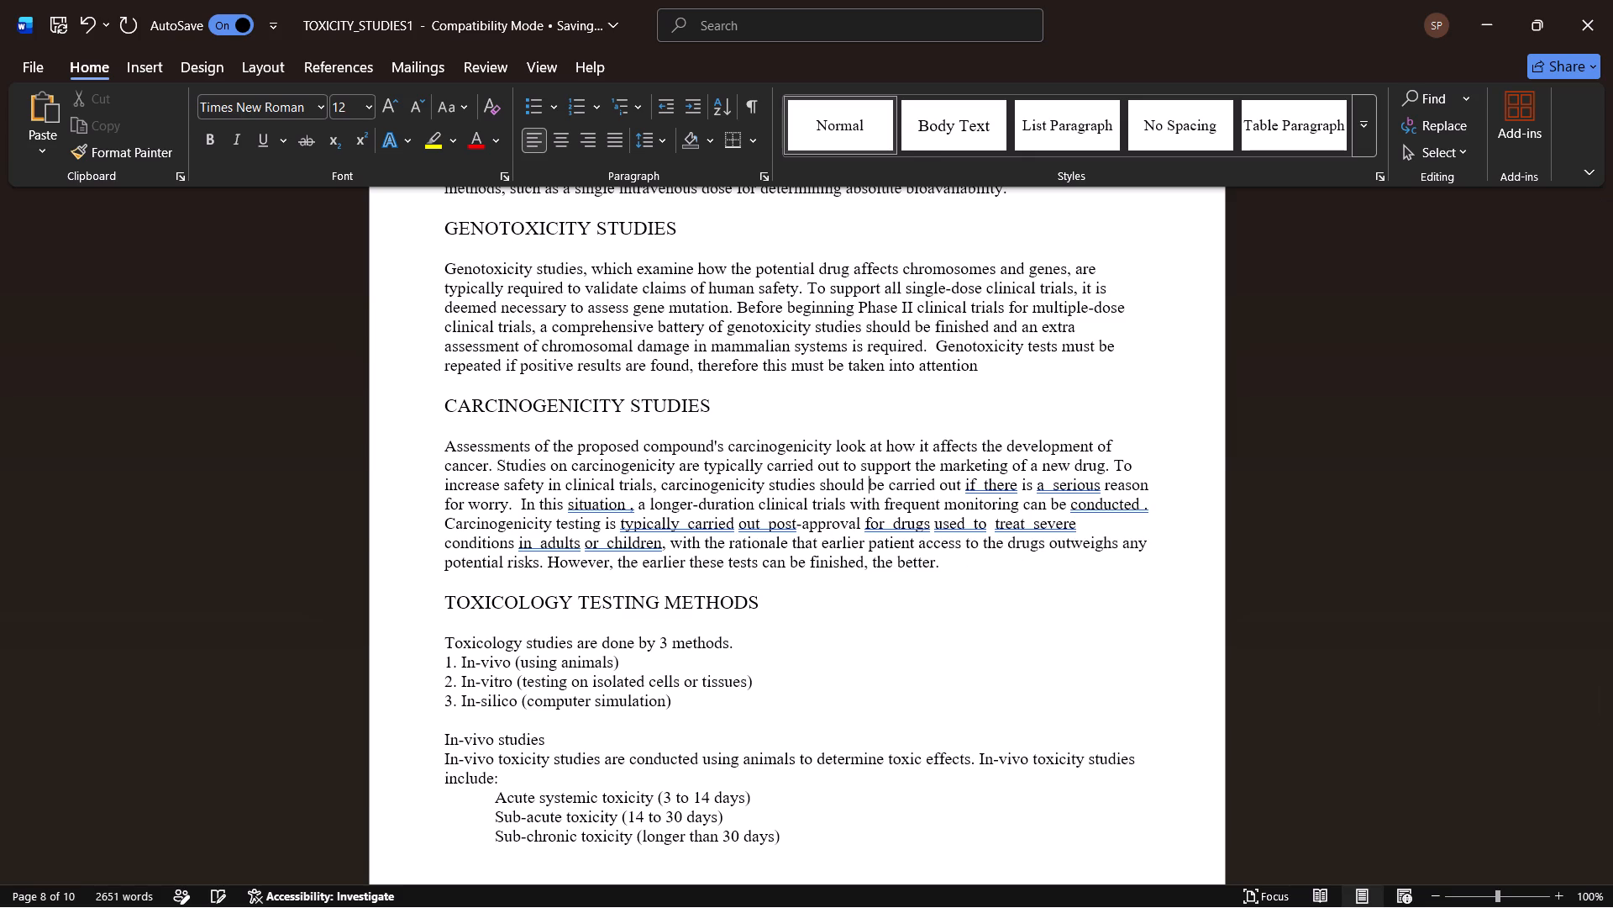
pyautogui.click(980, 488)
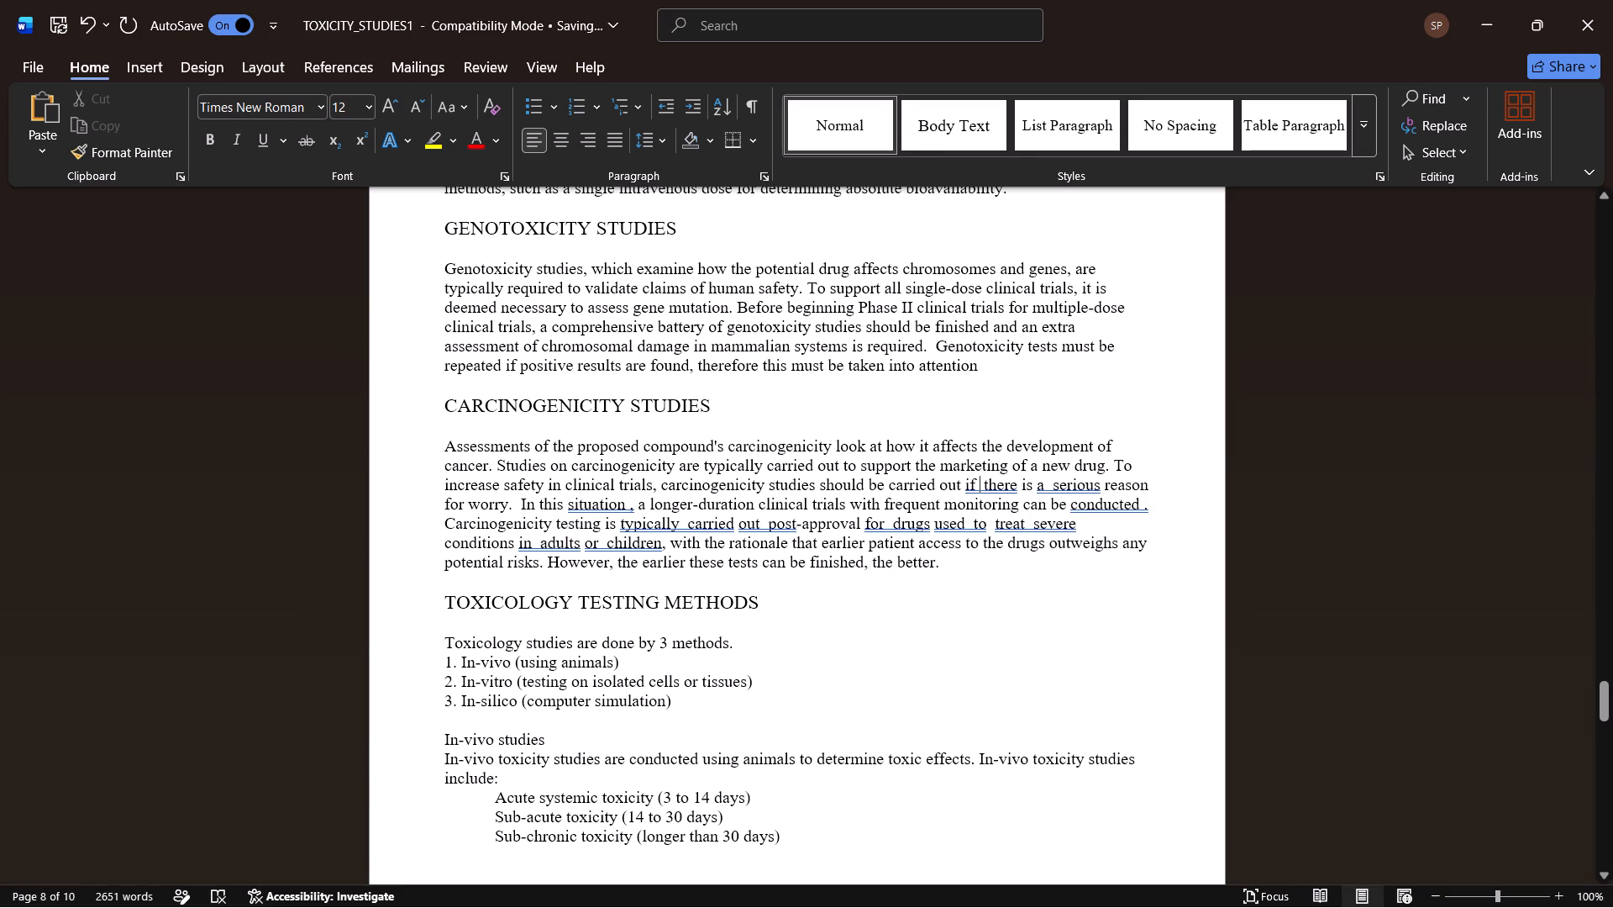
pyautogui.click(983, 485)
pyautogui.press('BackSpace')
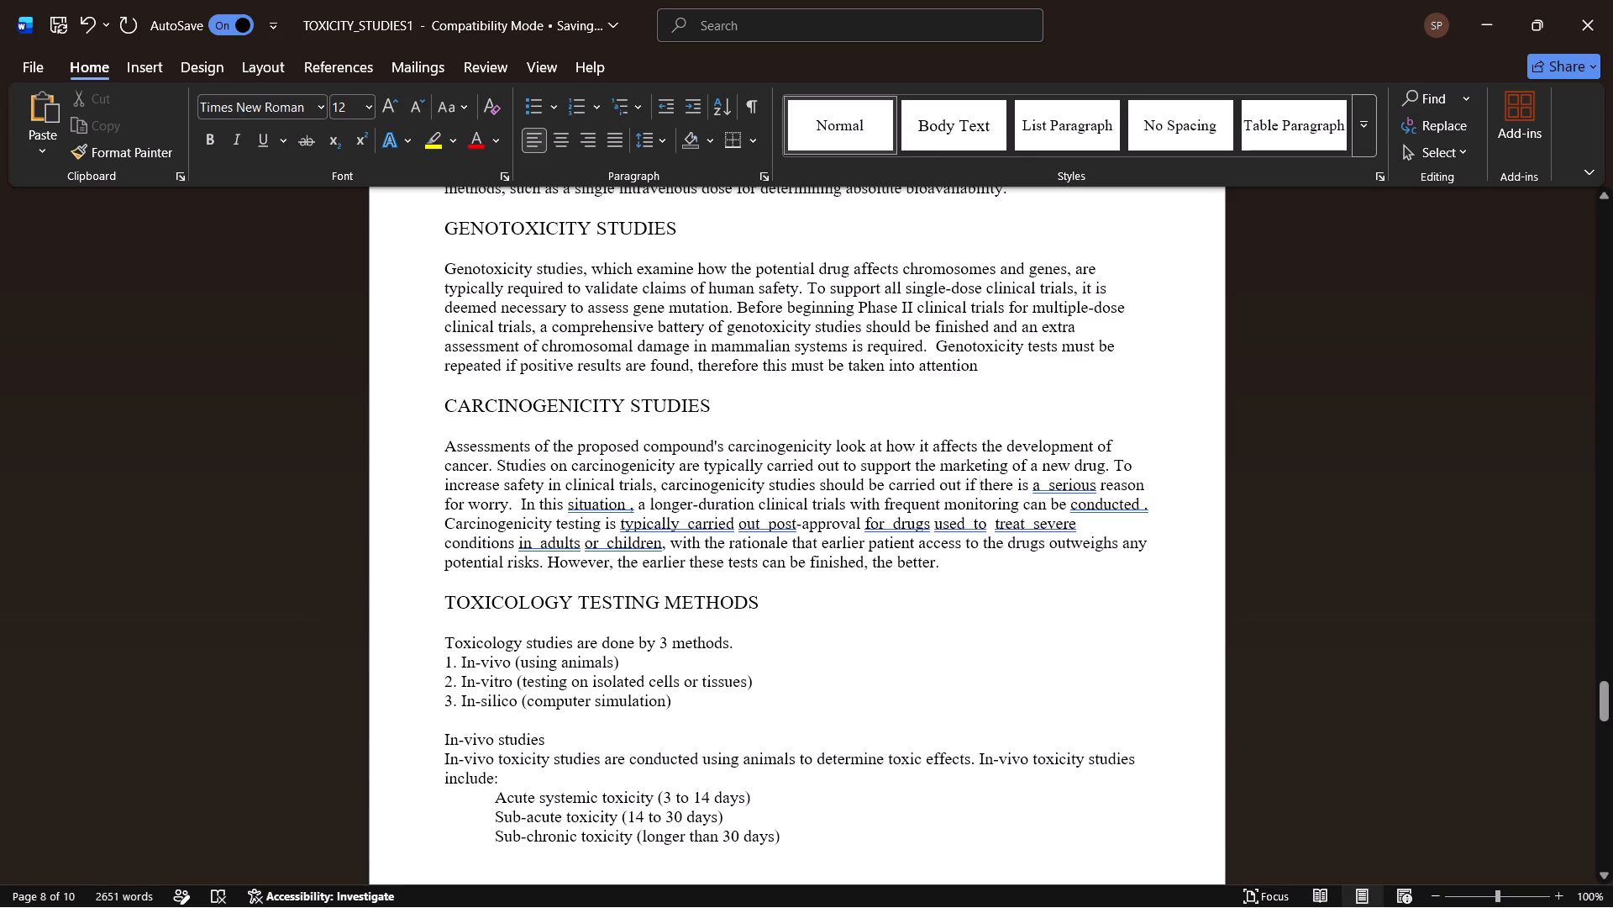
pyautogui.click(1053, 483)
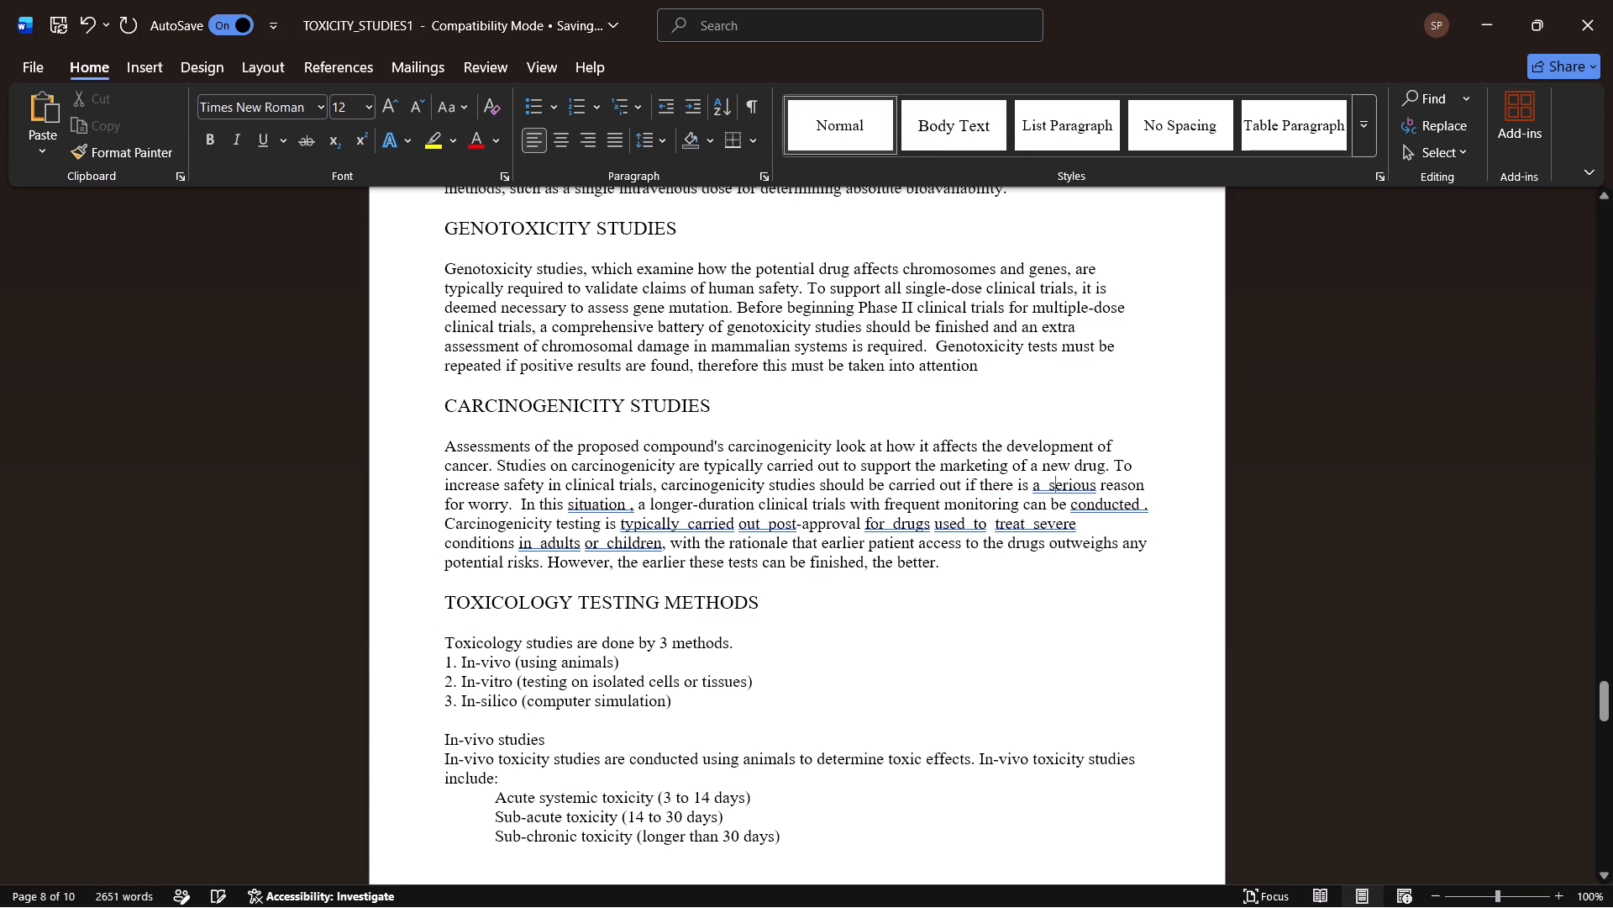
pyautogui.click(1053, 483)
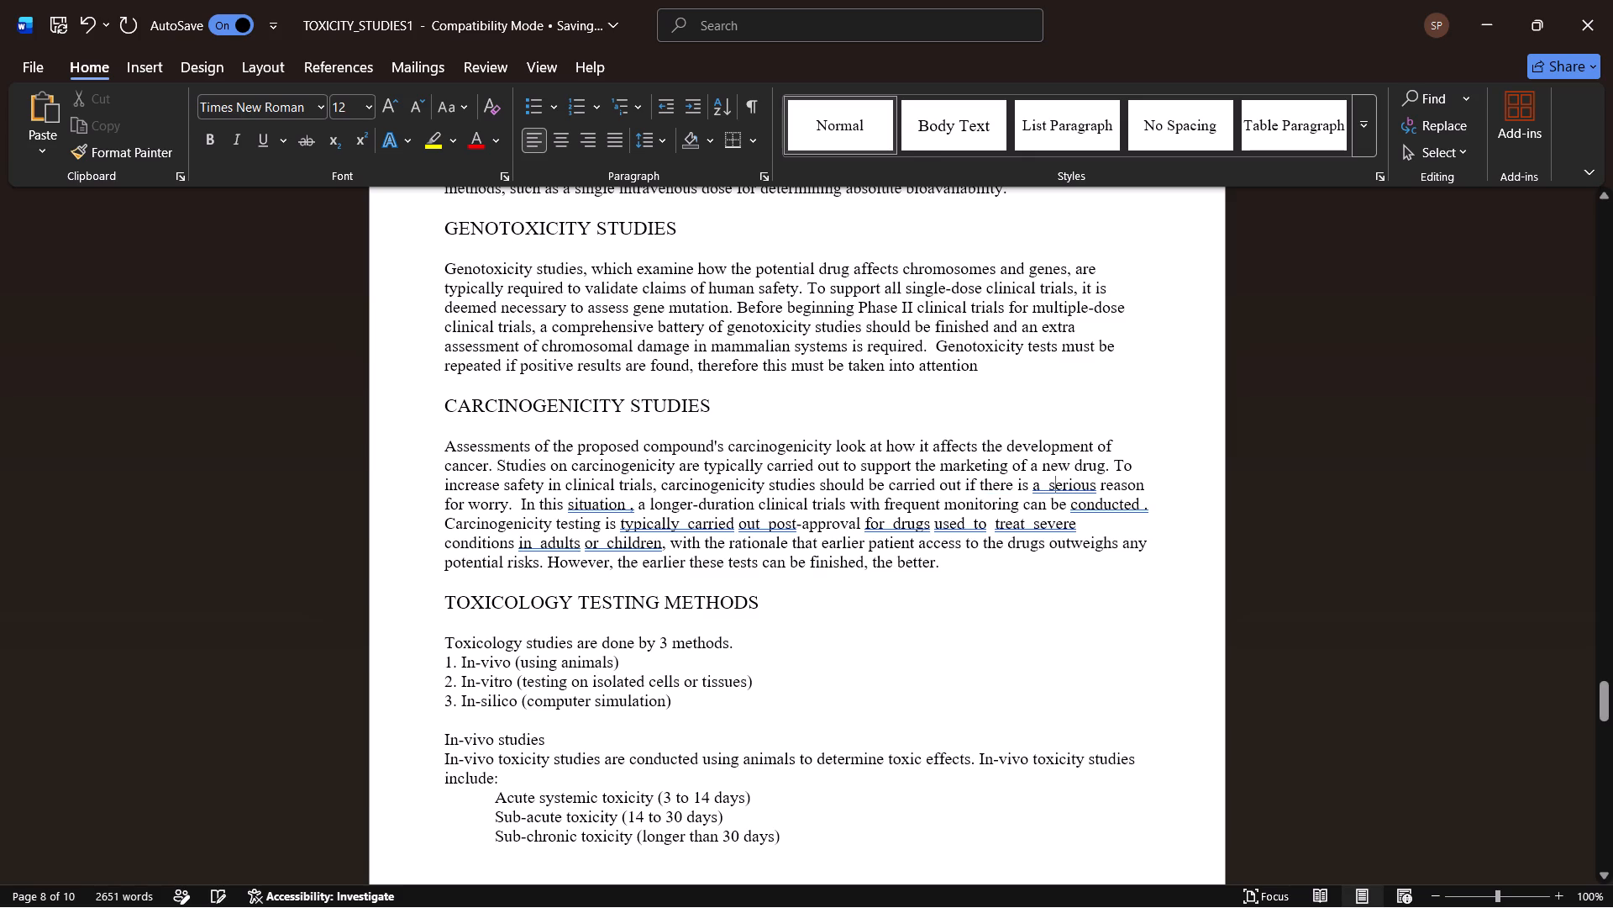
pyautogui.click(1048, 488)
pyautogui.press('BackSpace')
# Re-enter the single space in "be conducted" and delete the space after the period that follows it under CARCINOGENICITY STUDIES.
pyautogui.click(1069, 502)
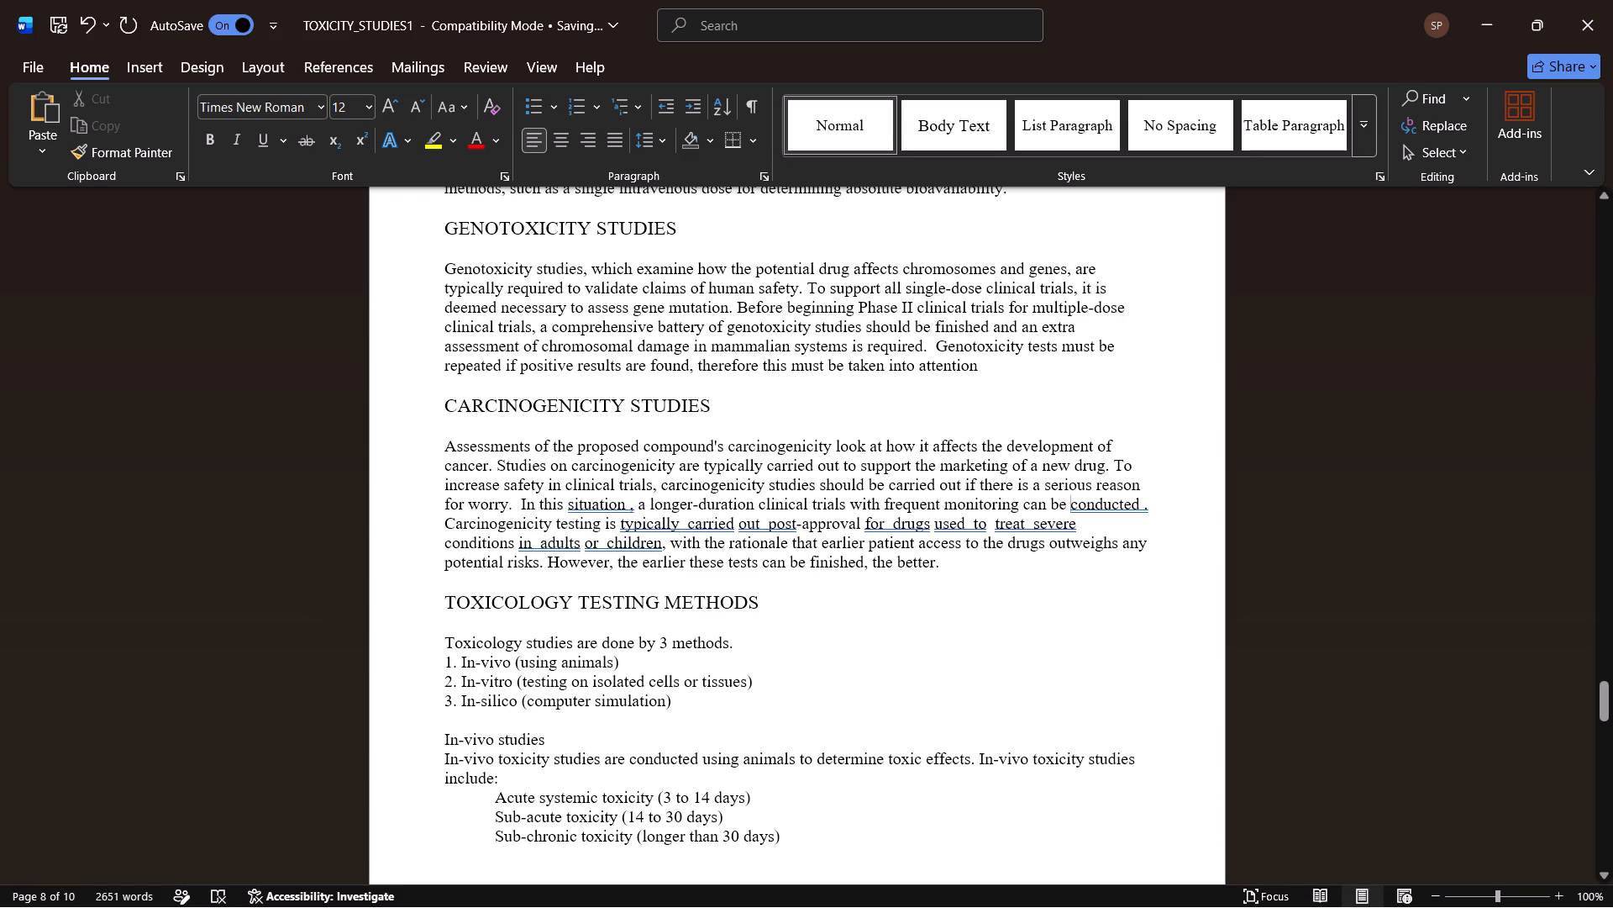
pyautogui.click(1069, 504)
pyautogui.press('BackSpace')
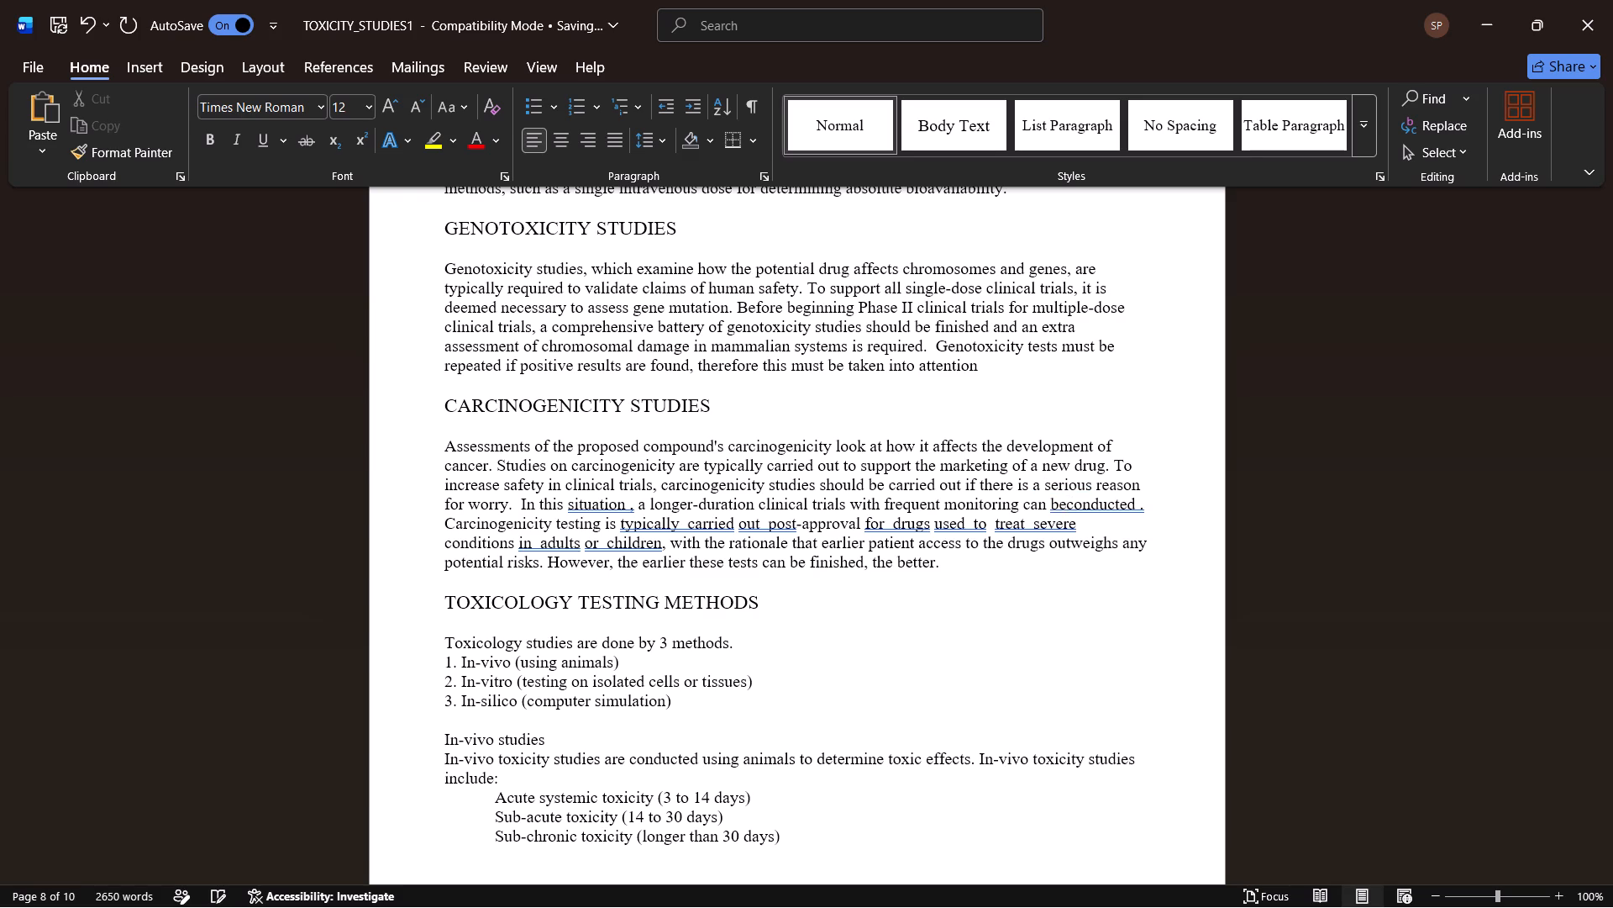
pyautogui.press('space')
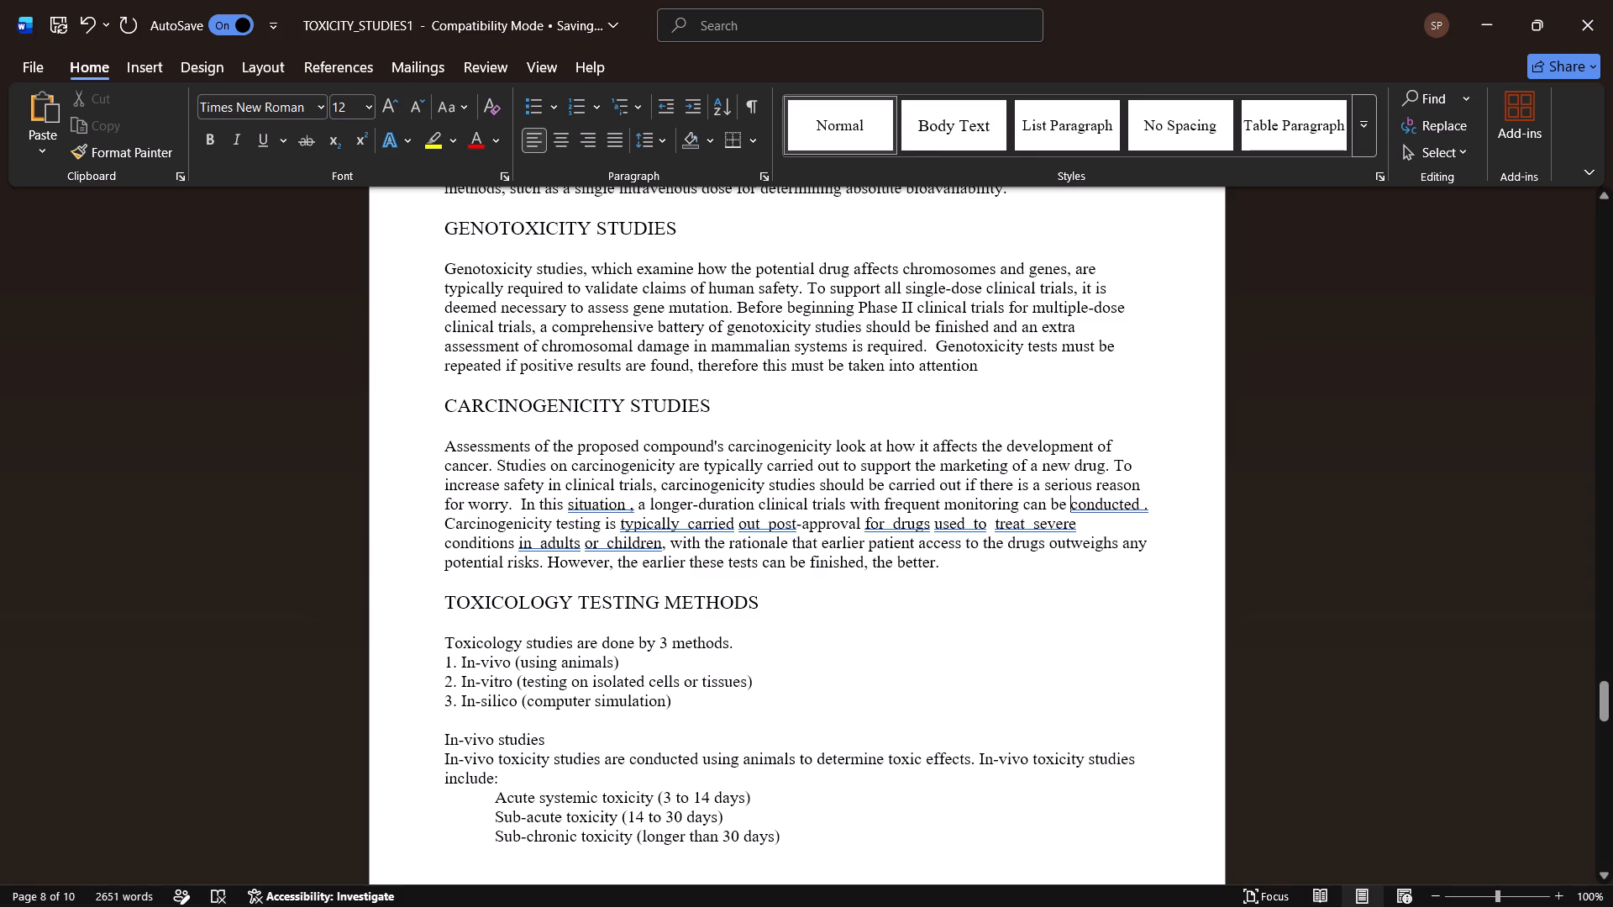
pyautogui.click(1152, 503)
pyautogui.press('BackSpace')
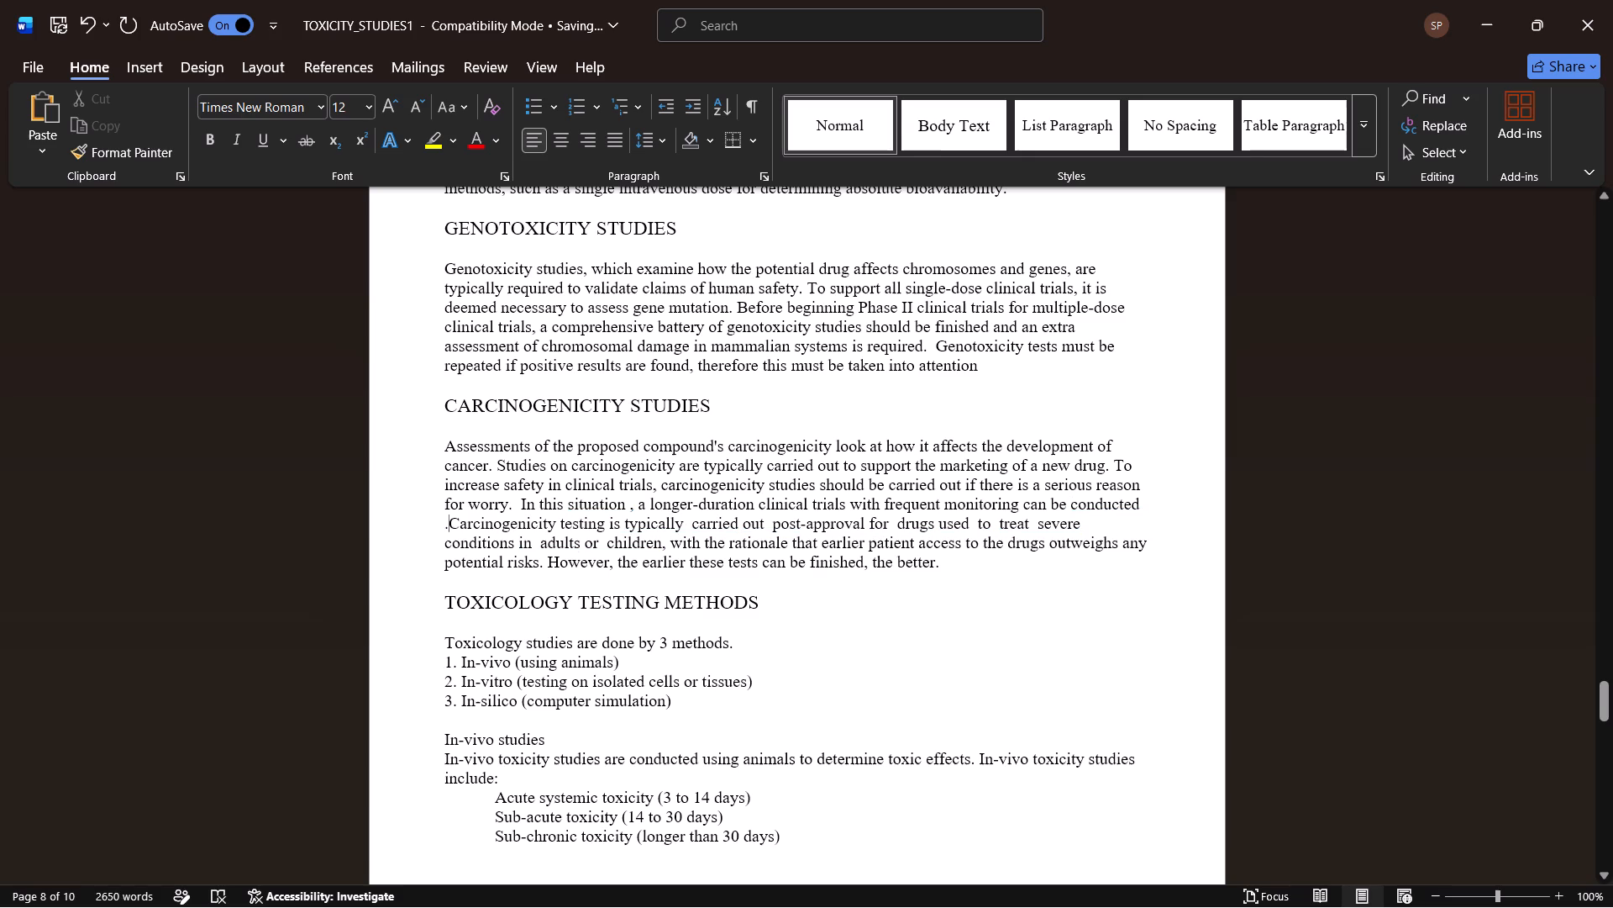
# Remove the extra spaces between words in "to classify the dose-response relationship" in the Sub-chronic toxicity paragraph.
pyautogui.scroll(-2, 901, 599)
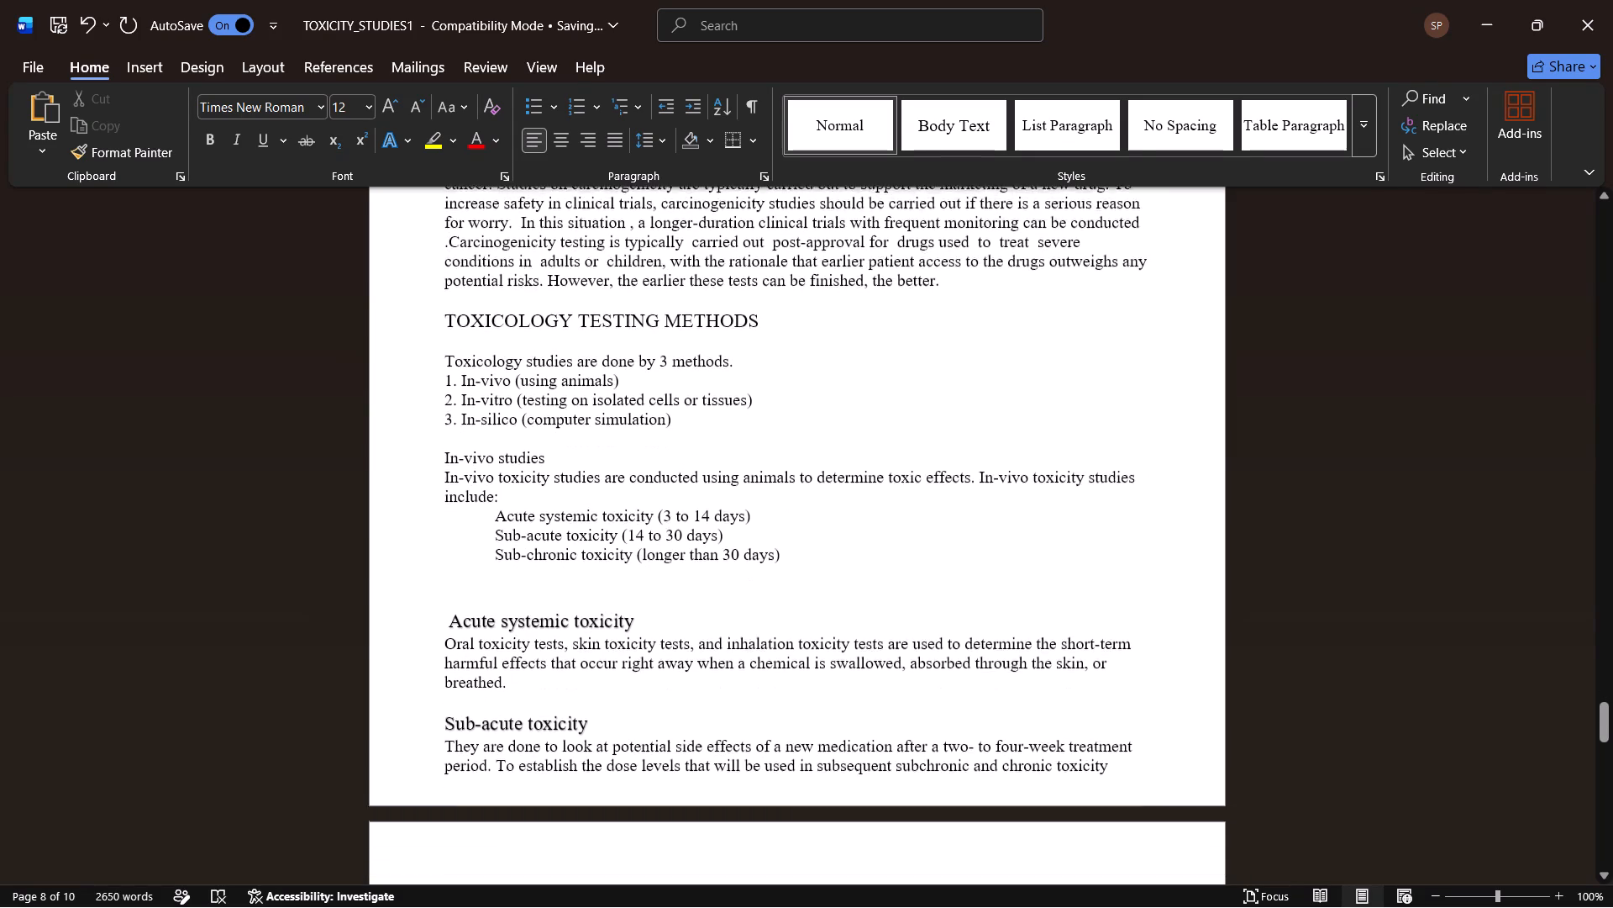
pyautogui.scroll(-3, 901, 599)
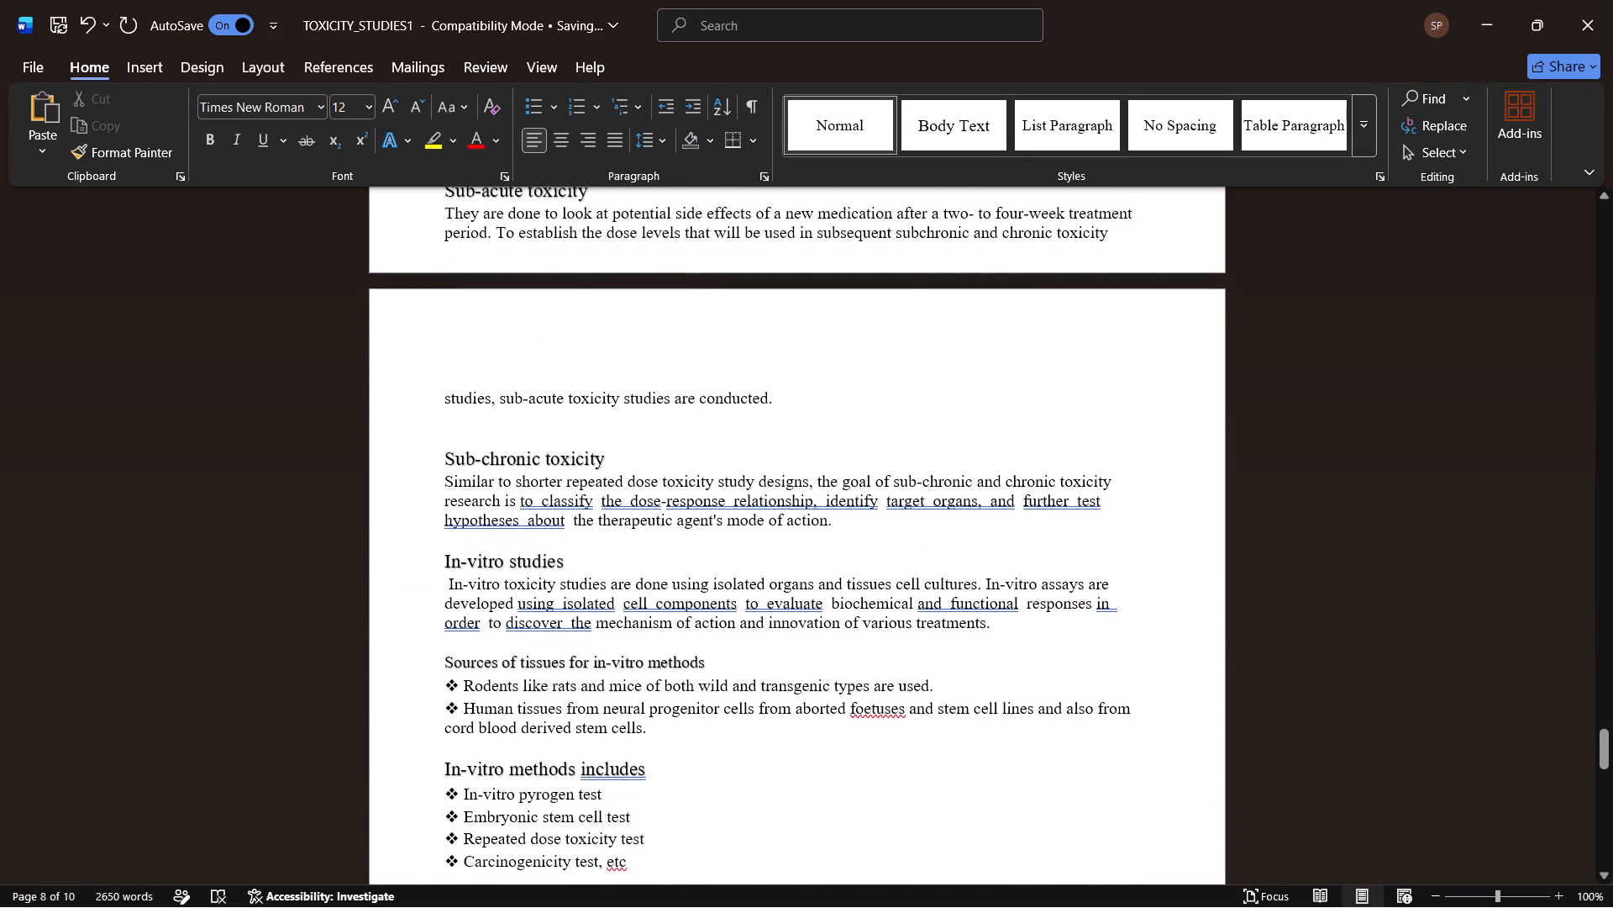
pyautogui.click(544, 502)
pyautogui.press('BackSpace')
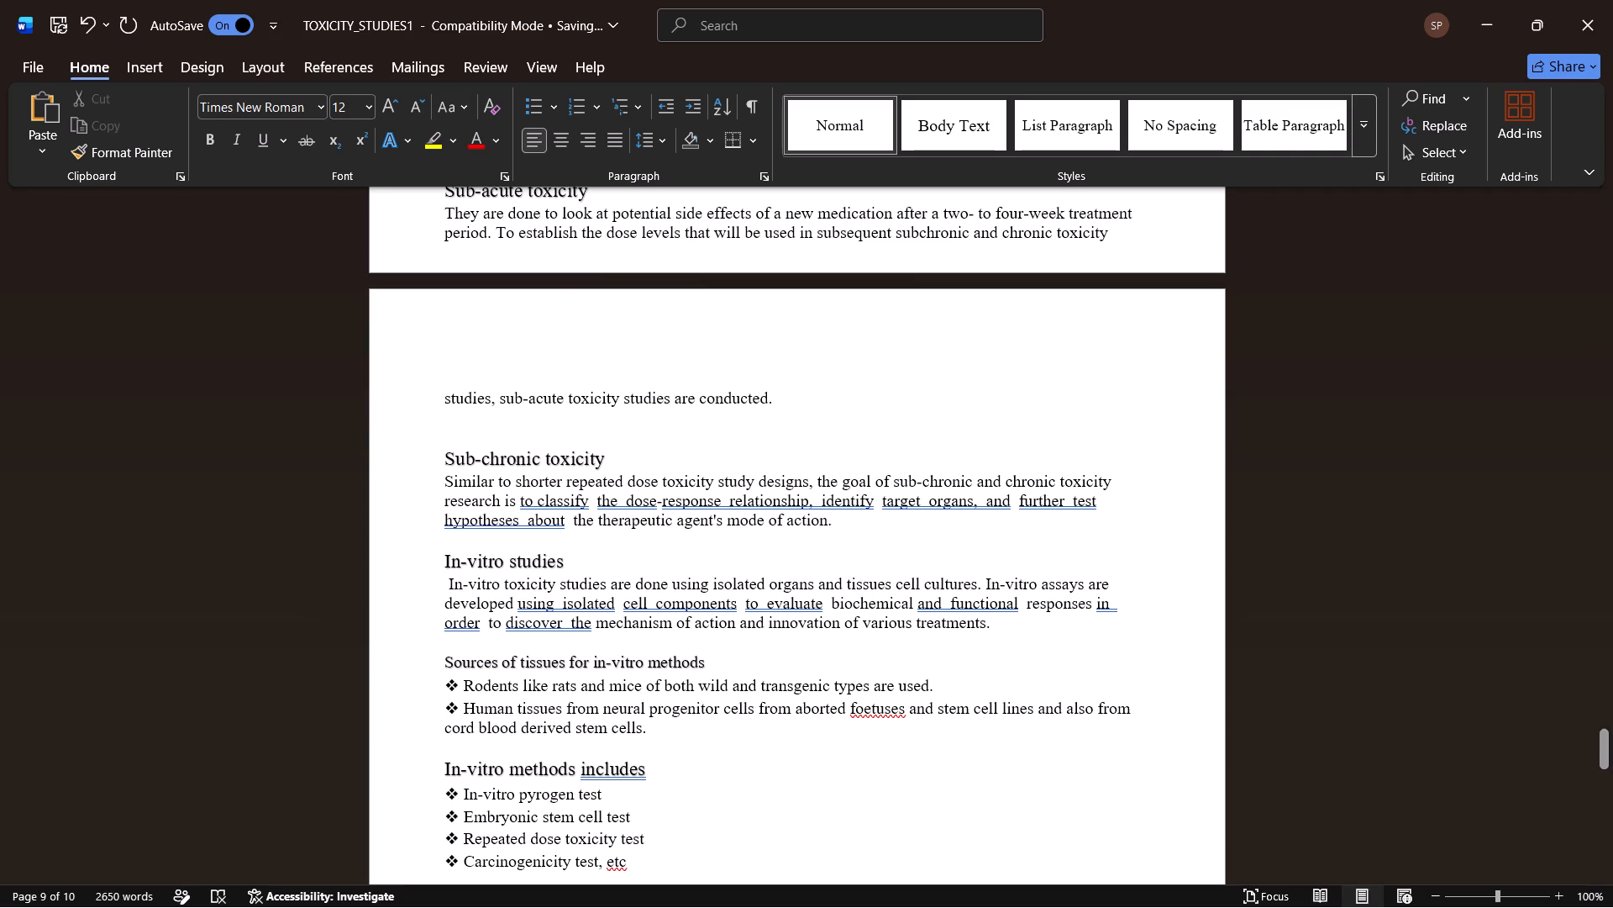
pyautogui.click(596, 499)
pyautogui.press('BackSpace')
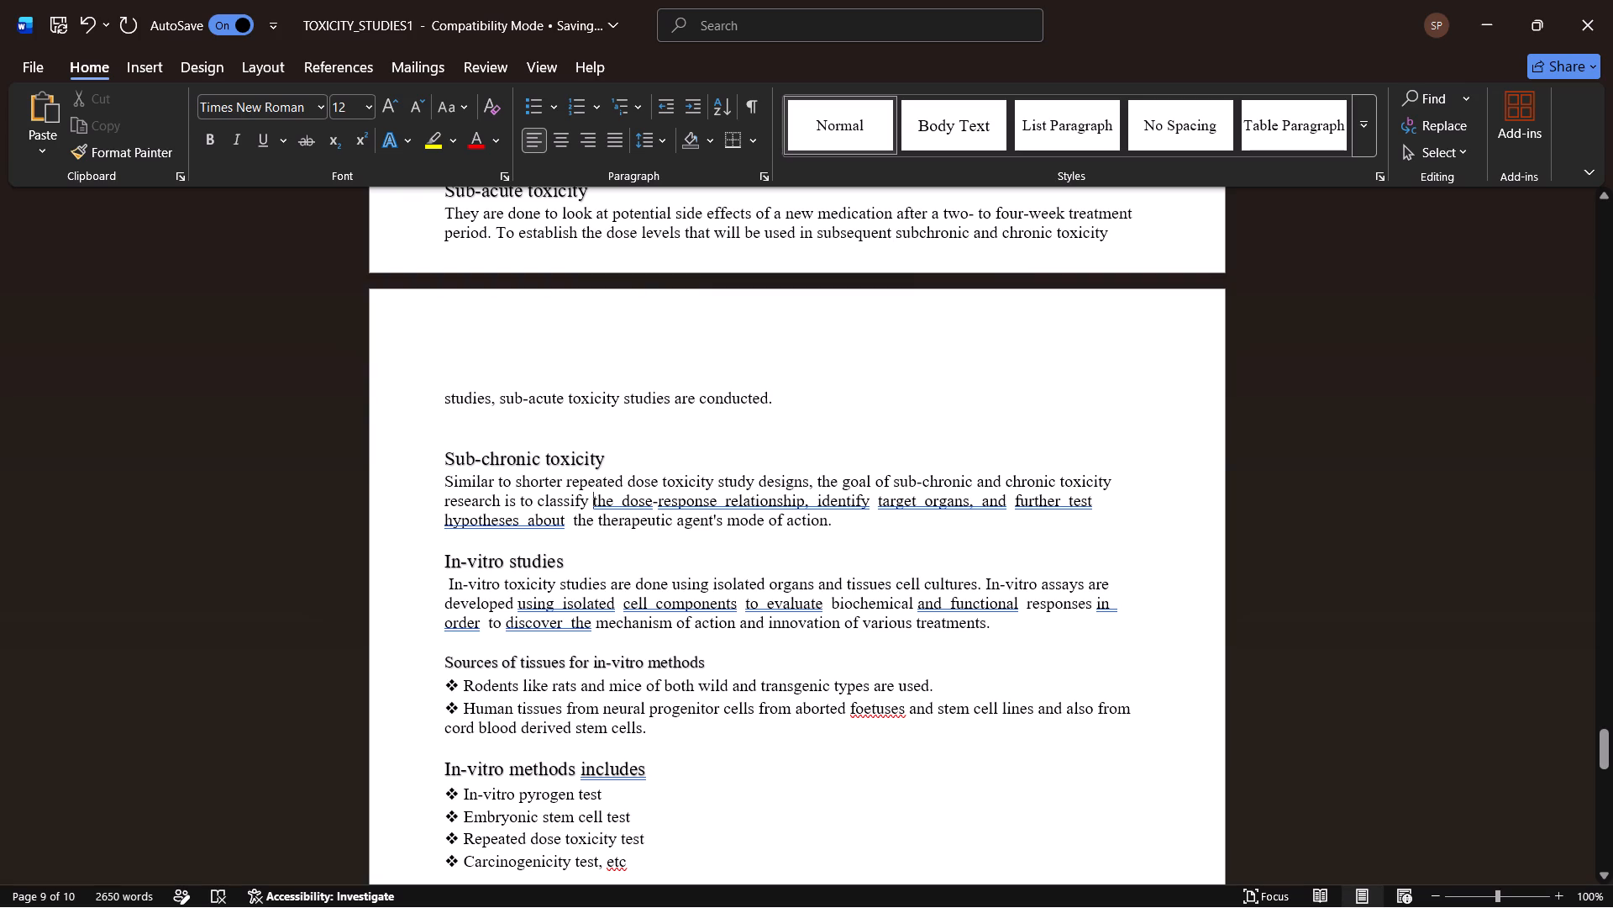
pyautogui.click(619, 500)
pyautogui.press('BackSpace')
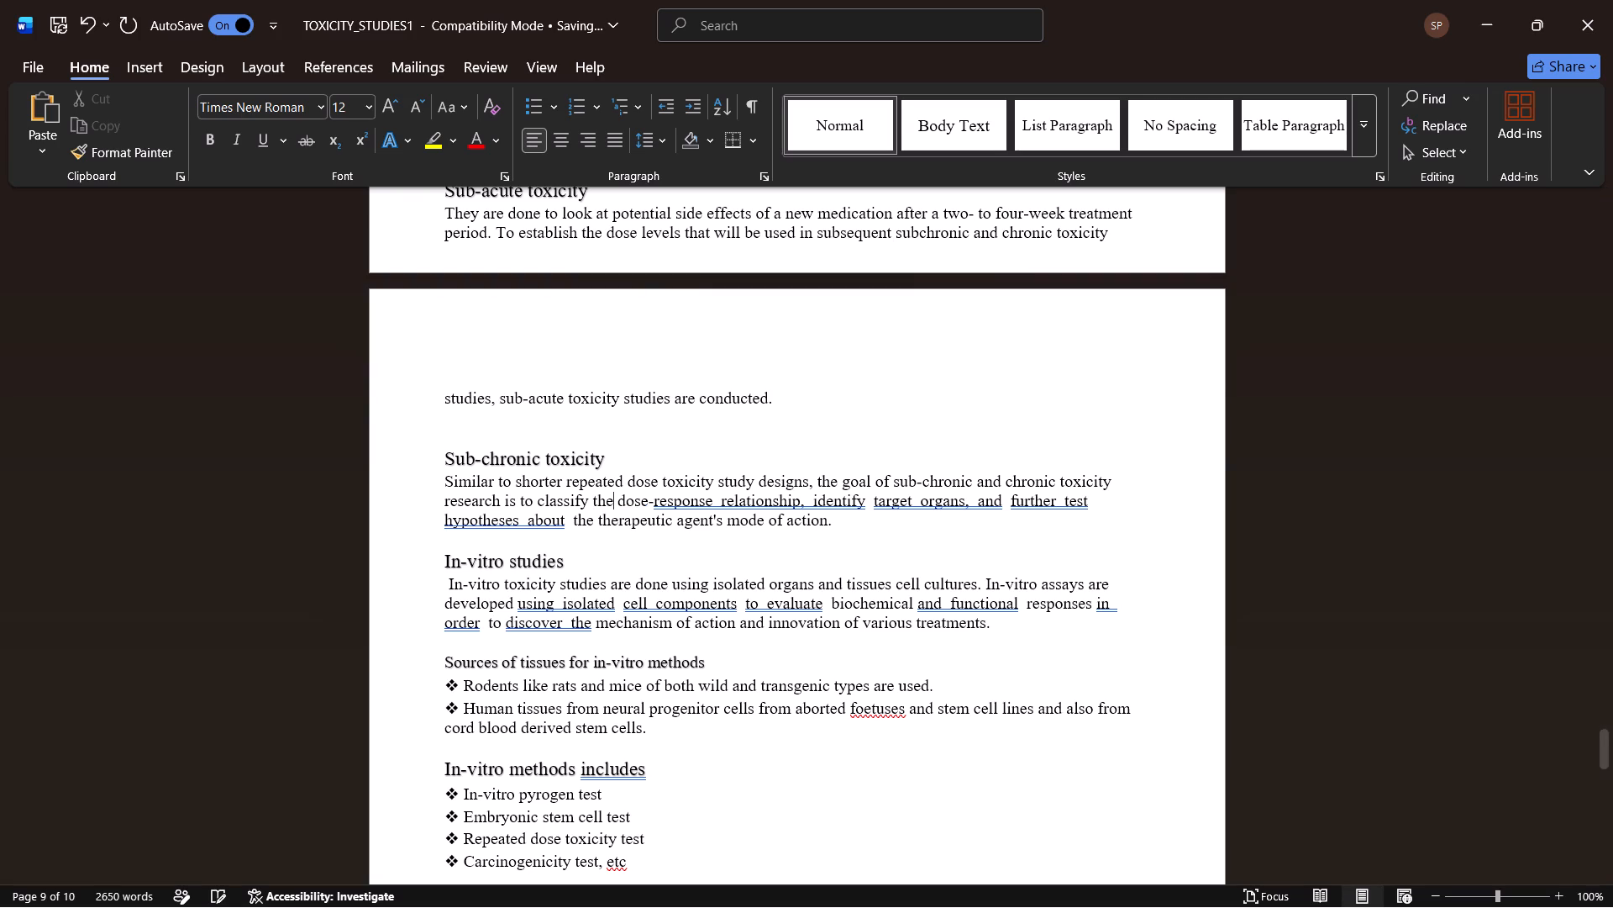
pyautogui.click(722, 502)
pyautogui.press('BackSpace')
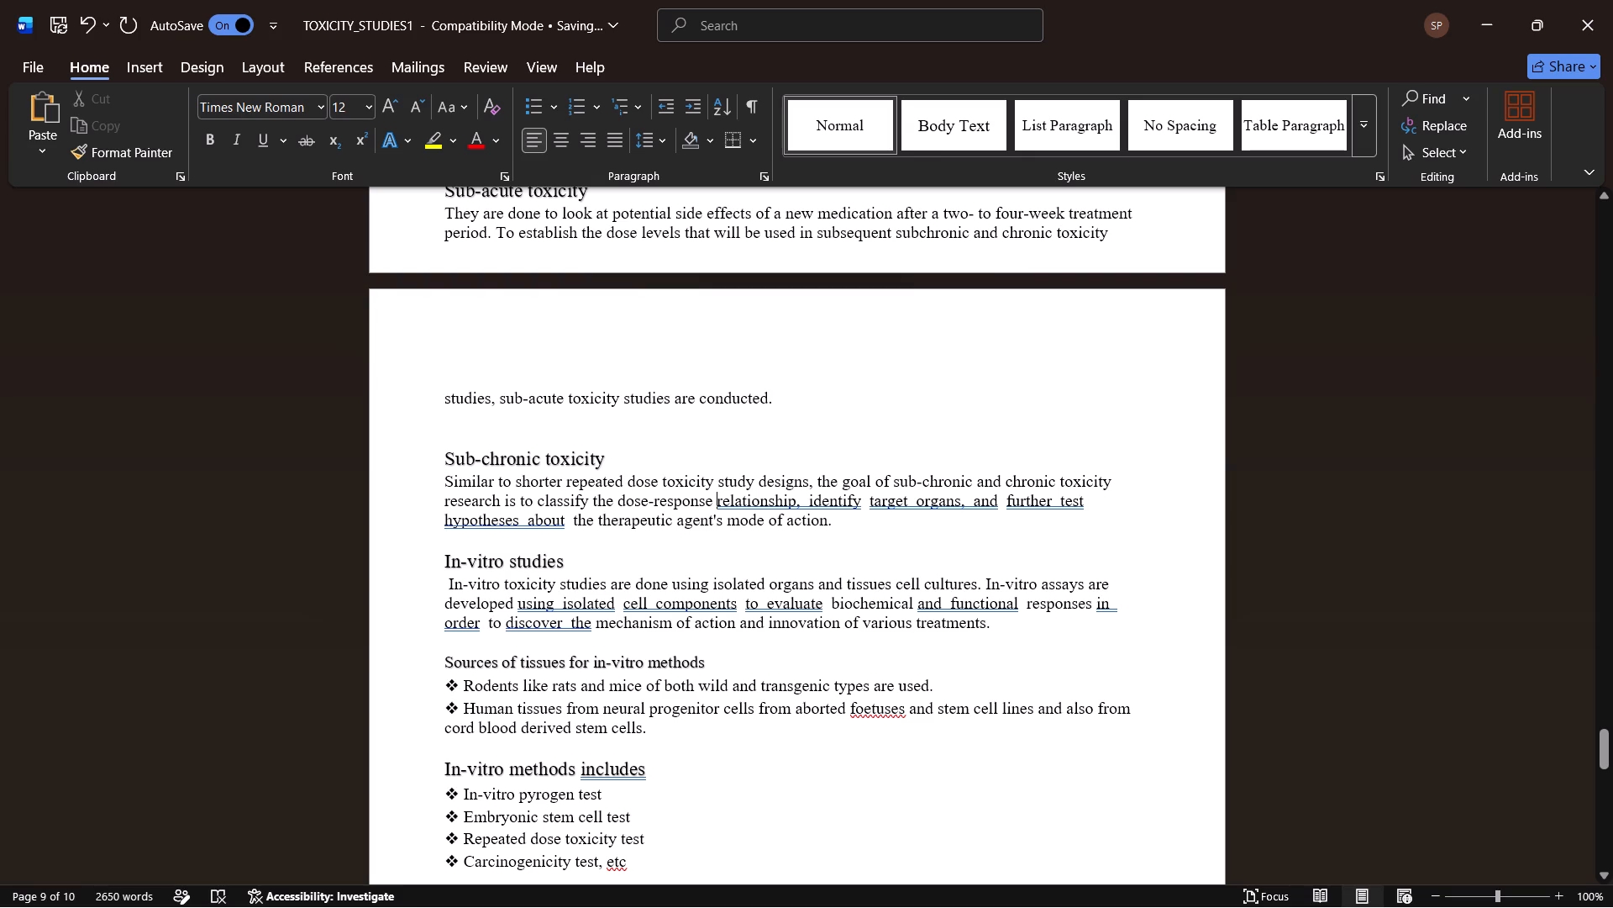
# Delete the comma after "relationship" and the extra spaces in "relationship identify target organs, and" in the Sub-chronic toxicity paragraph.
pyautogui.click(801, 502)
pyautogui.press('BackSpace')
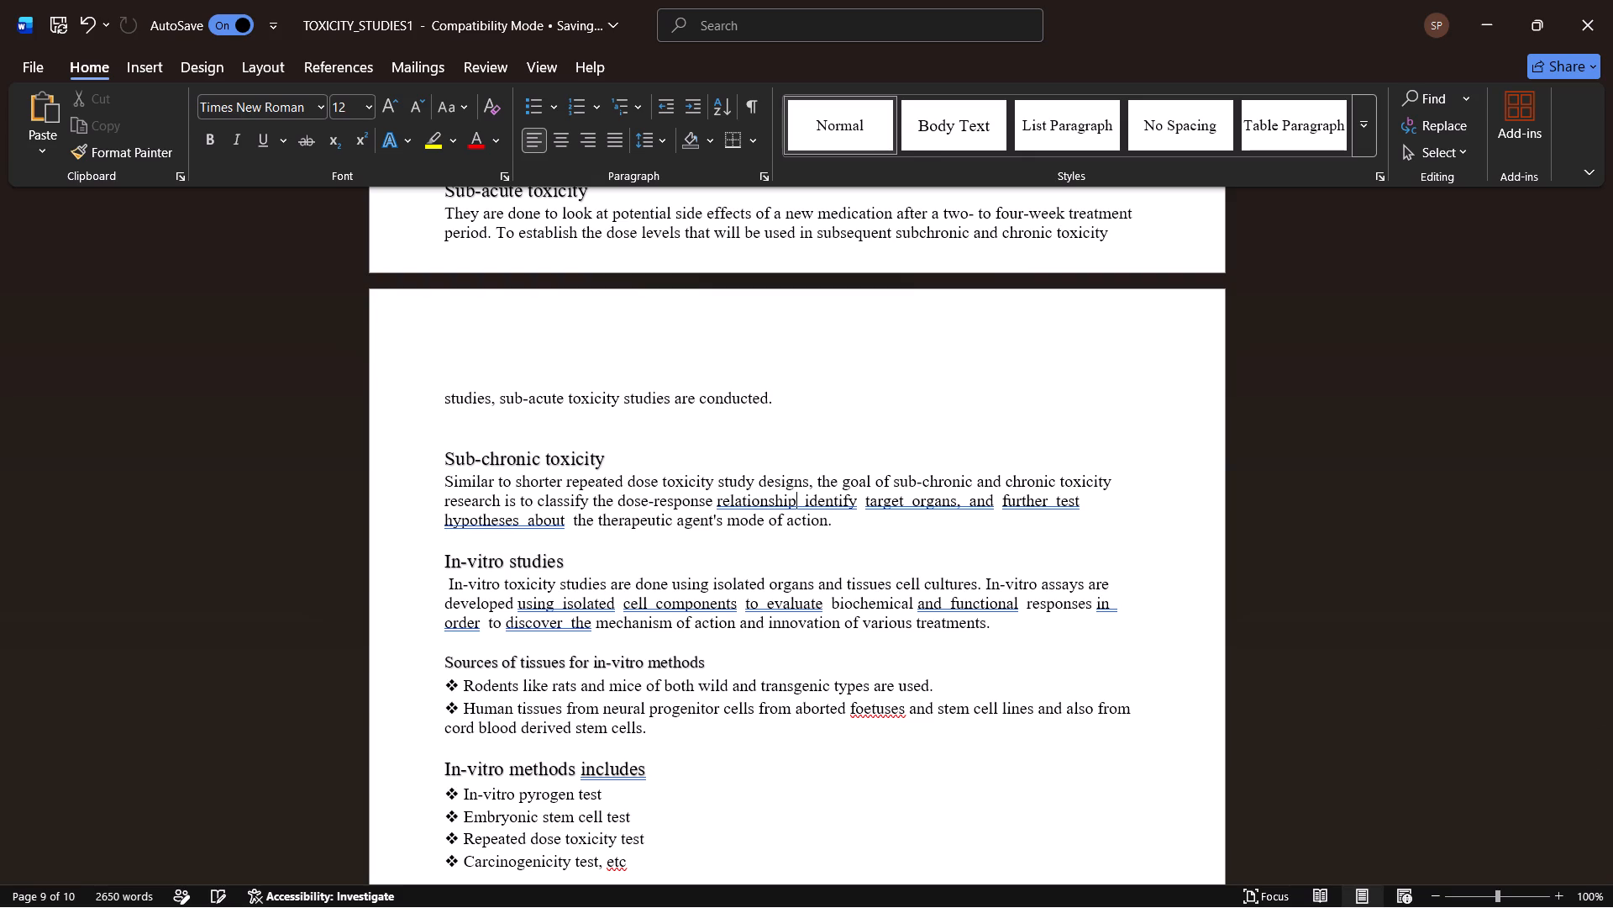
pyautogui.click(805, 502)
pyautogui.press('BackSpace')
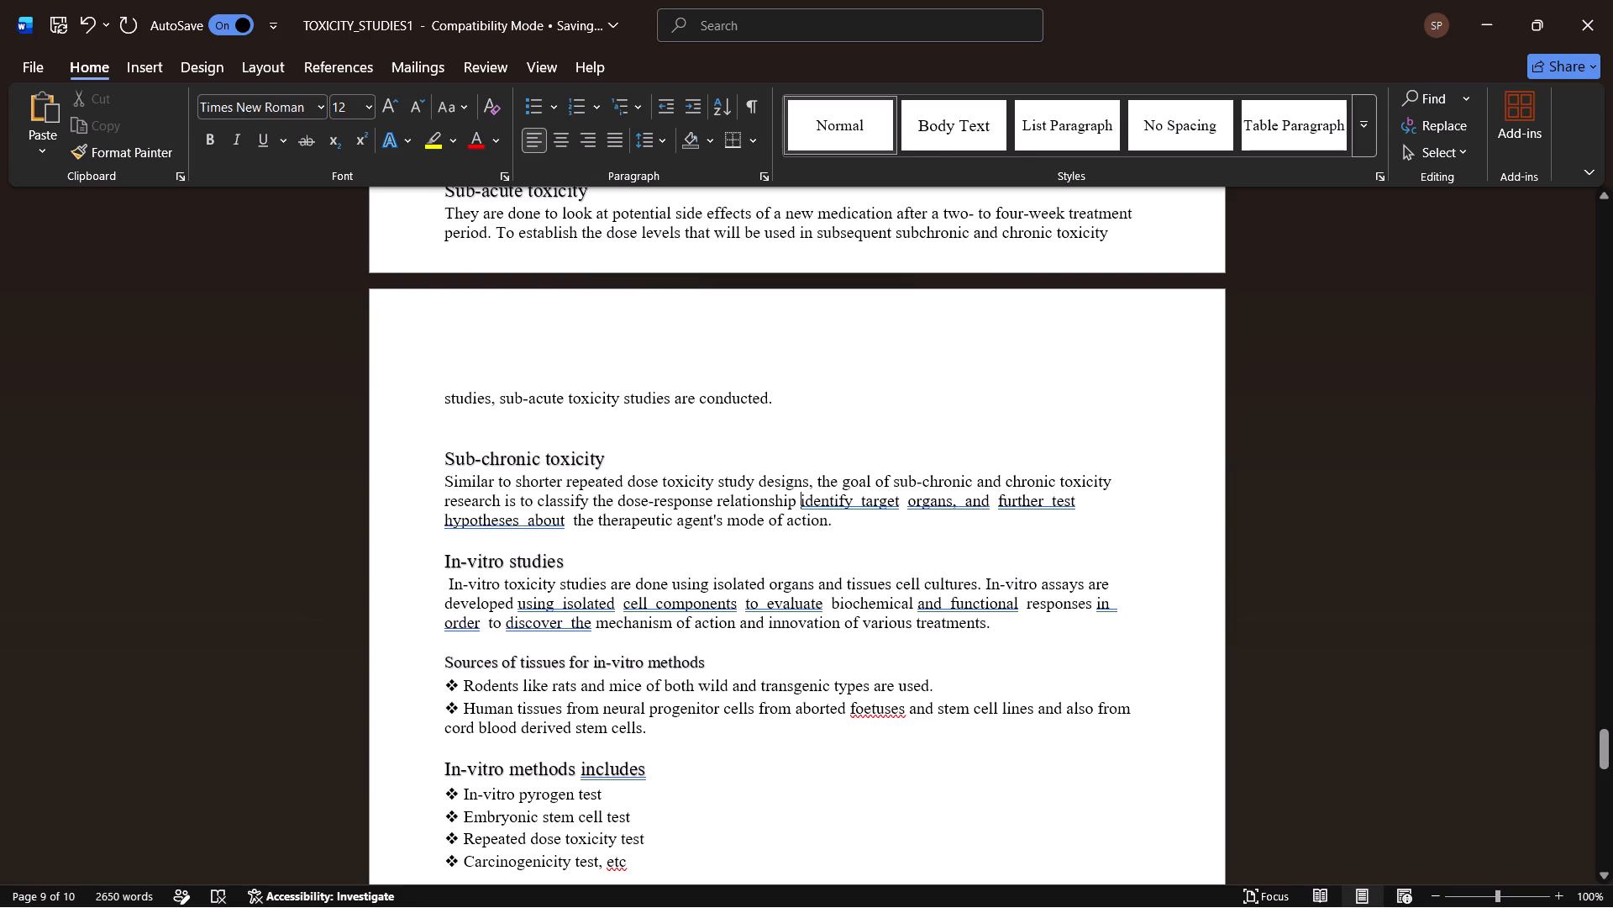
pyautogui.click(860, 504)
pyautogui.press('BackSpace')
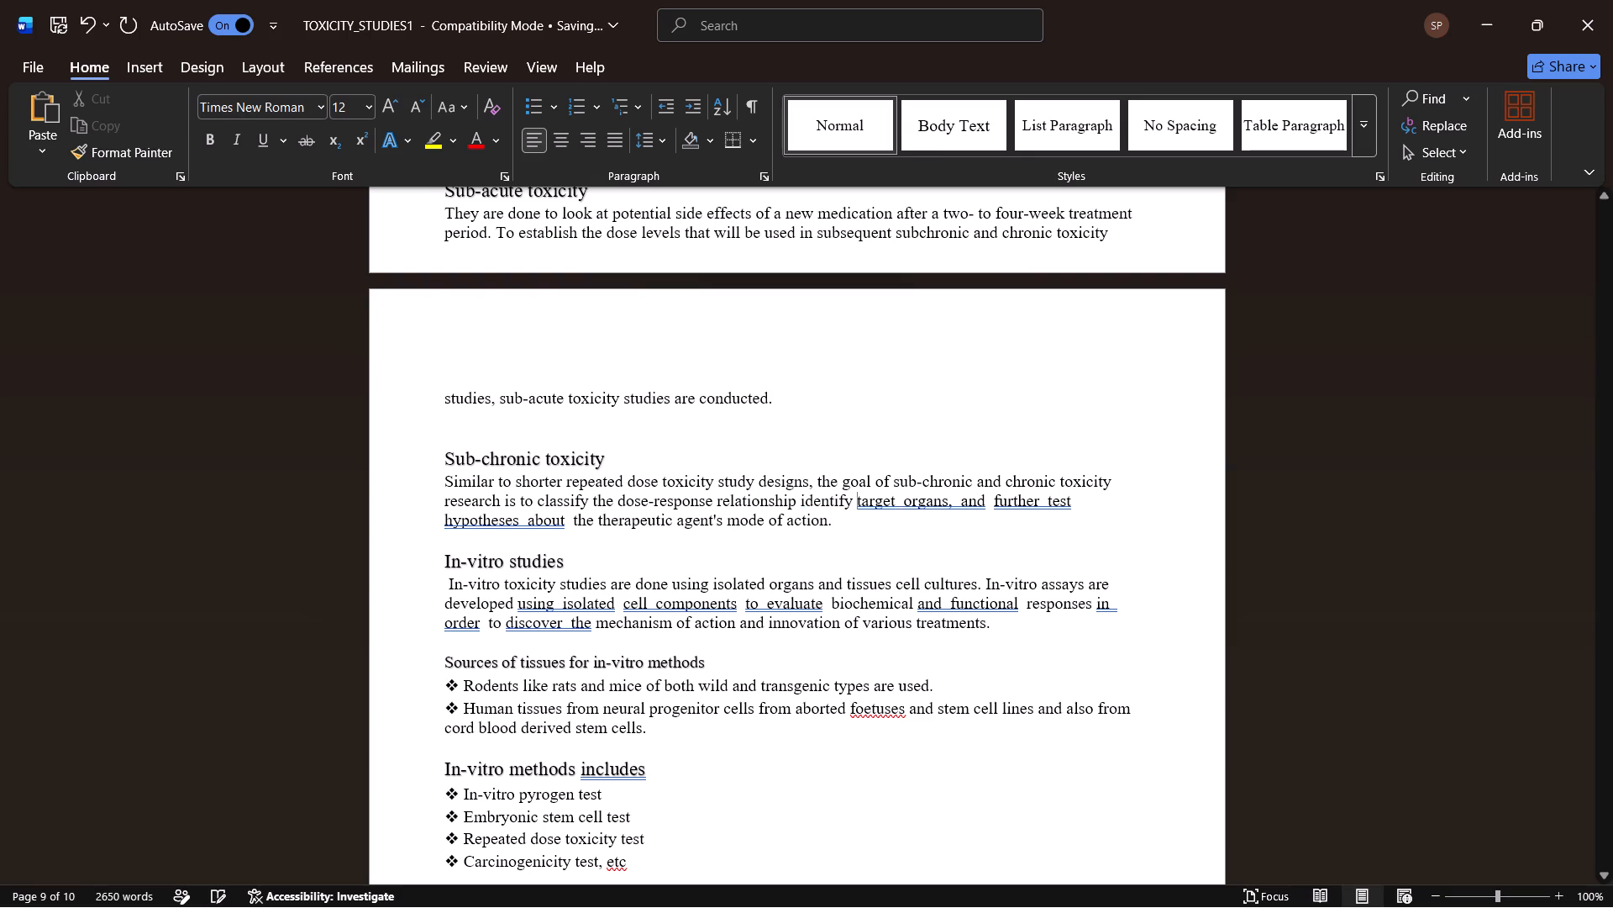
pyautogui.click(901, 504)
pyautogui.press('BackSpace')
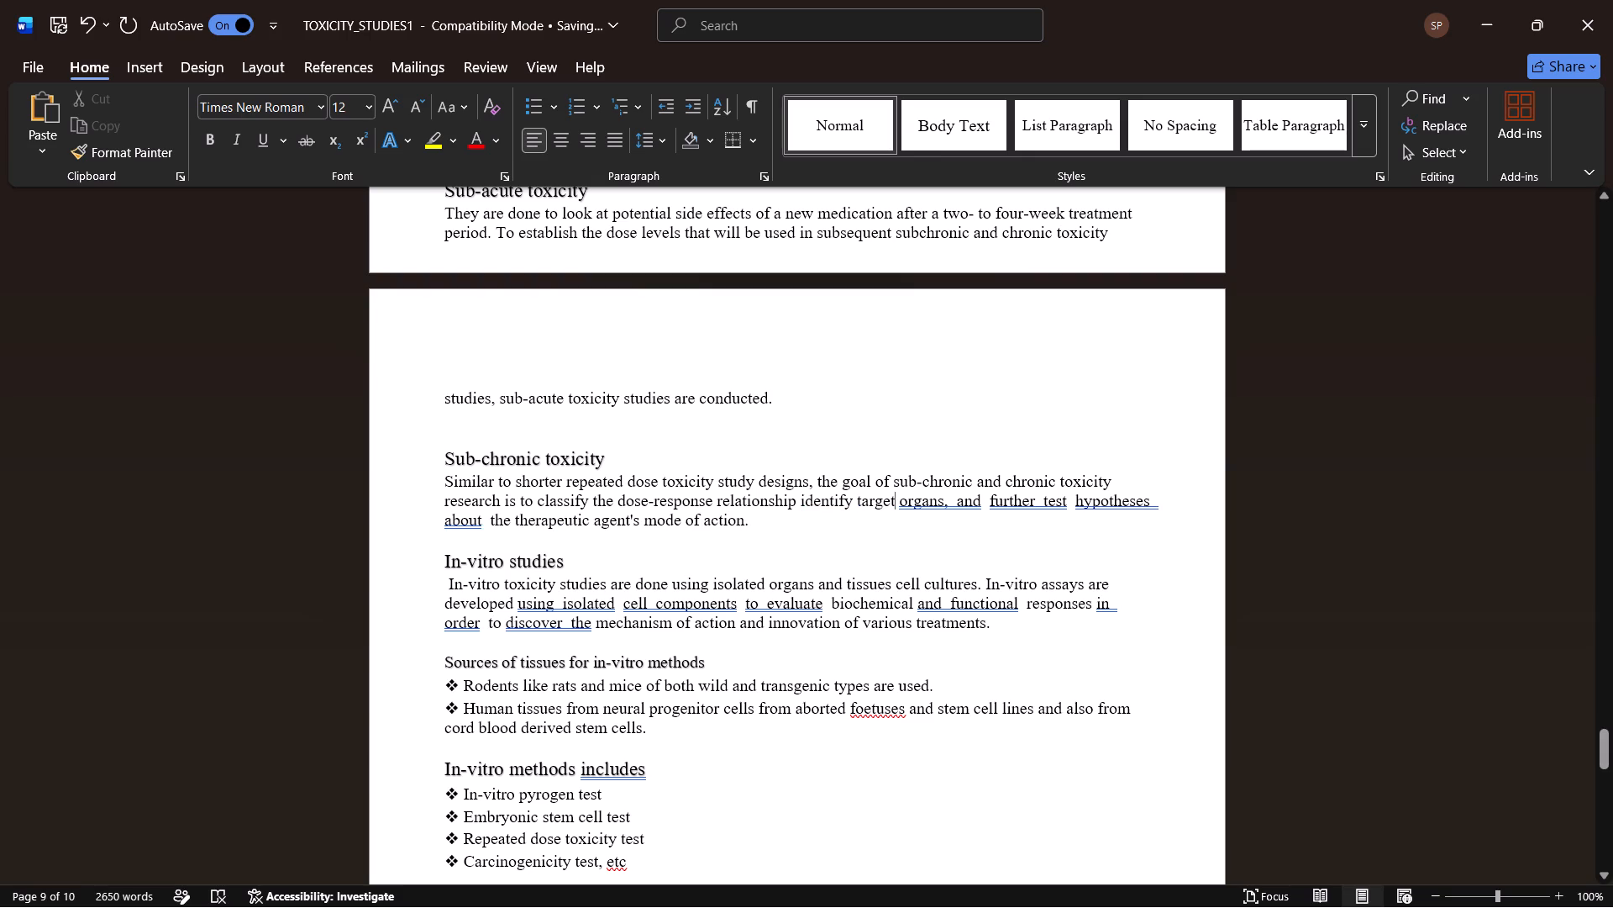
pyautogui.click(955, 502)
pyautogui.press('BackSpace')
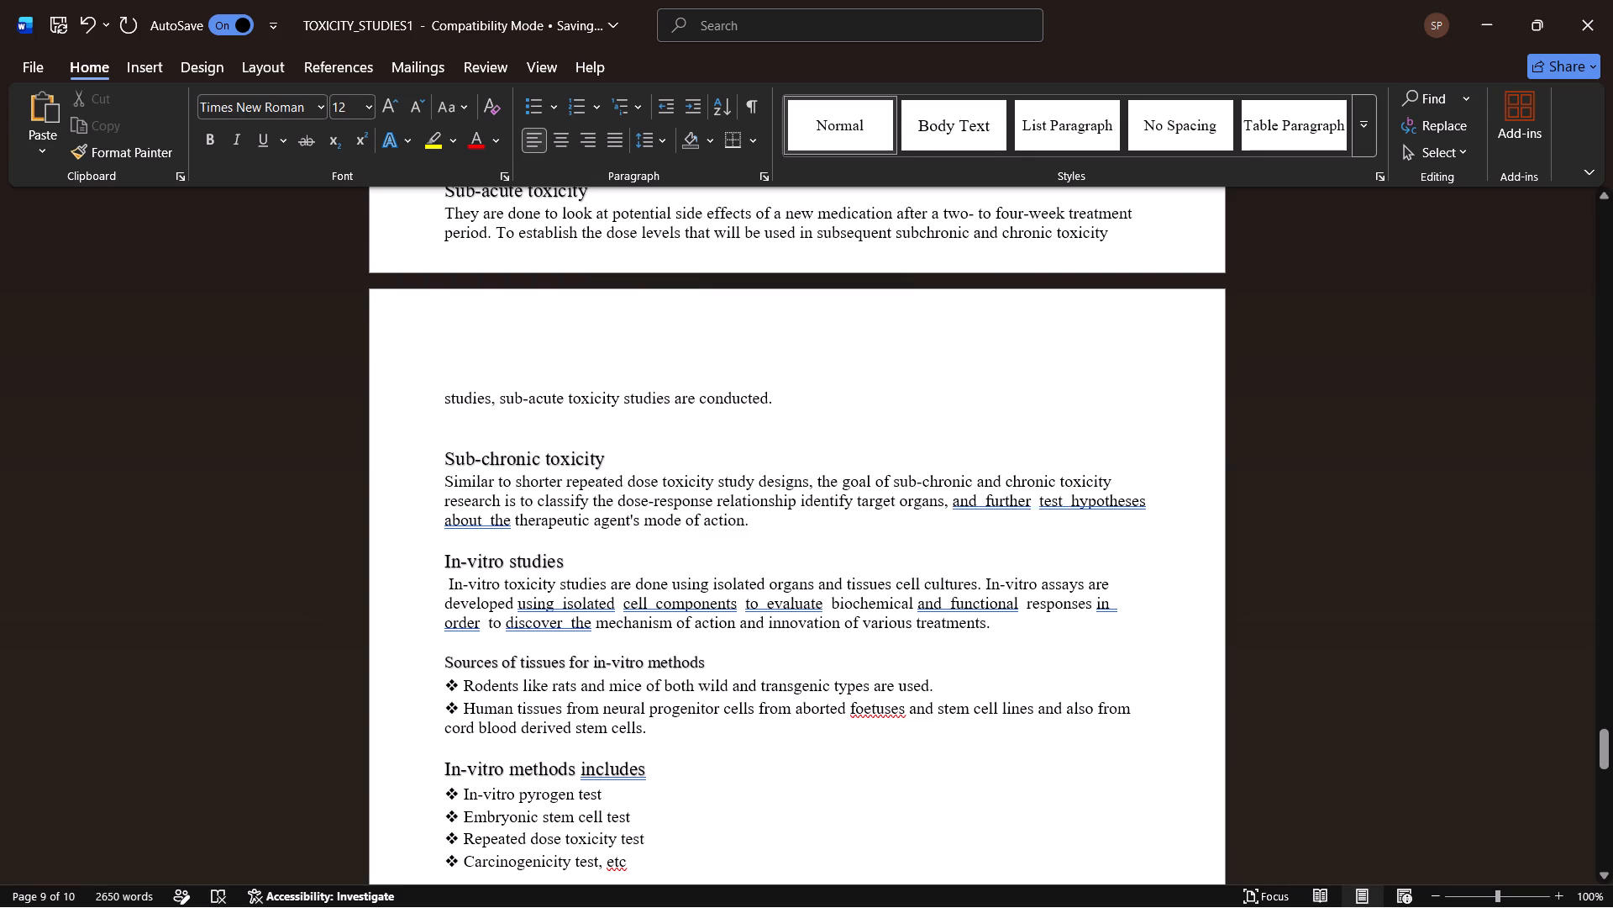
# Remove the extra spaces between words in "and further test hypotheses" in the Sub-chronic toxicity paragraph.
pyautogui.click(986, 501)
pyautogui.click(986, 501)
pyautogui.press('BackSpace')
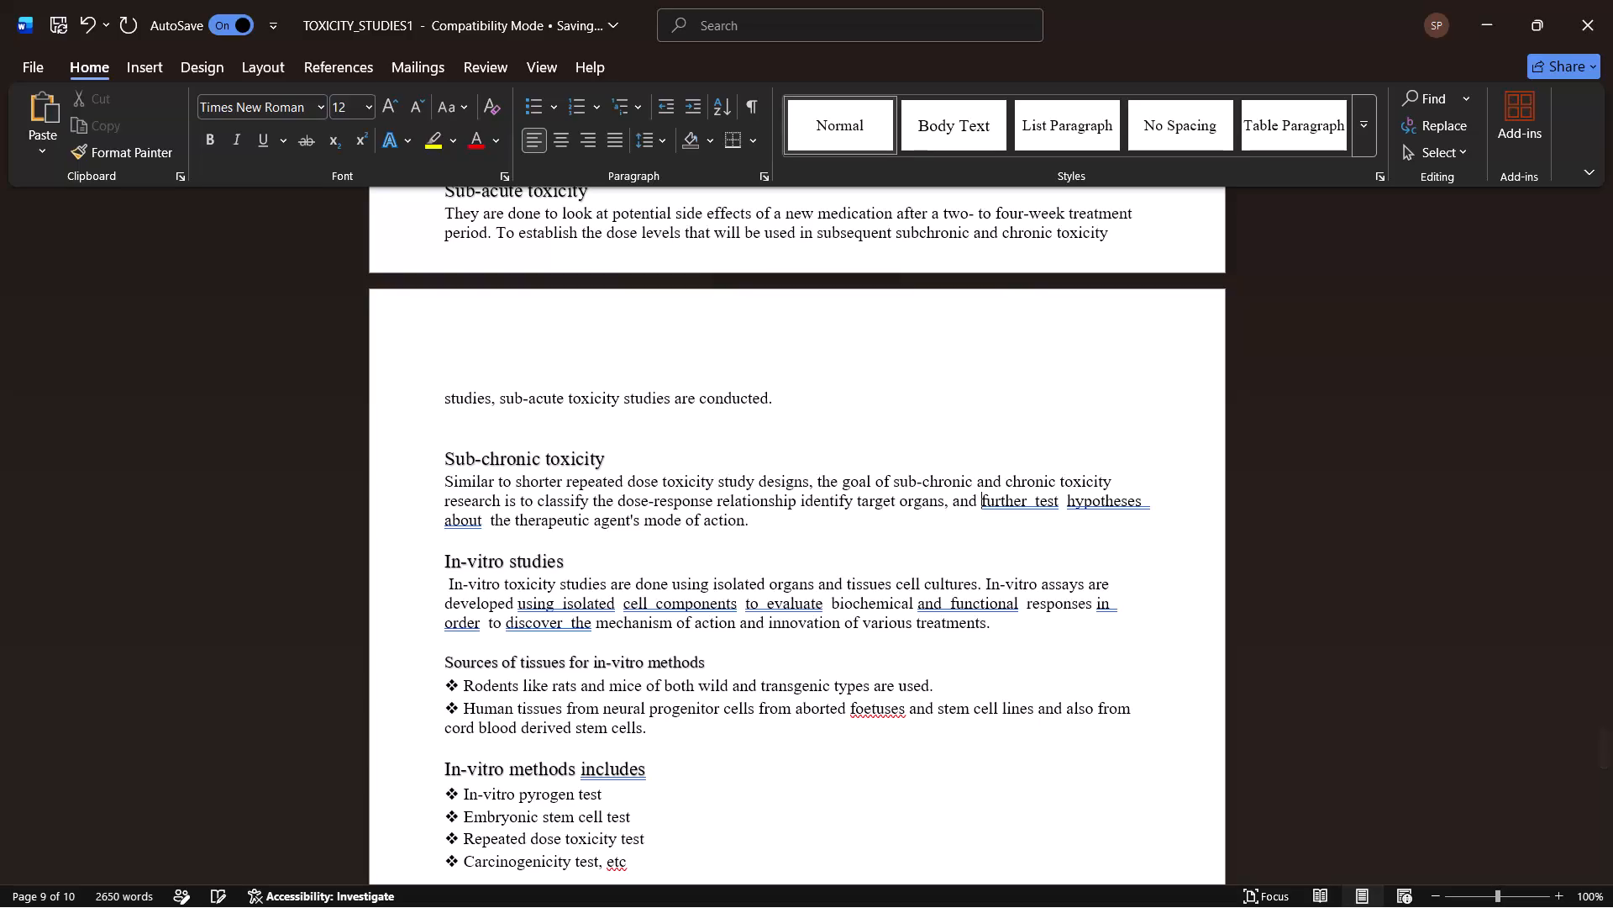
pyautogui.click(1034, 499)
pyautogui.press('BackSpace')
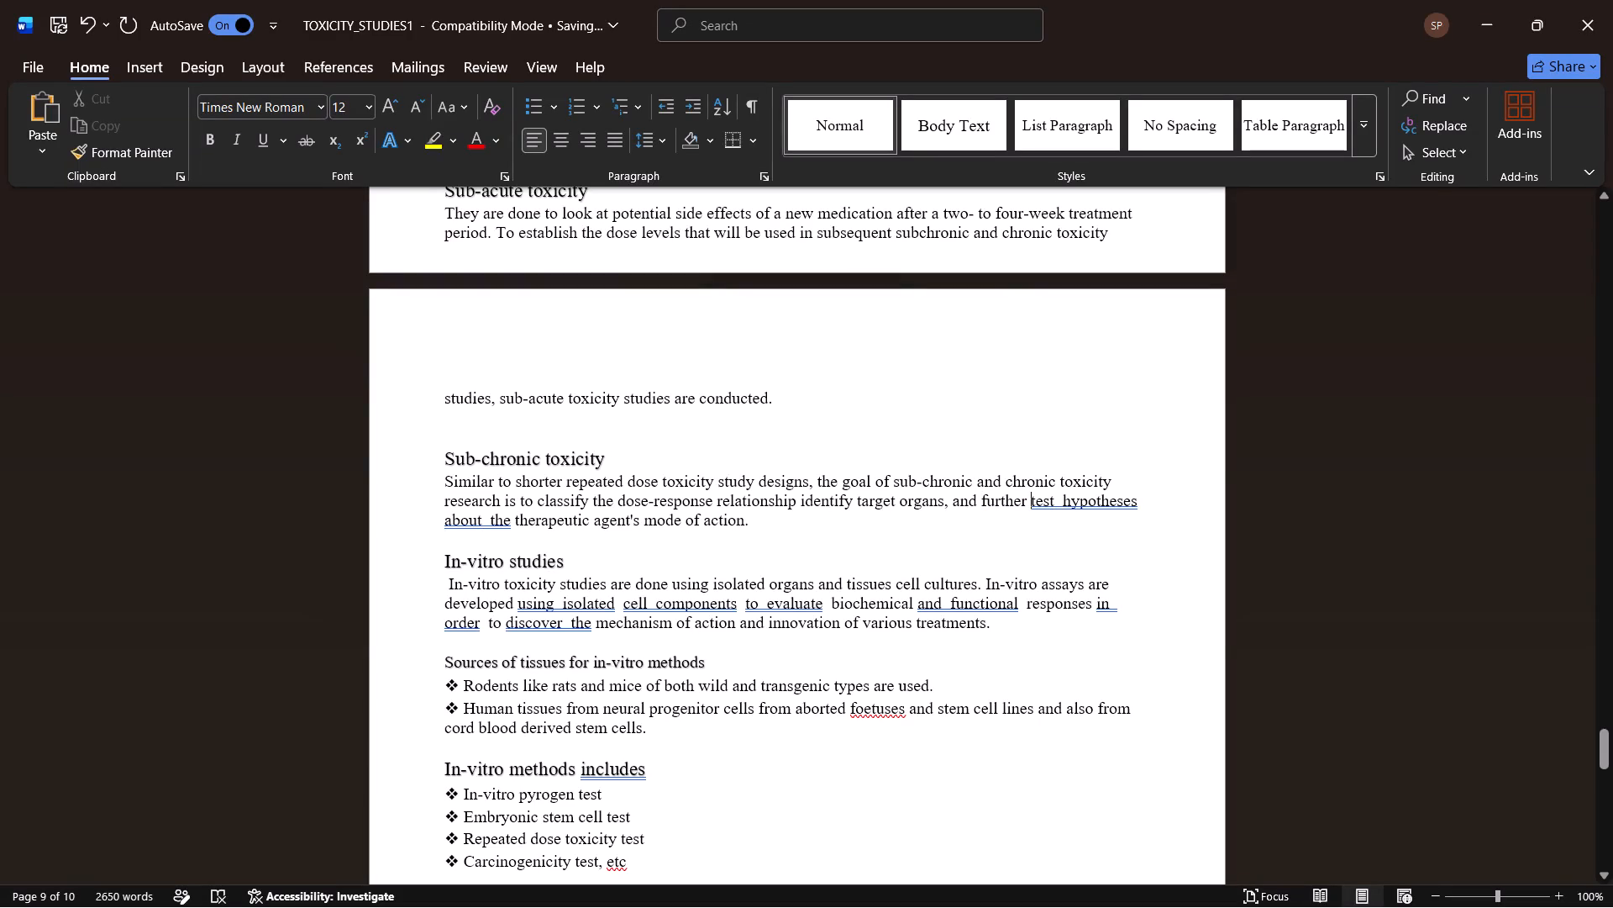
pyautogui.click(1060, 500)
pyautogui.press('BackSpace')
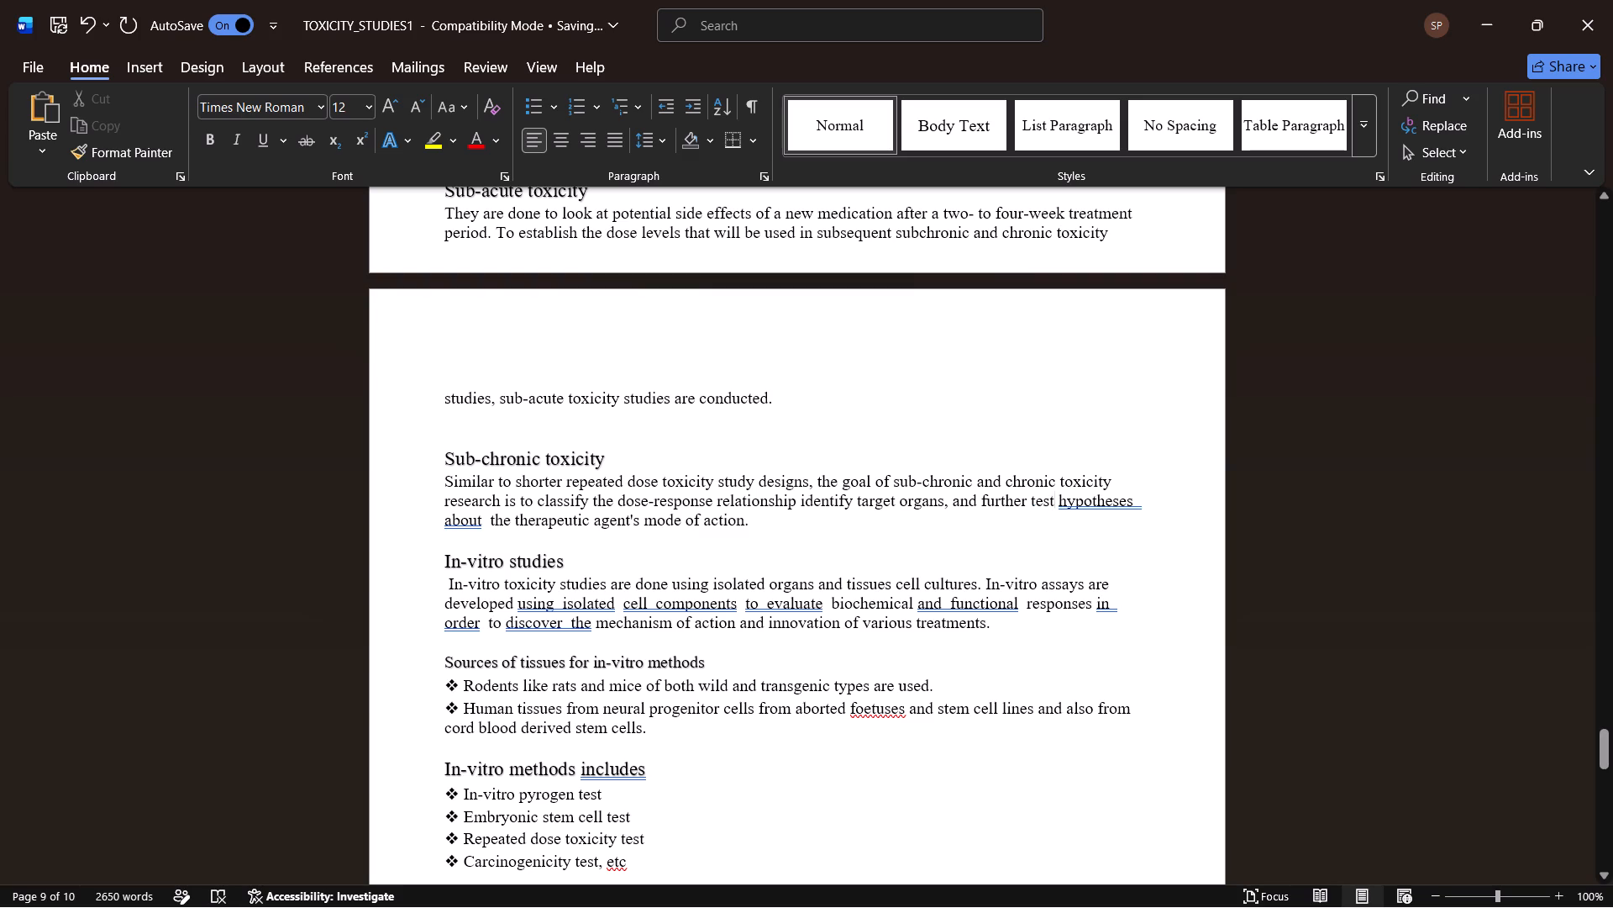
pyautogui.press('BackSpace')
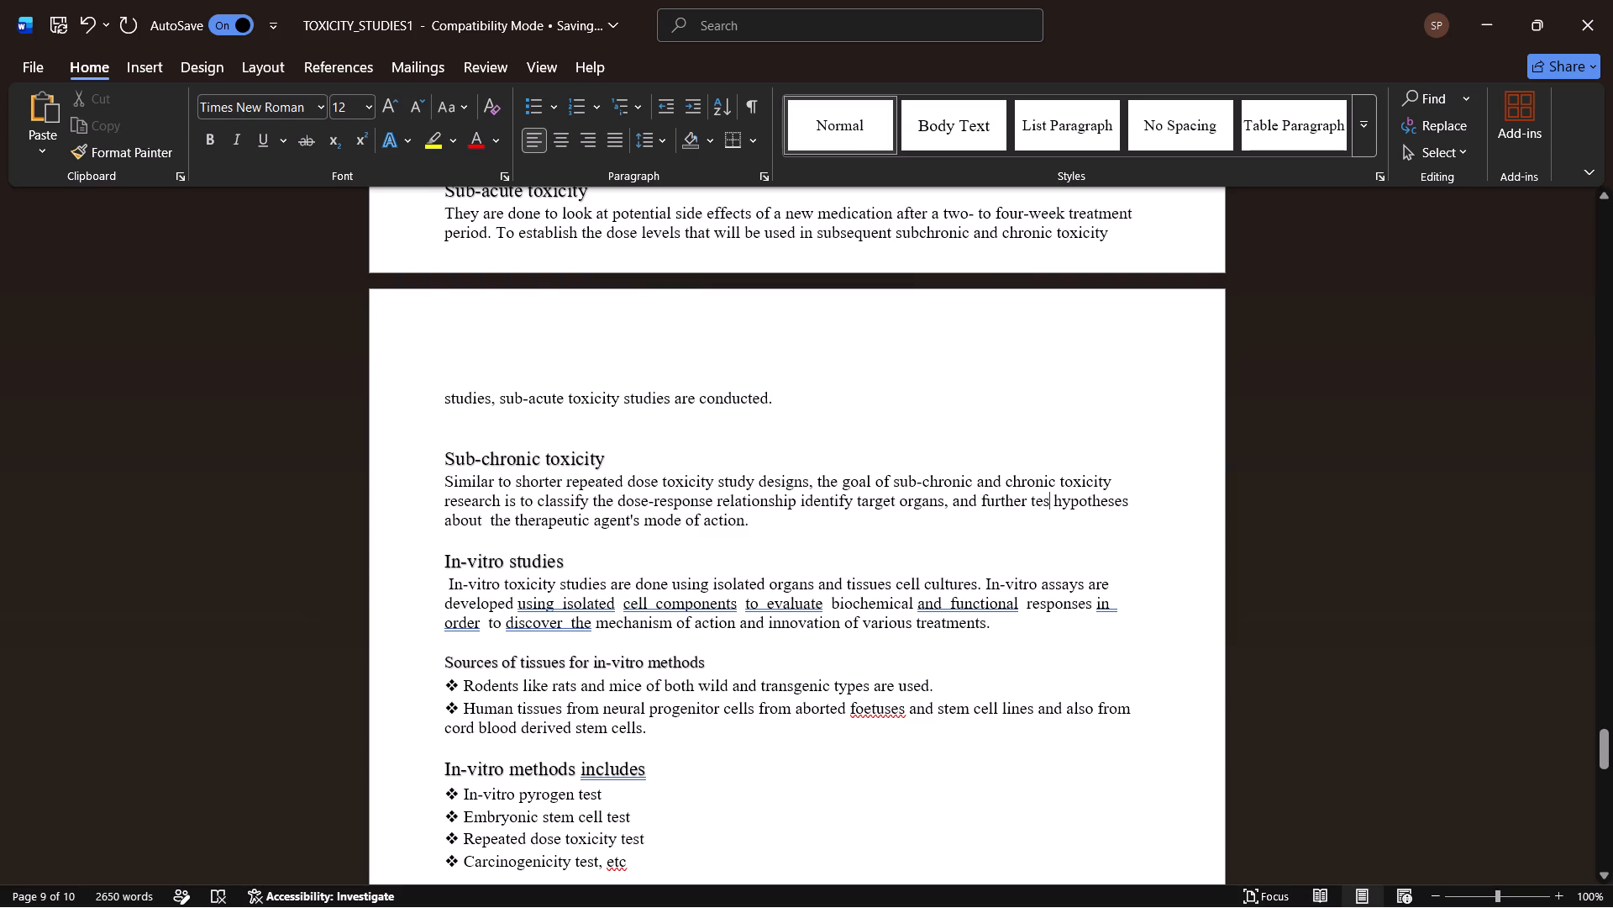
# Insert a space between "using" and "isolated" in the In-vitro studies paragraph.
pyautogui.click(560, 604)
pyautogui.press('space')
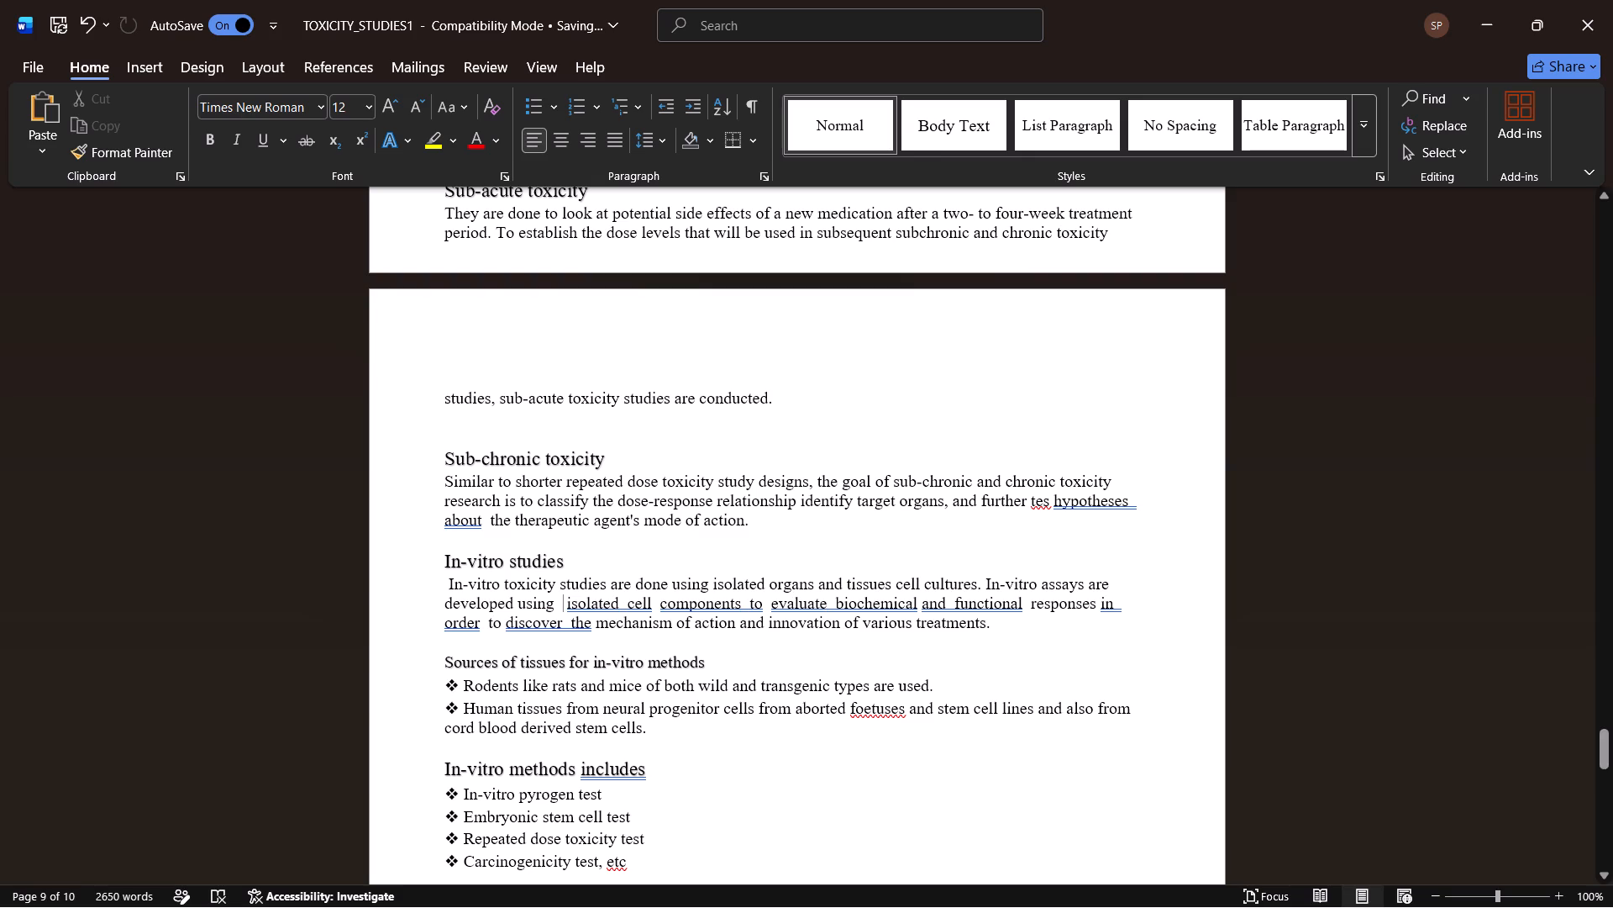
# Remove the extra spaces in "hypotheses about the" and restore the final "t" of "test" in the Sub-chronic toxicity paragraph.
pyautogui.click(1135, 500)
pyautogui.press('BackSpace')
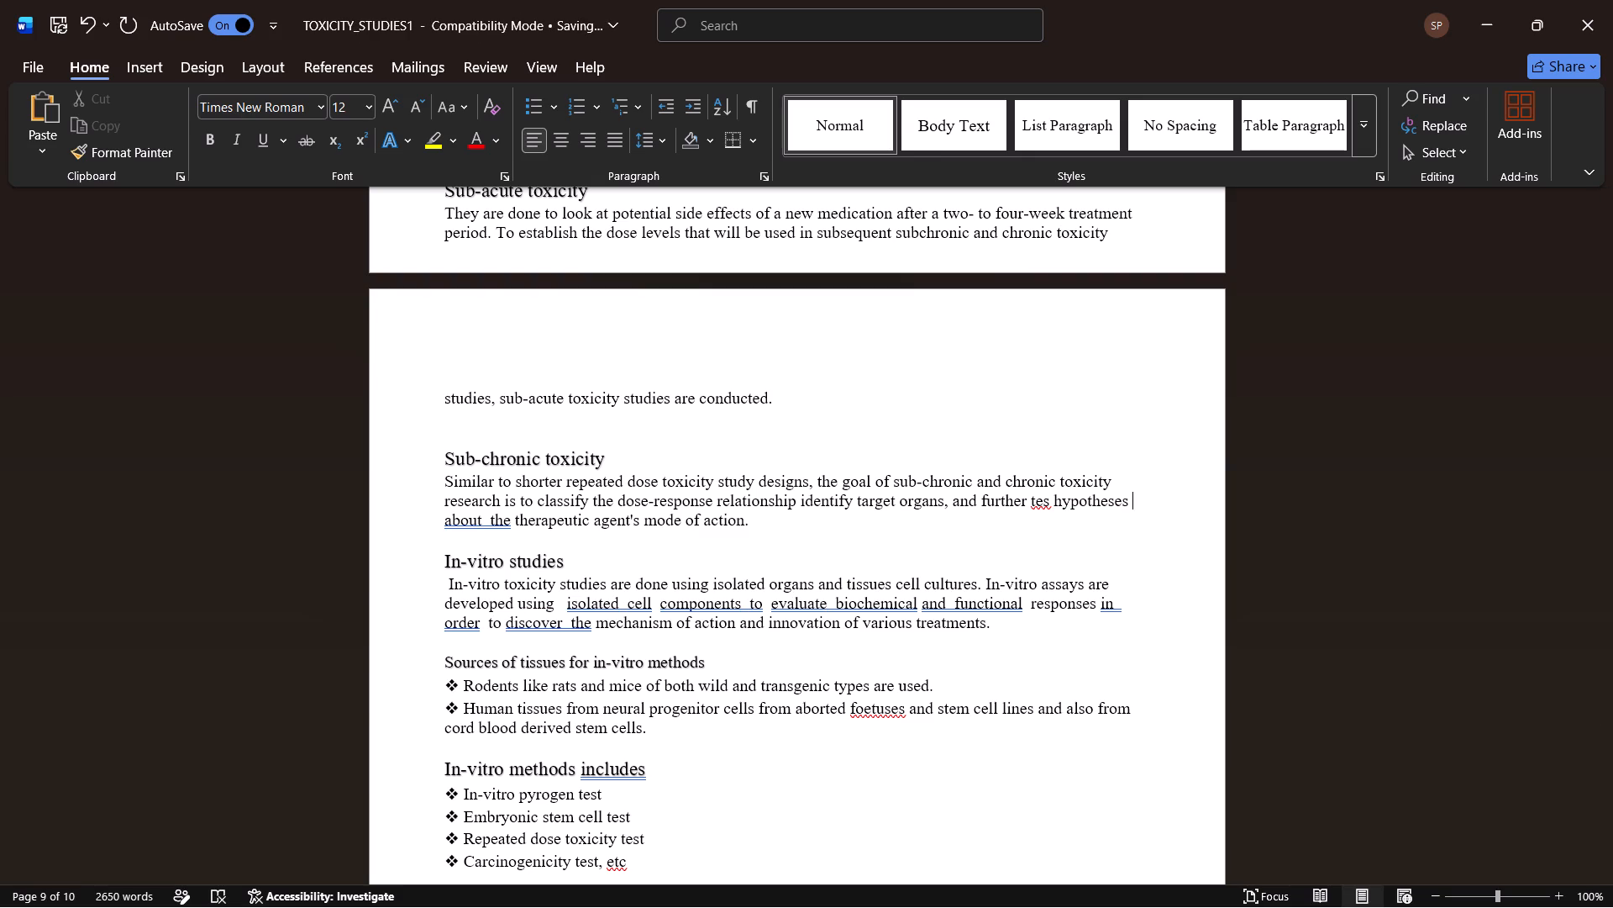
pyautogui.click(1049, 501)
pyautogui.press('t')
pyautogui.click(623, 610)
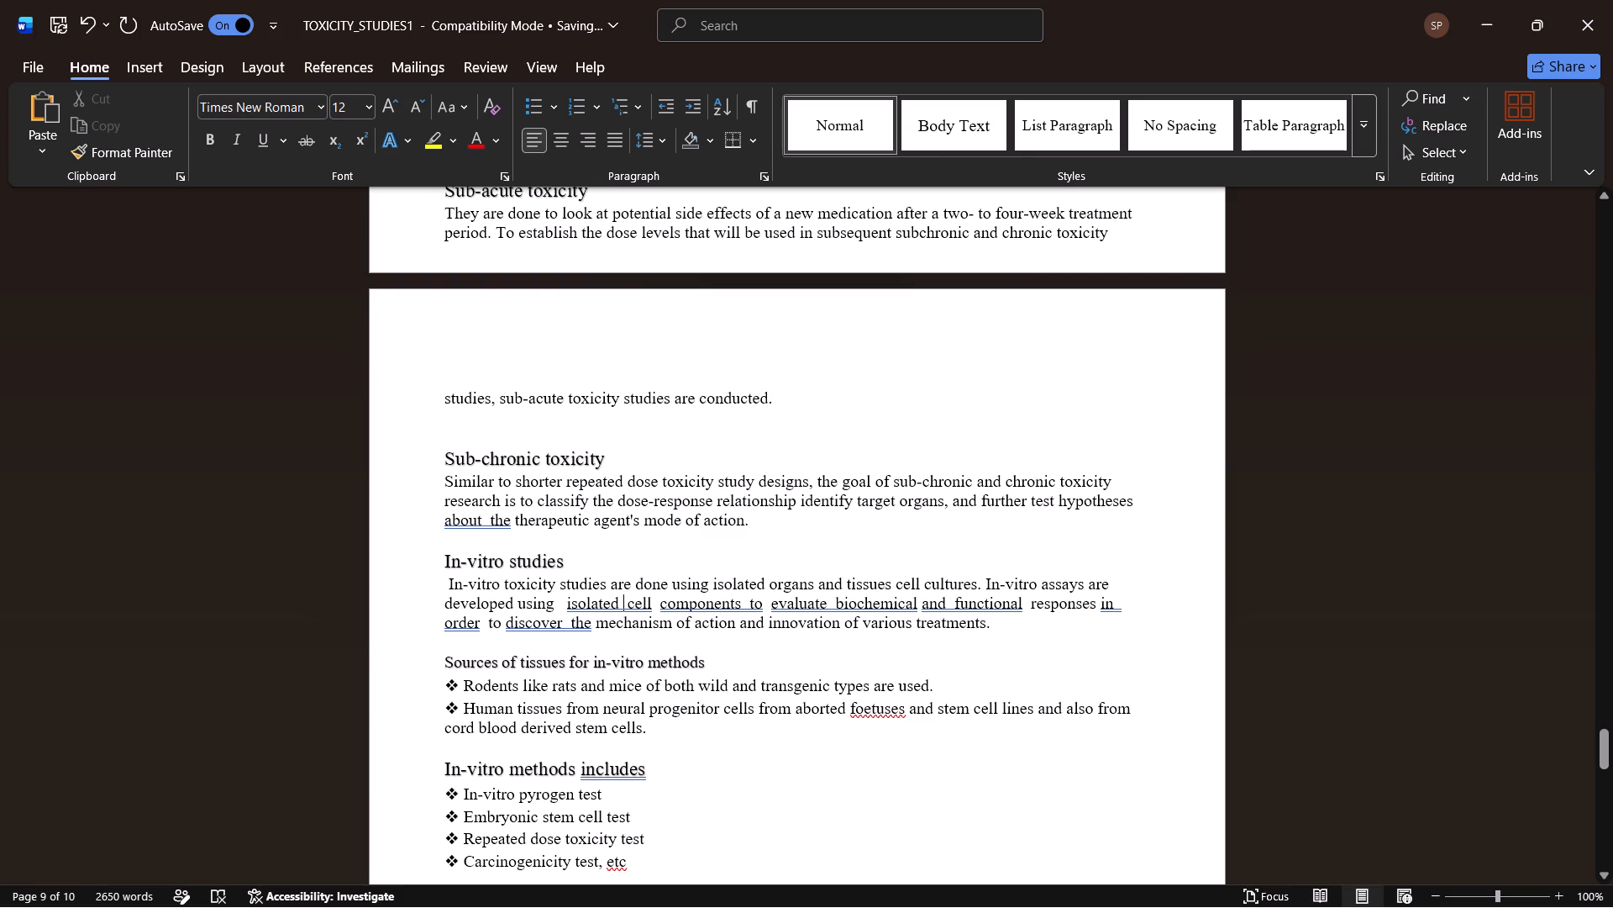
pyautogui.click(489, 520)
pyautogui.press('BackSpace')
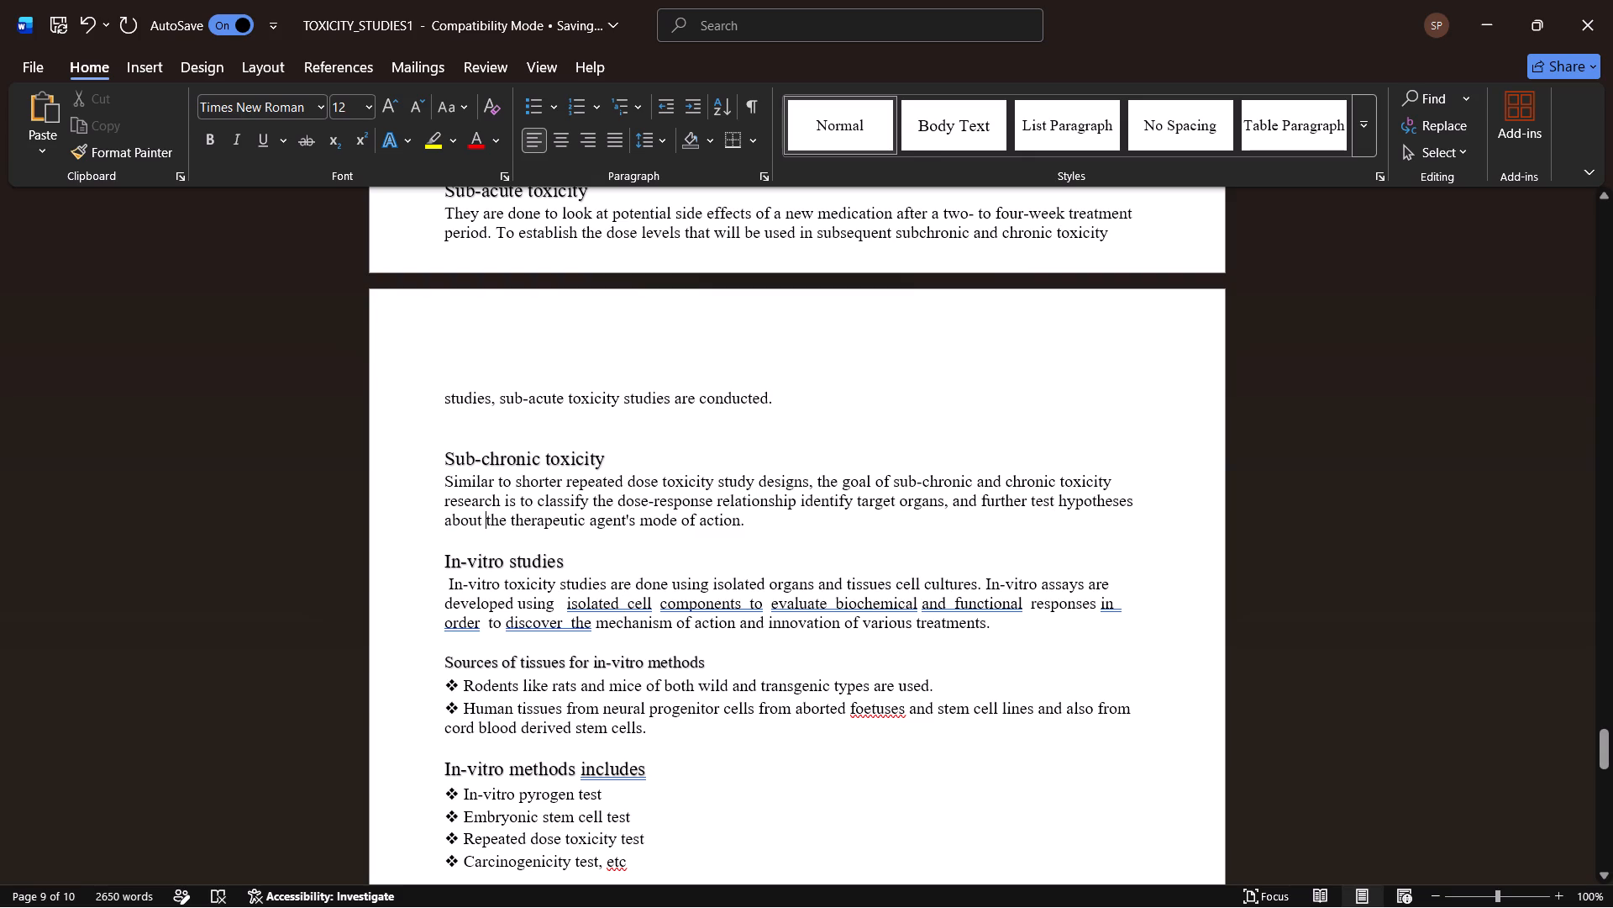
# Remove the extra spaces between words in "isolated cell components to evaluate biochemical" in the In-vitro studies paragraph.
pyautogui.click(625, 607)
pyautogui.press('BackSpace')
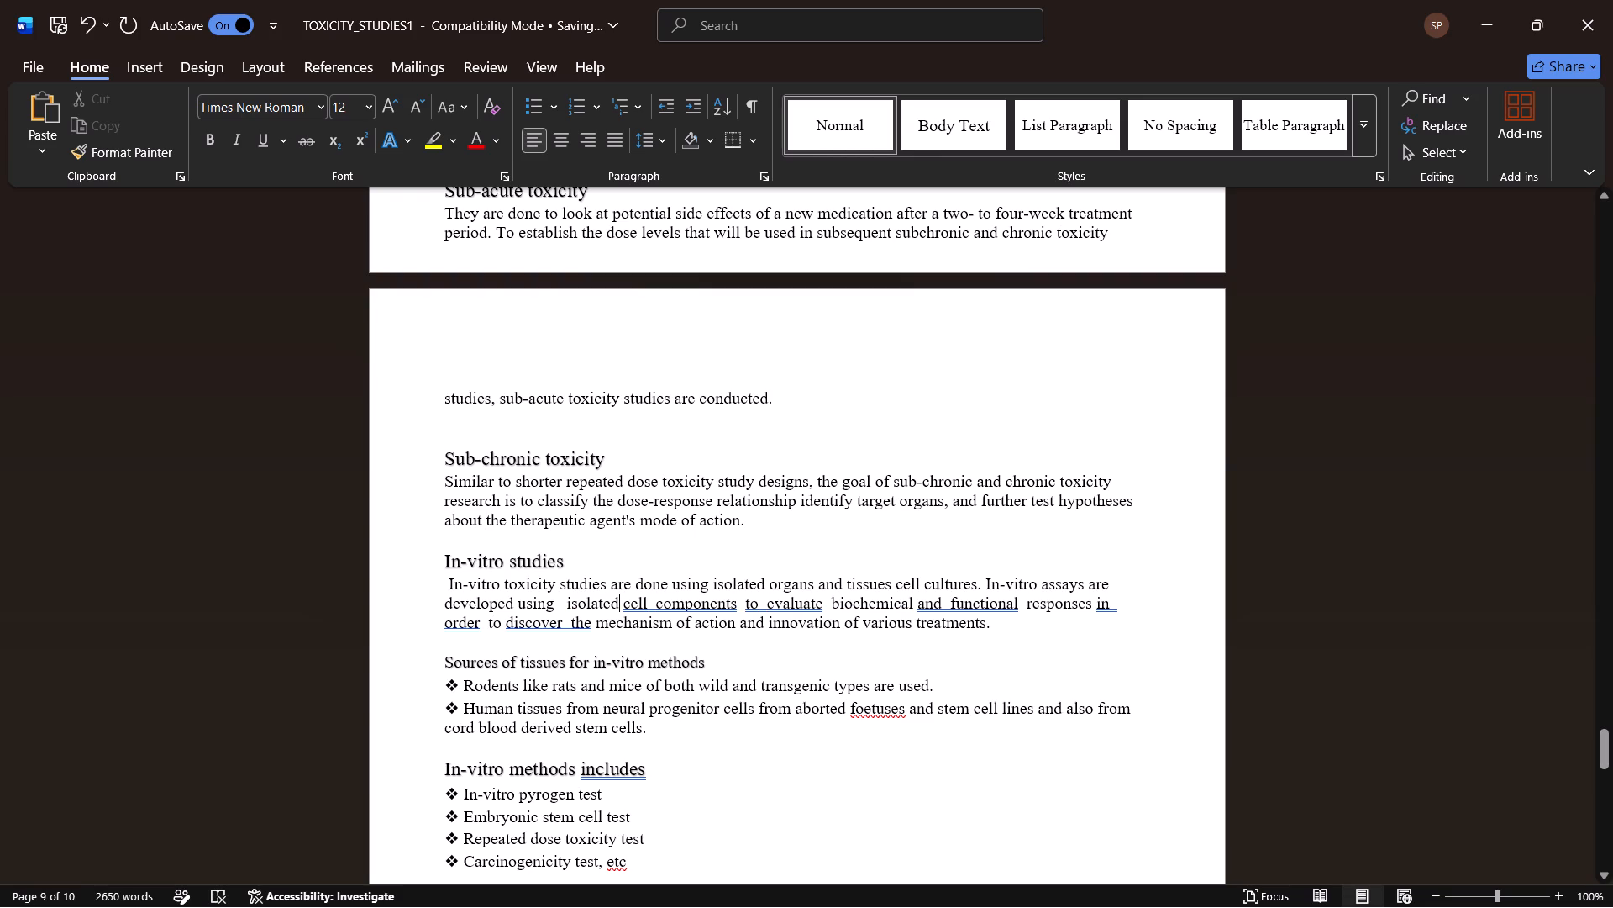
pyautogui.click(653, 608)
pyautogui.press('BackSpace')
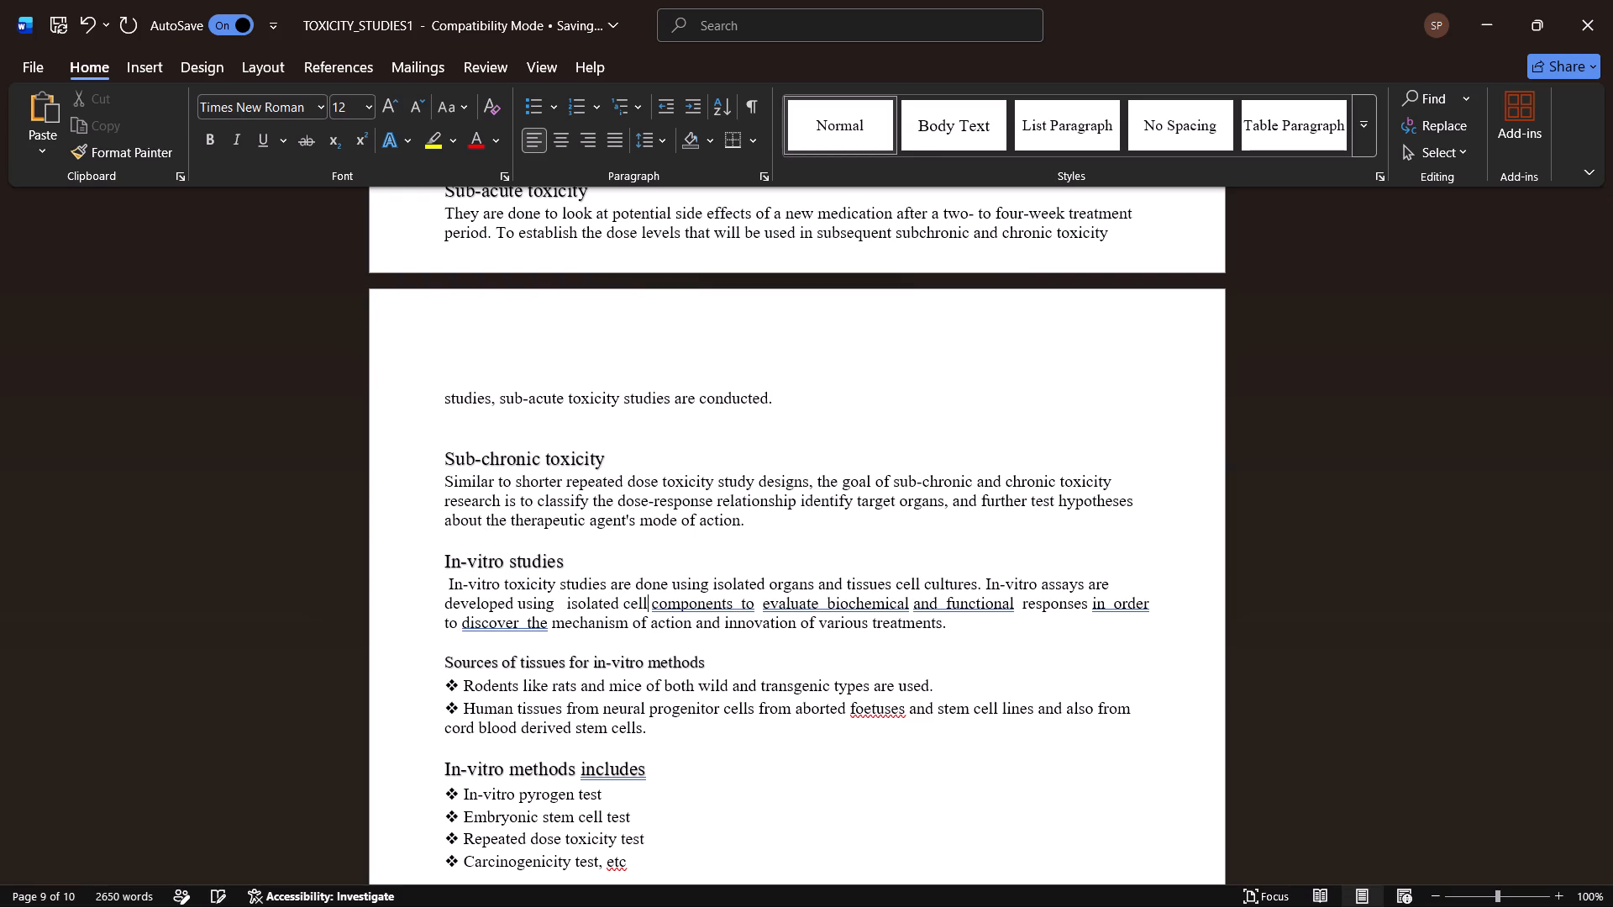
pyautogui.click(743, 606)
pyautogui.press('BackSpace')
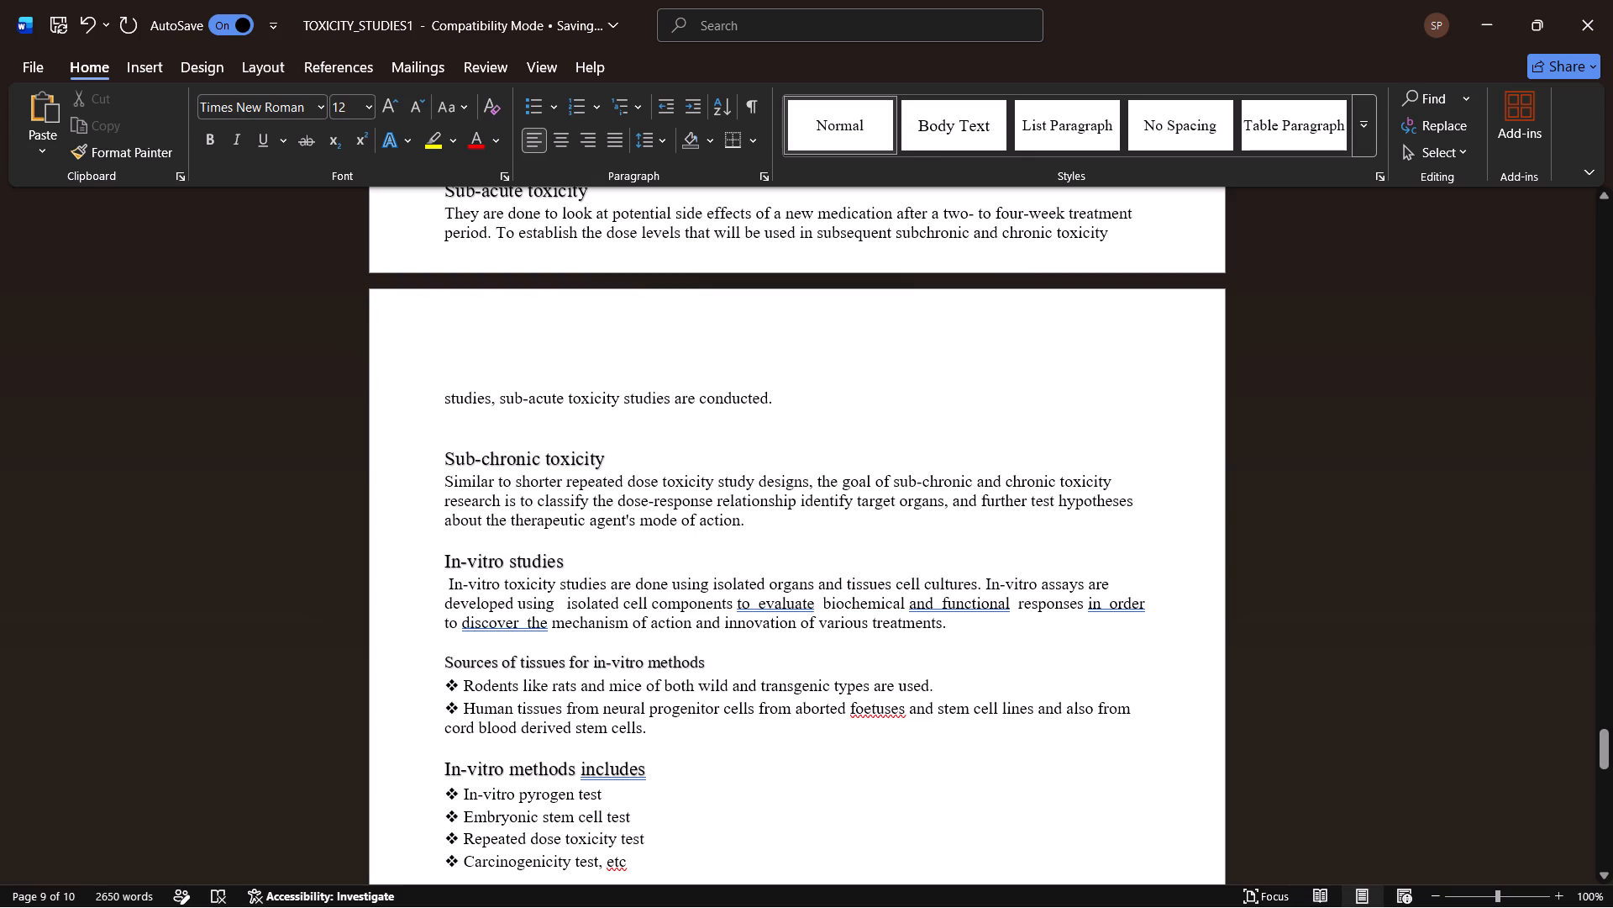
pyautogui.click(759, 602)
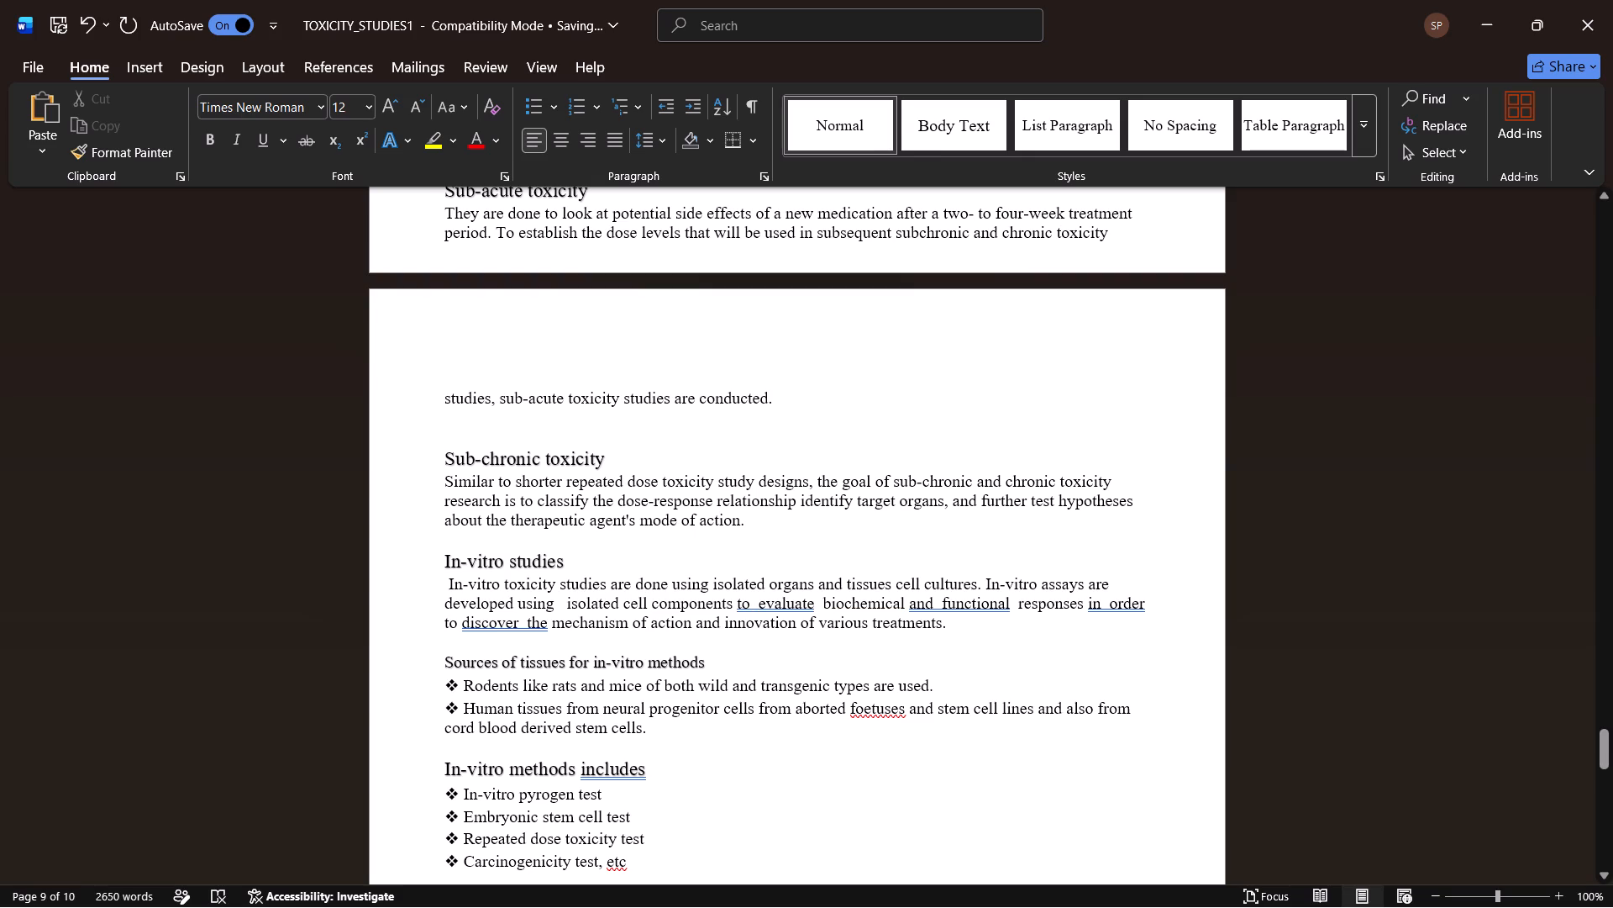
pyautogui.click(759, 602)
pyautogui.press('BackSpace')
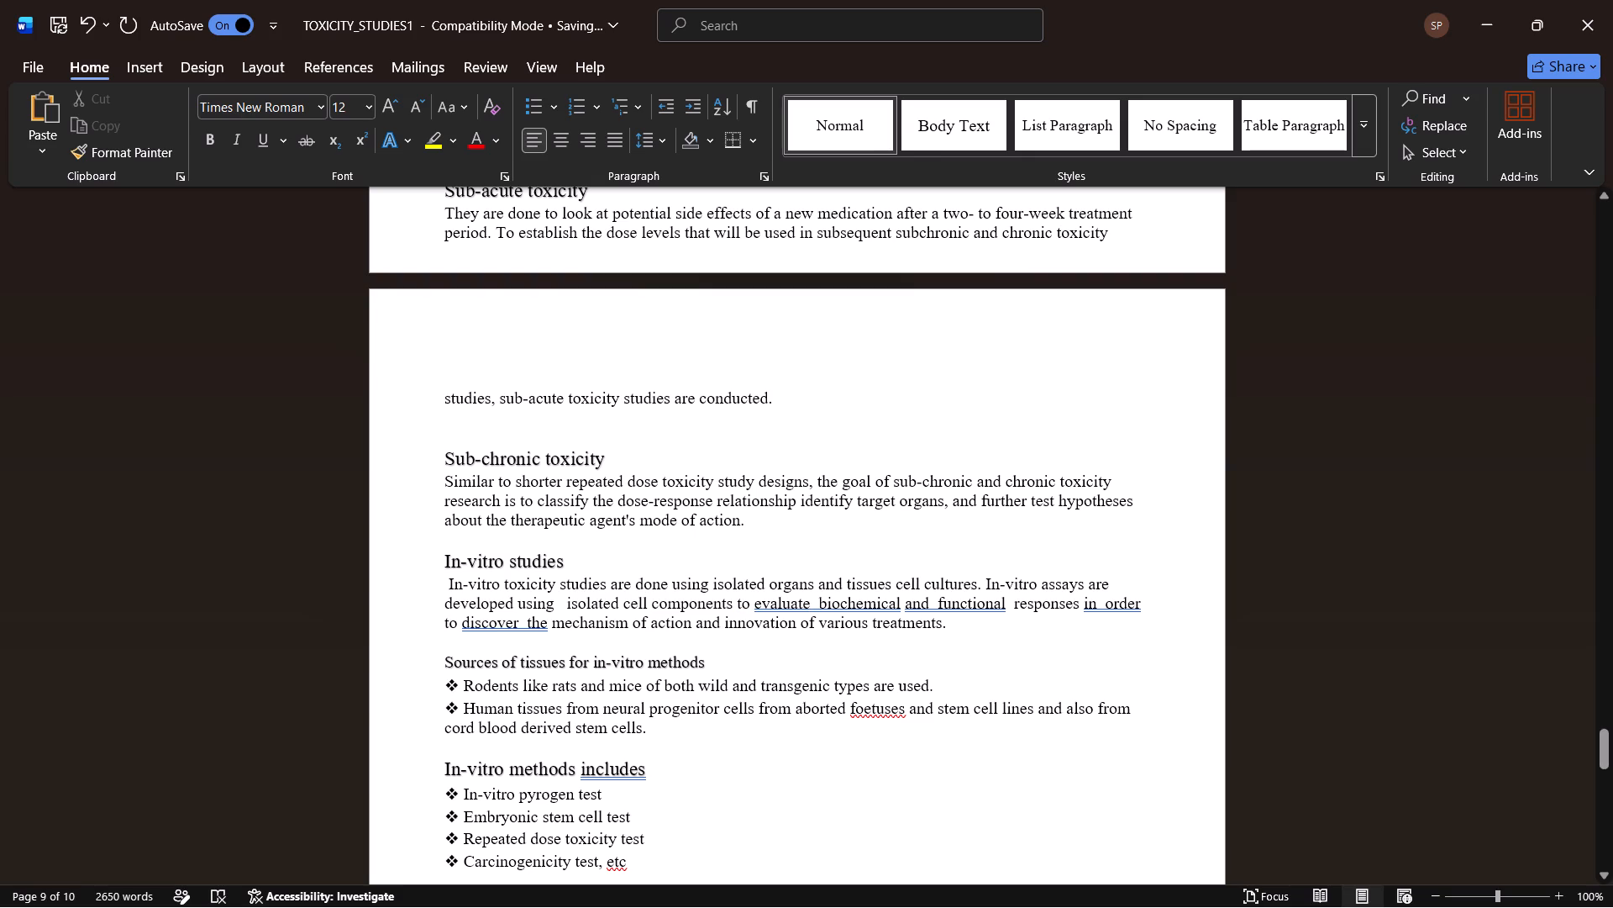
pyautogui.click(818, 610)
pyautogui.press('BackSpace')
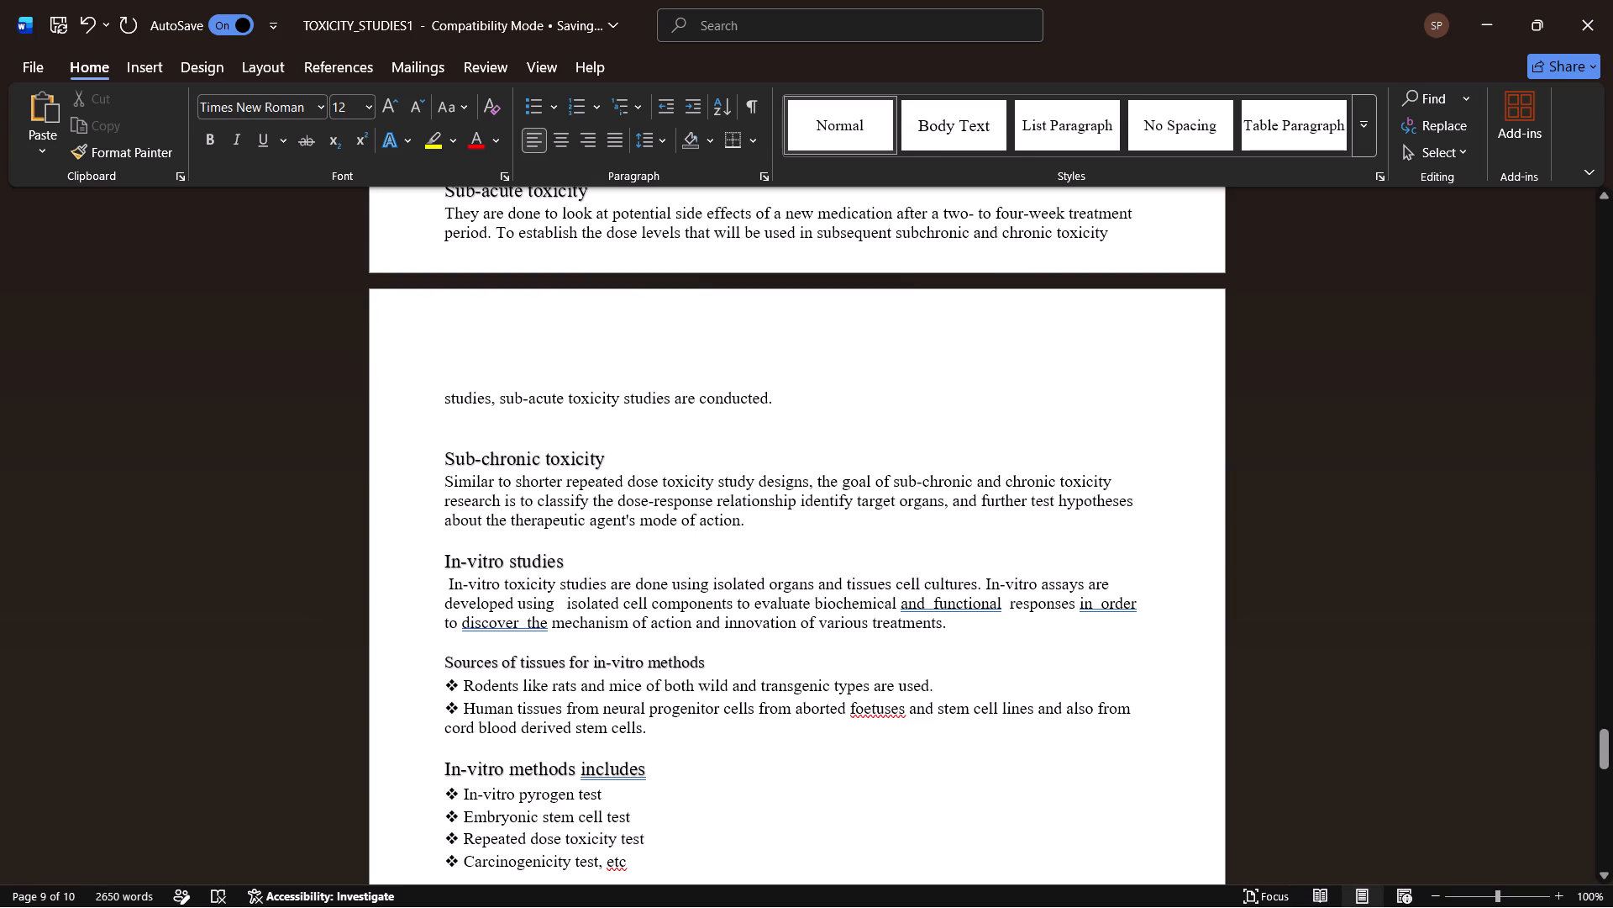
# Remove the extra spaces between words in "and functional responses in order to discover the" in the In-vitro studies paragraph.
pyautogui.click(933, 605)
pyautogui.press('BackSpace')
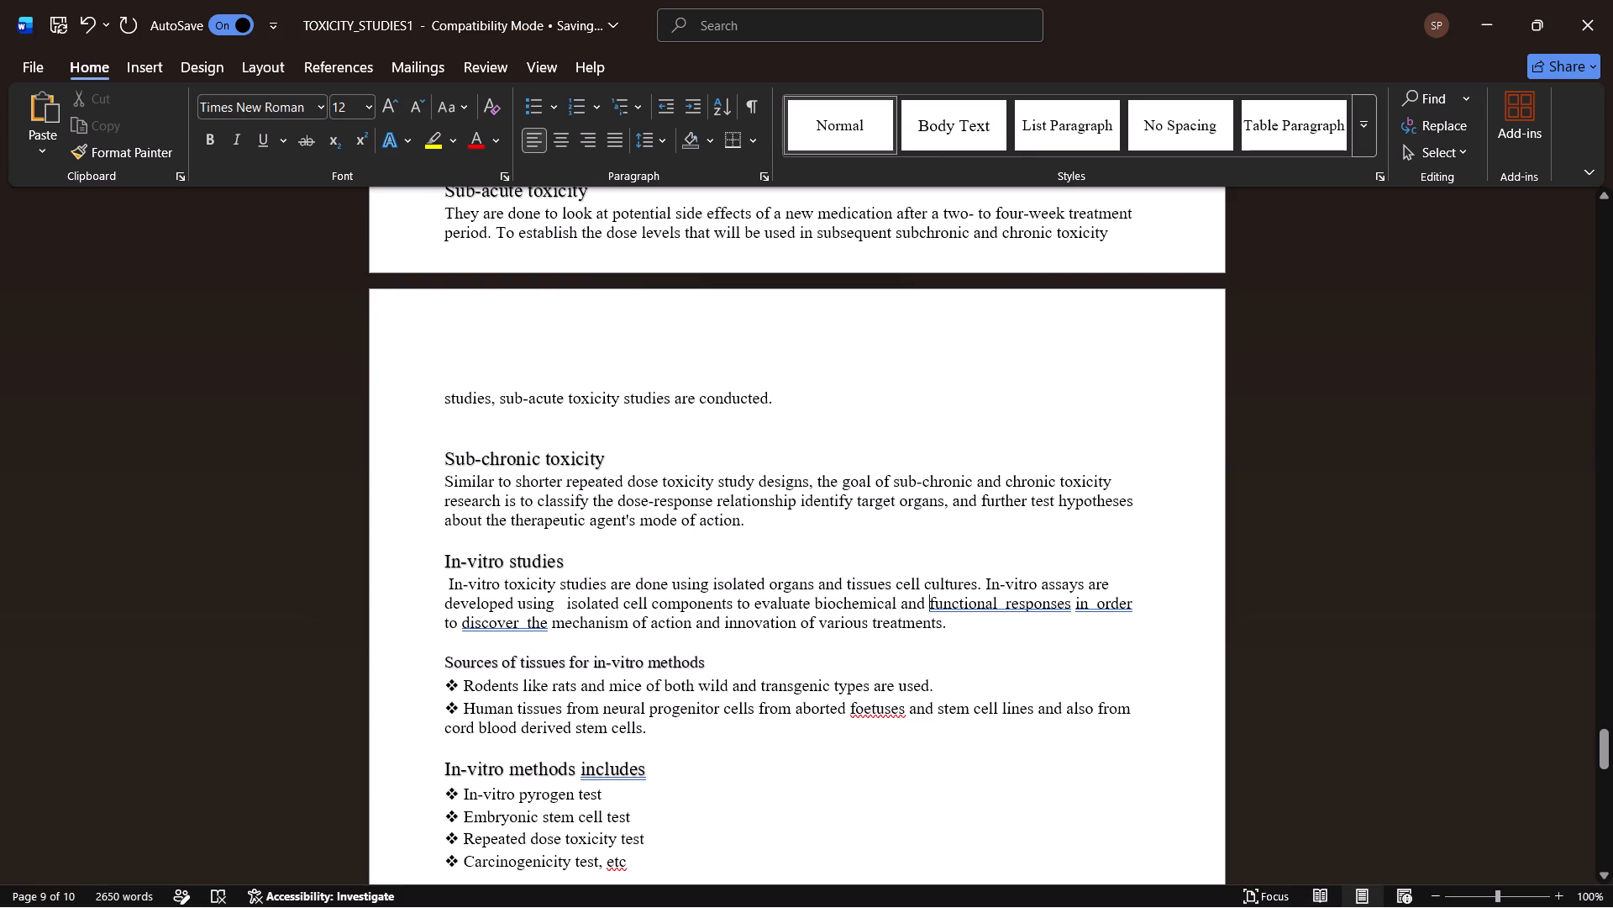
pyautogui.click(1007, 604)
pyautogui.press('BackSpace')
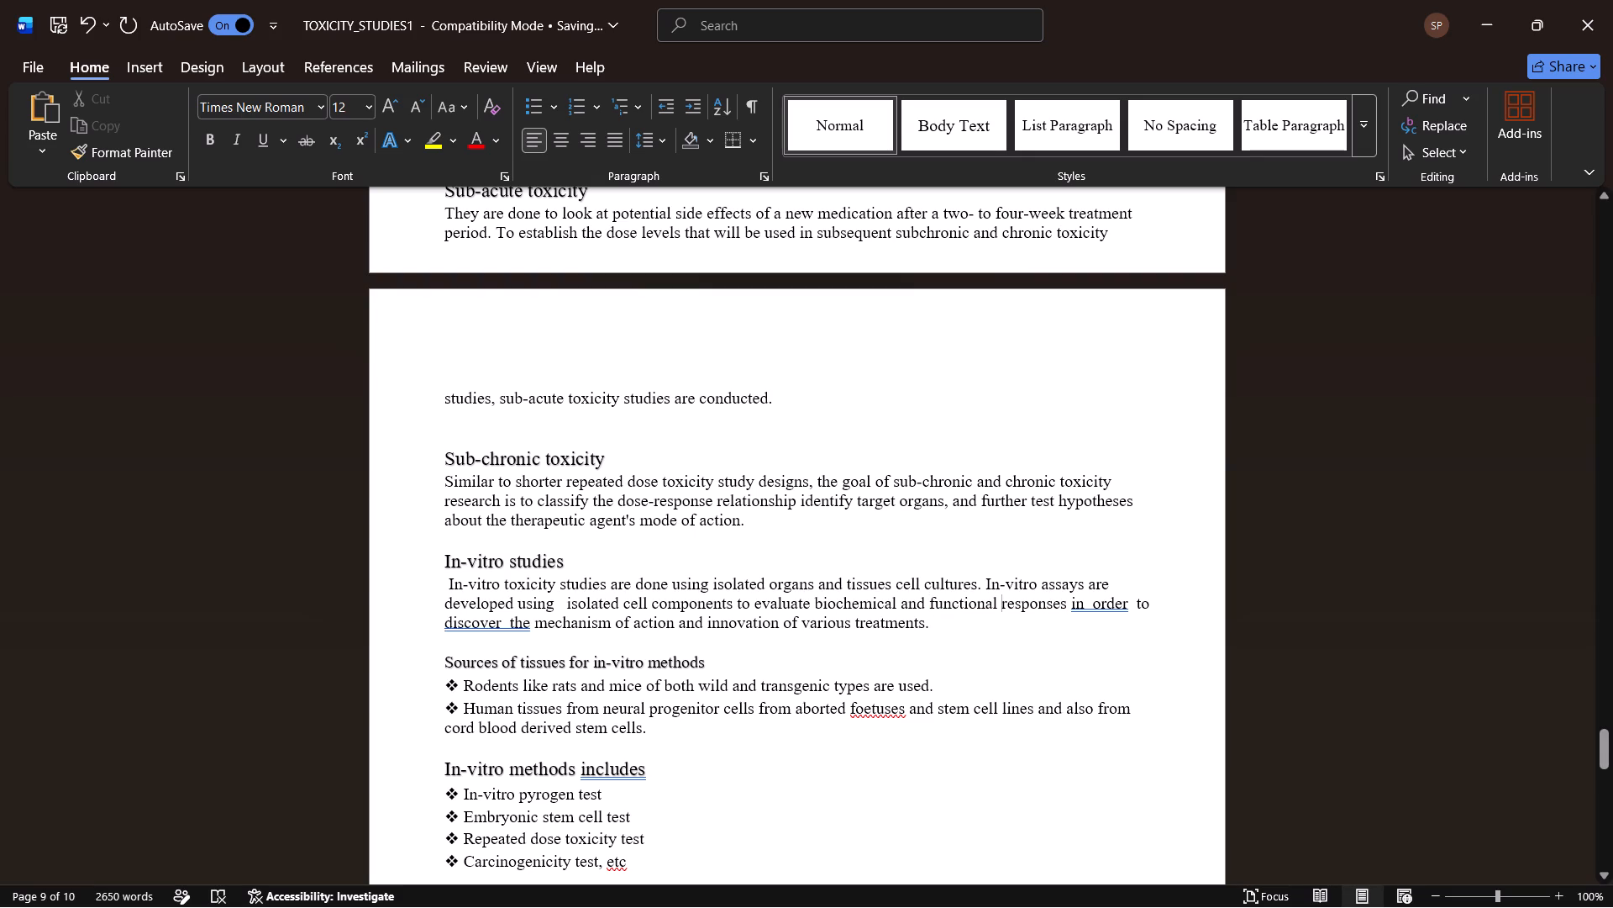
pyautogui.click(1097, 605)
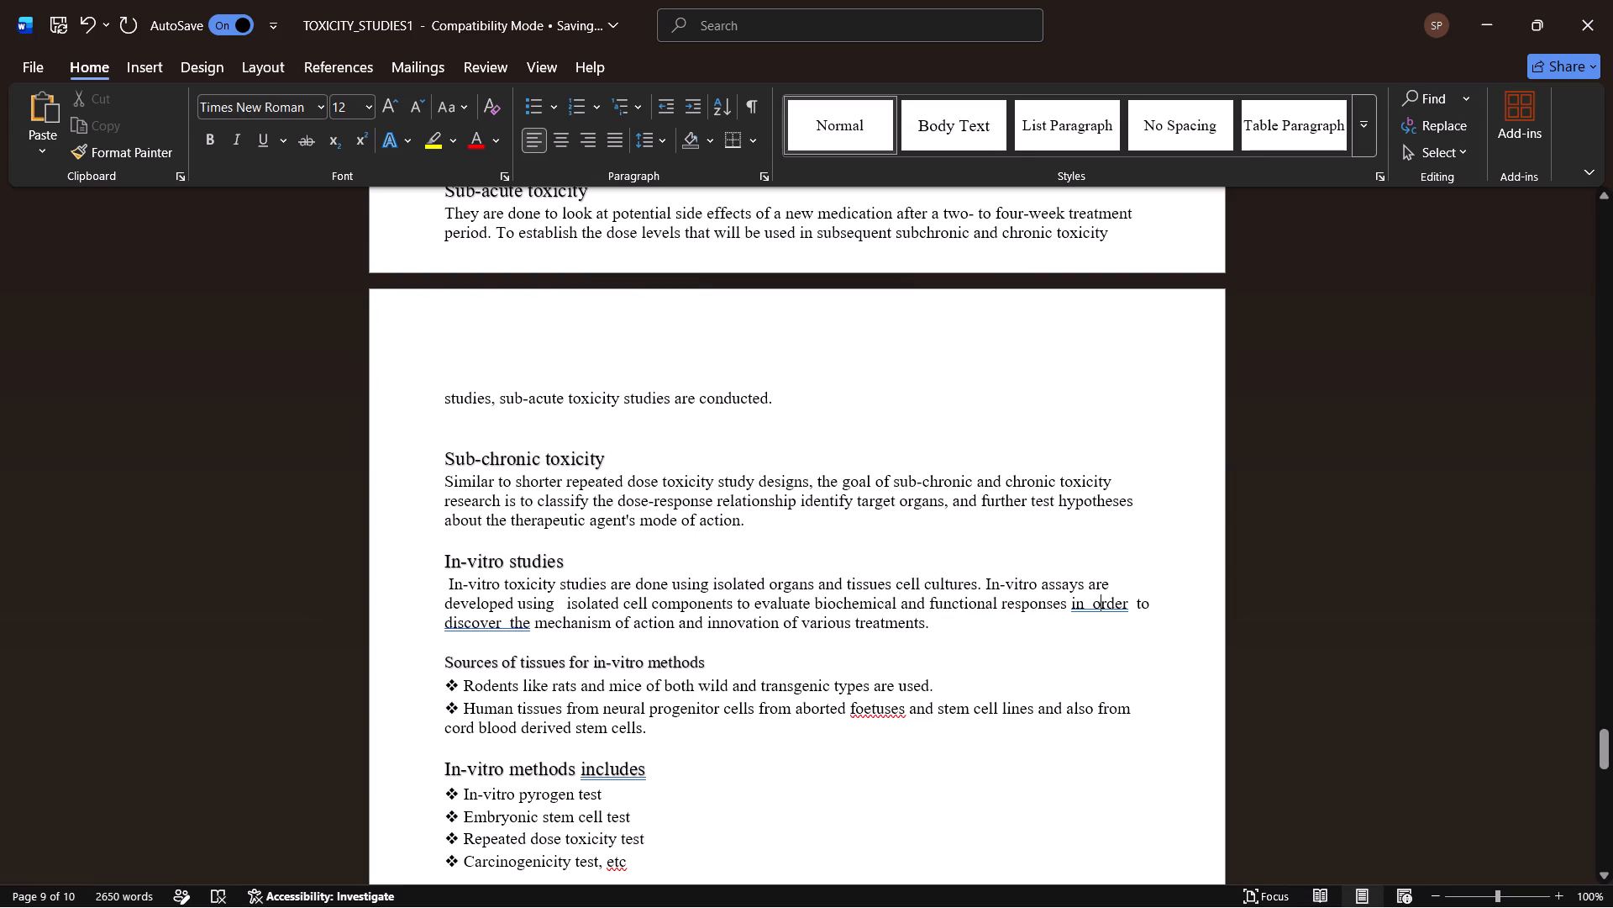
pyautogui.click(1097, 605)
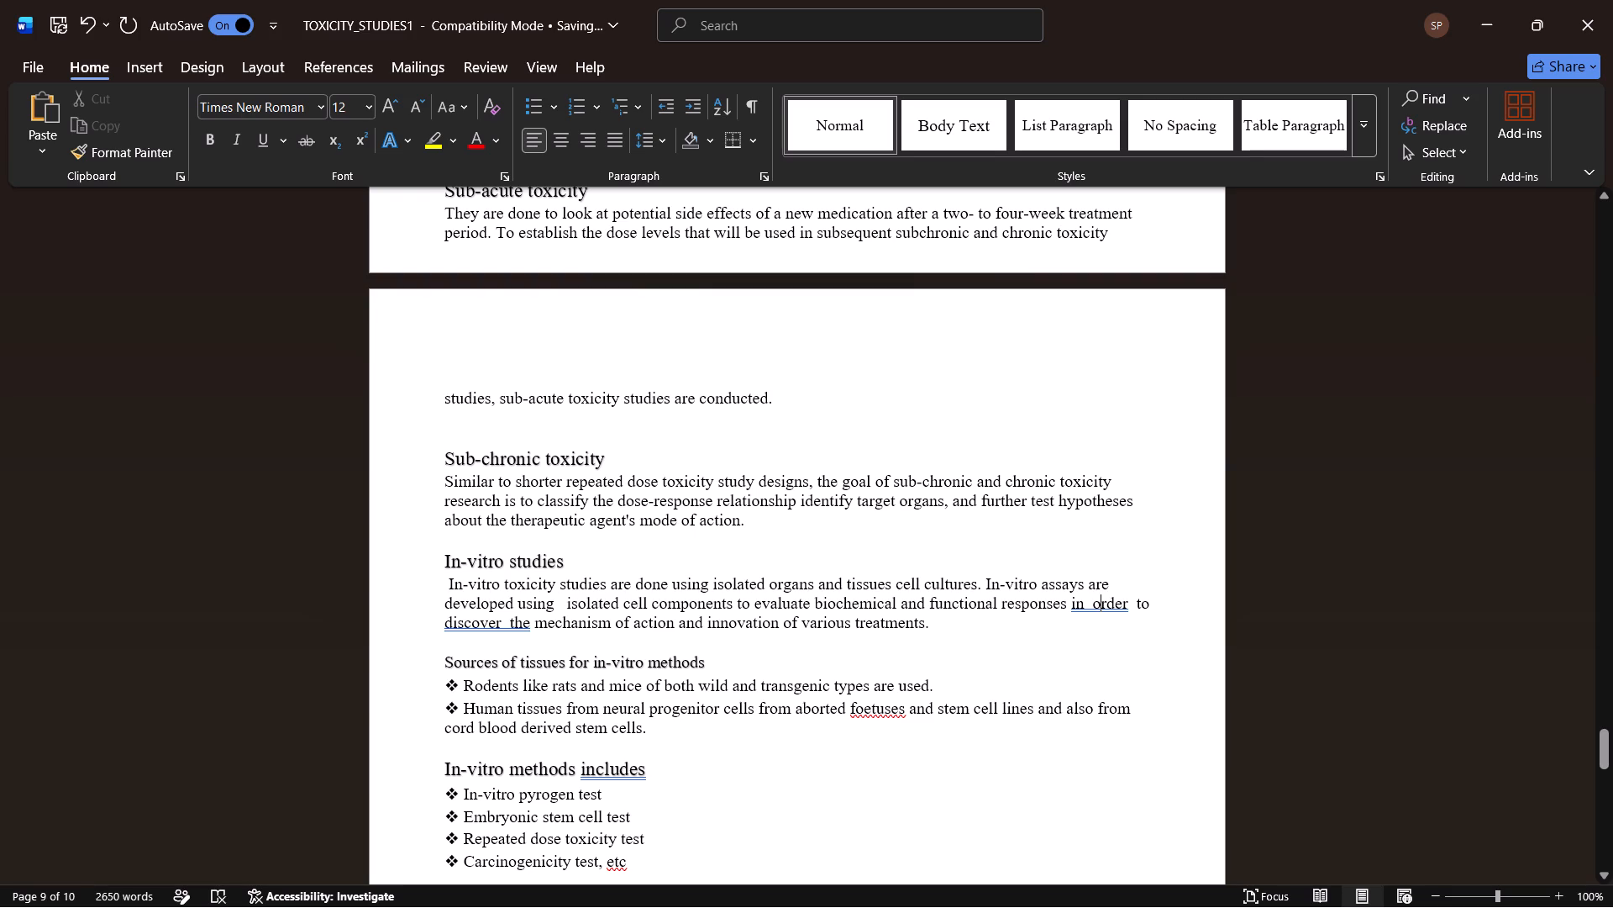
pyautogui.click(1094, 602)
pyautogui.press('BackSpace')
pyautogui.click(1131, 603)
pyautogui.press('BackSpace')
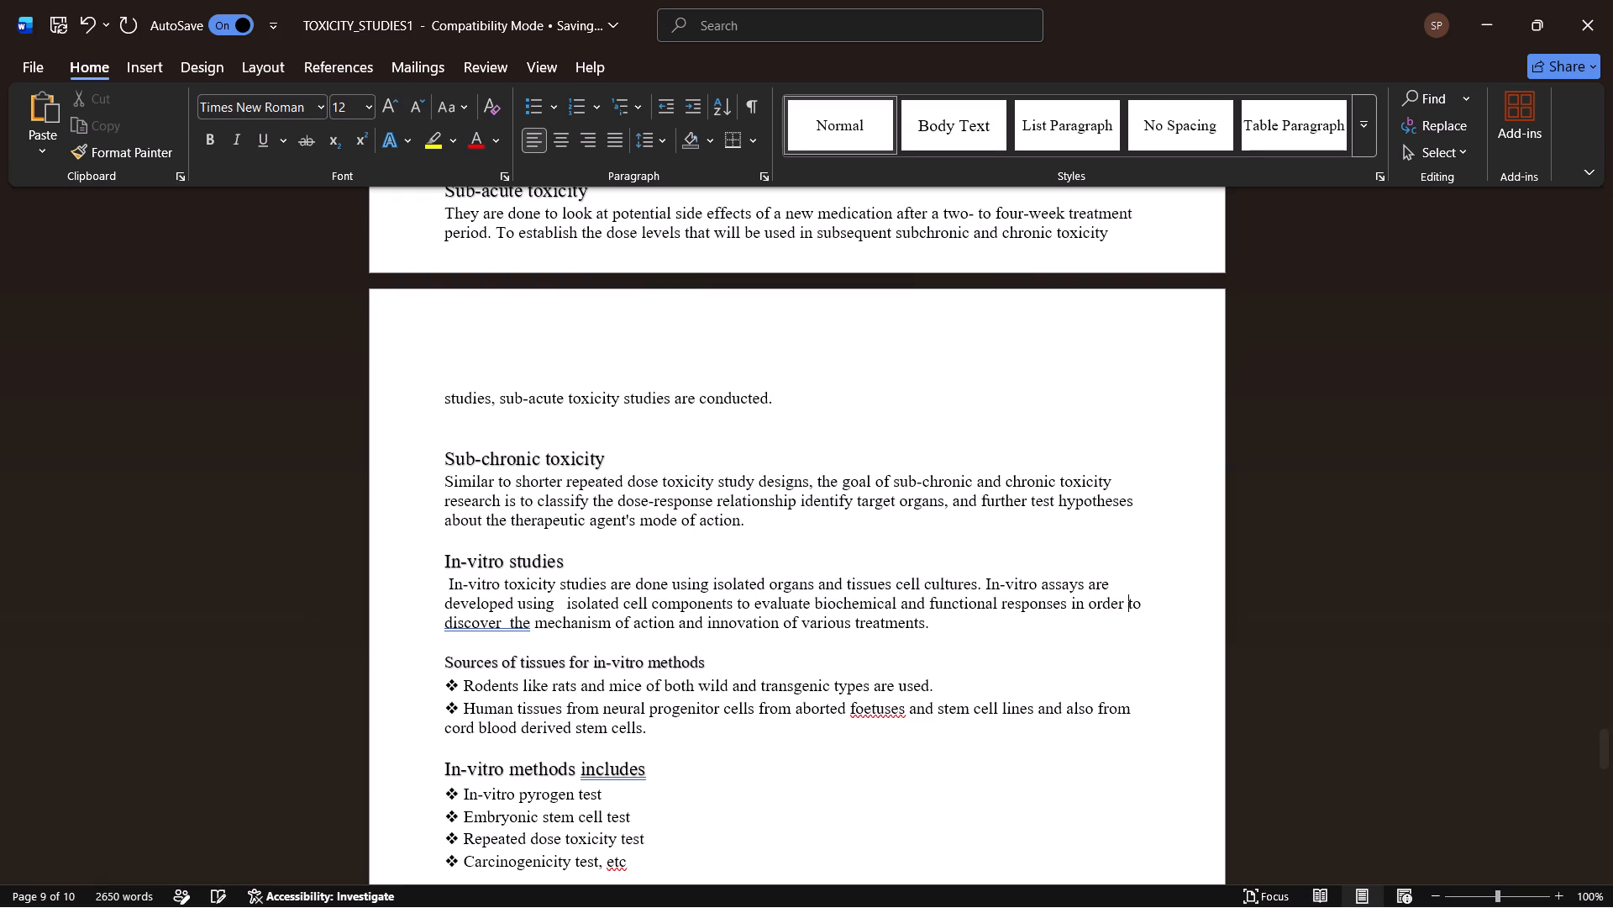
pyautogui.click(507, 626)
pyautogui.press('BackSpace')
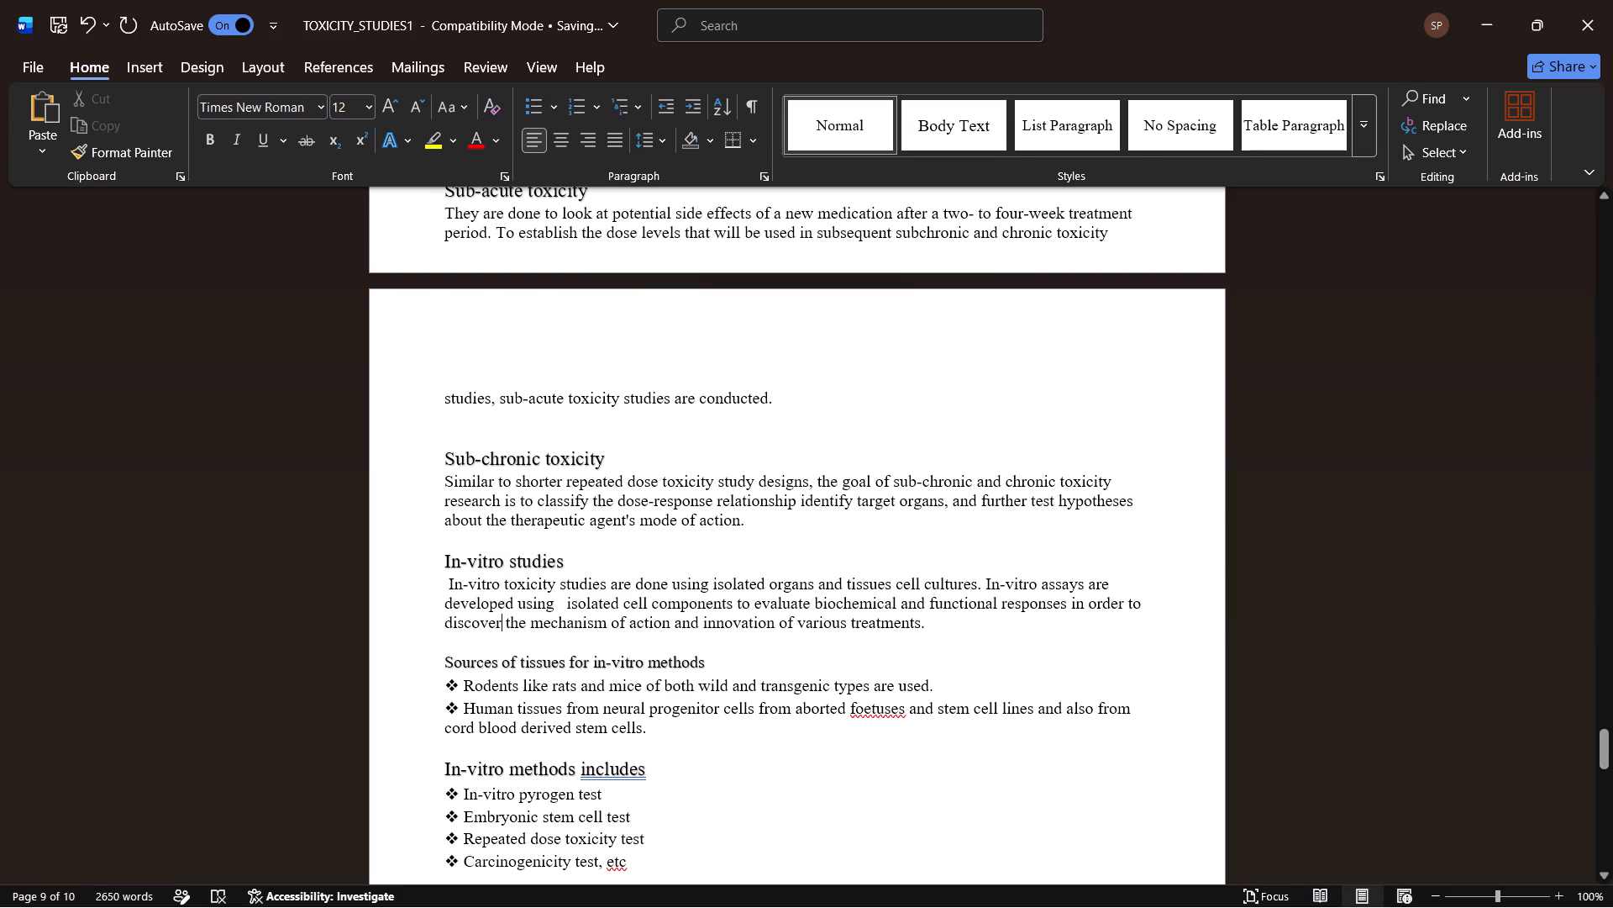
# Delete the final "r" of "discover" in the In-vitro studies paragraph.
pyautogui.scroll(-3, 545, 735)
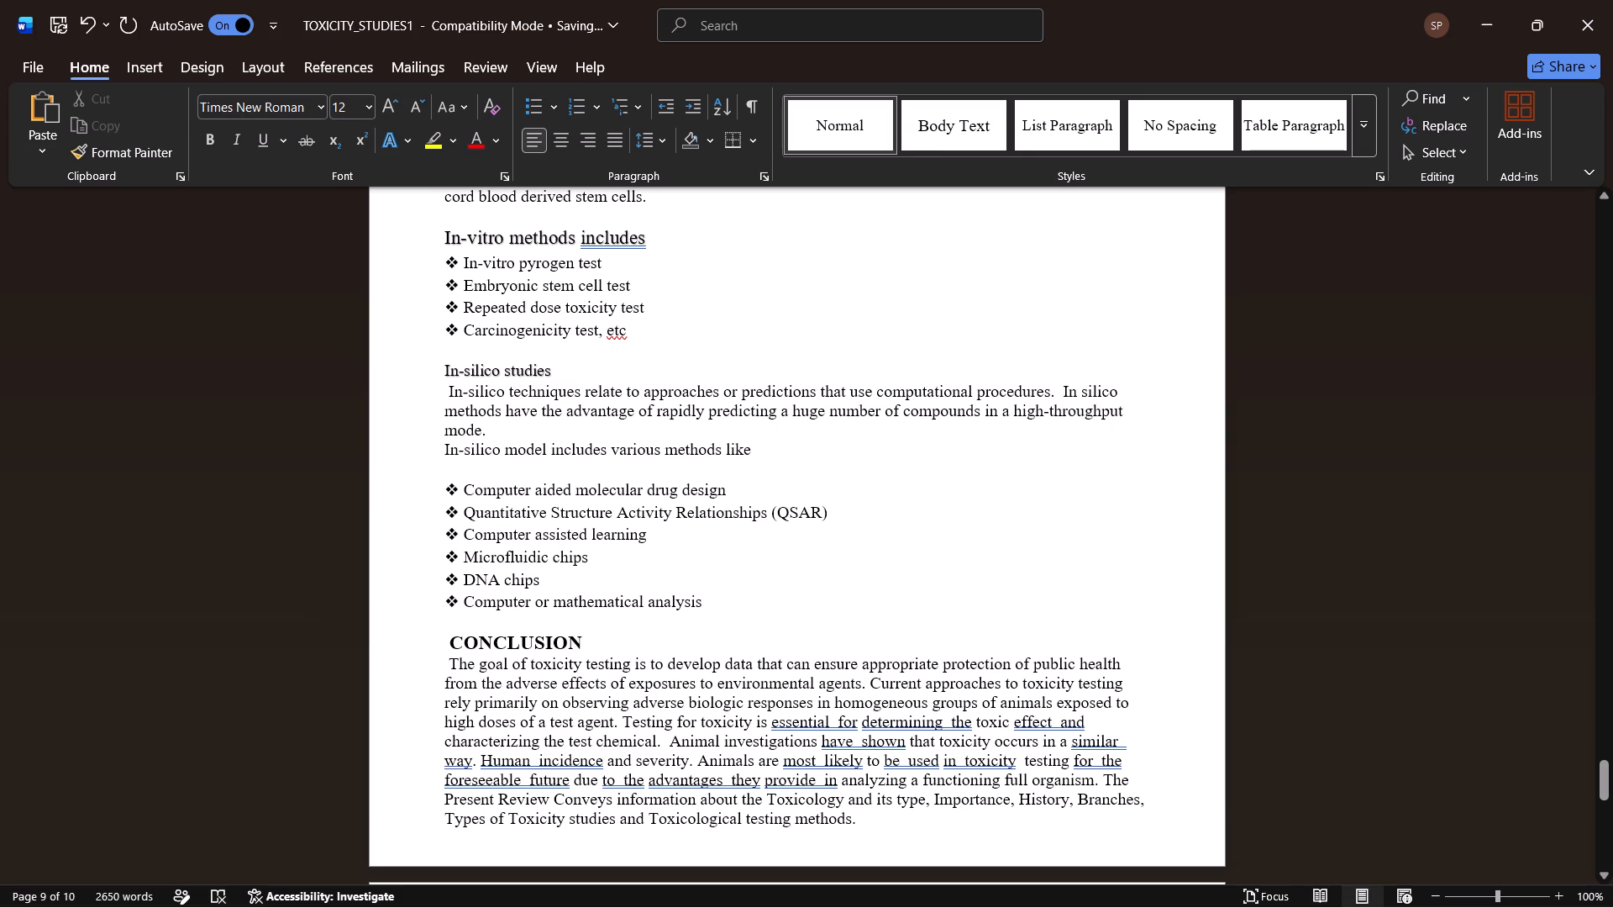
pyautogui.press('BackSpace')
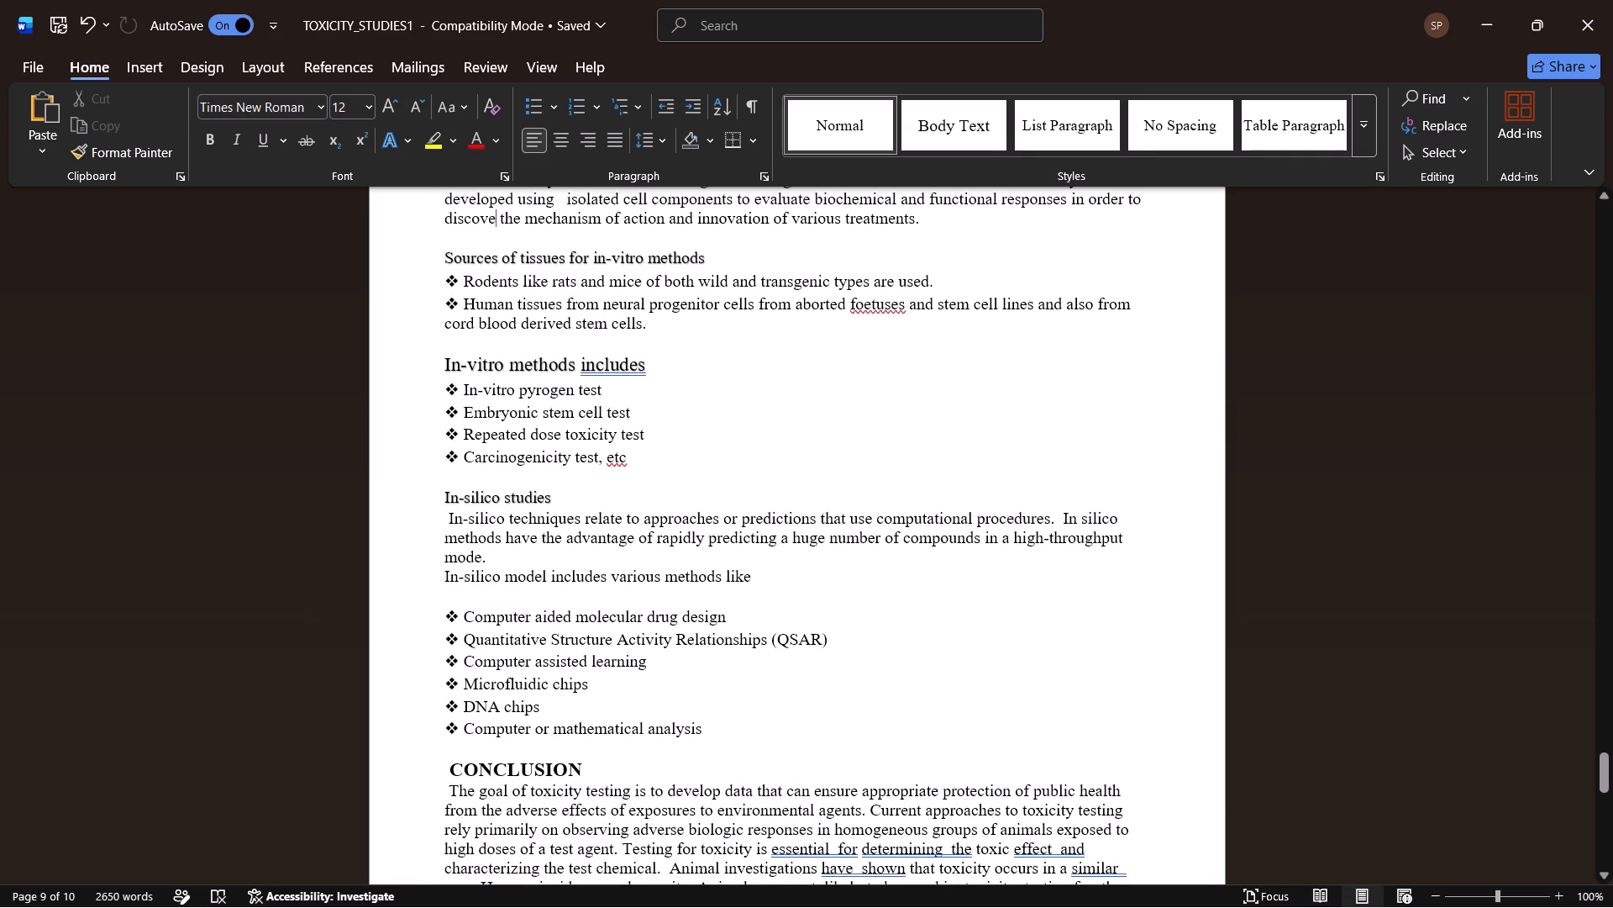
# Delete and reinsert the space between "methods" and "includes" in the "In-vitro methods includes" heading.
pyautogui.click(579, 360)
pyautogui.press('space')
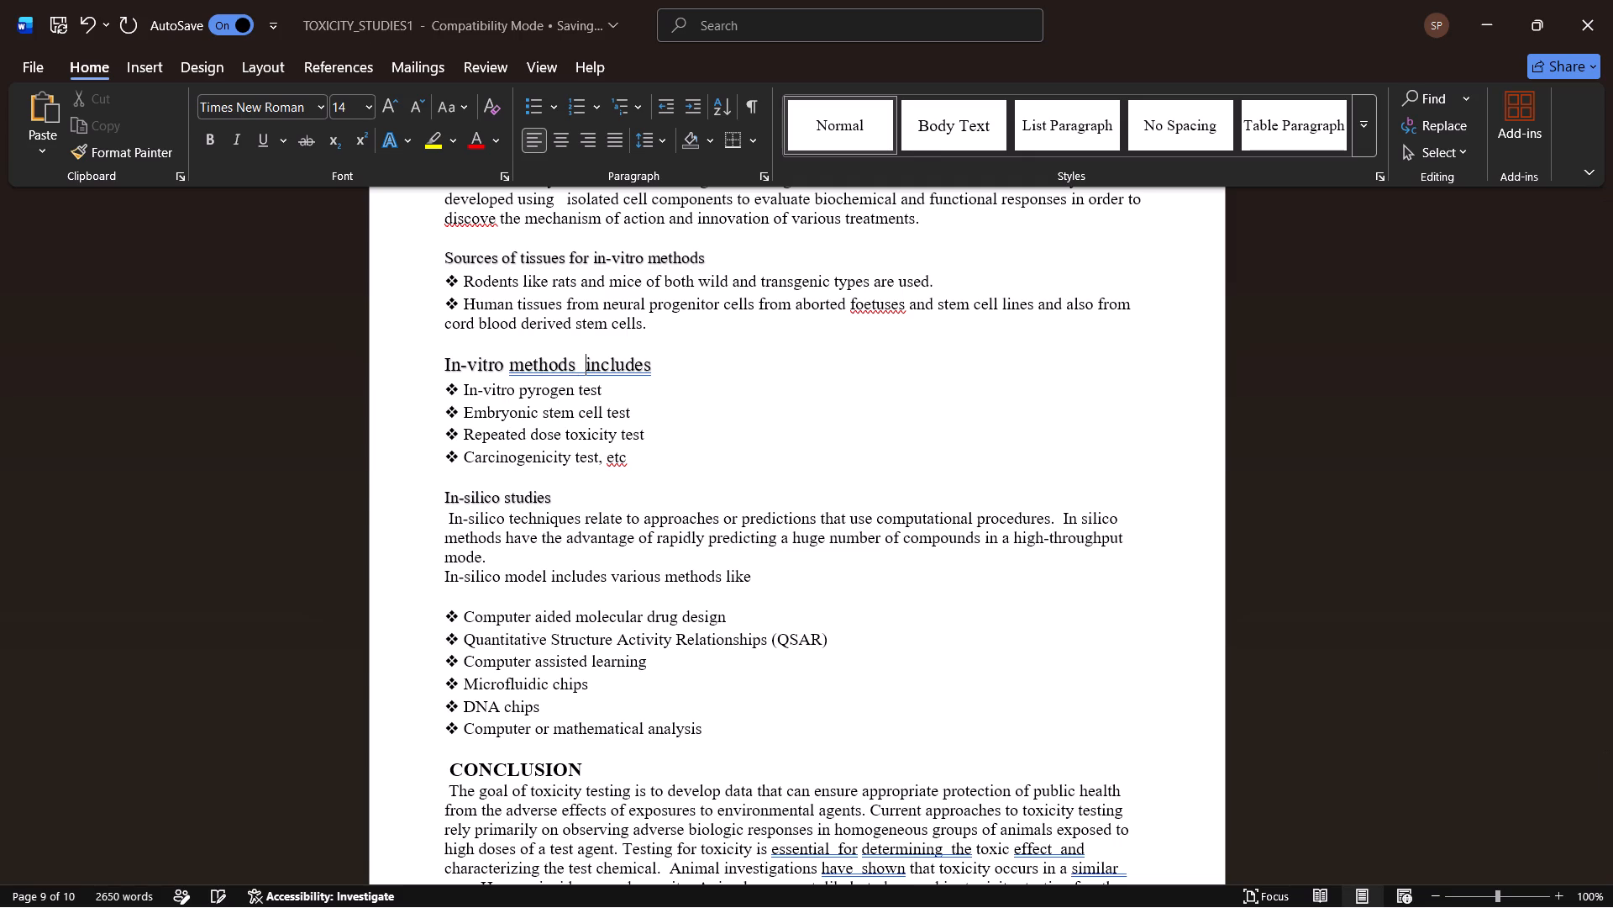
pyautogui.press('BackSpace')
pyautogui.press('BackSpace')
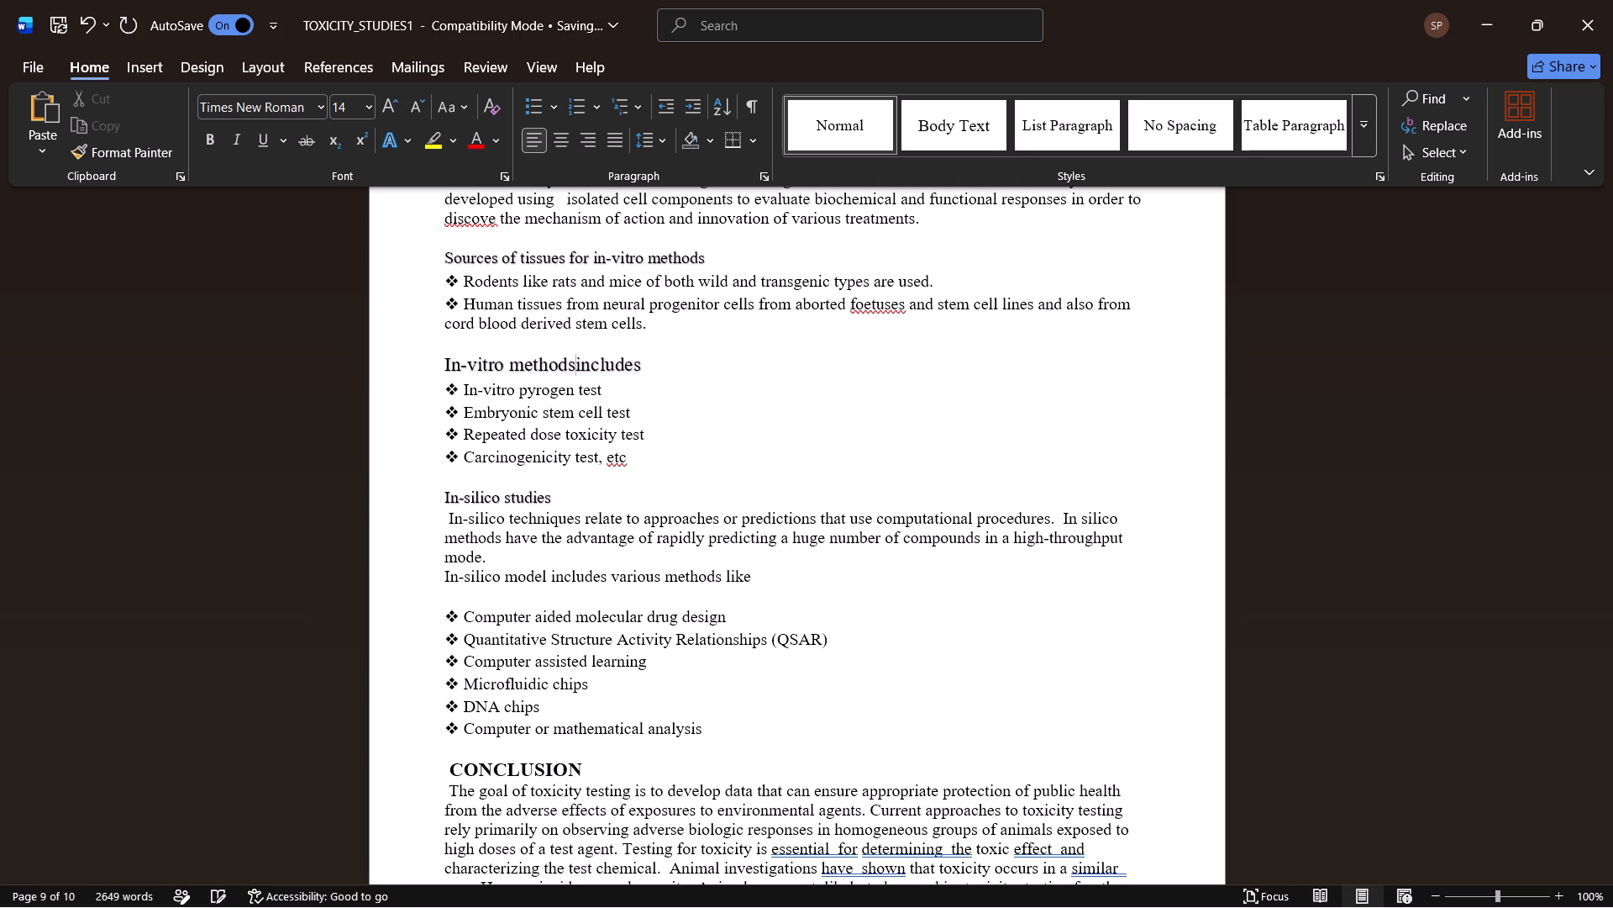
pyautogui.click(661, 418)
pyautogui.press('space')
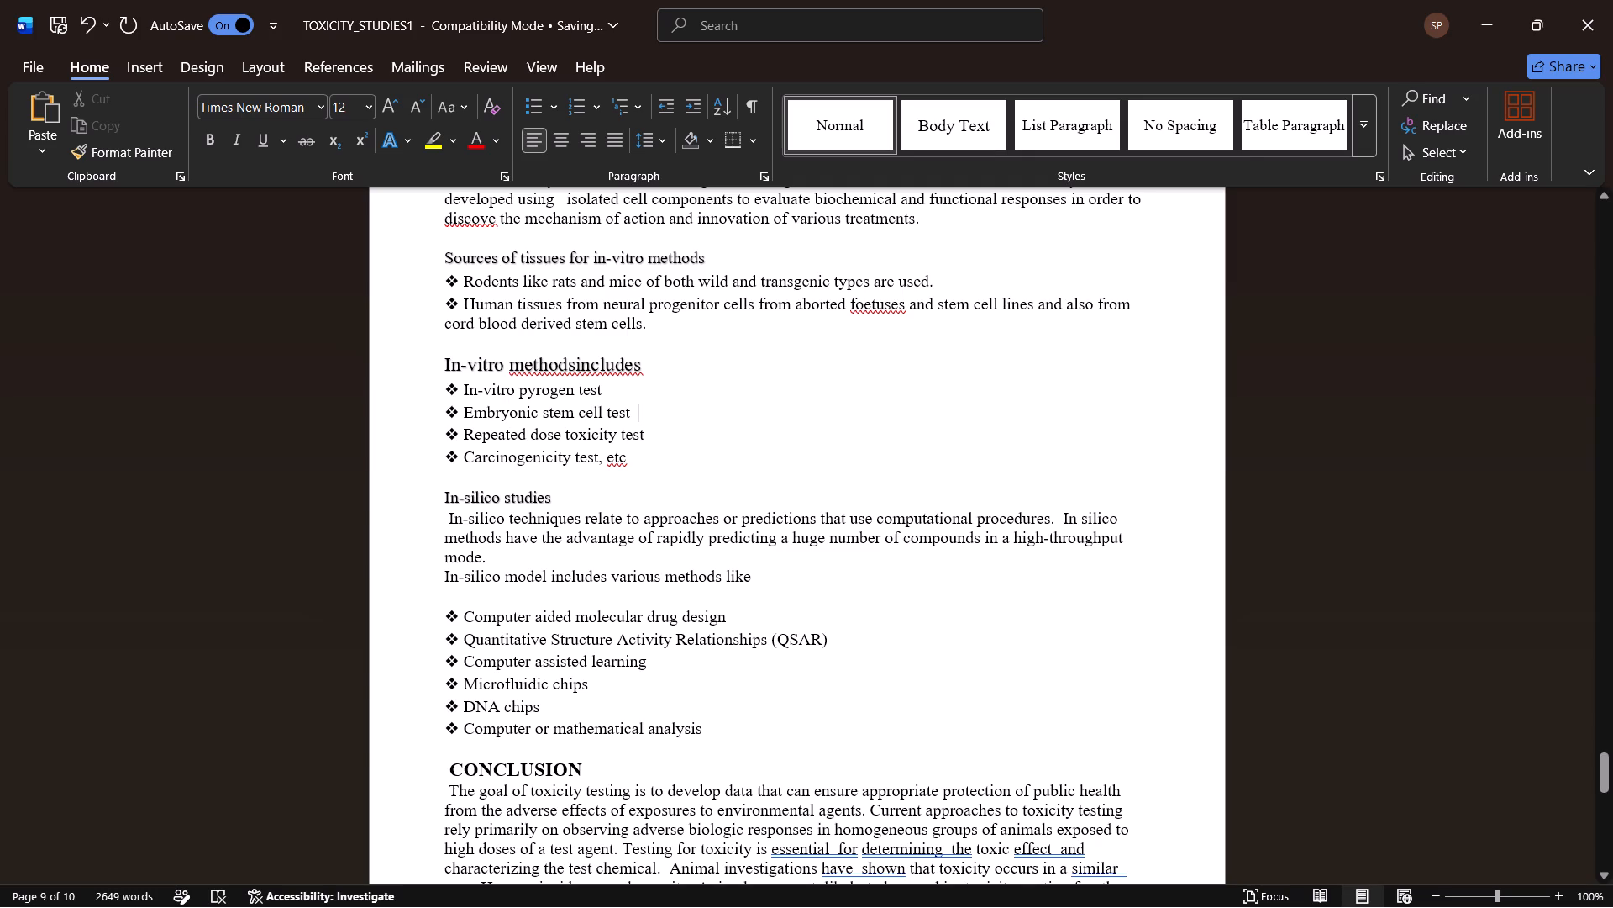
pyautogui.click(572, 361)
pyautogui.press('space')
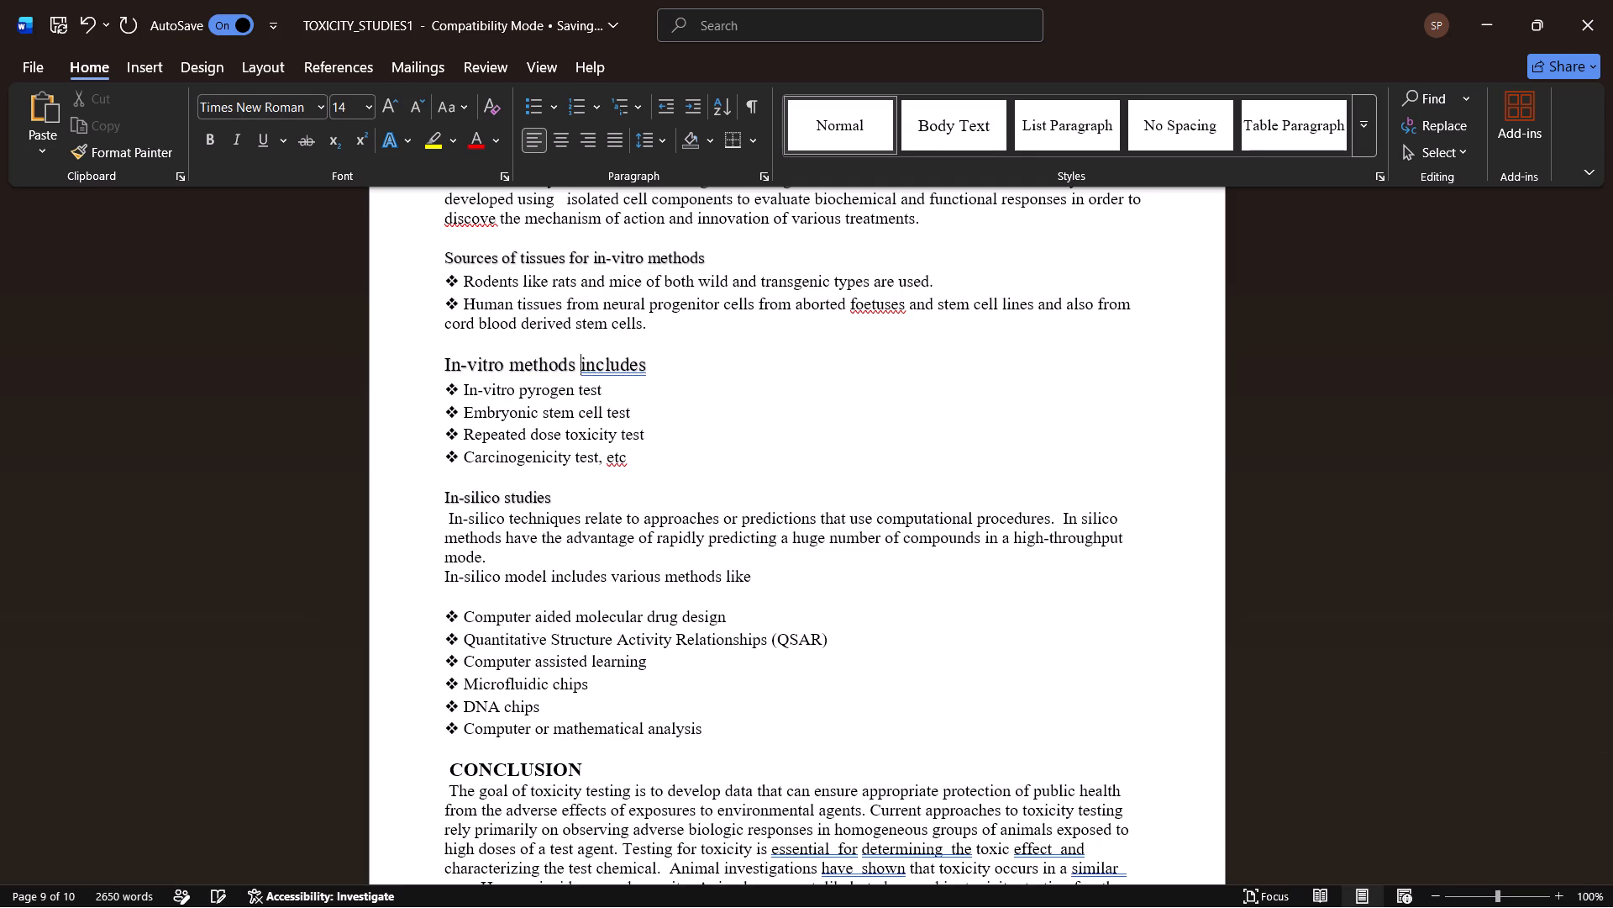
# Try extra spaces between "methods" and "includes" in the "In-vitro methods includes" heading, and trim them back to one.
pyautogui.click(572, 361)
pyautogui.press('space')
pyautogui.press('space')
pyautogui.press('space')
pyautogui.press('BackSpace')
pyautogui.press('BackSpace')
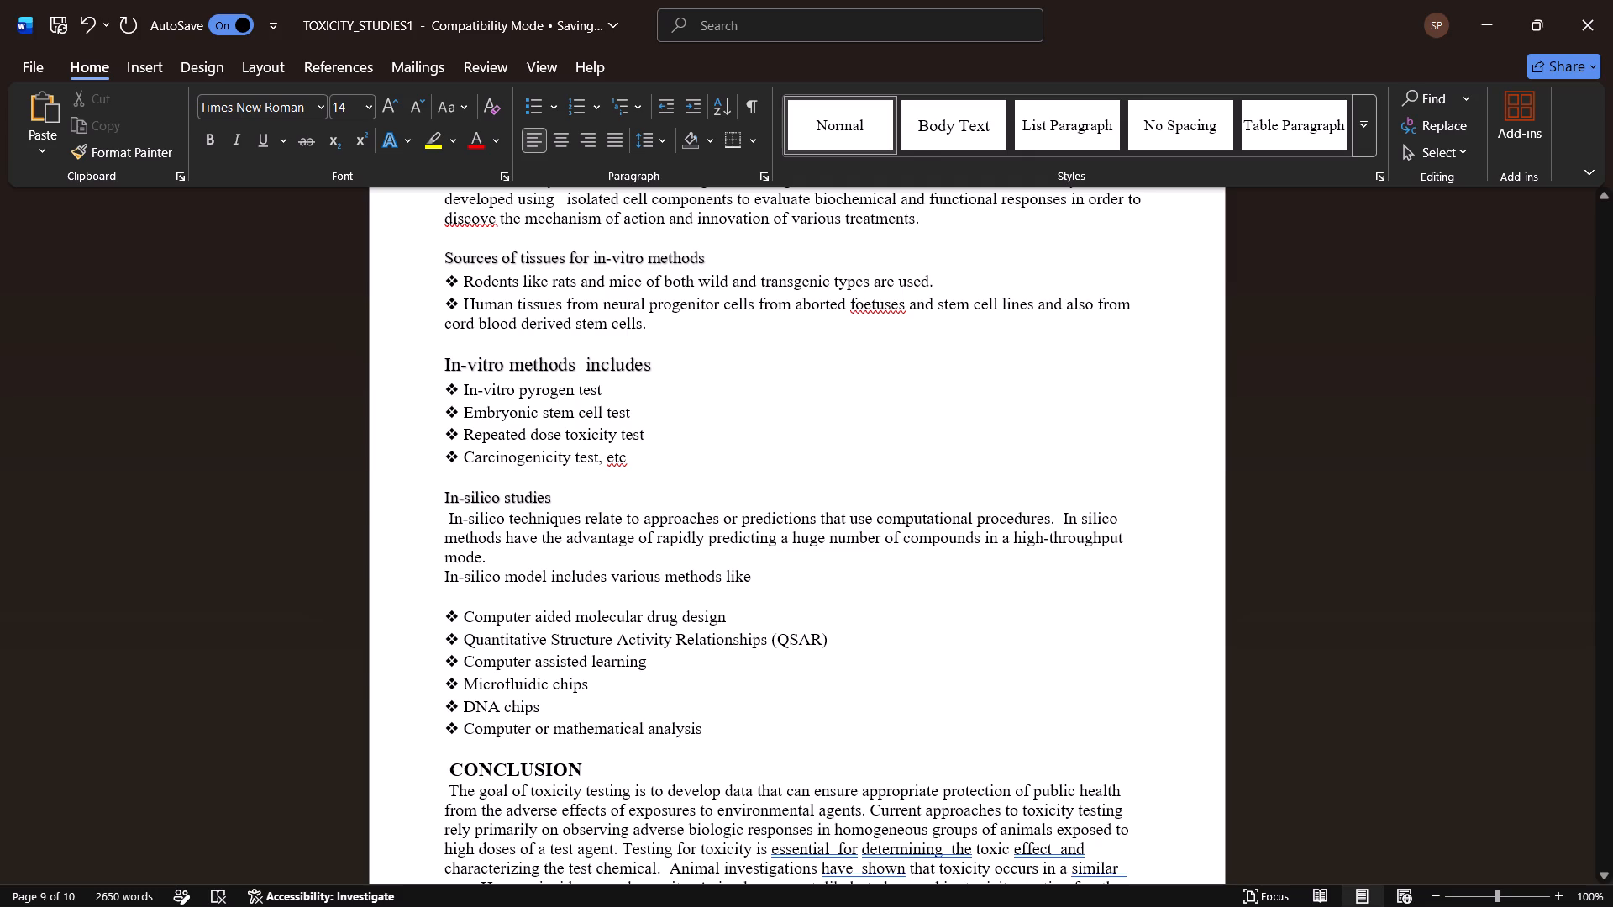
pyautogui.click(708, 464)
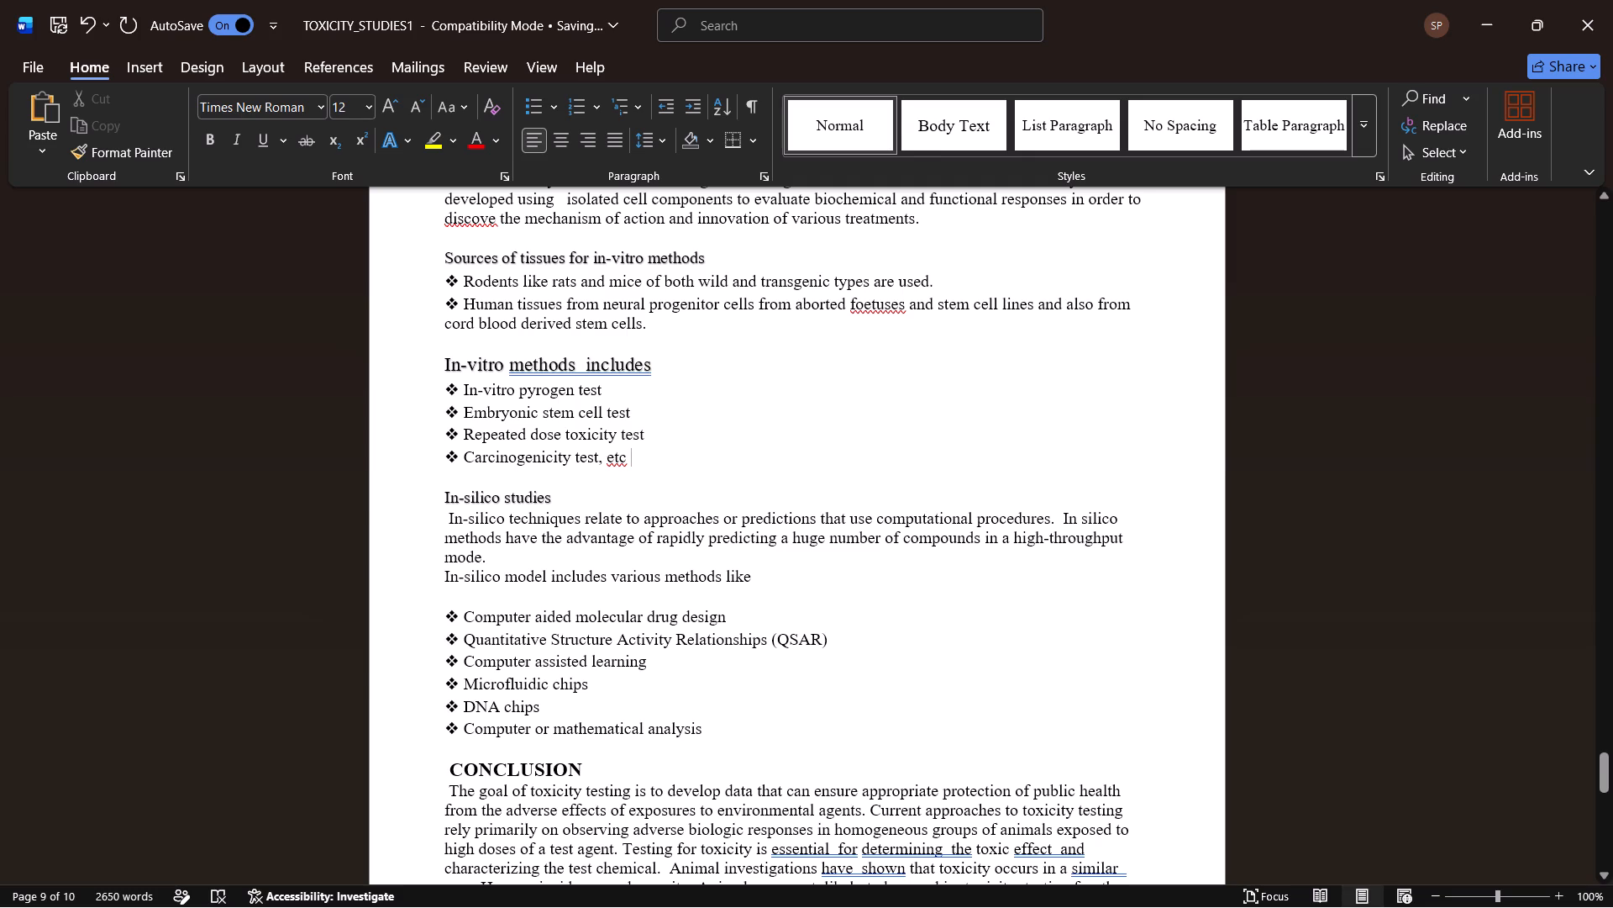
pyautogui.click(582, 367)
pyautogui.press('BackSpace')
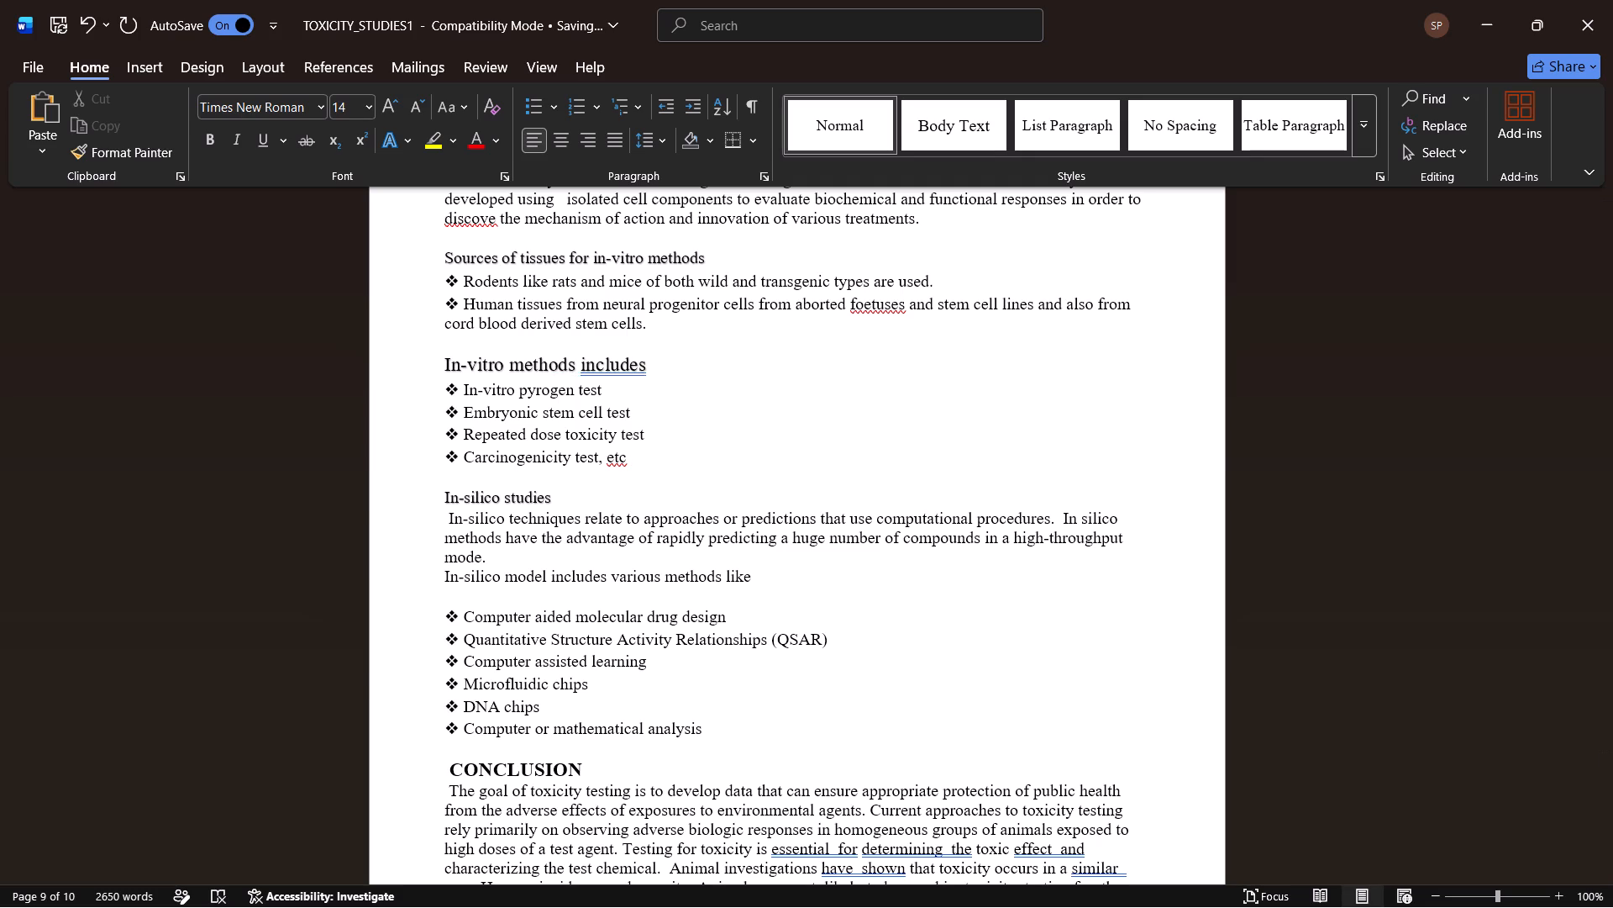
# Move "includes" and the "In-vitro pyrogen test" bullet from the In-vitro methods section to directly below "cord blood derived stem cells.".
pyautogui.moveTo(584, 368); pyautogui.dragTo(628, 377)
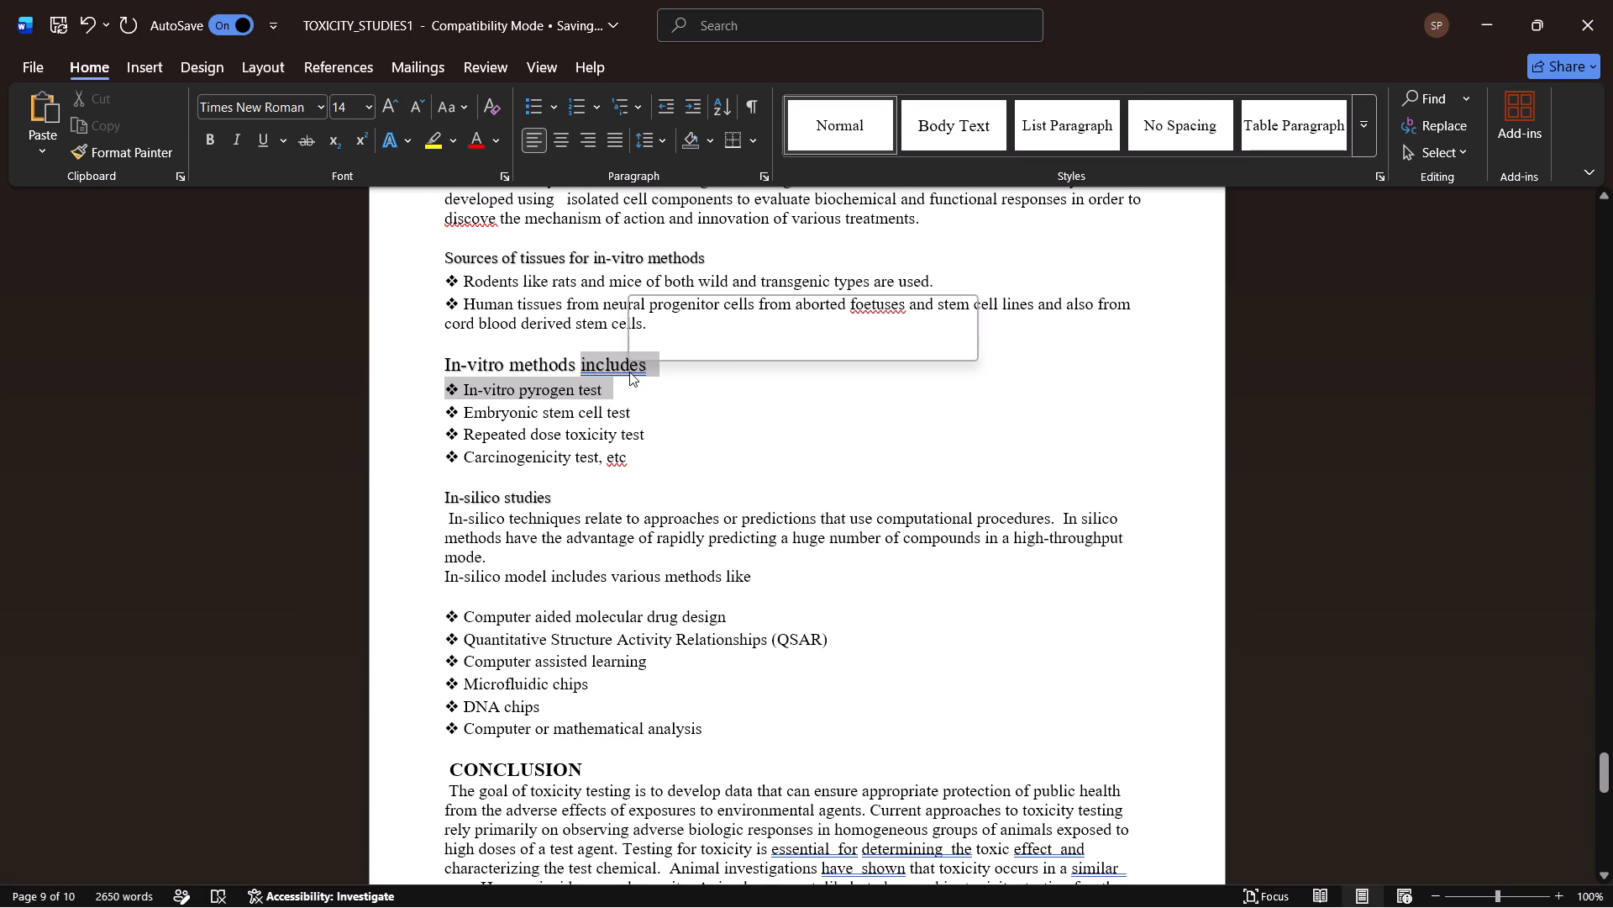
pyautogui.moveTo(654, 391); pyautogui.dragTo(586, 346)
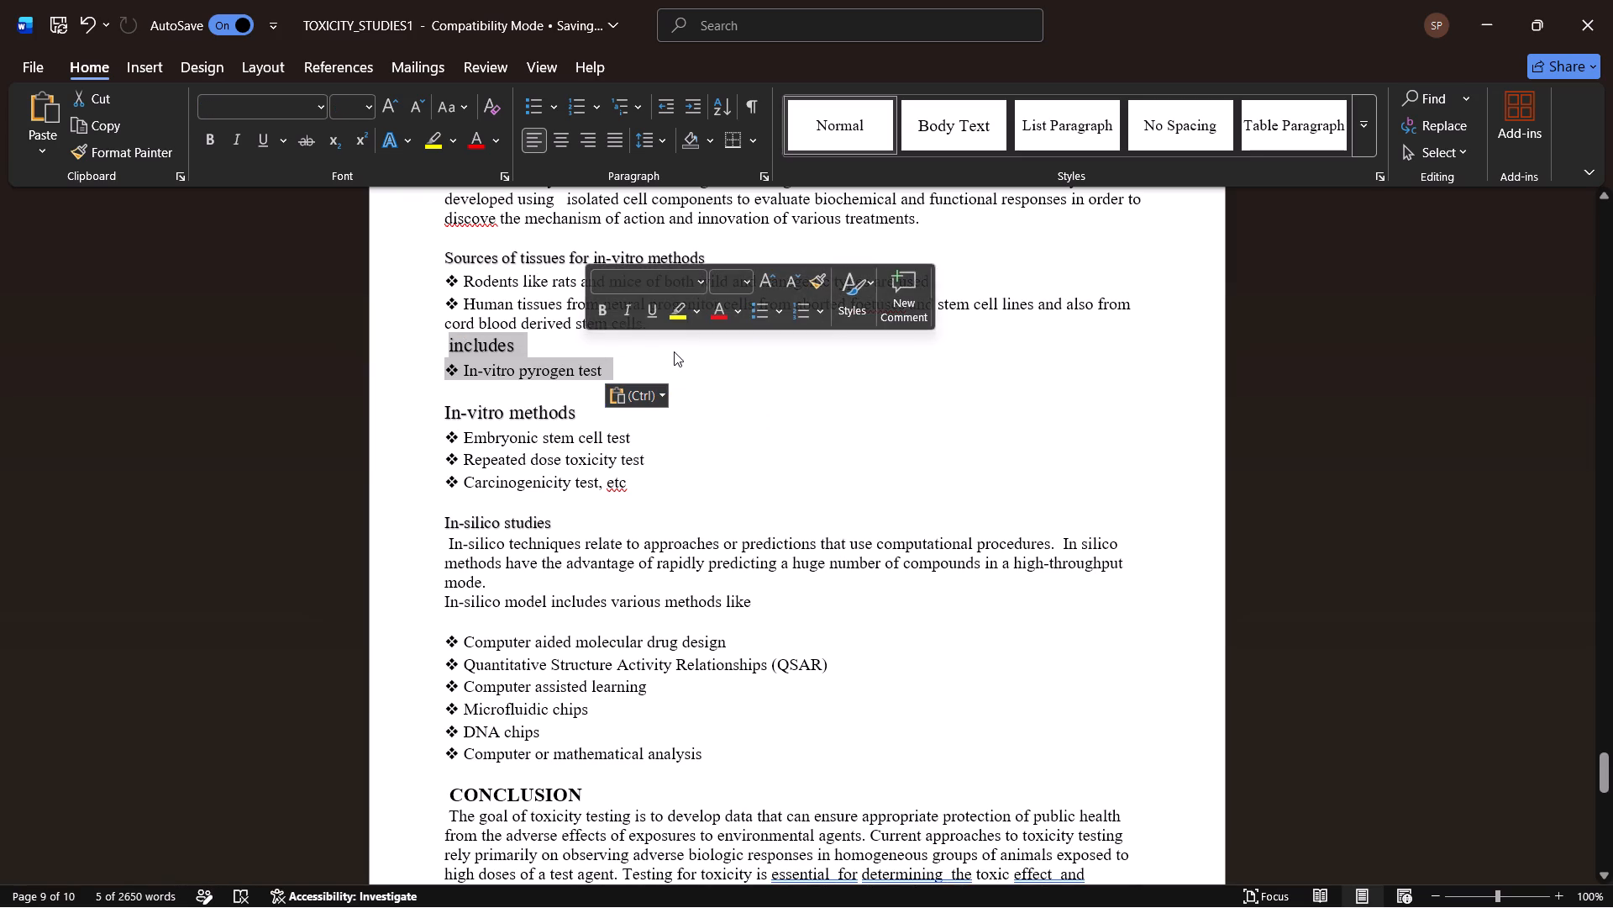
pyautogui.click(674, 351)
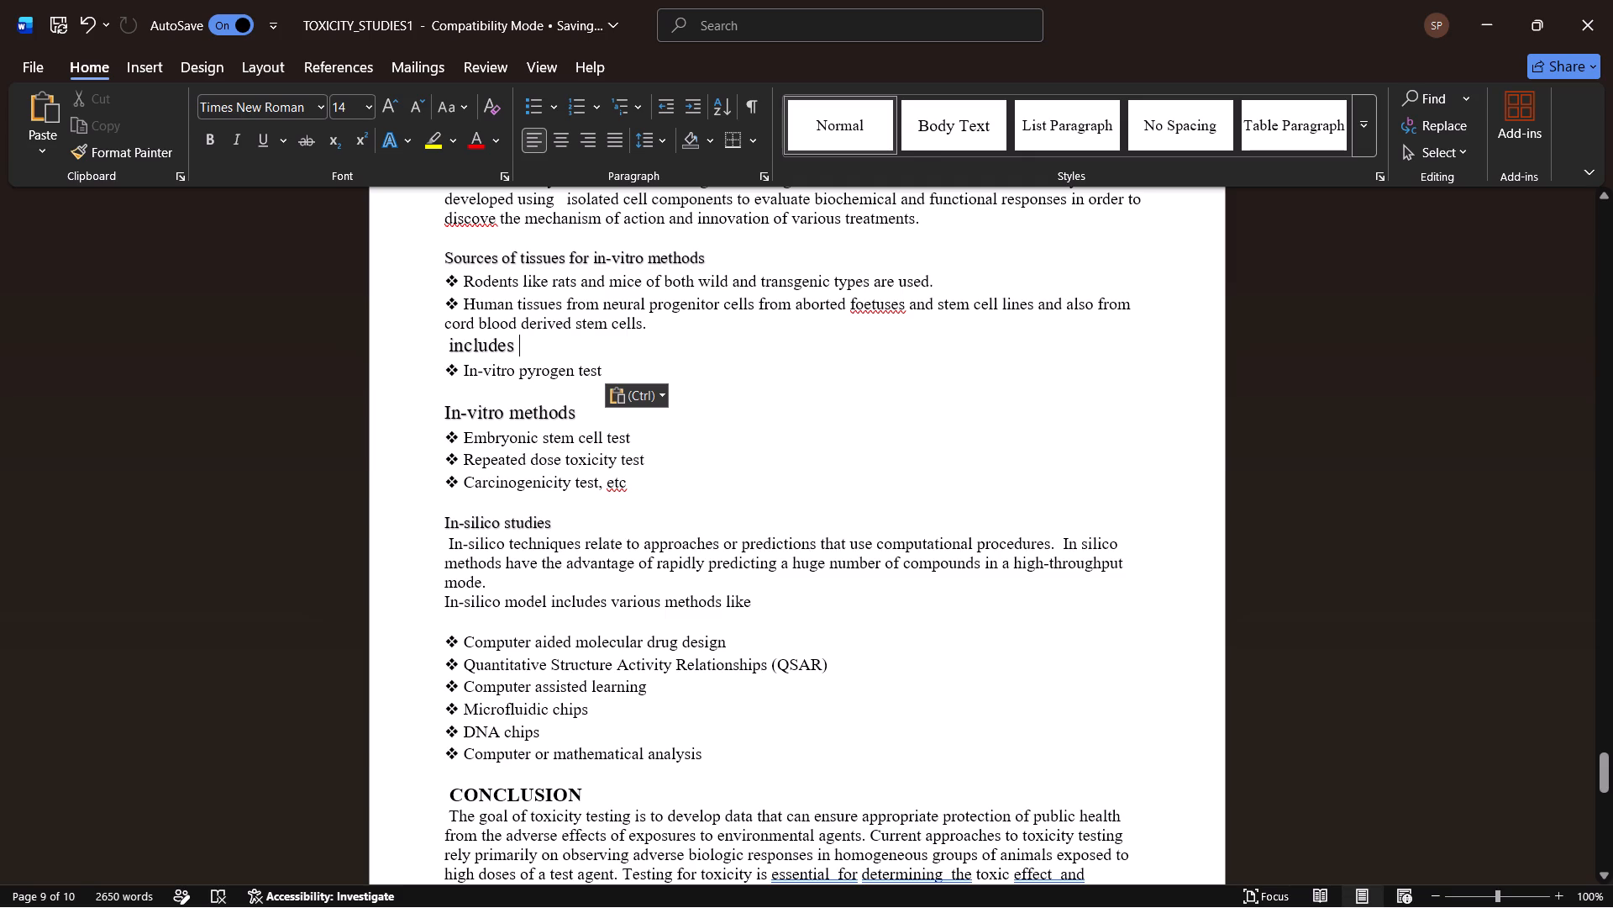
# Copy the "includes" line above the "In-vitro pyrogen test" bullet and paste it after "In-vitro methods" in the heading.
pyautogui.click(436, 345)
pyautogui.moveTo(436, 345); pyautogui.dragTo(512, 354)
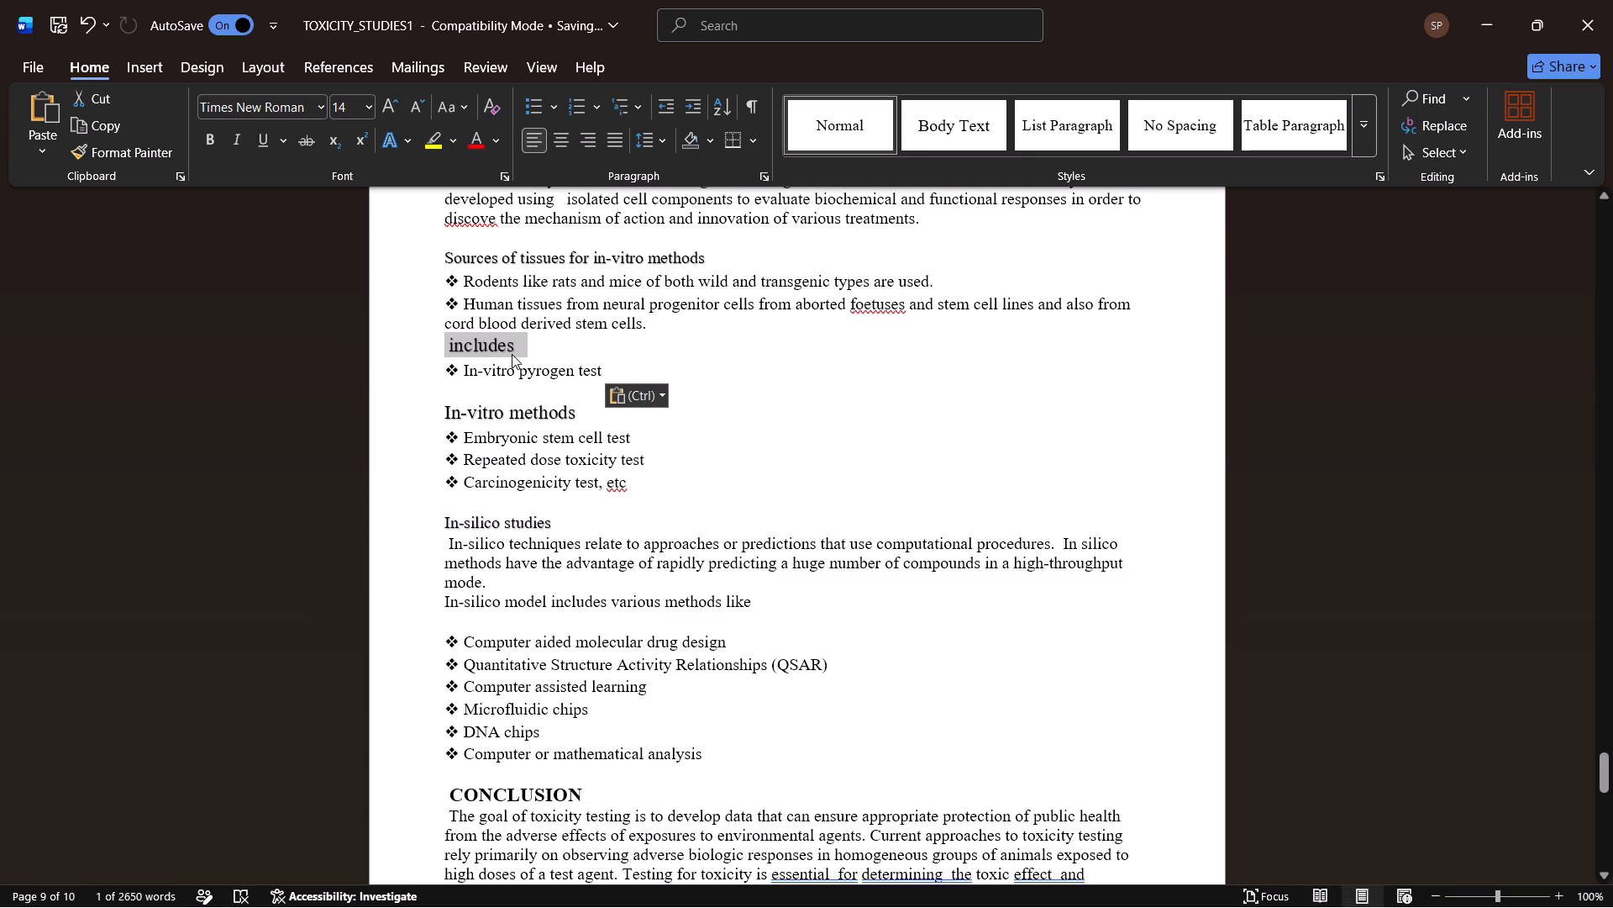
pyautogui.hotkey('ctrl', 'c')
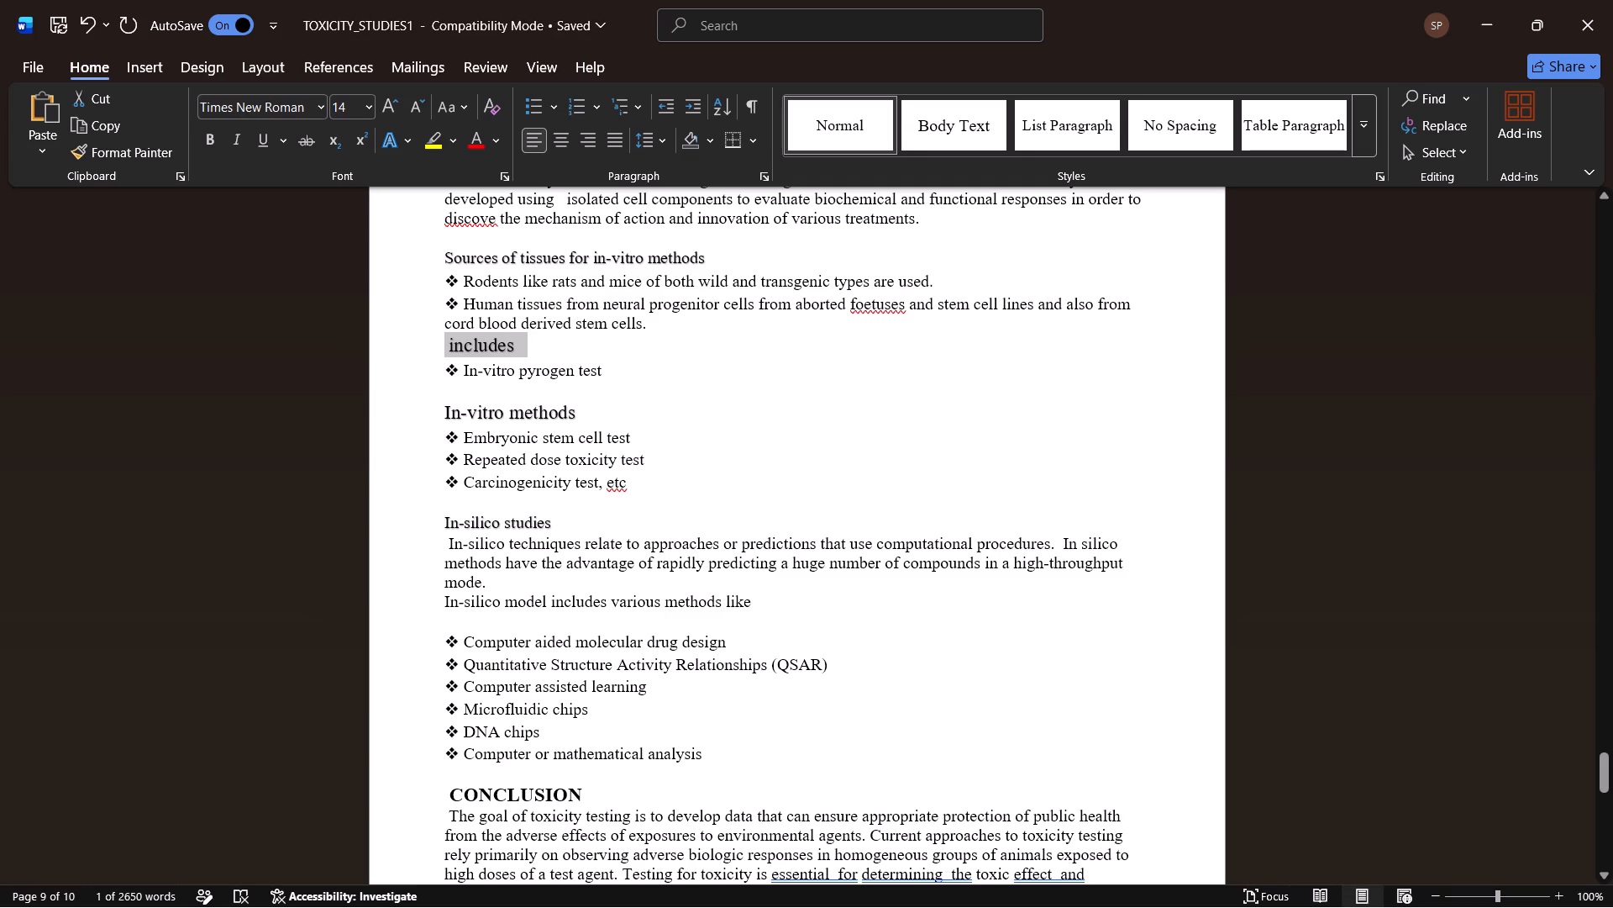
pyautogui.click(585, 412)
pyautogui.hotkey('ctrl', 'v')
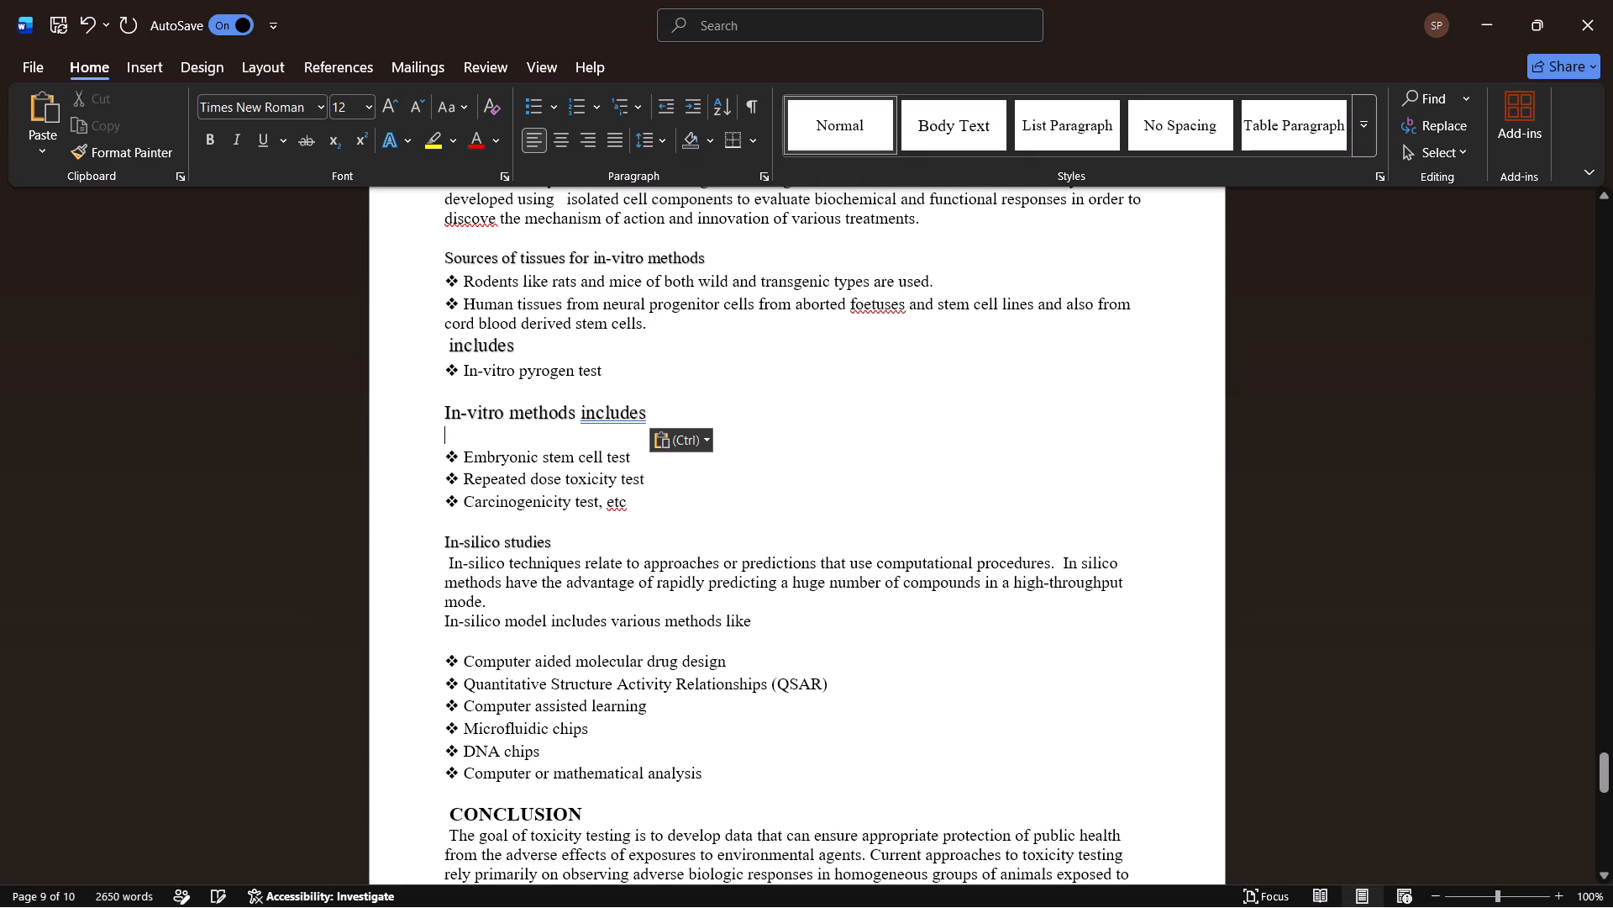
# Delete the stray "includes" line between "cord blood derived stem cells." and the "In-vitro pyrogen test" bullet.
pyautogui.click(518, 346)
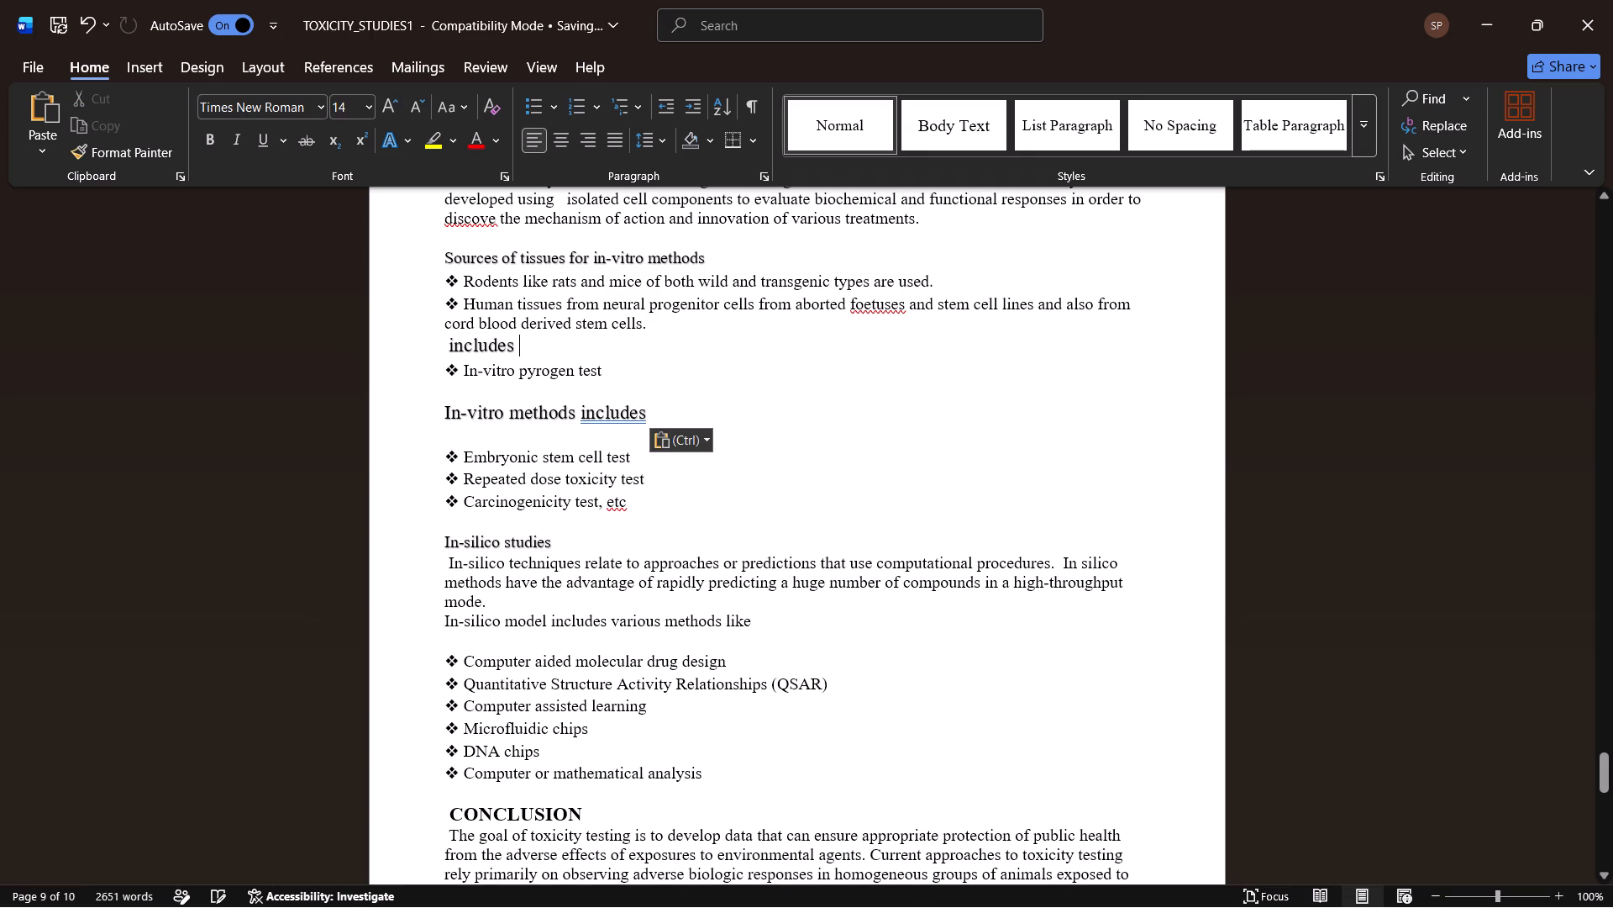
pyautogui.press('BackSpace')
pyautogui.press('BackSpace')
pyautogui.press('BackSpace')
pyautogui.press('BackSpace')
pyautogui.press('BackSpace')
pyautogui.press('BackSpace')
pyautogui.press('BackSpace')
pyautogui.press('BackSpace')
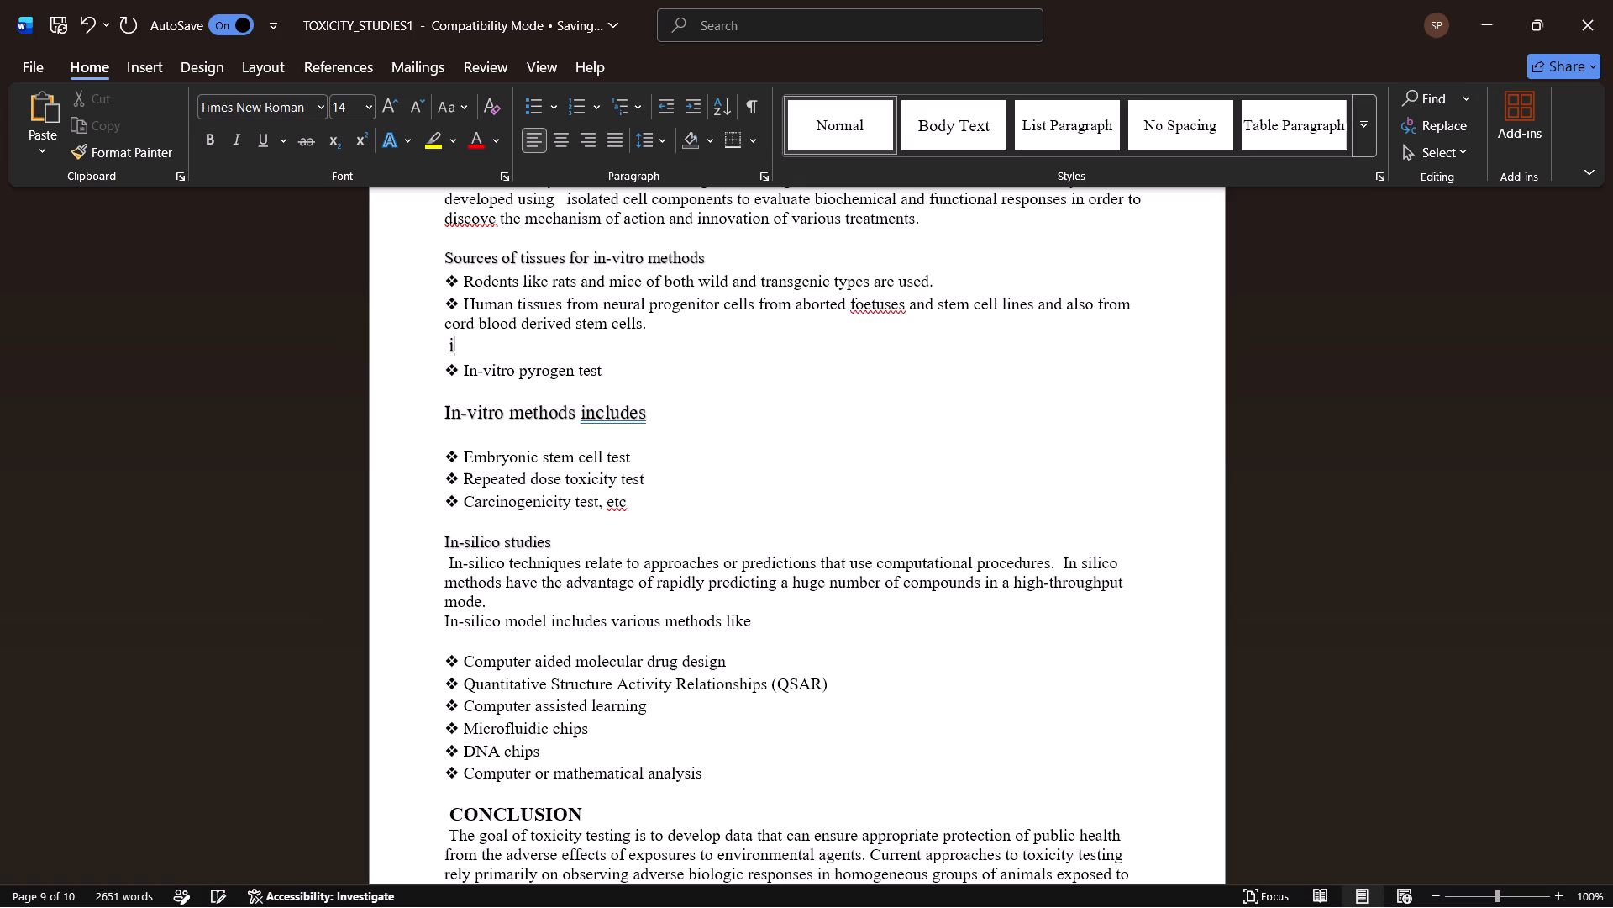
pyautogui.press('BackSpace')
pyautogui.press('BackSpace')
pyautogui.press('BackSpace')
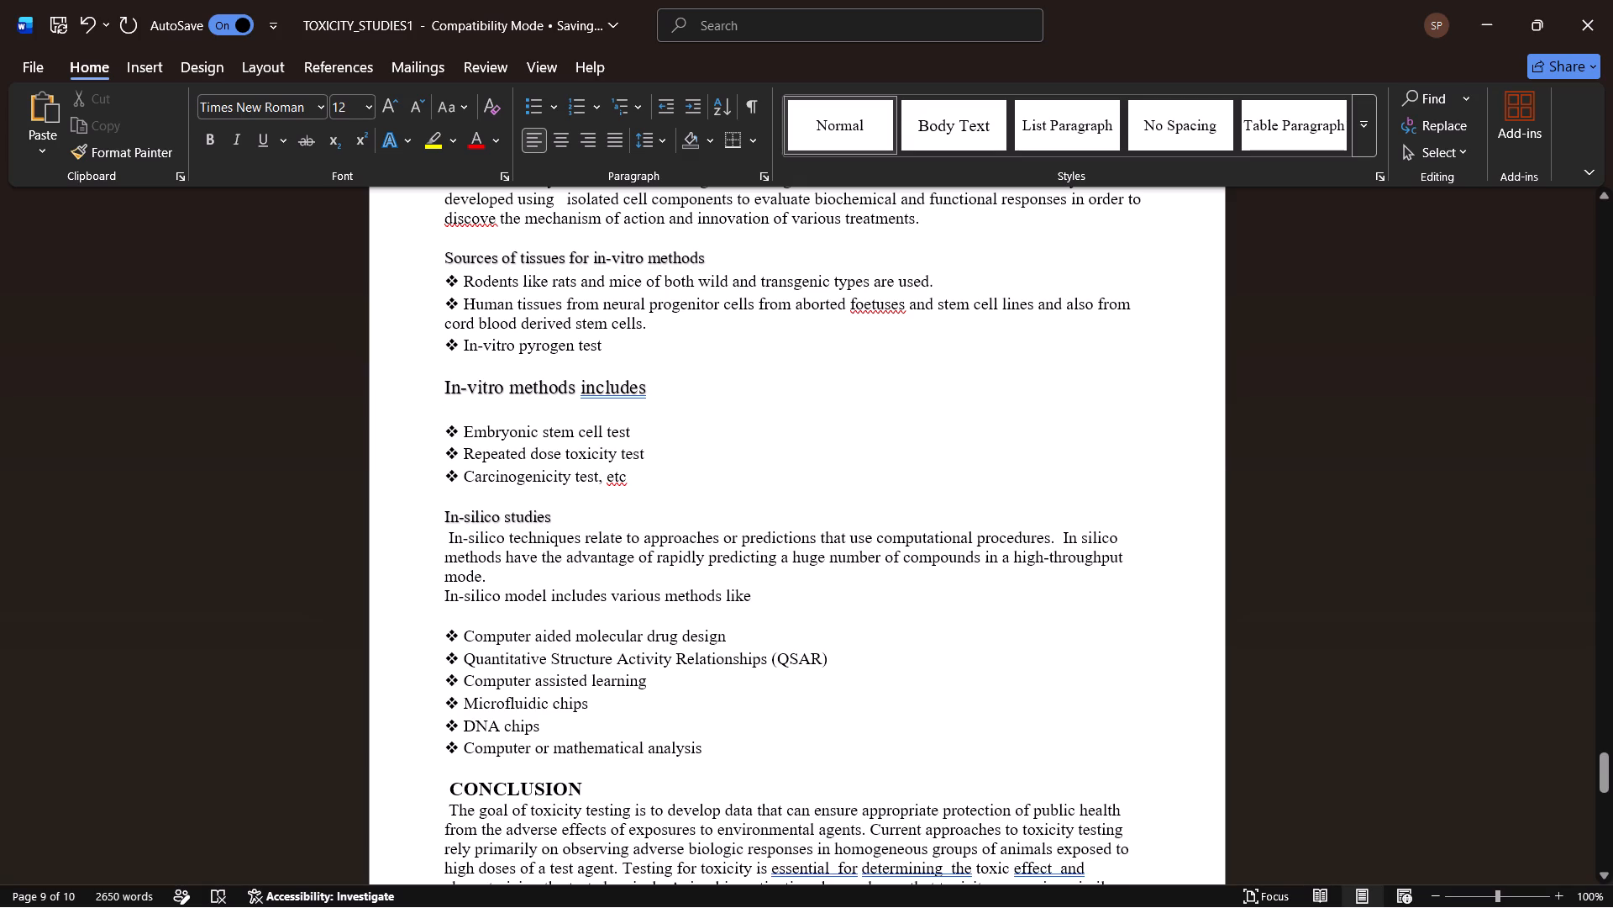
# Ignore once the grammar suggestion on "includes" in the "In-vitro methods includes" heading.
pyautogui.moveTo(574, 393); pyautogui.dragTo(635, 403)
pyautogui.moveTo(698, 414); pyautogui.dragTo(750, 388)
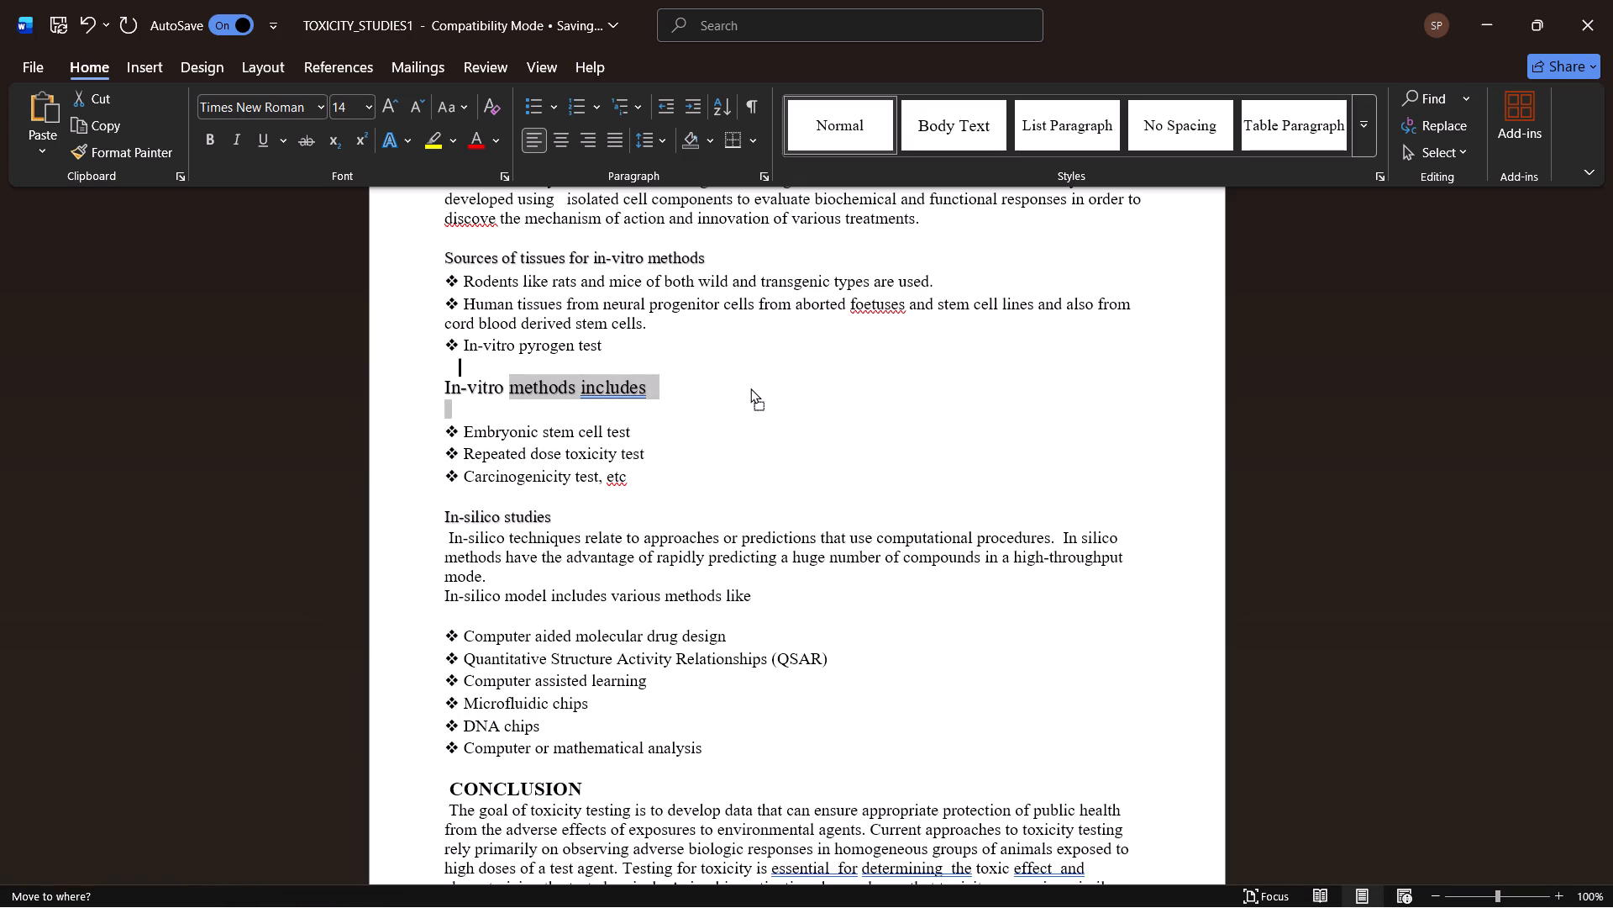
pyautogui.moveTo(750, 388); pyautogui.dragTo(801, 417)
pyautogui.click(801, 417)
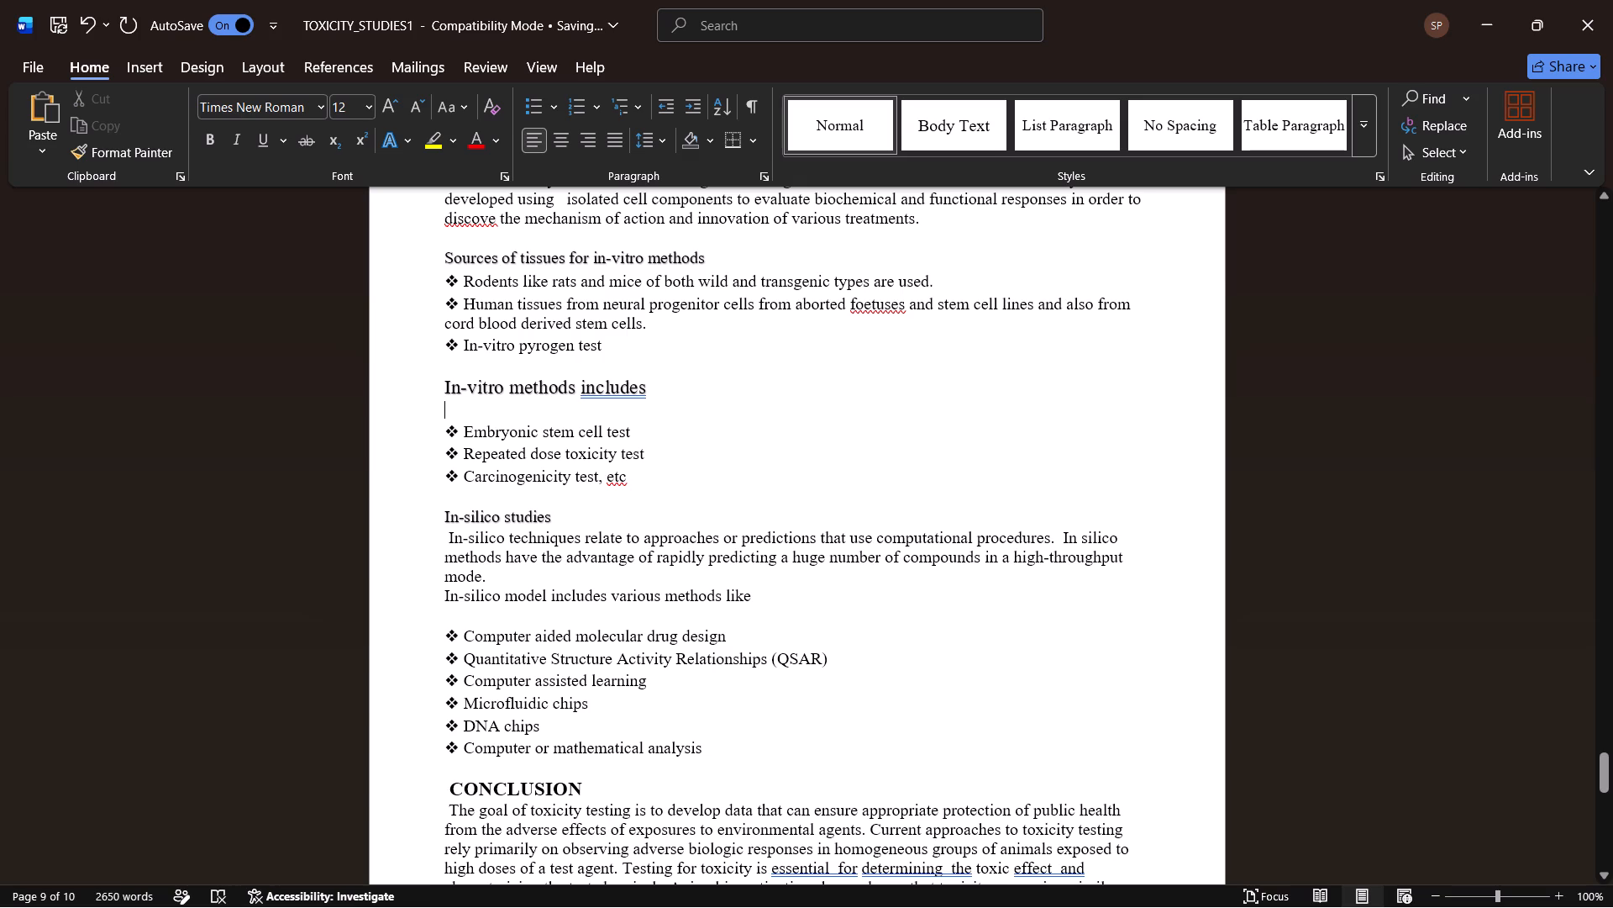
pyautogui.moveTo(581, 388); pyautogui.dragTo(655, 394)
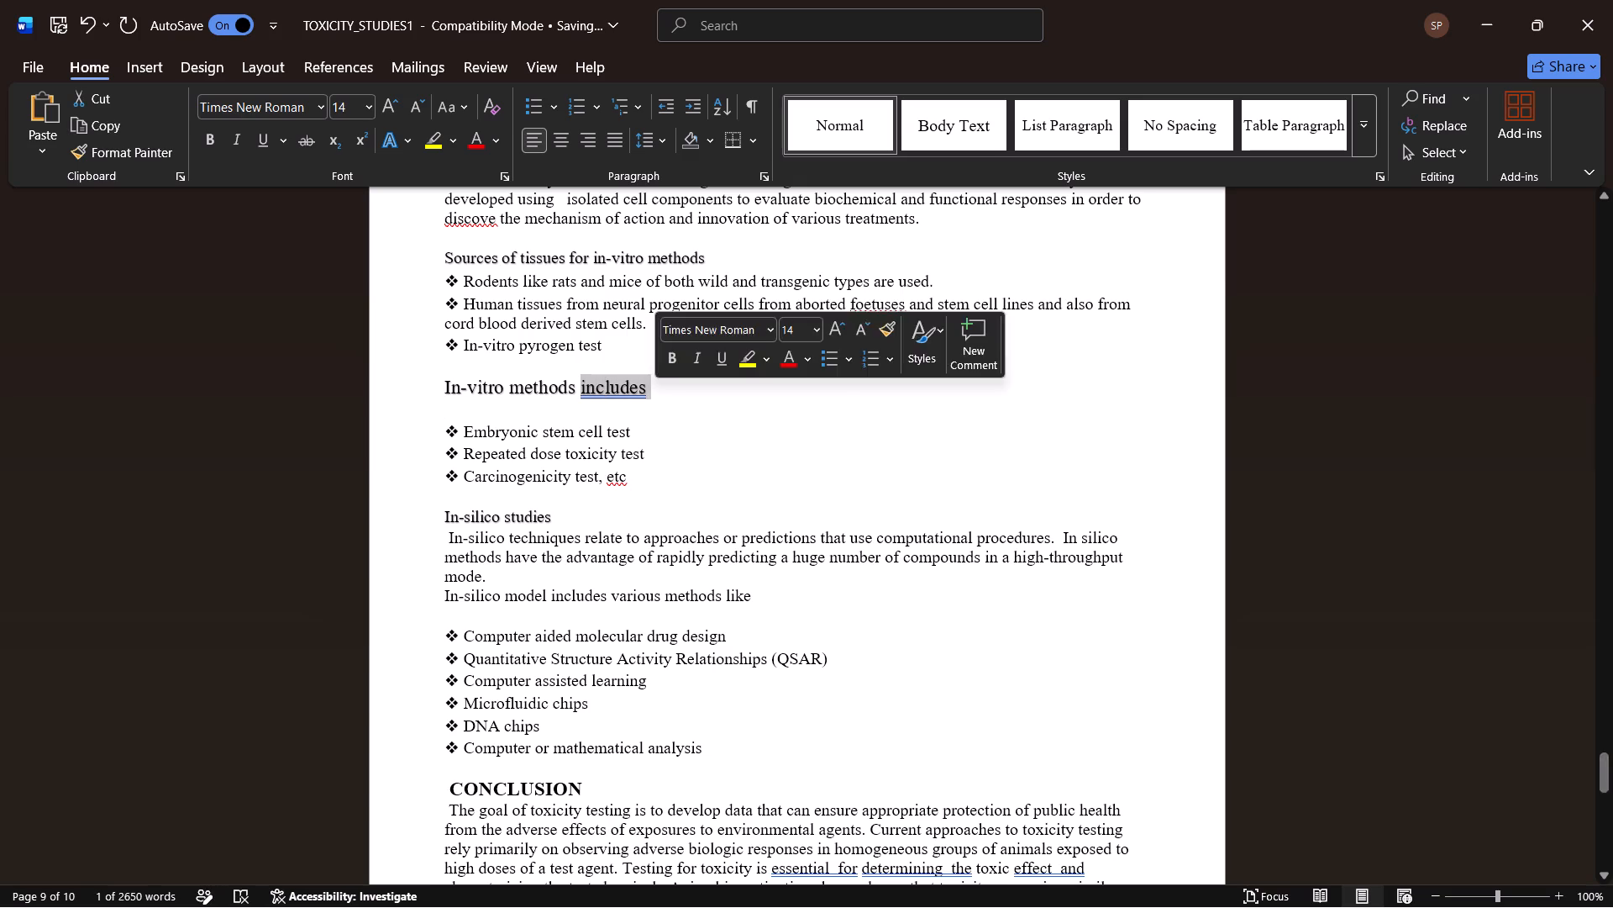
pyautogui.rightClick(607, 383)
pyautogui.rightClick(607, 383)
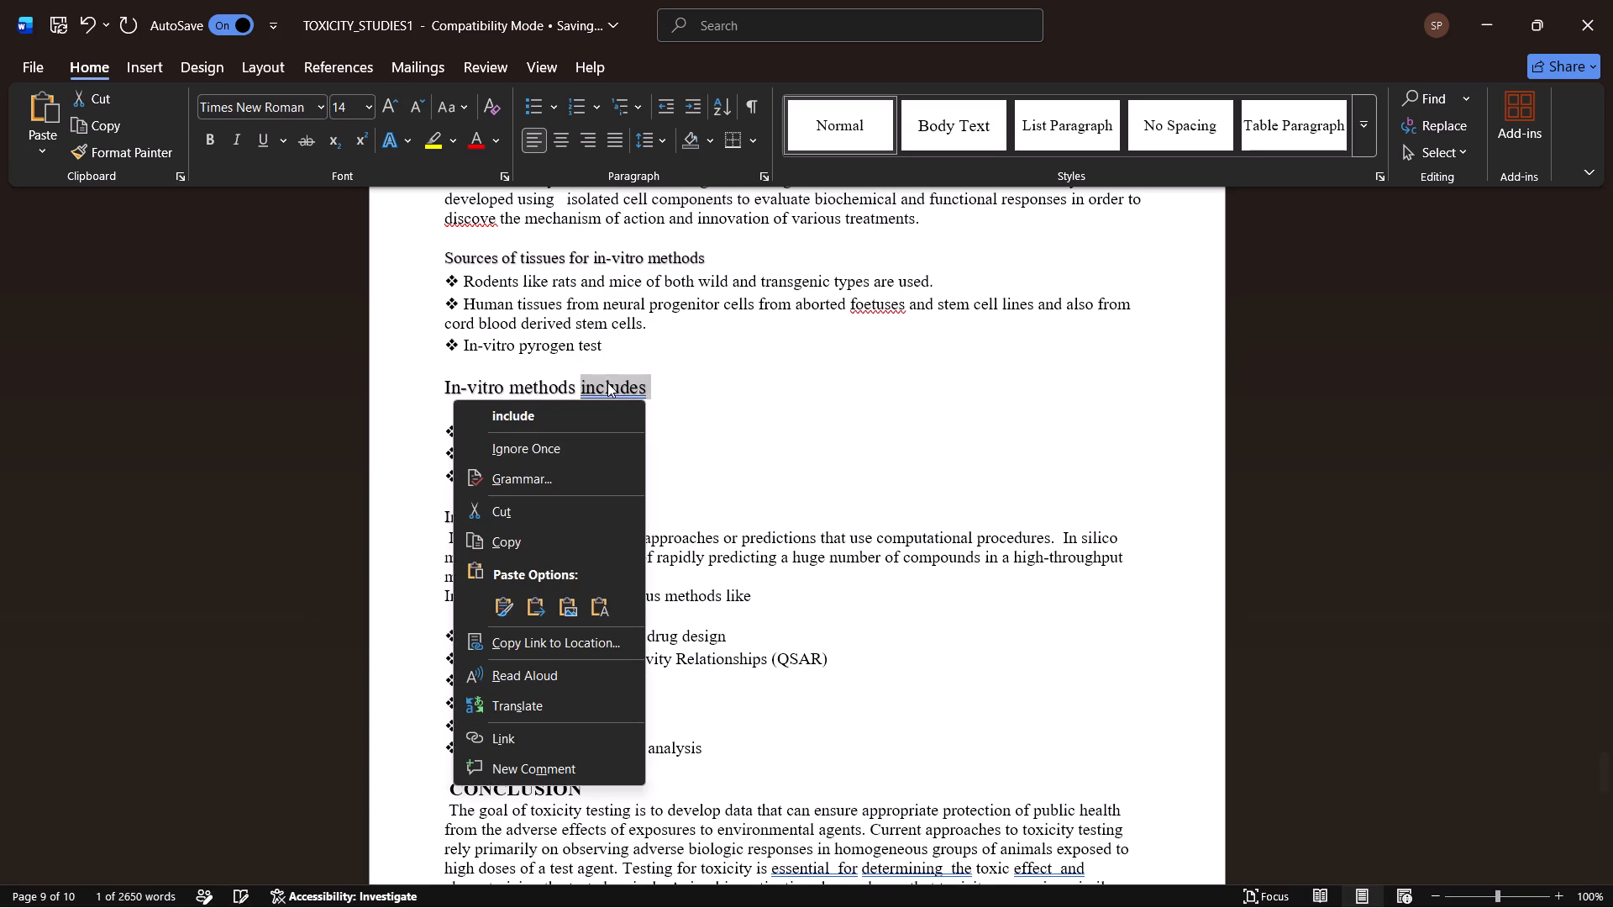
pyautogui.click(582, 449)
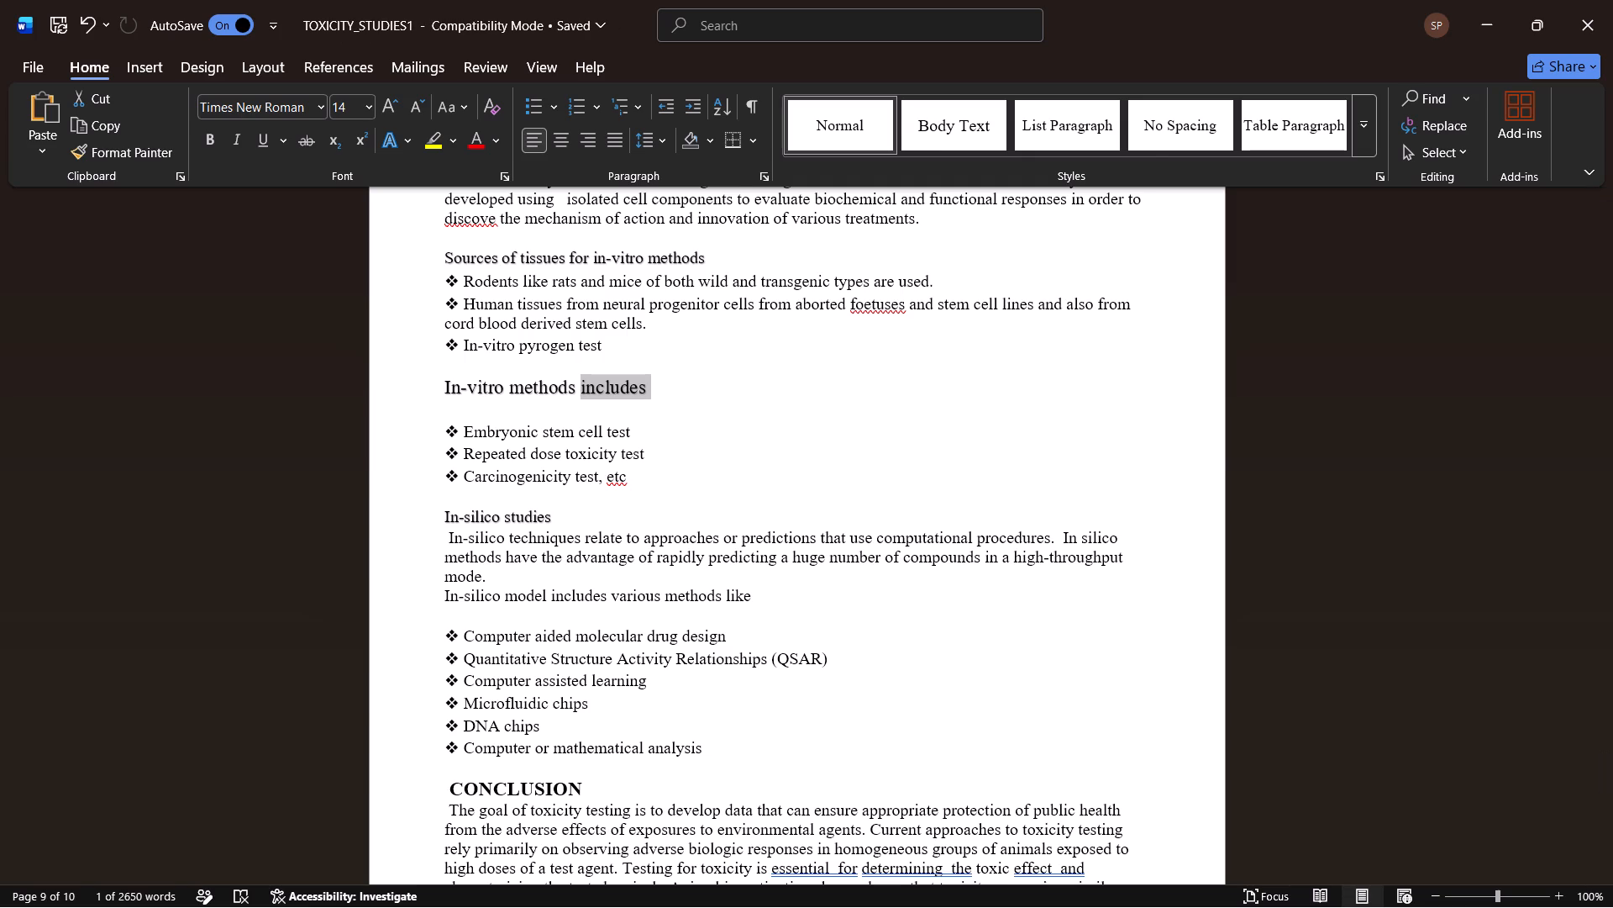
# Remove the extra spaces in "essential for", "determining the" and "effect and" in the Conclusion paragraph.
pyautogui.click(731, 520)
pyautogui.scroll(-2, 731, 520)
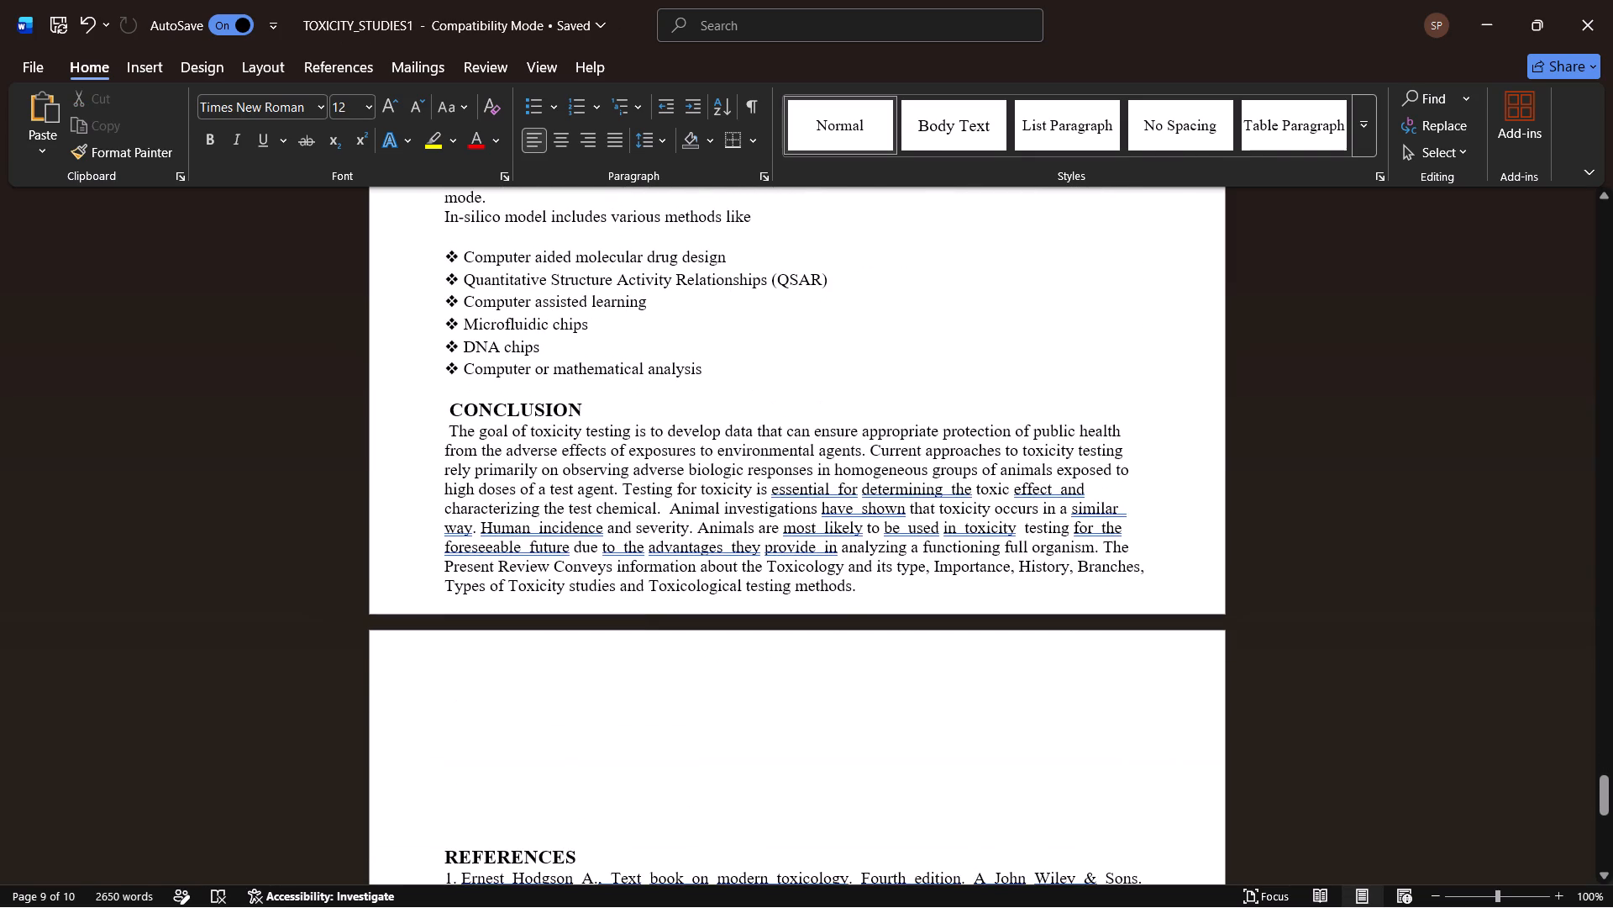
pyautogui.click(839, 489)
pyautogui.press('BackSpace')
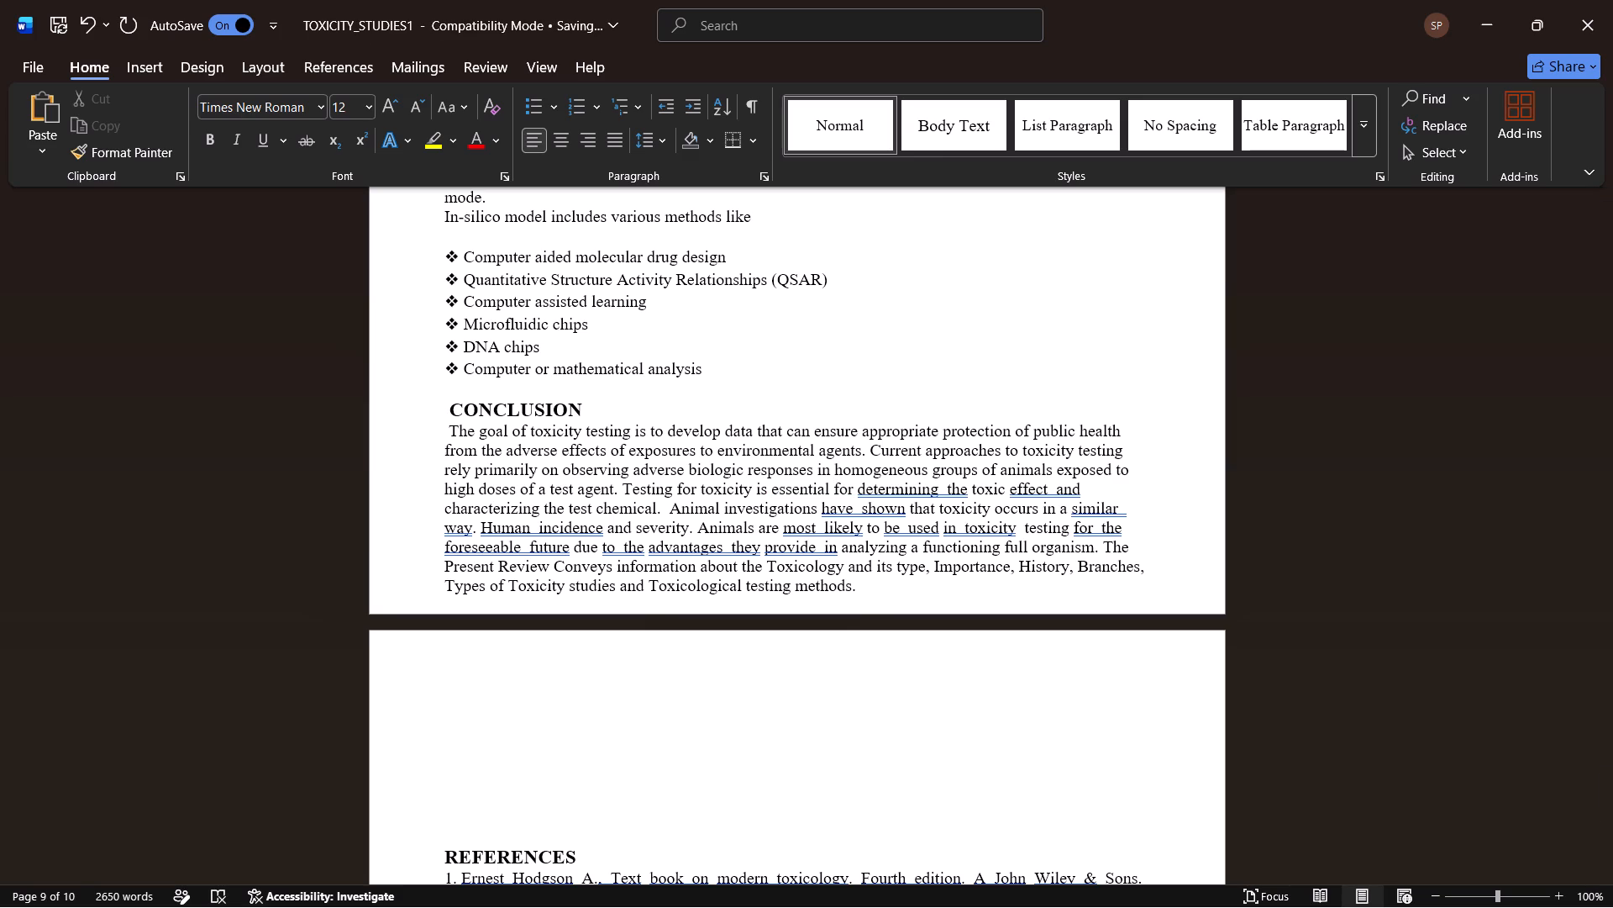
pyautogui.click(858, 487)
pyautogui.click(948, 492)
pyautogui.press('BackSpace')
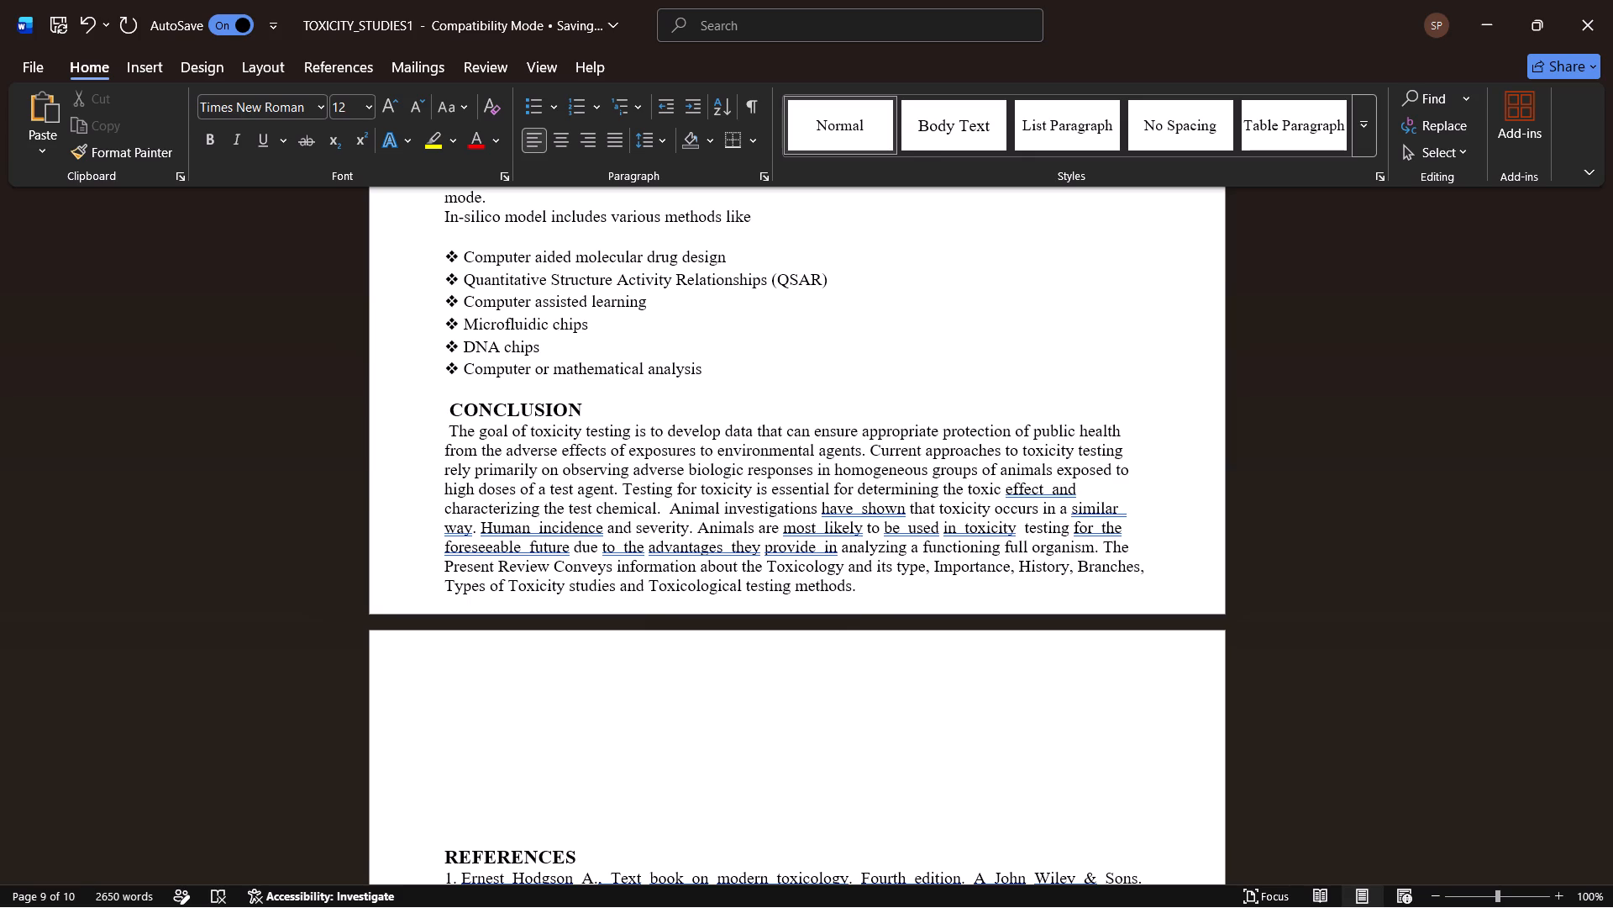
pyautogui.click(1053, 494)
pyautogui.press('BackSpace')
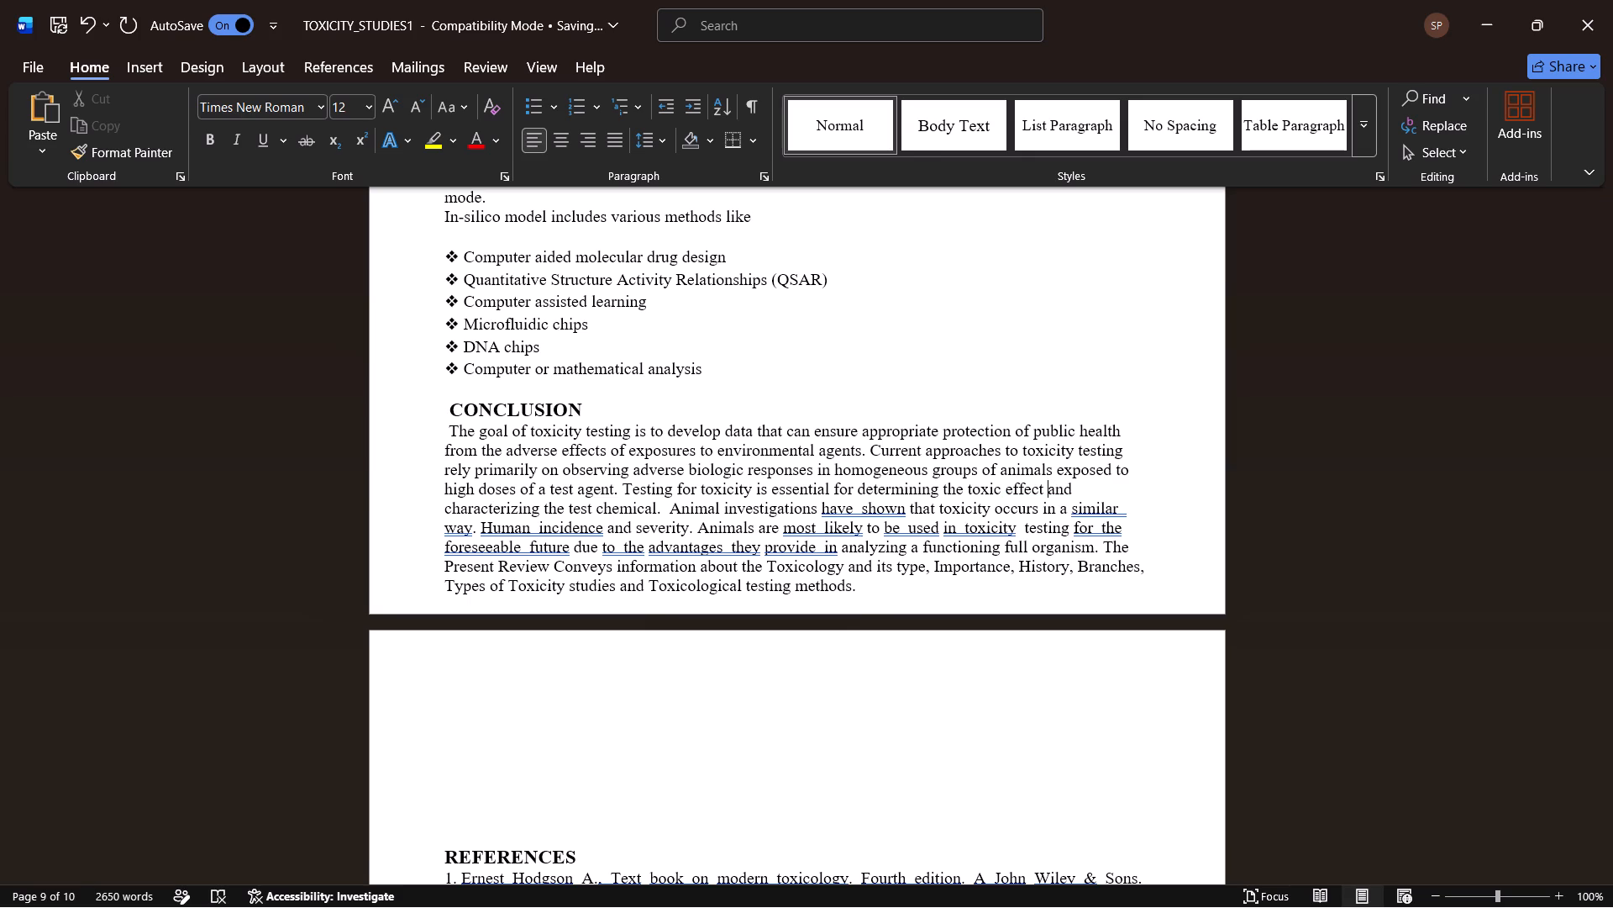
# Remove the extra spaces in "similar way", "Human incidence" and "have shown" in the Conclusion paragraph.
pyautogui.click(1129, 509)
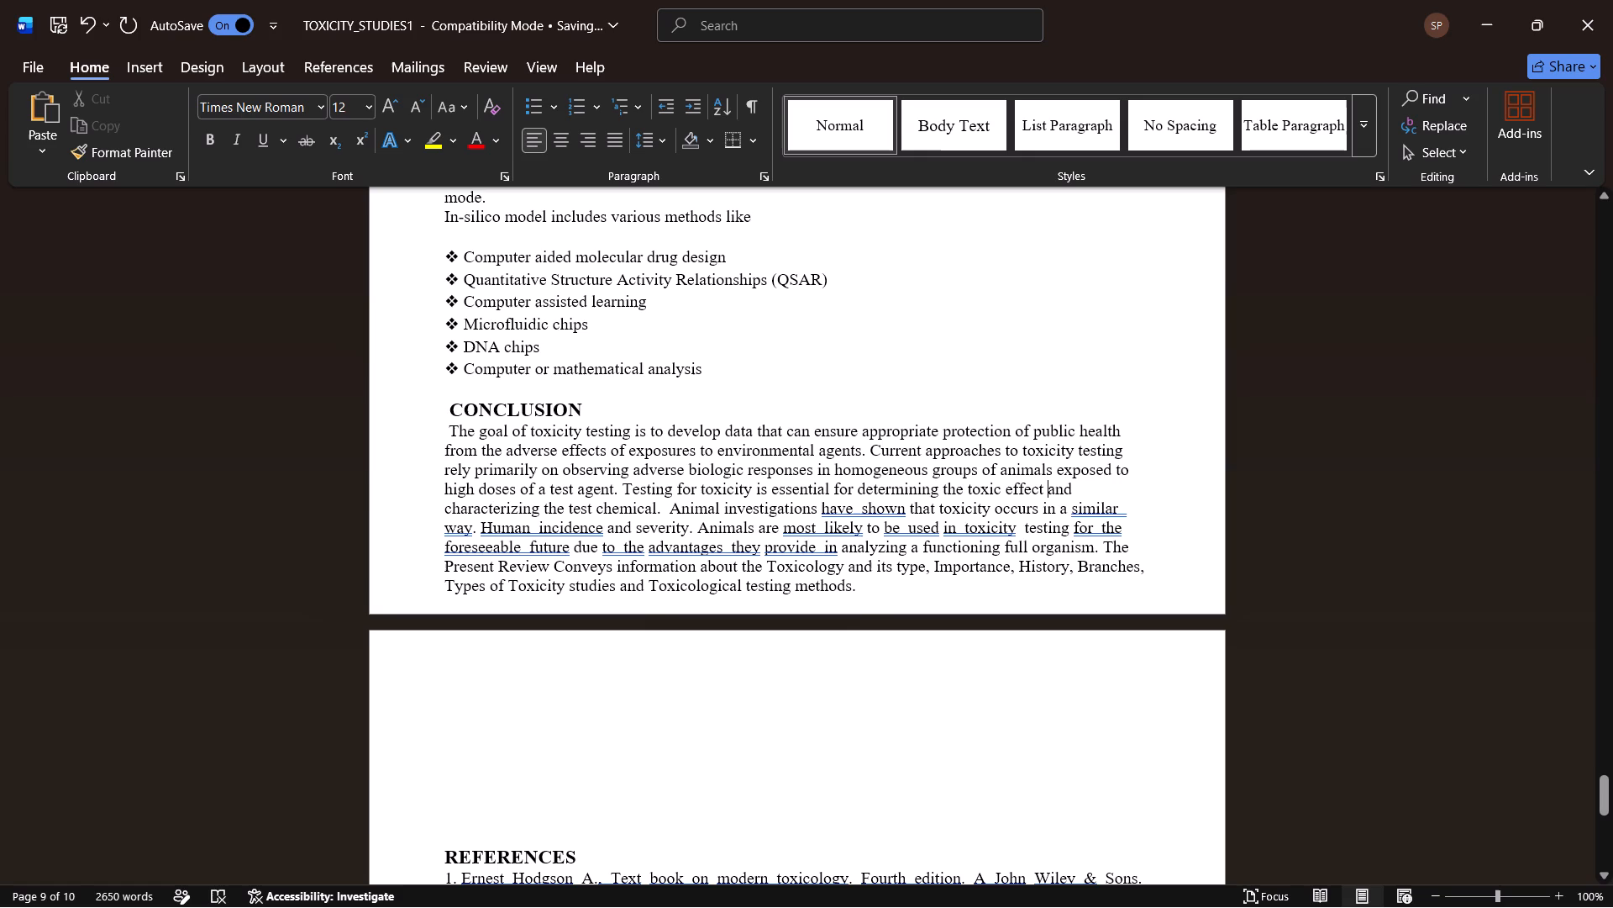
pyautogui.press('BackSpace')
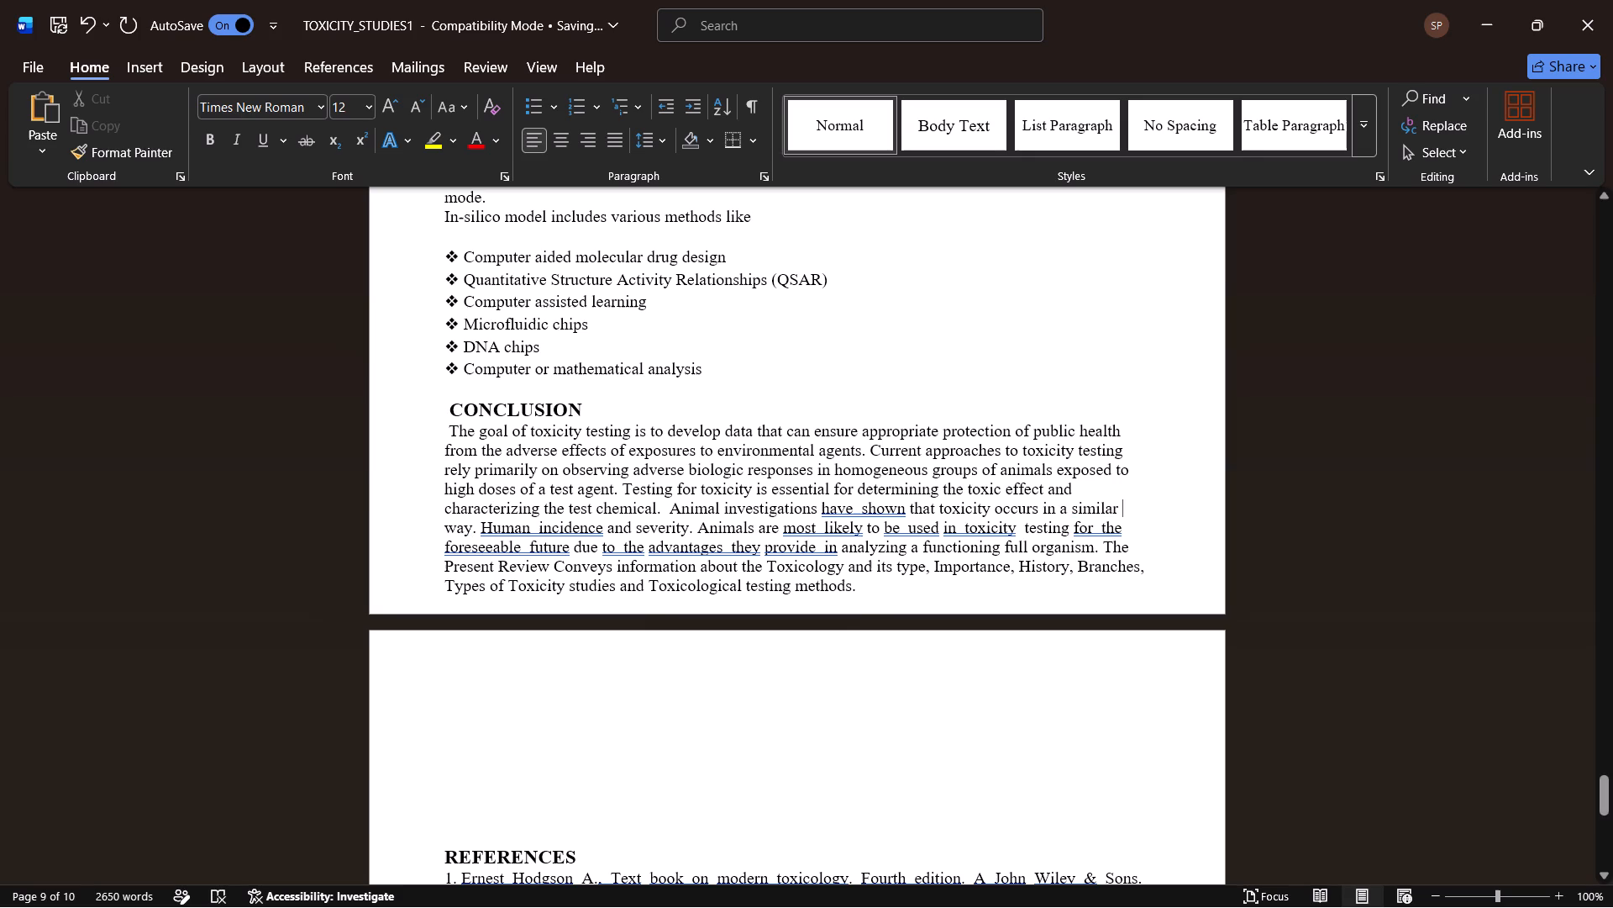
pyautogui.click(539, 532)
pyautogui.press('BackSpace')
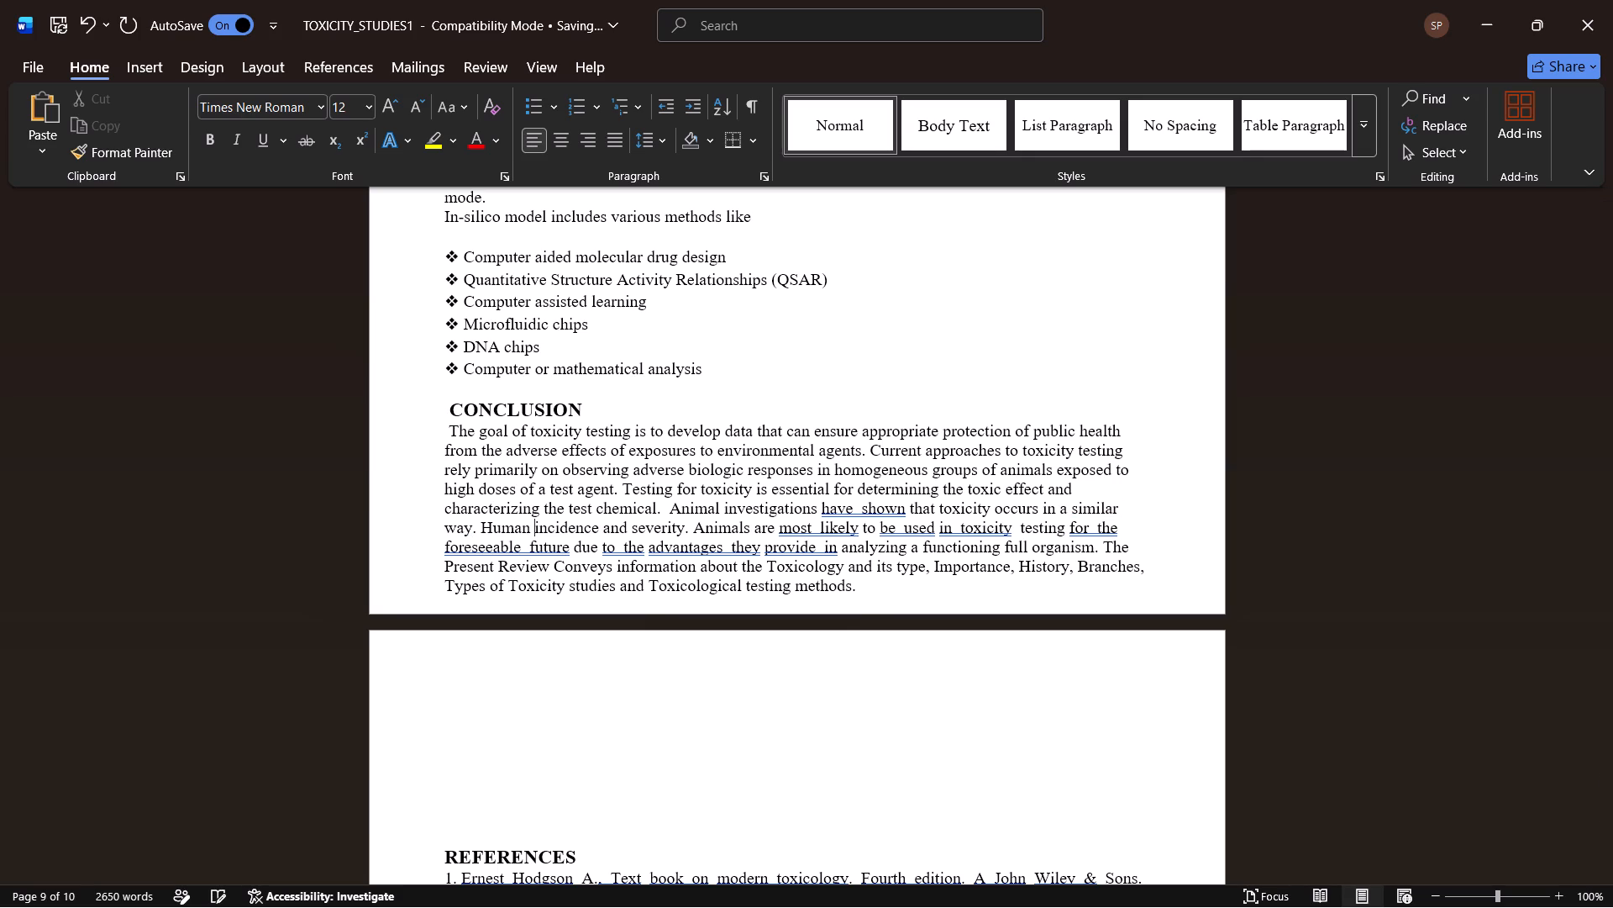
pyautogui.click(862, 512)
pyautogui.press('BackSpace')
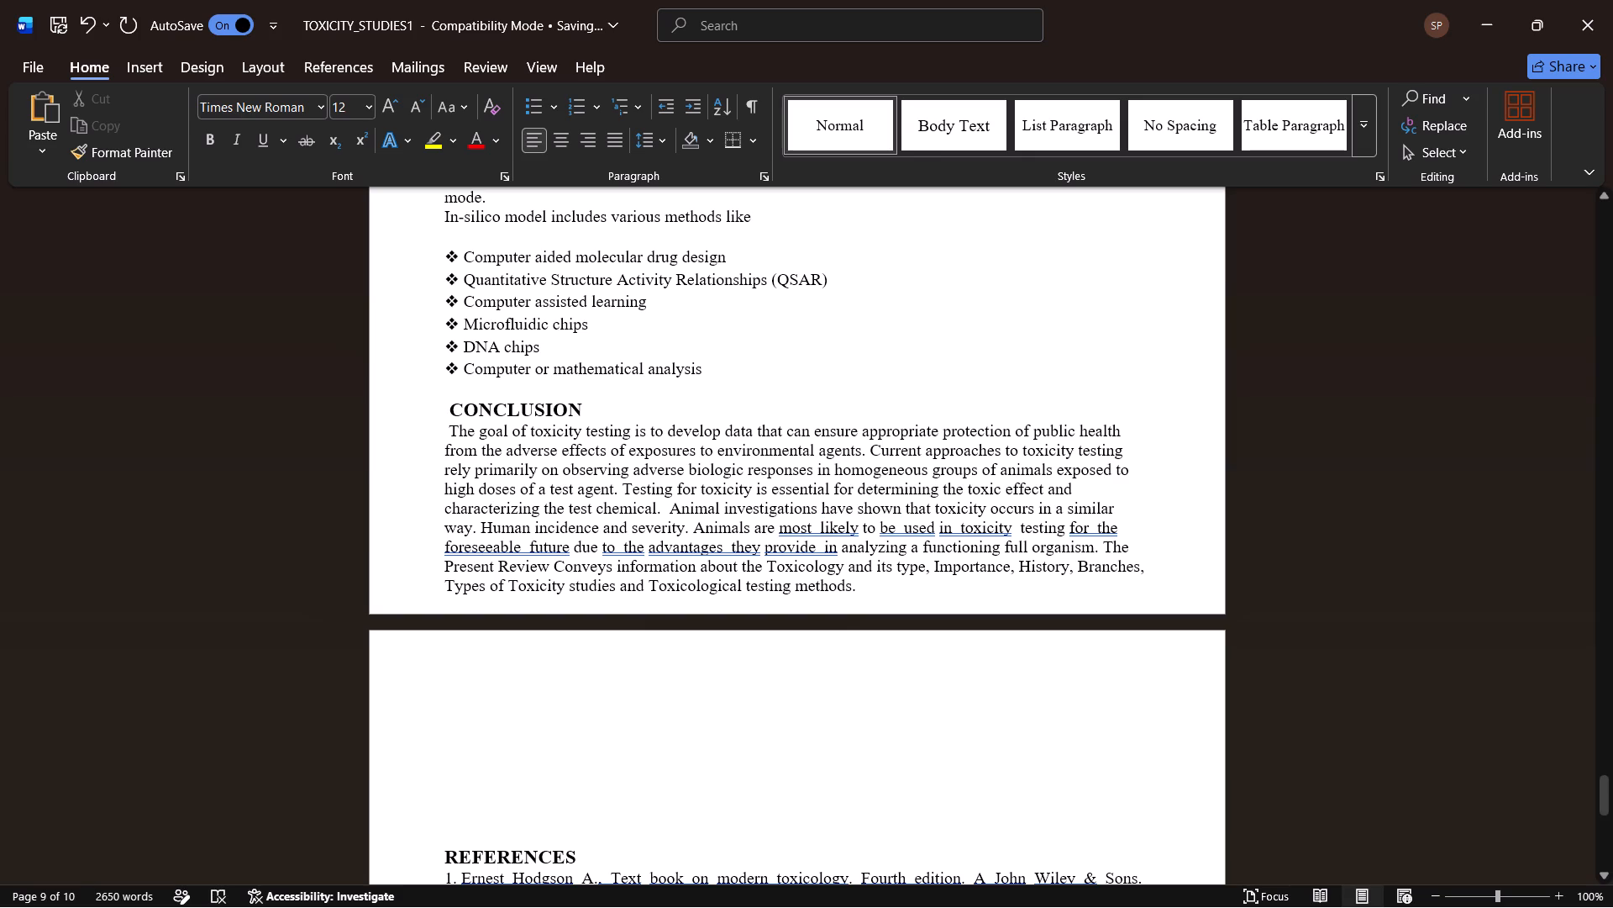
# Remove the extra spaces in "be used in toxicity testing" in the Conclusion paragraph, leaving single spaces between the words.
pyautogui.click(901, 531)
pyautogui.press('BackSpace')
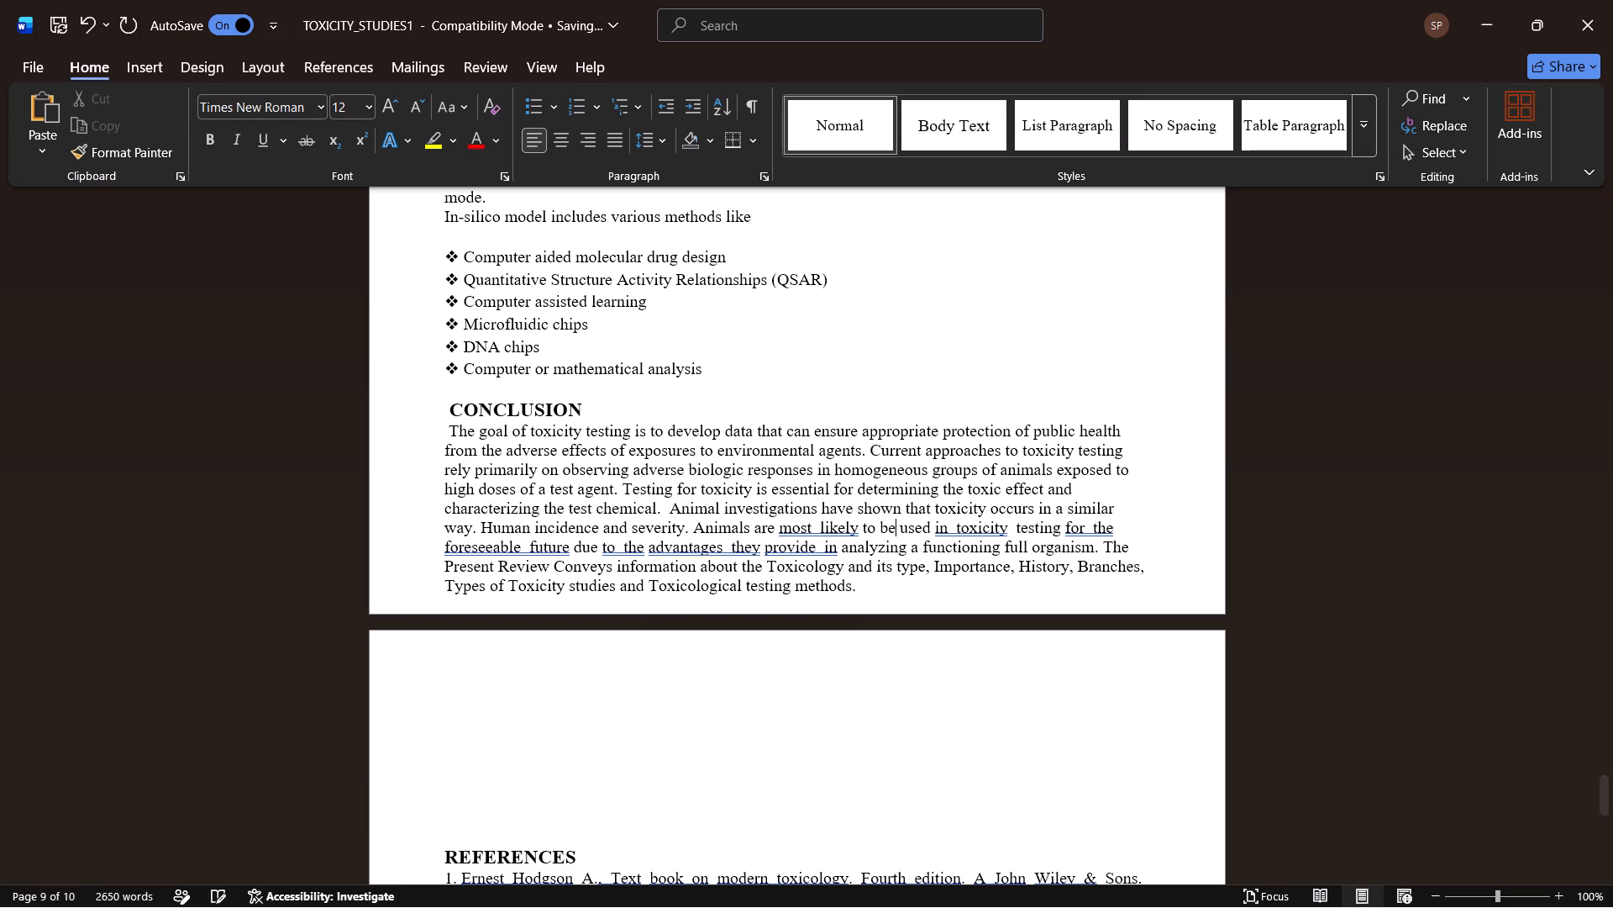
pyautogui.click(953, 536)
pyautogui.press('BackSpace')
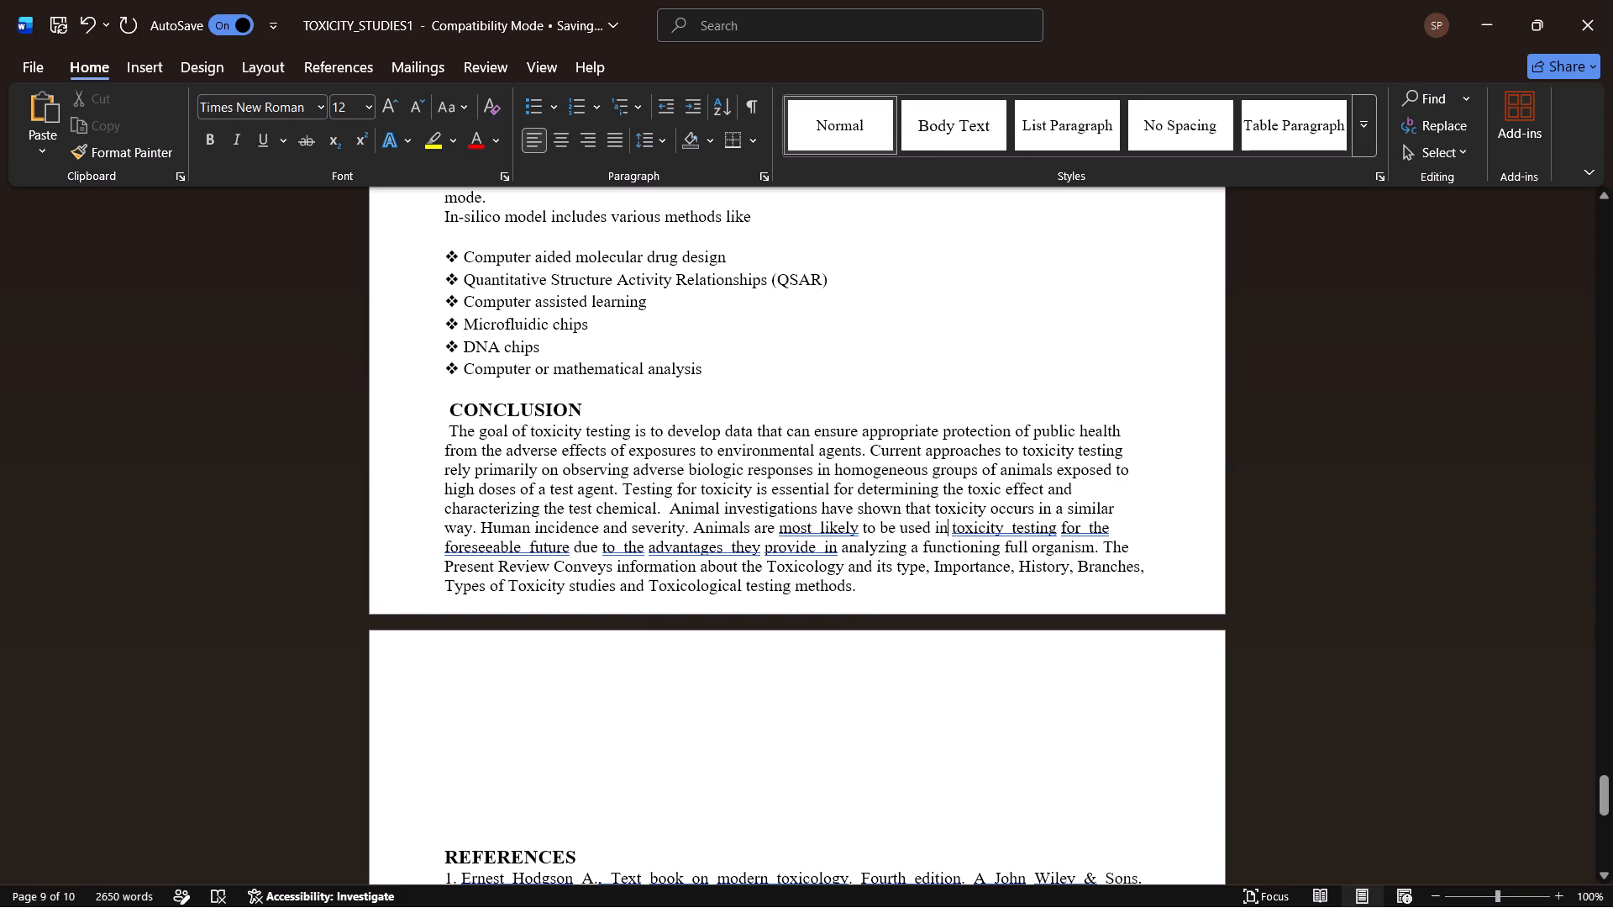
pyautogui.click(1004, 531)
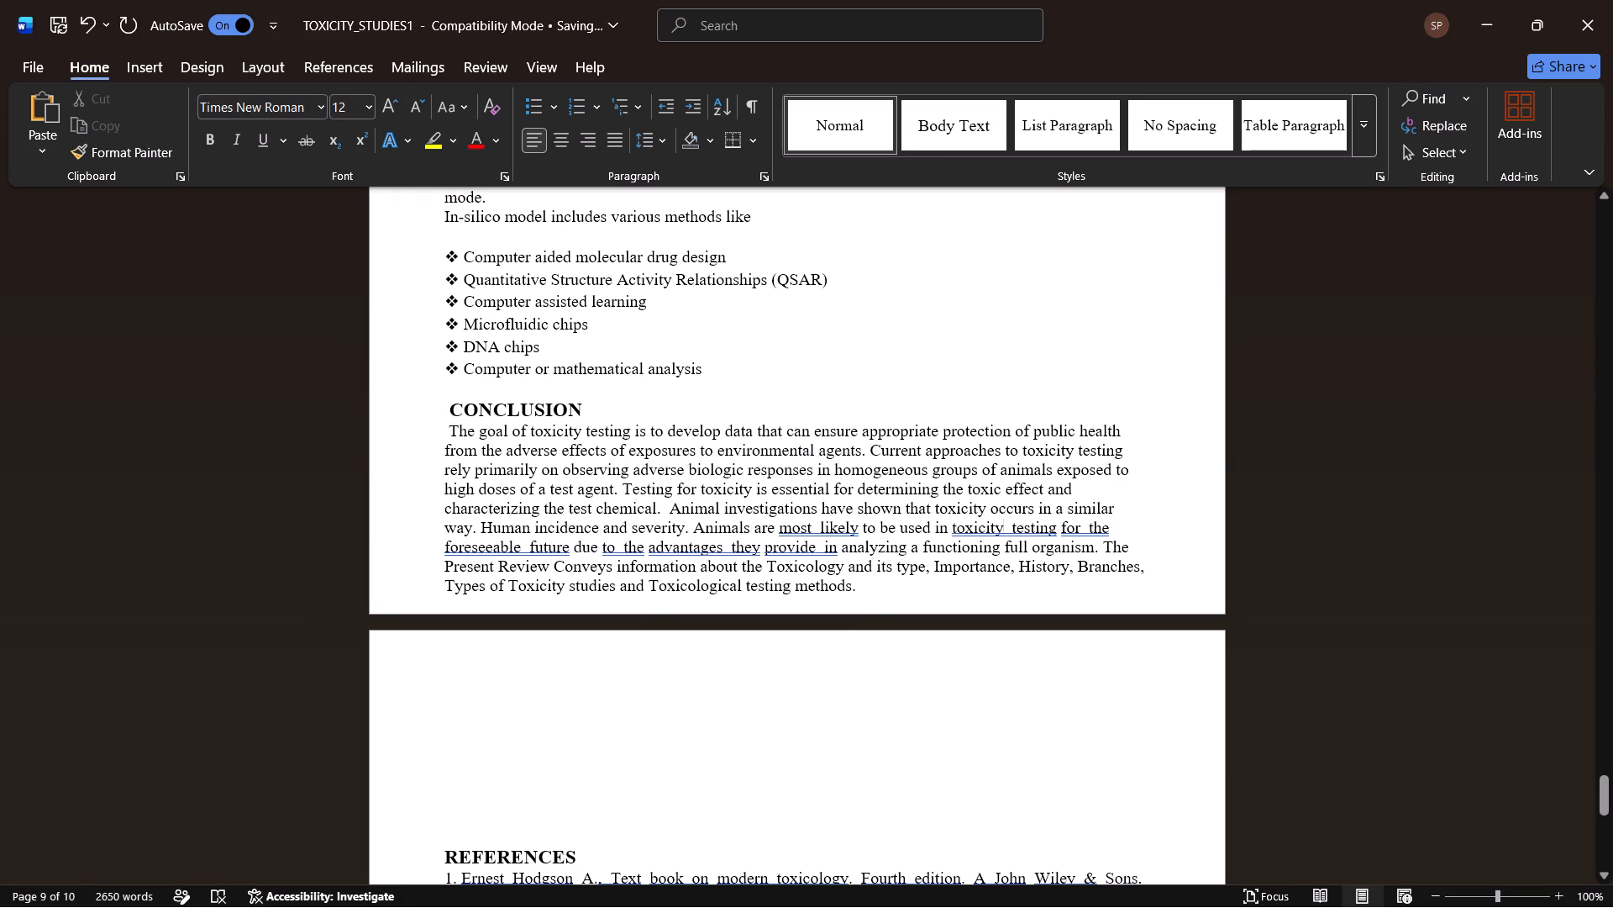
pyautogui.click(1011, 531)
pyautogui.press('BackSpace')
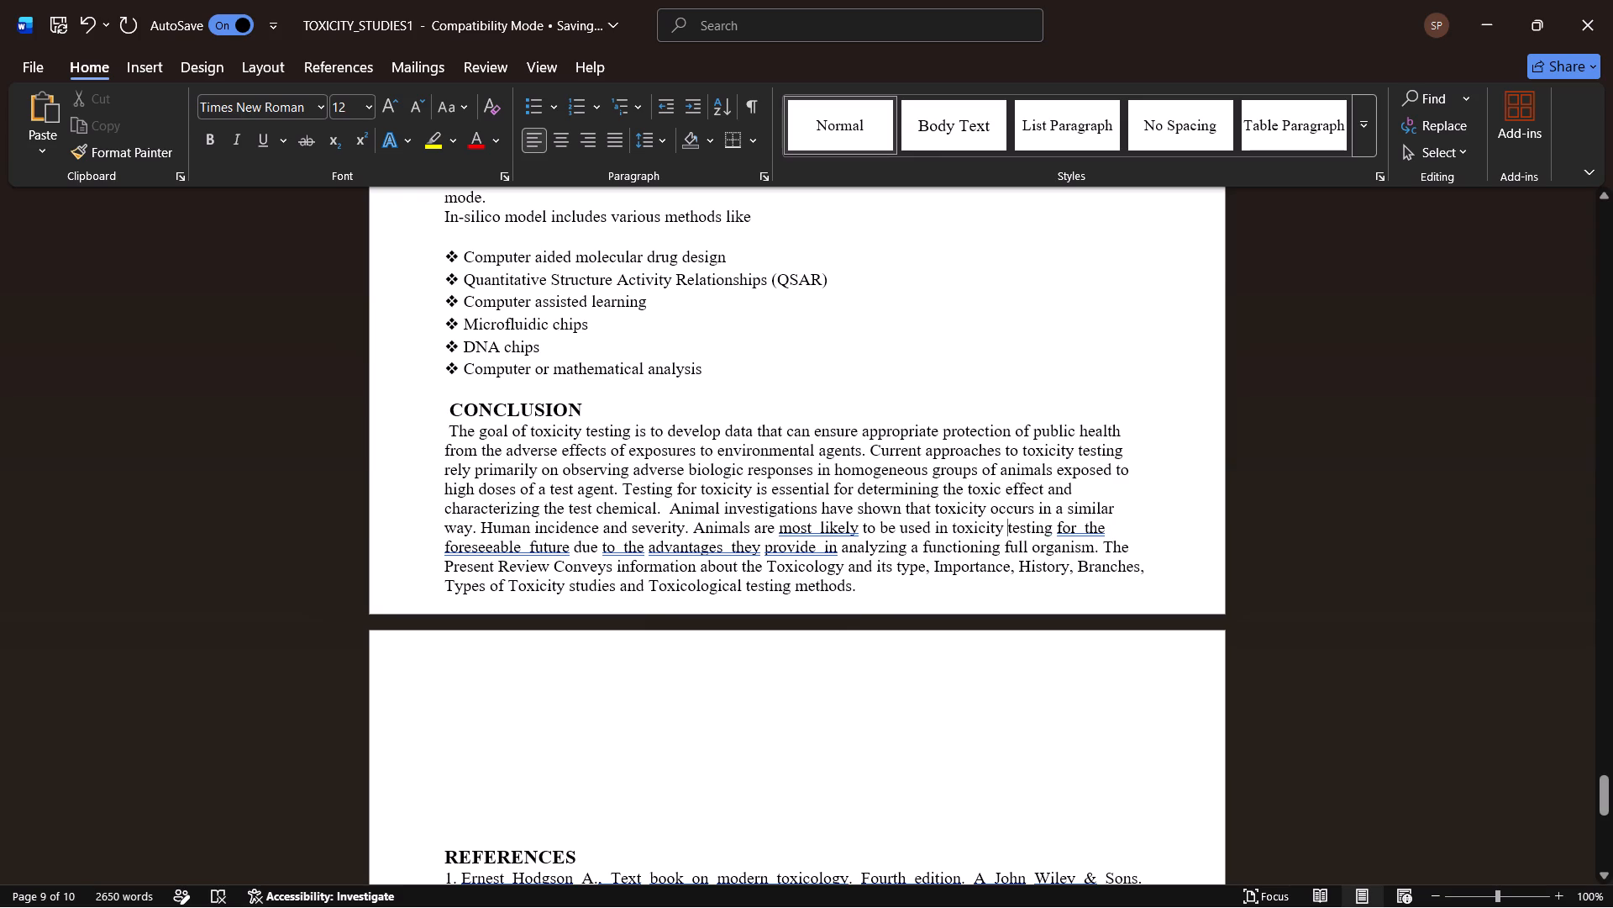
# Remove the extra spaces in "for the foreseeable future" in the Conclusion paragraph, leaving single spaces between the words.
pyautogui.click(1086, 528)
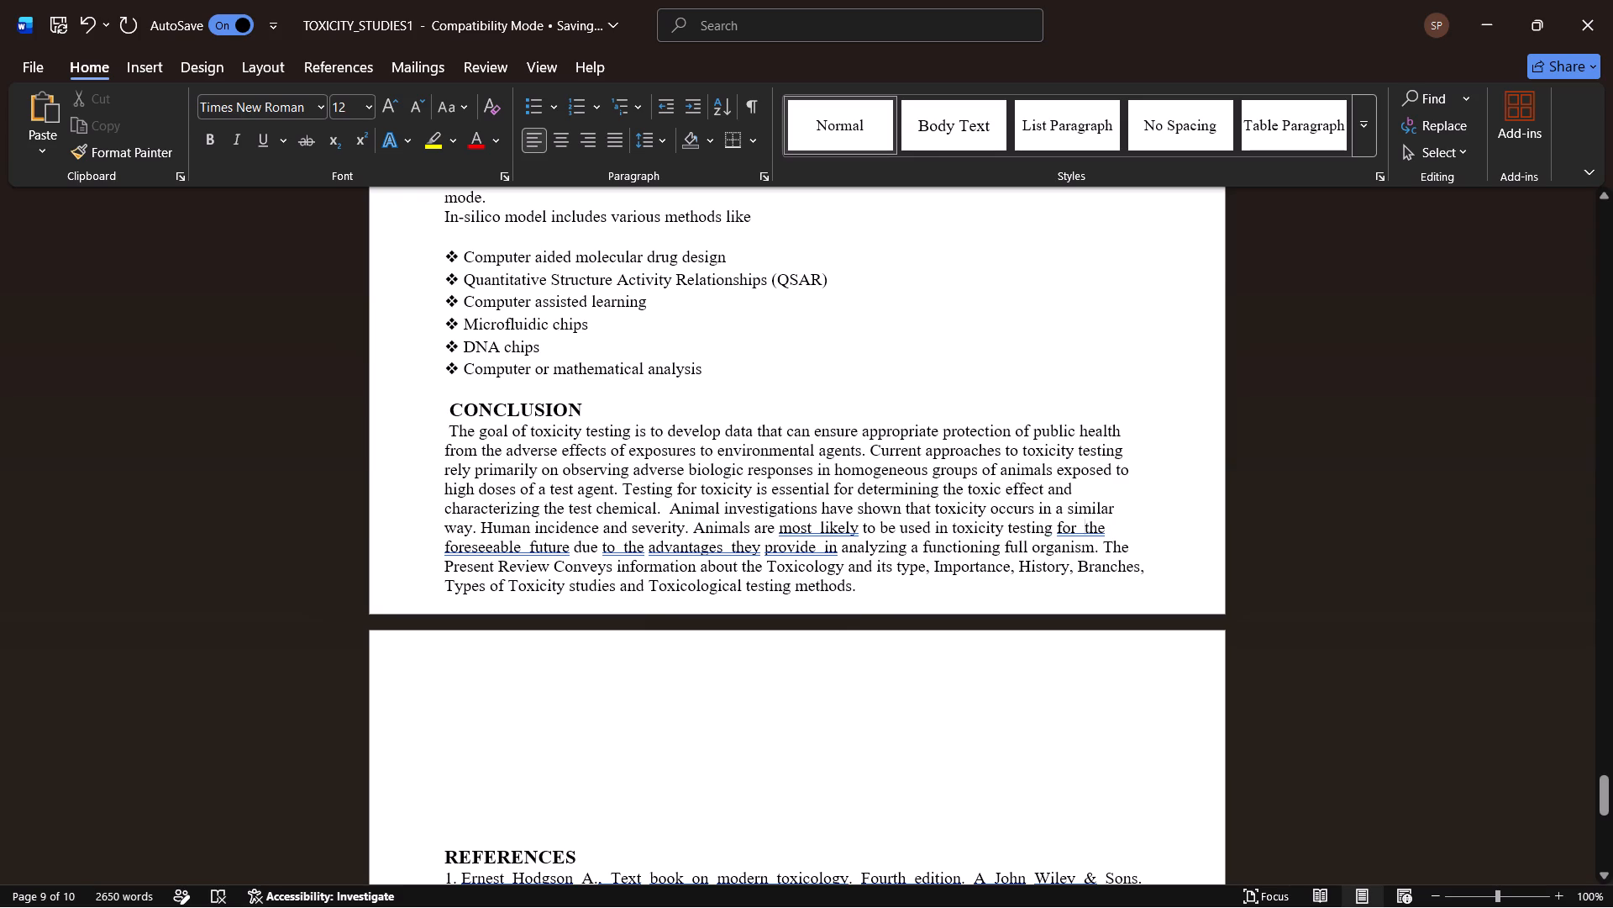
pyautogui.click(1086, 528)
pyautogui.click(1086, 528)
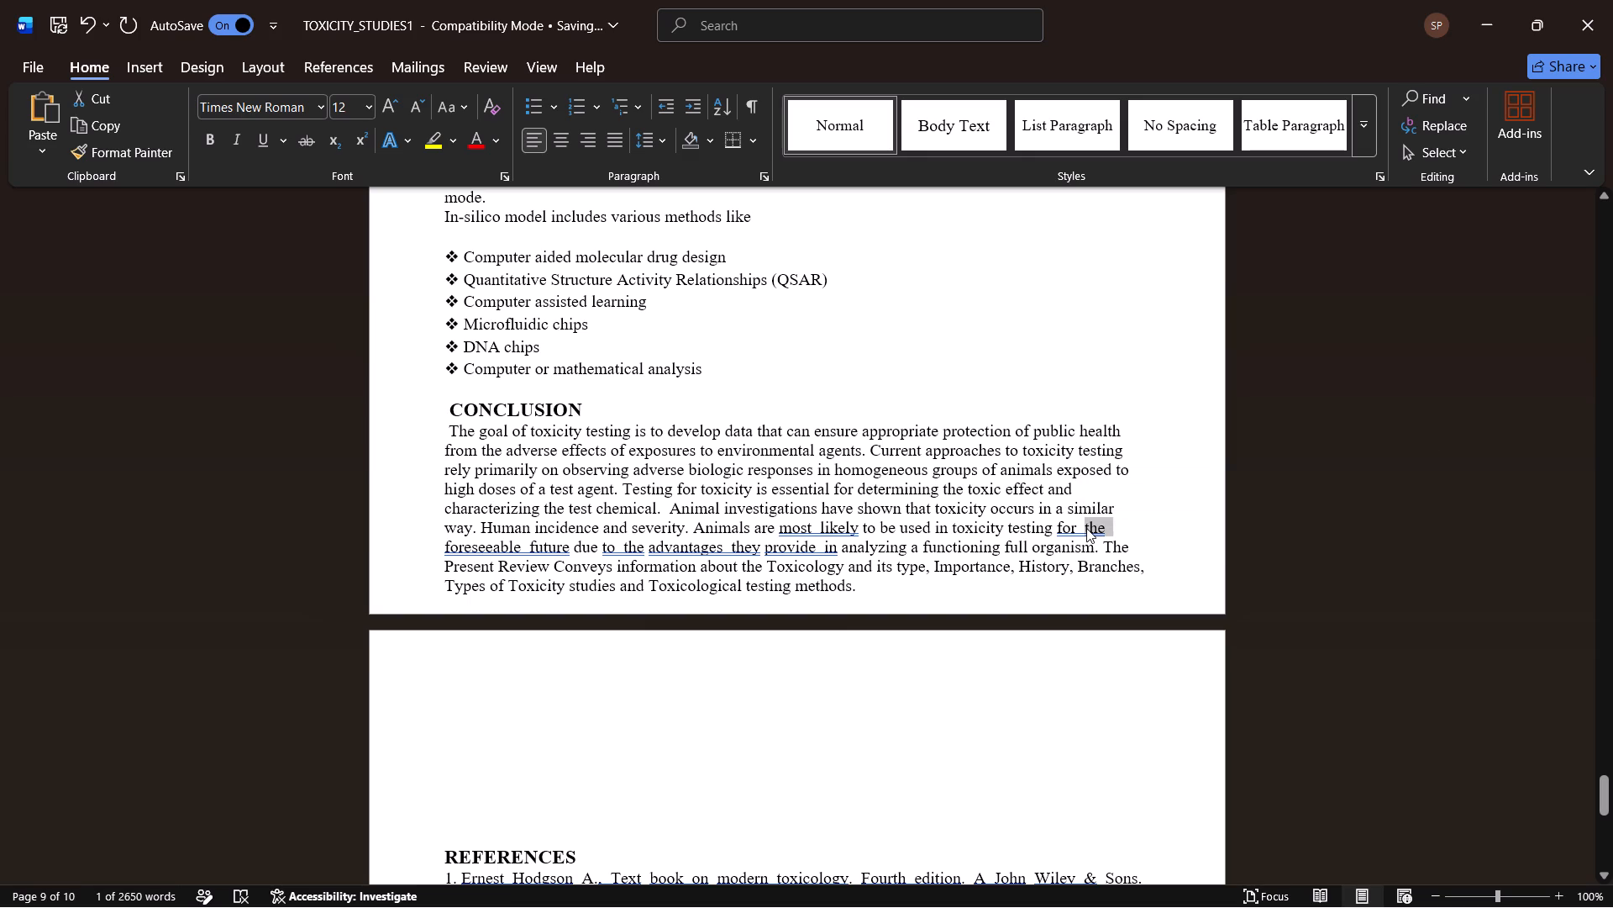
pyautogui.press('BackSpace')
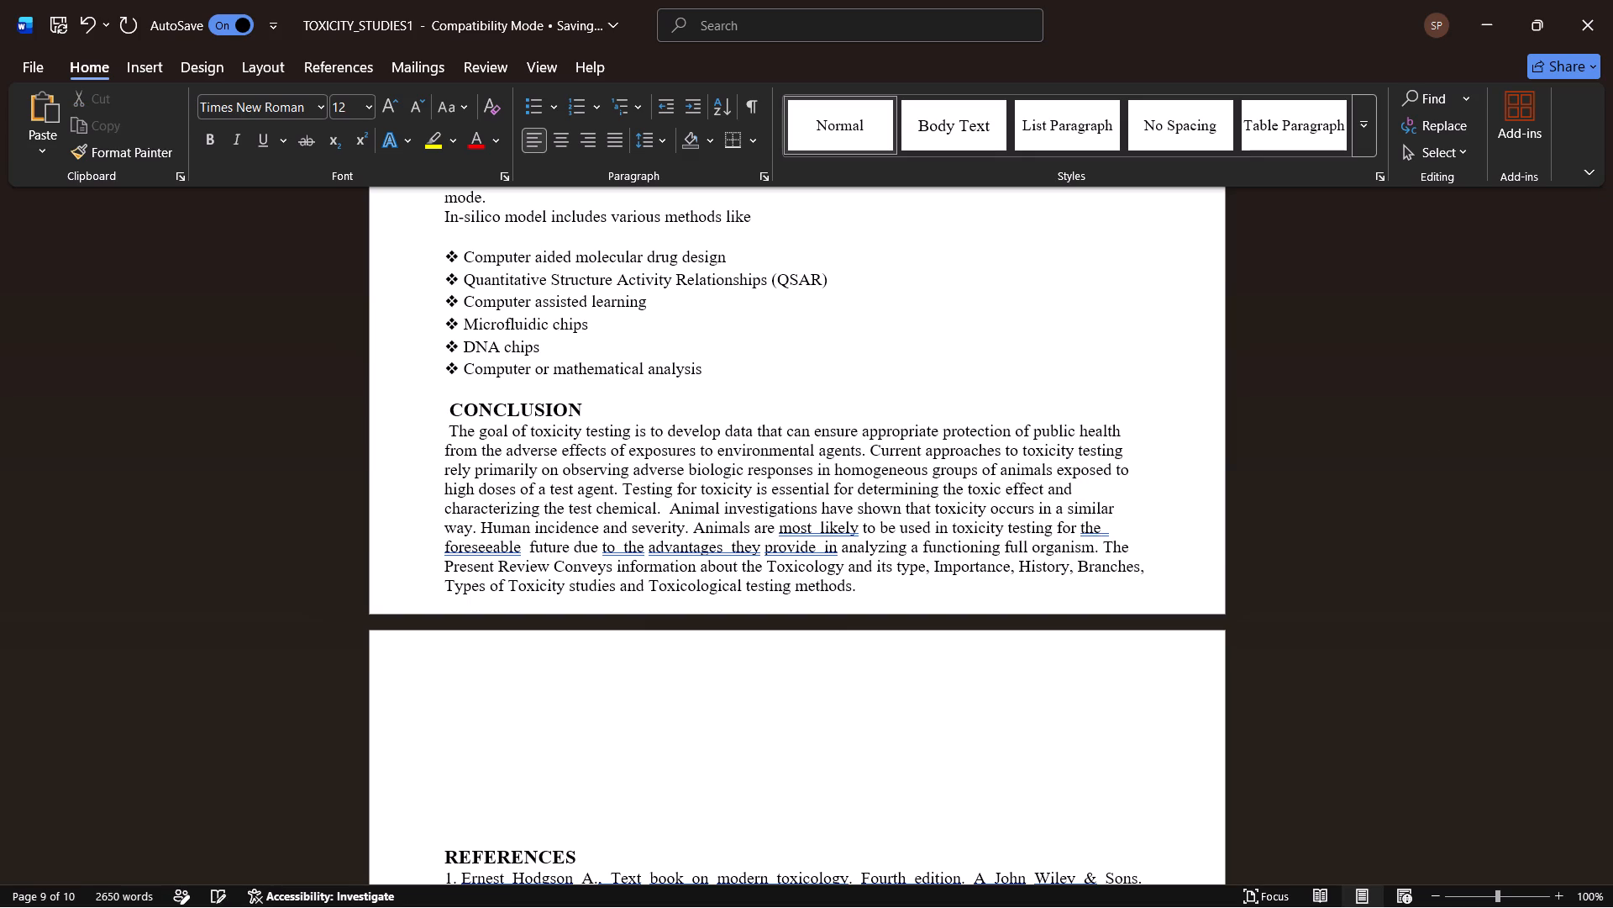
pyautogui.click(1132, 523)
pyautogui.press('BackSpace')
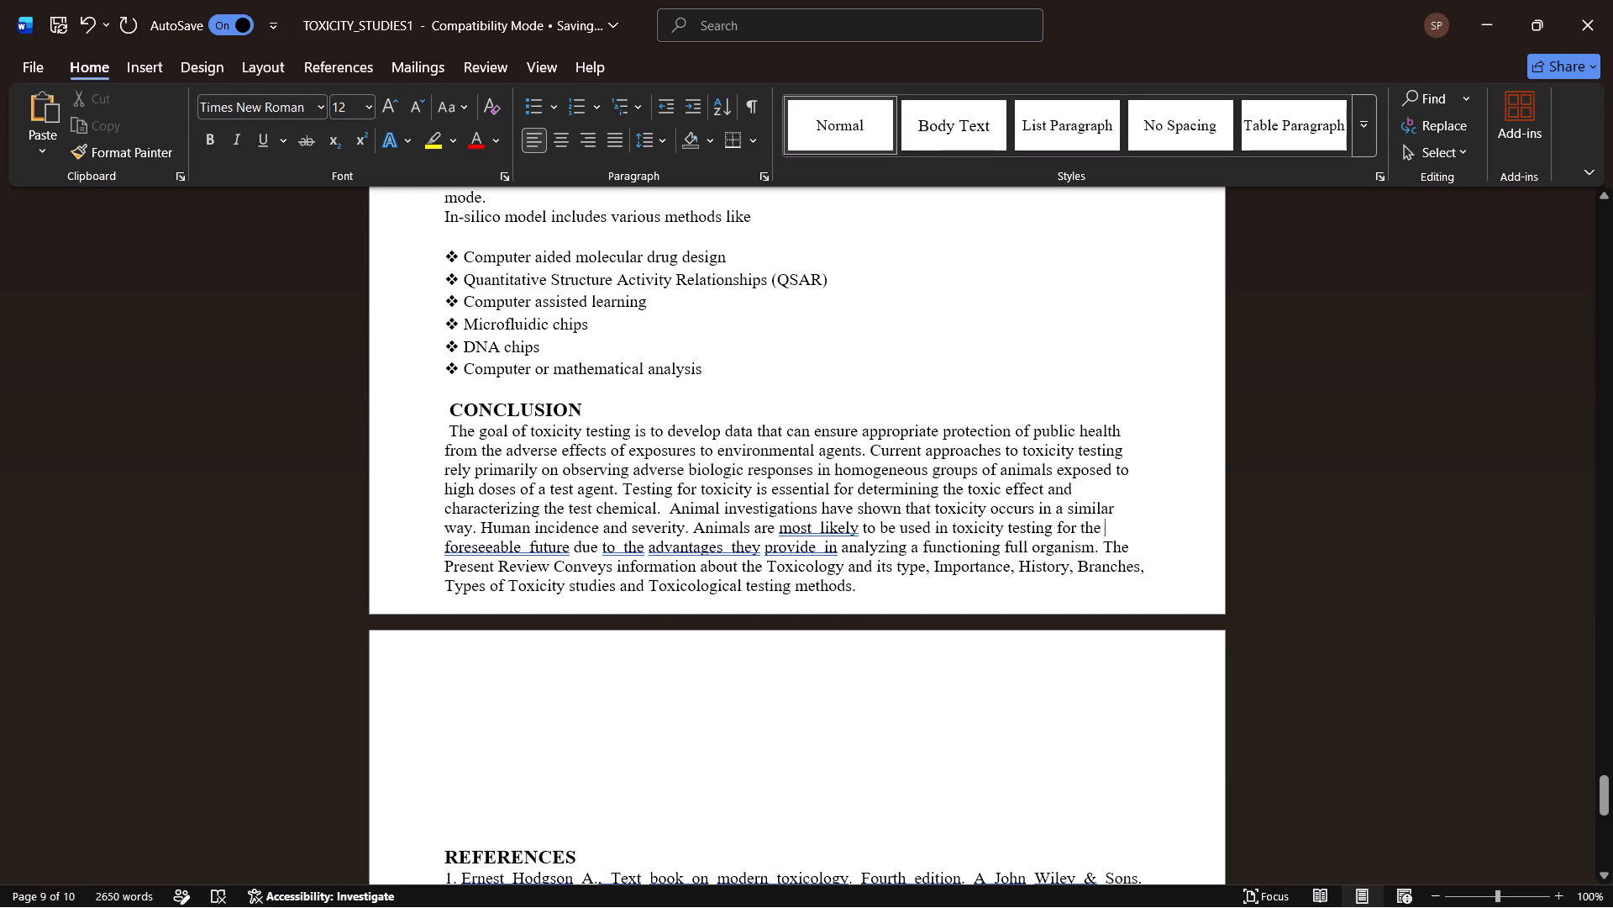
pyautogui.click(528, 547)
pyautogui.click(528, 547)
pyautogui.press('BackSpace')
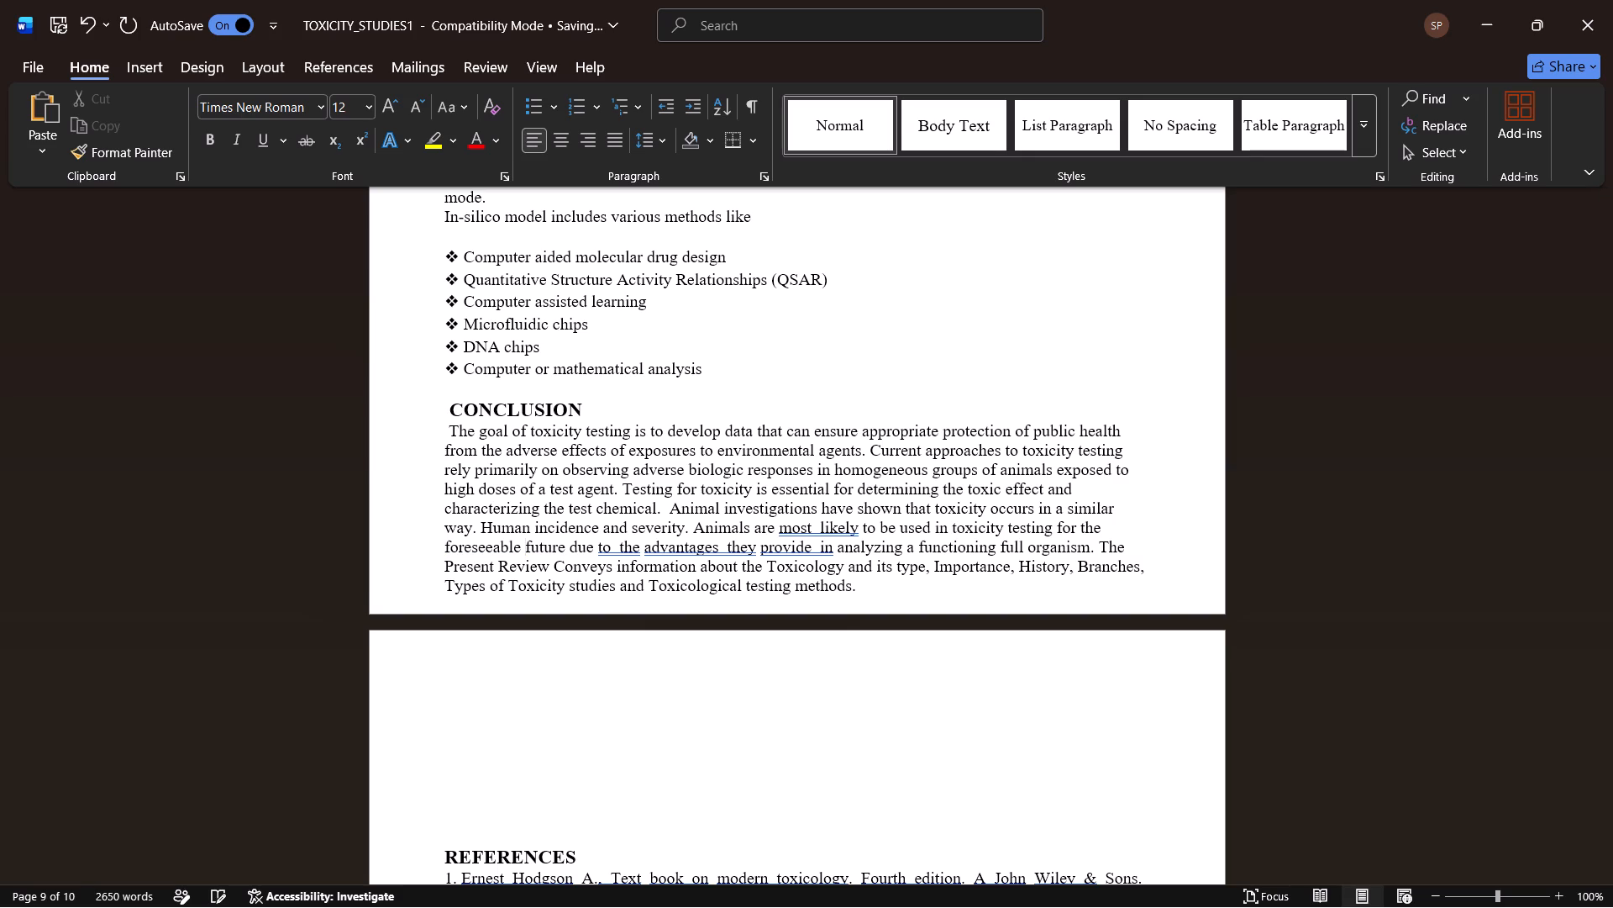
# Remove the extra spaces in "to the", "advantages they", "most likely" and "provide in" in the Conclusion paragraph.
pyautogui.click(613, 550)
pyautogui.press('BackSpace')
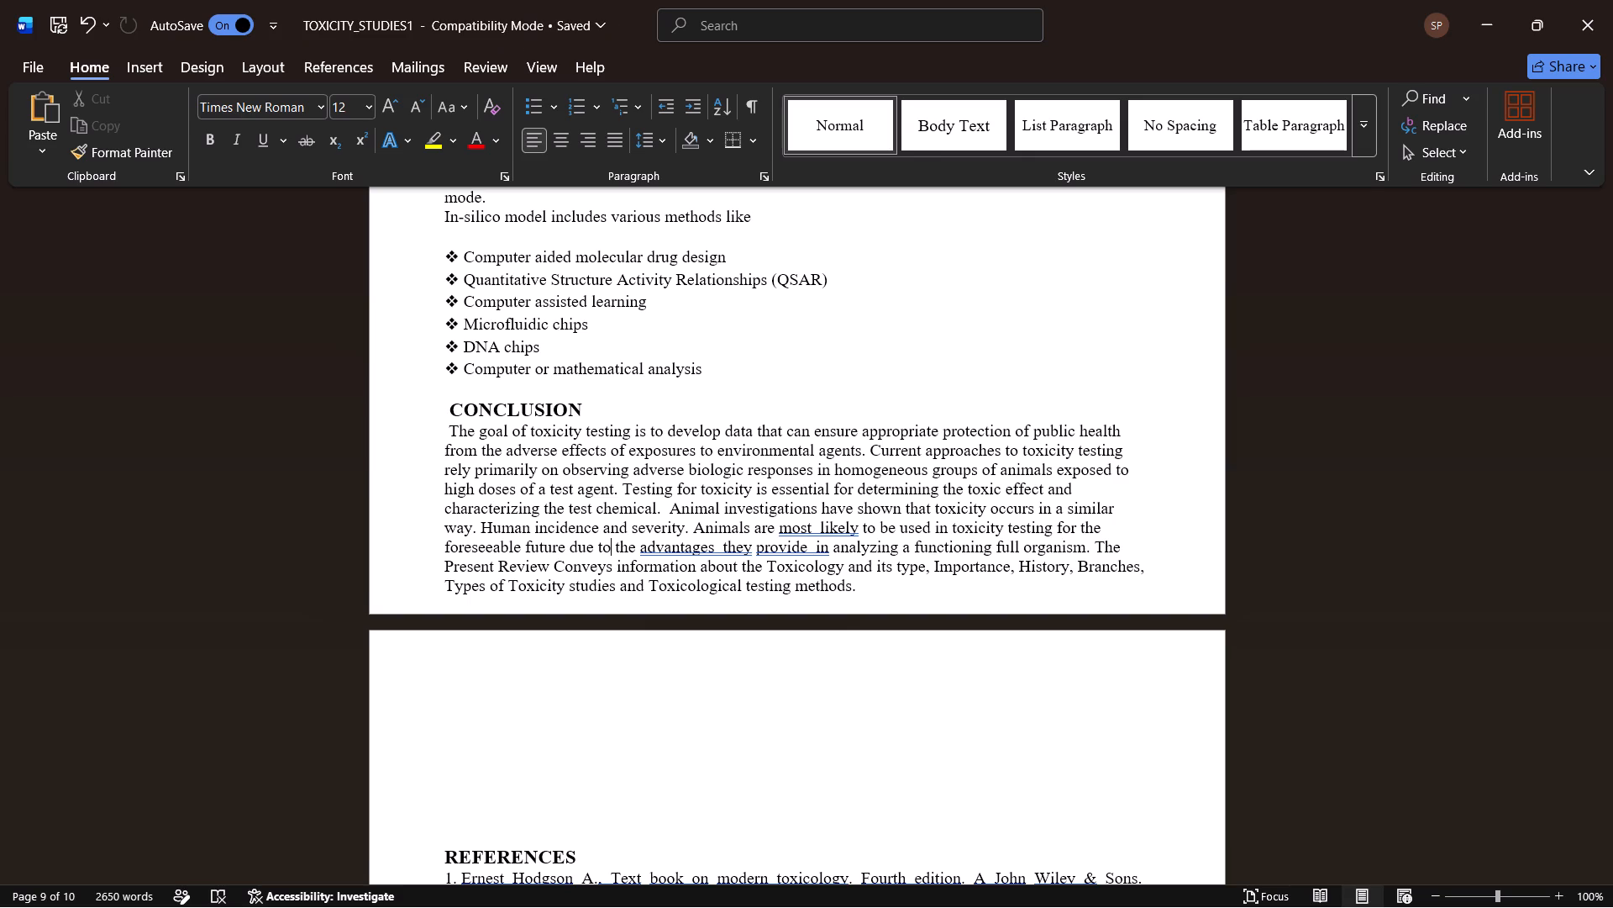
pyautogui.click(719, 551)
pyautogui.press('BackSpace')
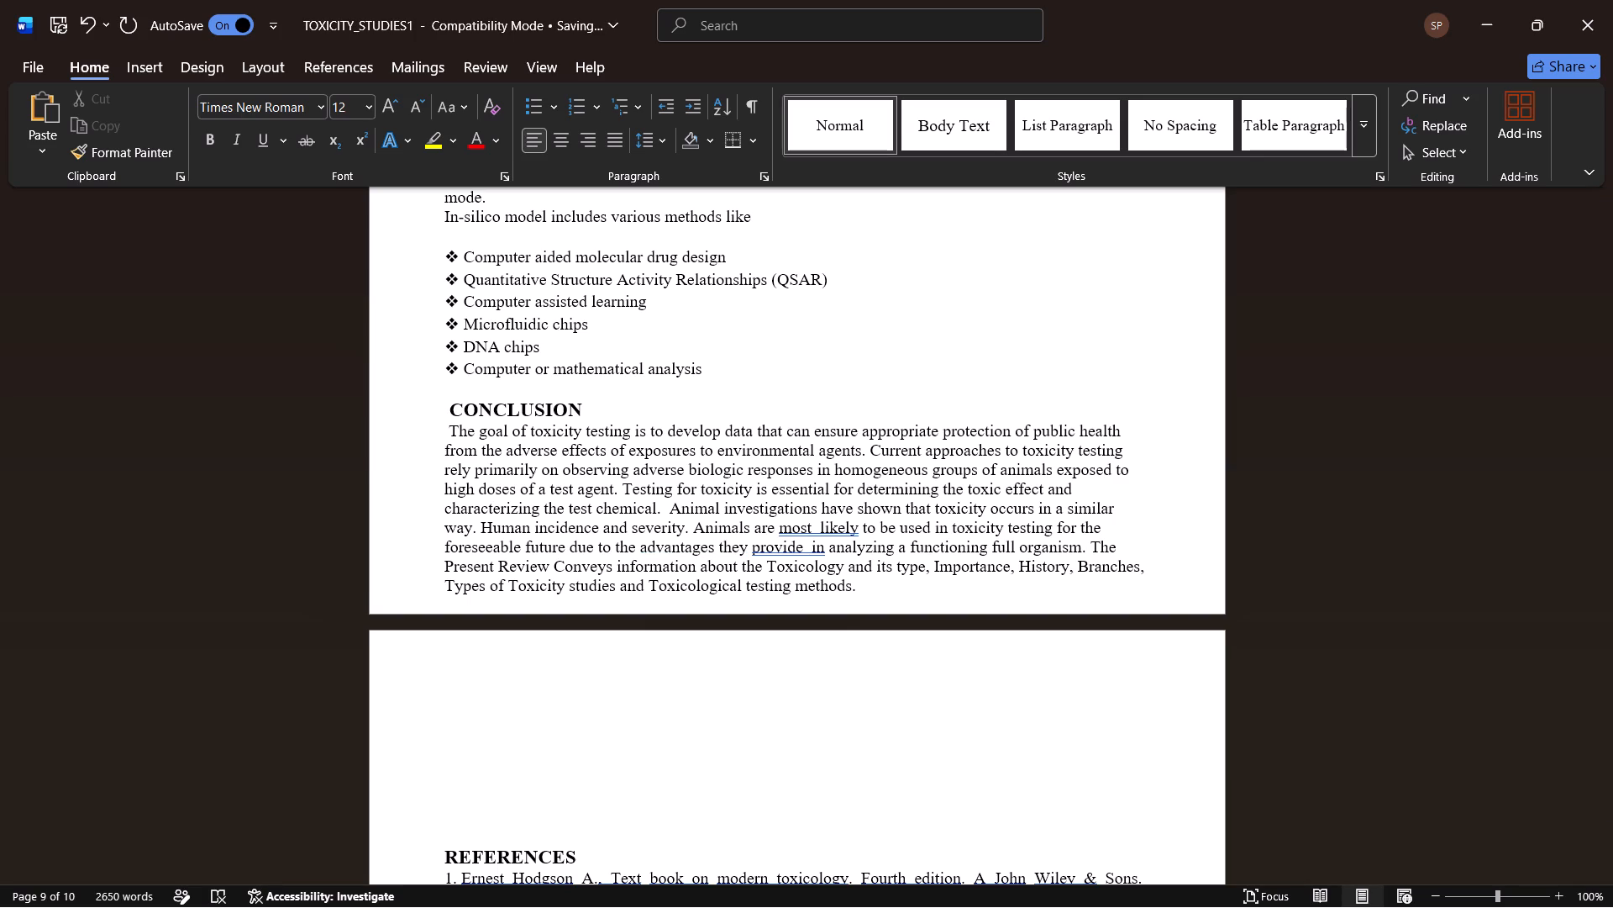
pyautogui.click(816, 531)
pyautogui.press('BackSpace')
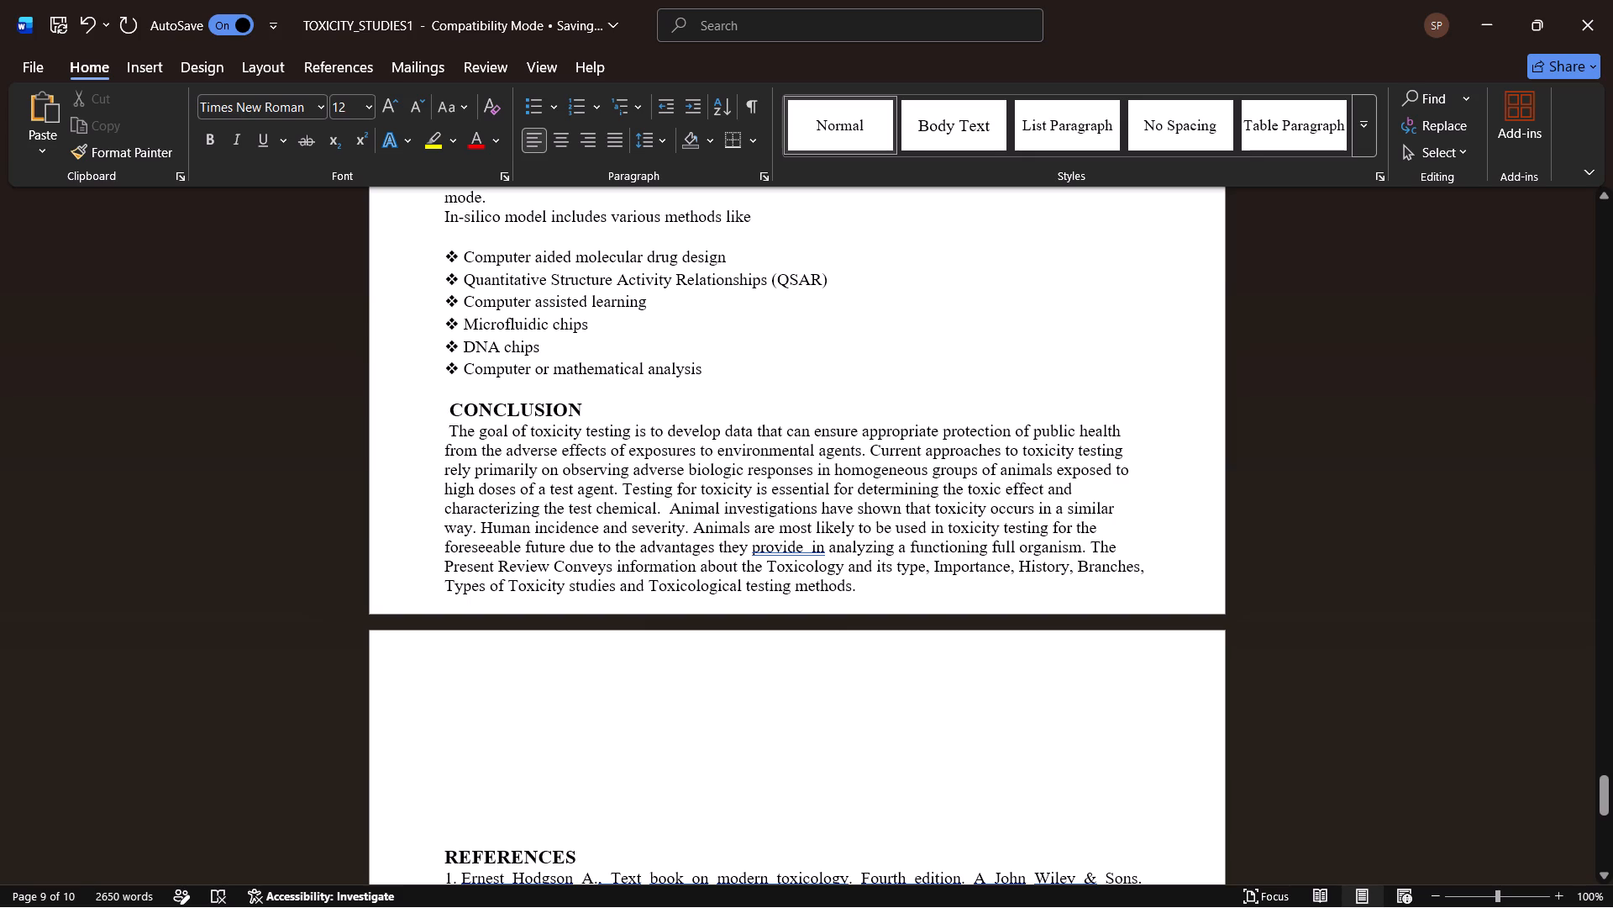
pyautogui.click(808, 550)
pyautogui.press('BackSpace')
# Remove the extra spaces within the author's name and before "Text book" in reference 1 of the References section.
pyautogui.scroll(-1, 808, 550)
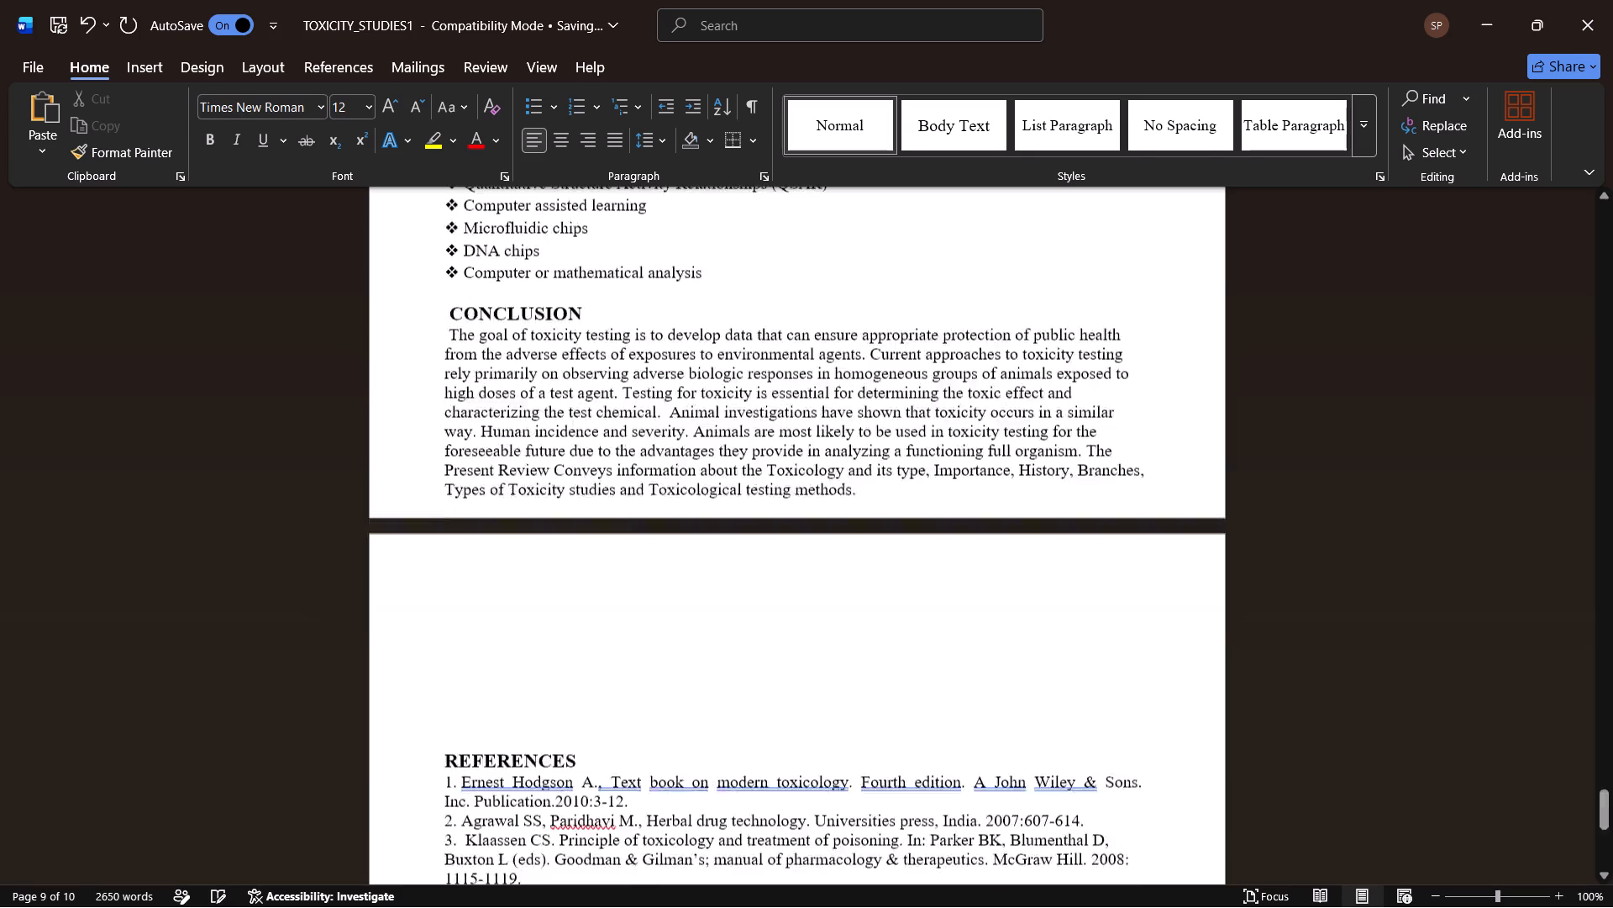
pyautogui.scroll(-2, 808, 550)
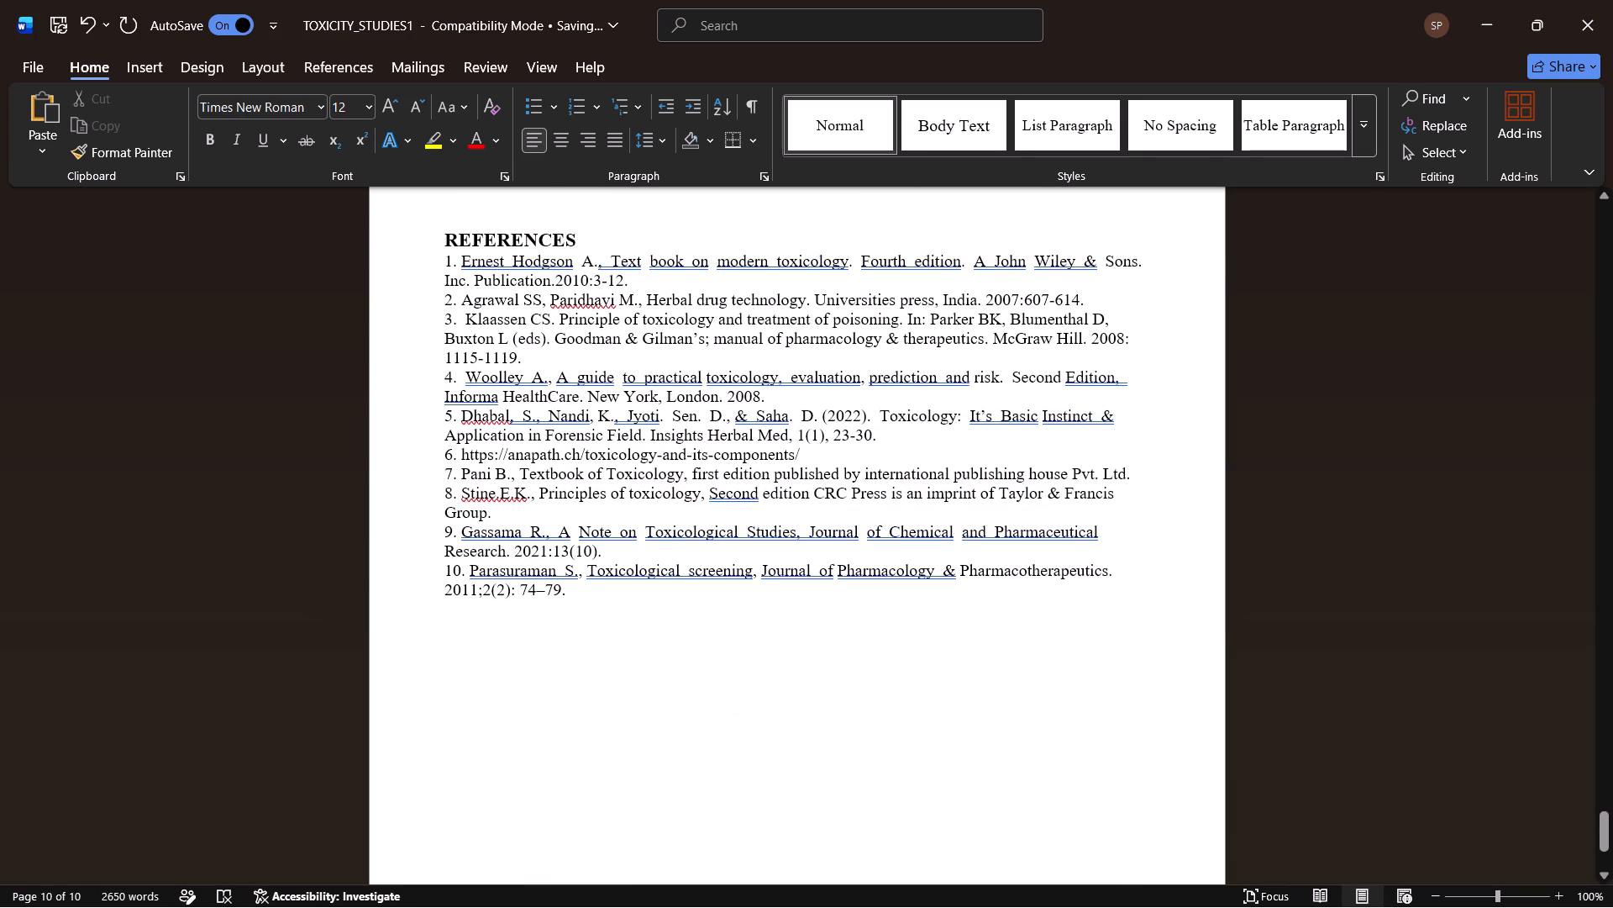
pyautogui.click(514, 270)
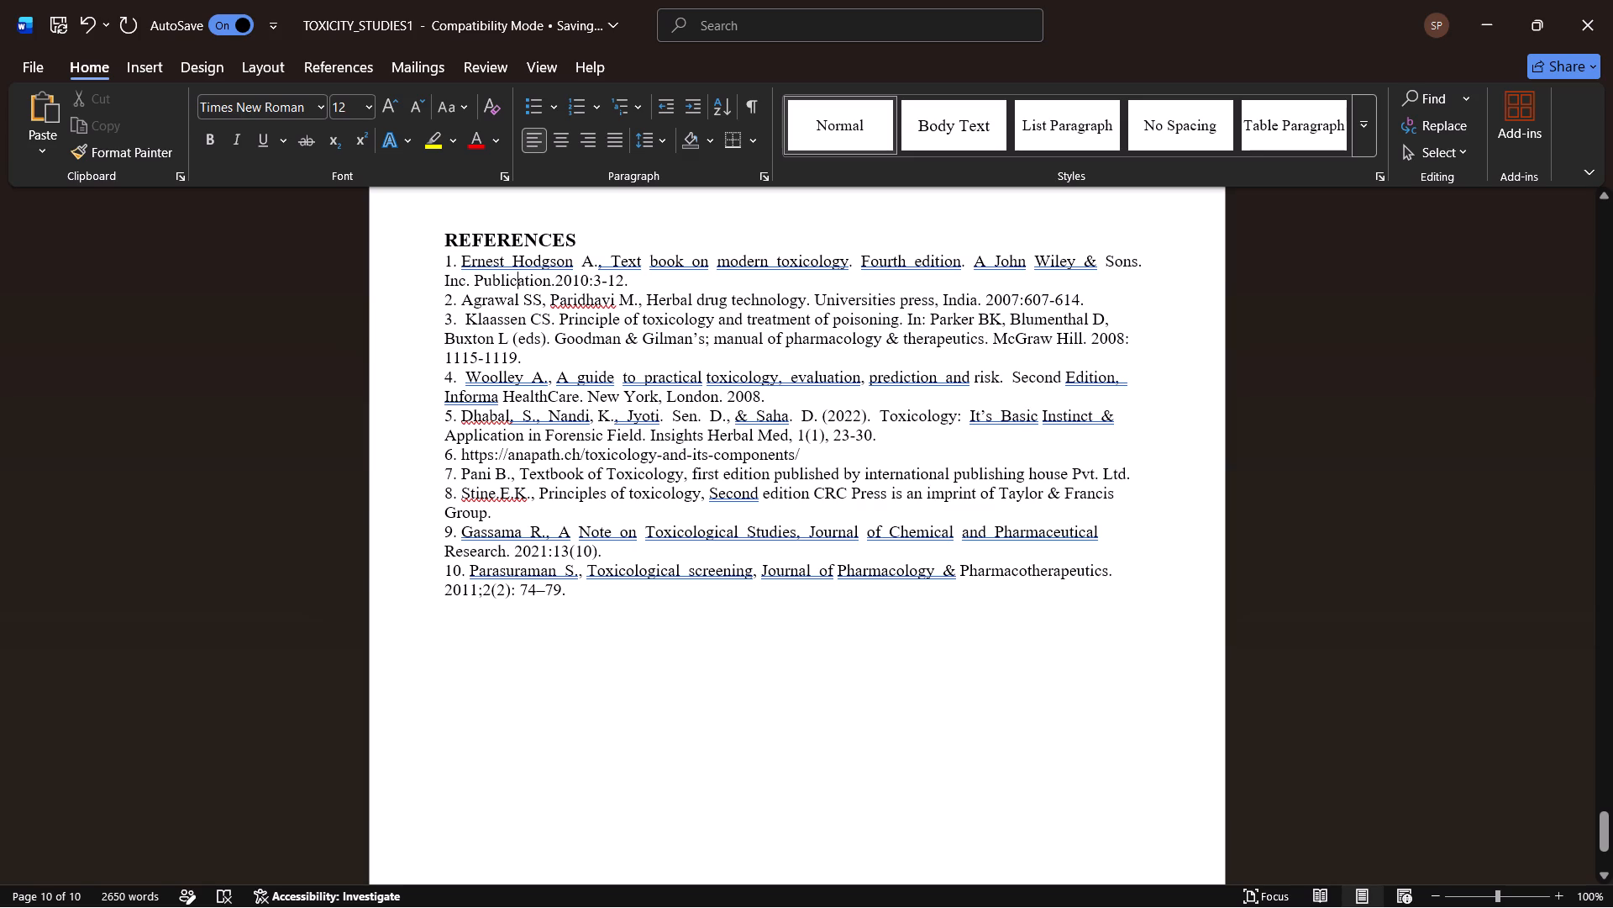
pyautogui.click(512, 263)
pyautogui.press('BackSpace')
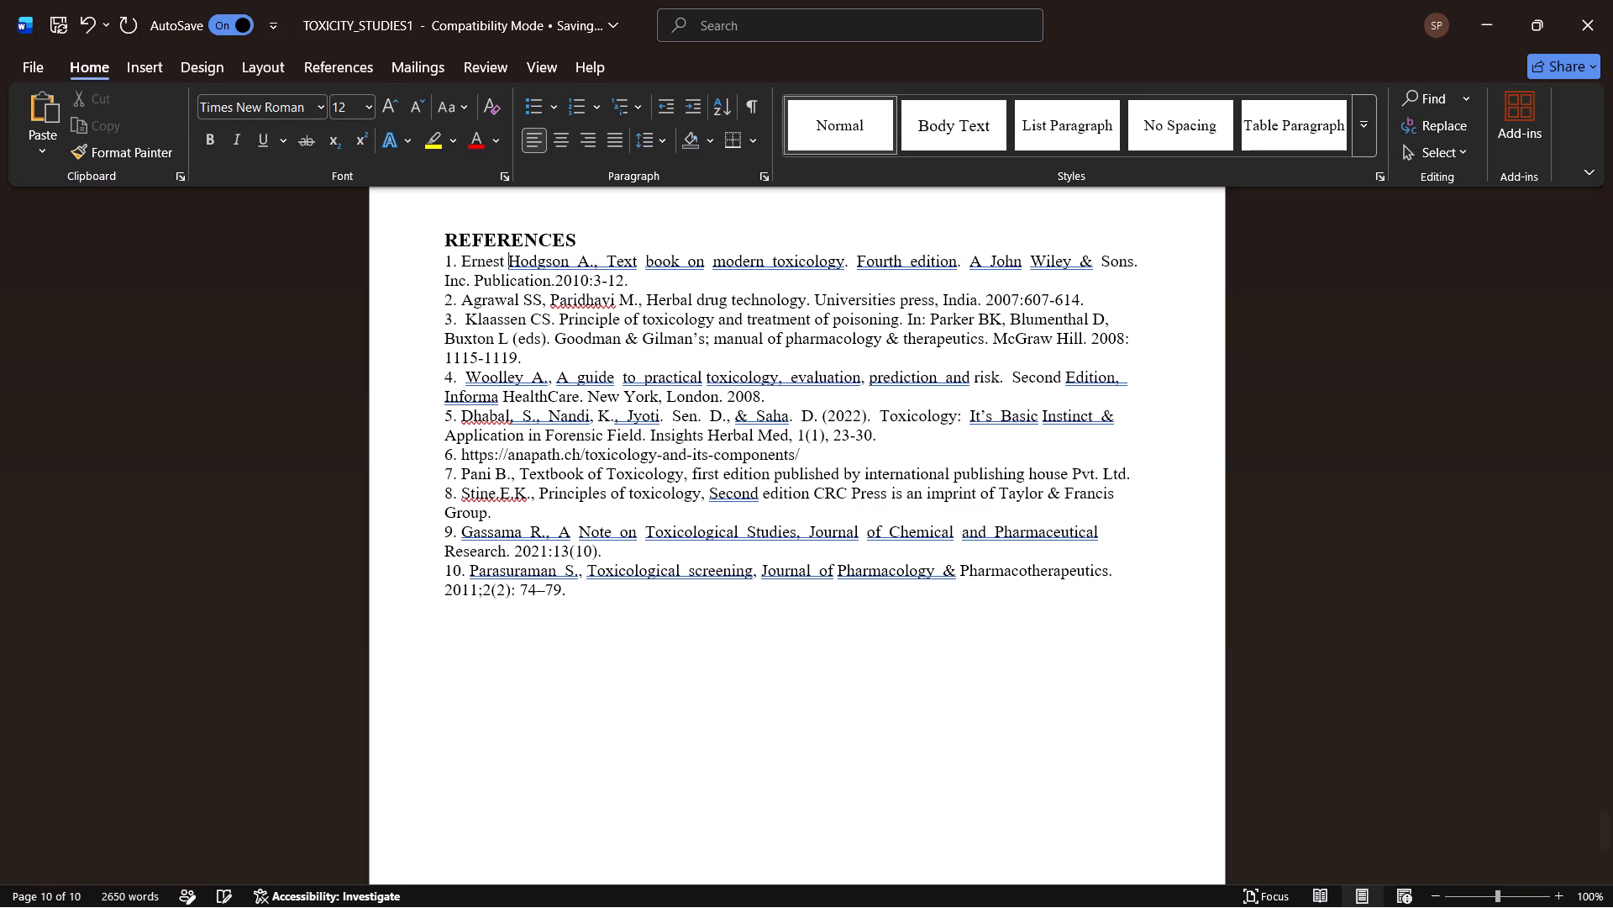
pyautogui.click(578, 268)
pyautogui.press('BackSpace')
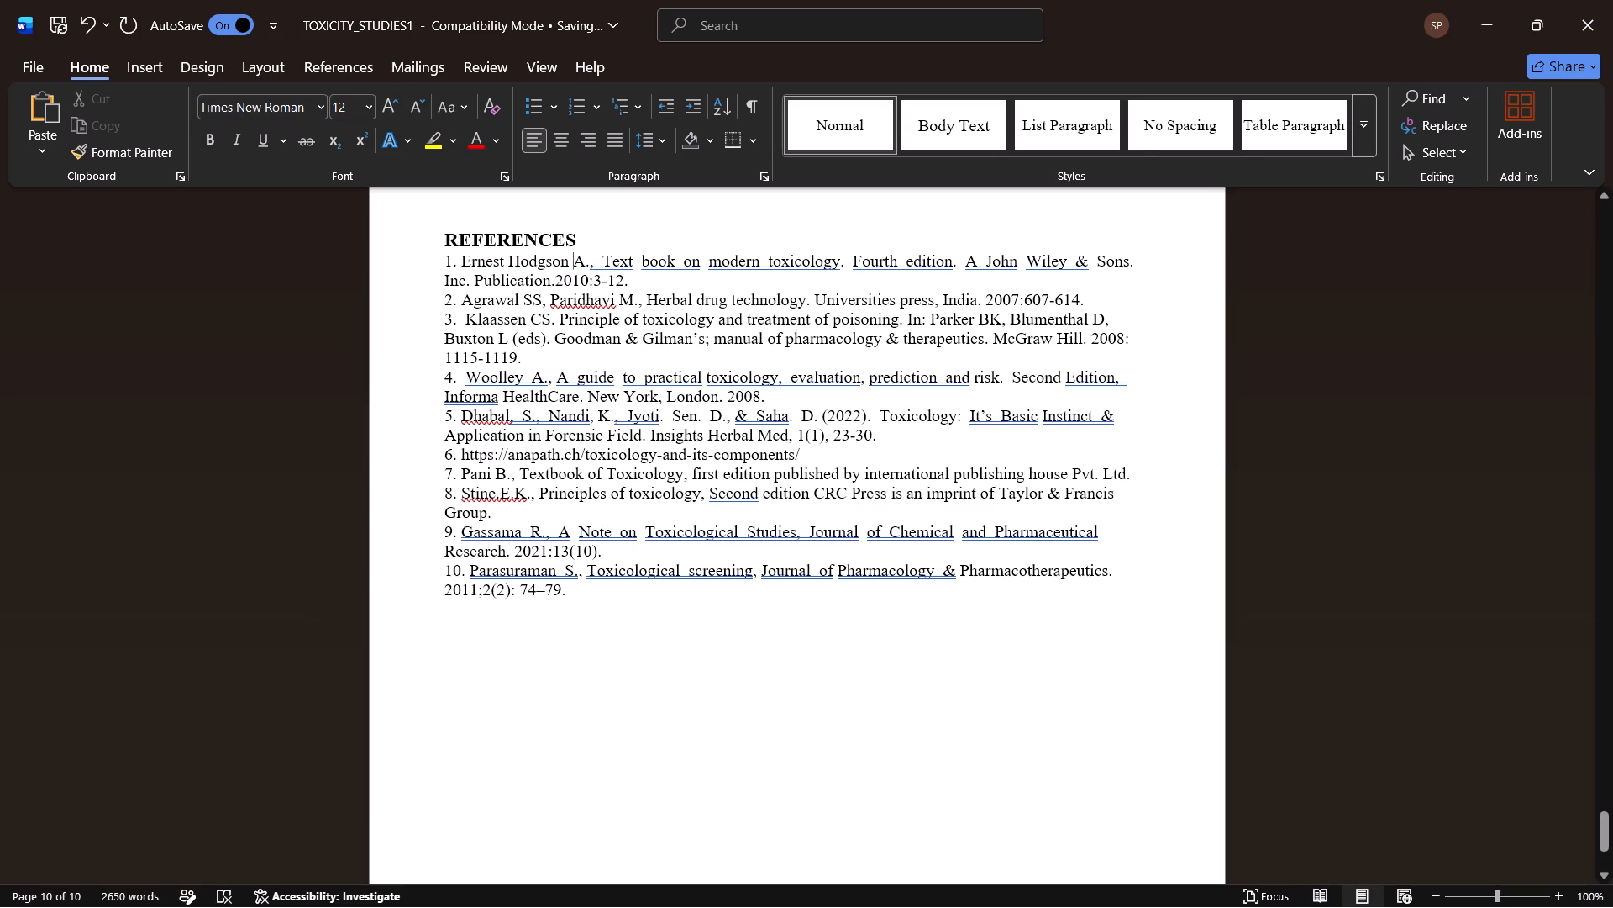
pyautogui.click(604, 261)
pyautogui.press('BackSpace')
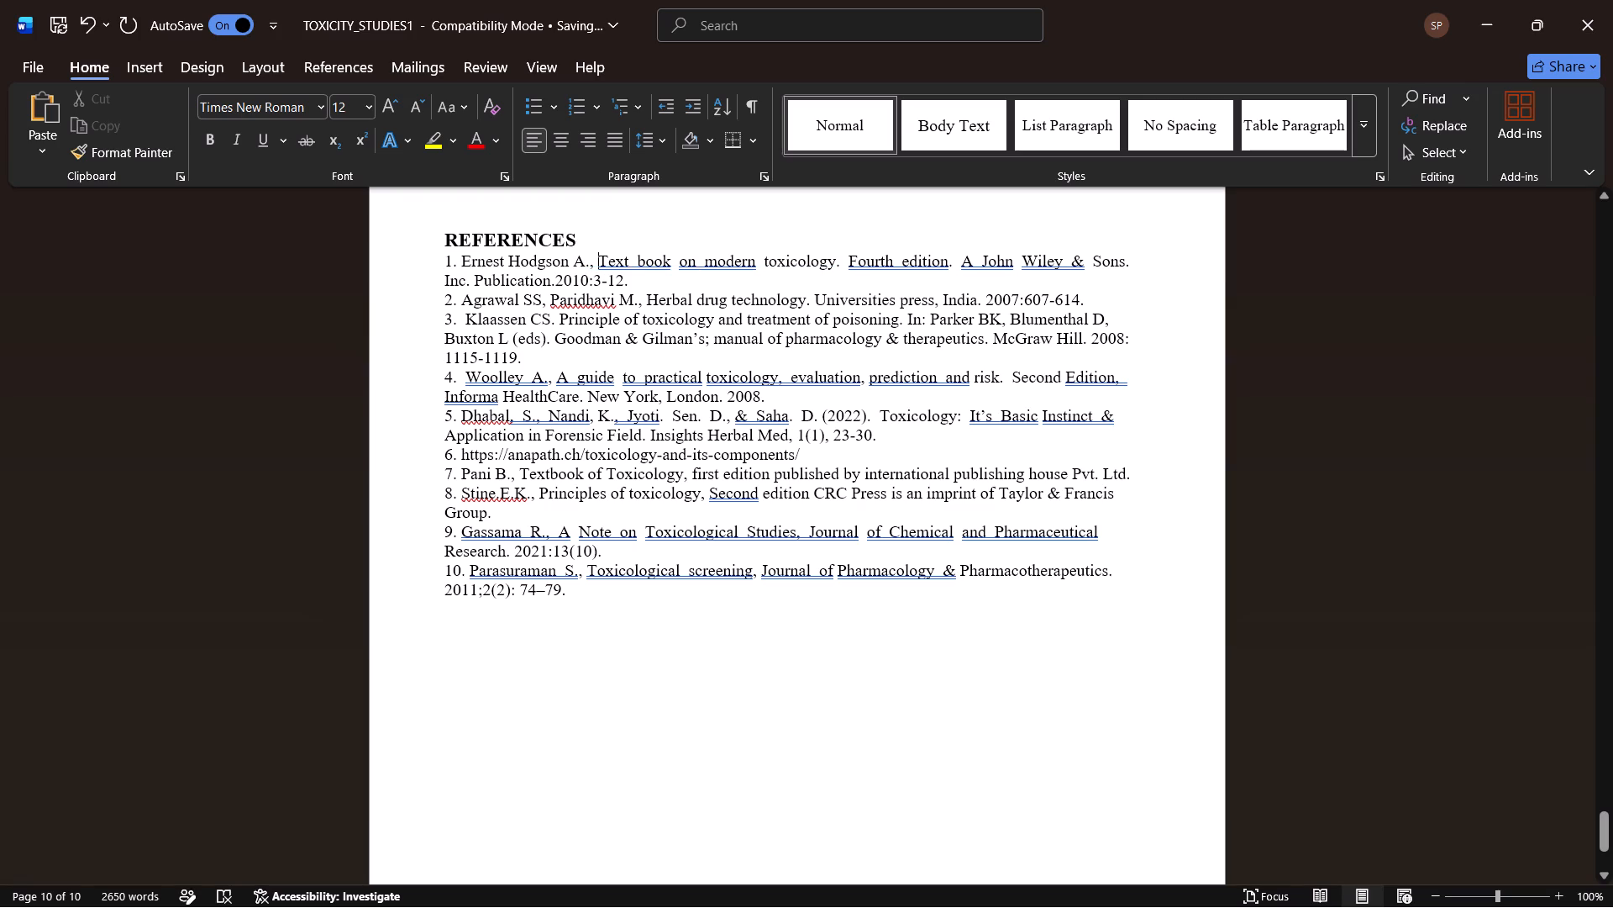
# Remove the extra spaces in the title "Text book on modern toxicology" in reference 1, leaving single spaces between the words.
pyautogui.click(635, 256)
pyautogui.press('BackSpace')
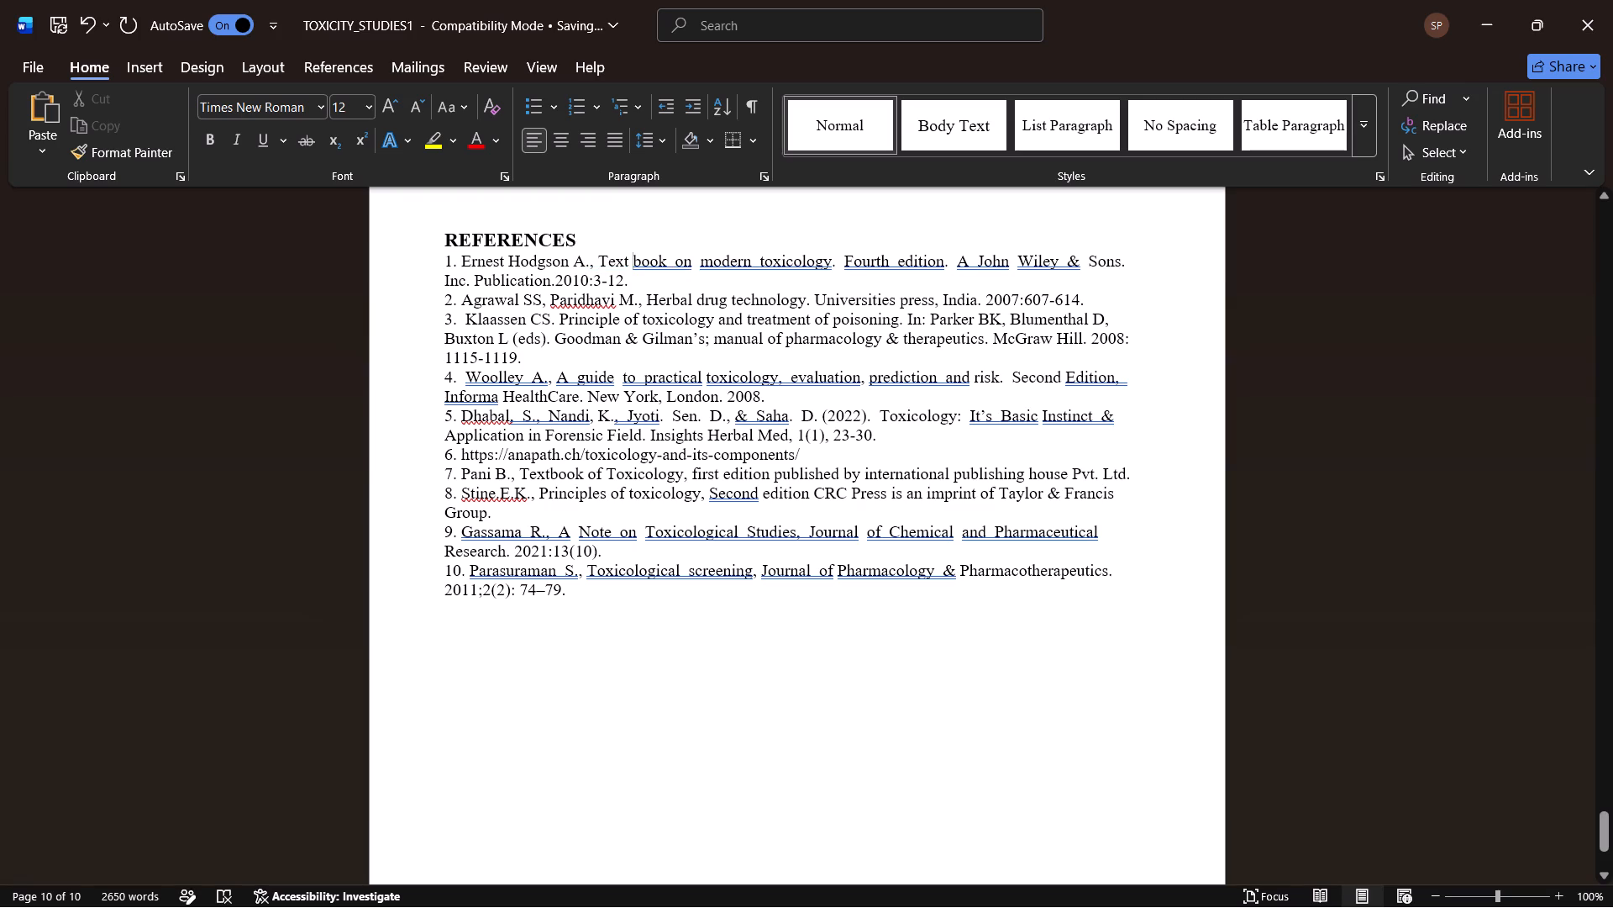
pyautogui.click(675, 262)
pyautogui.press('BackSpace')
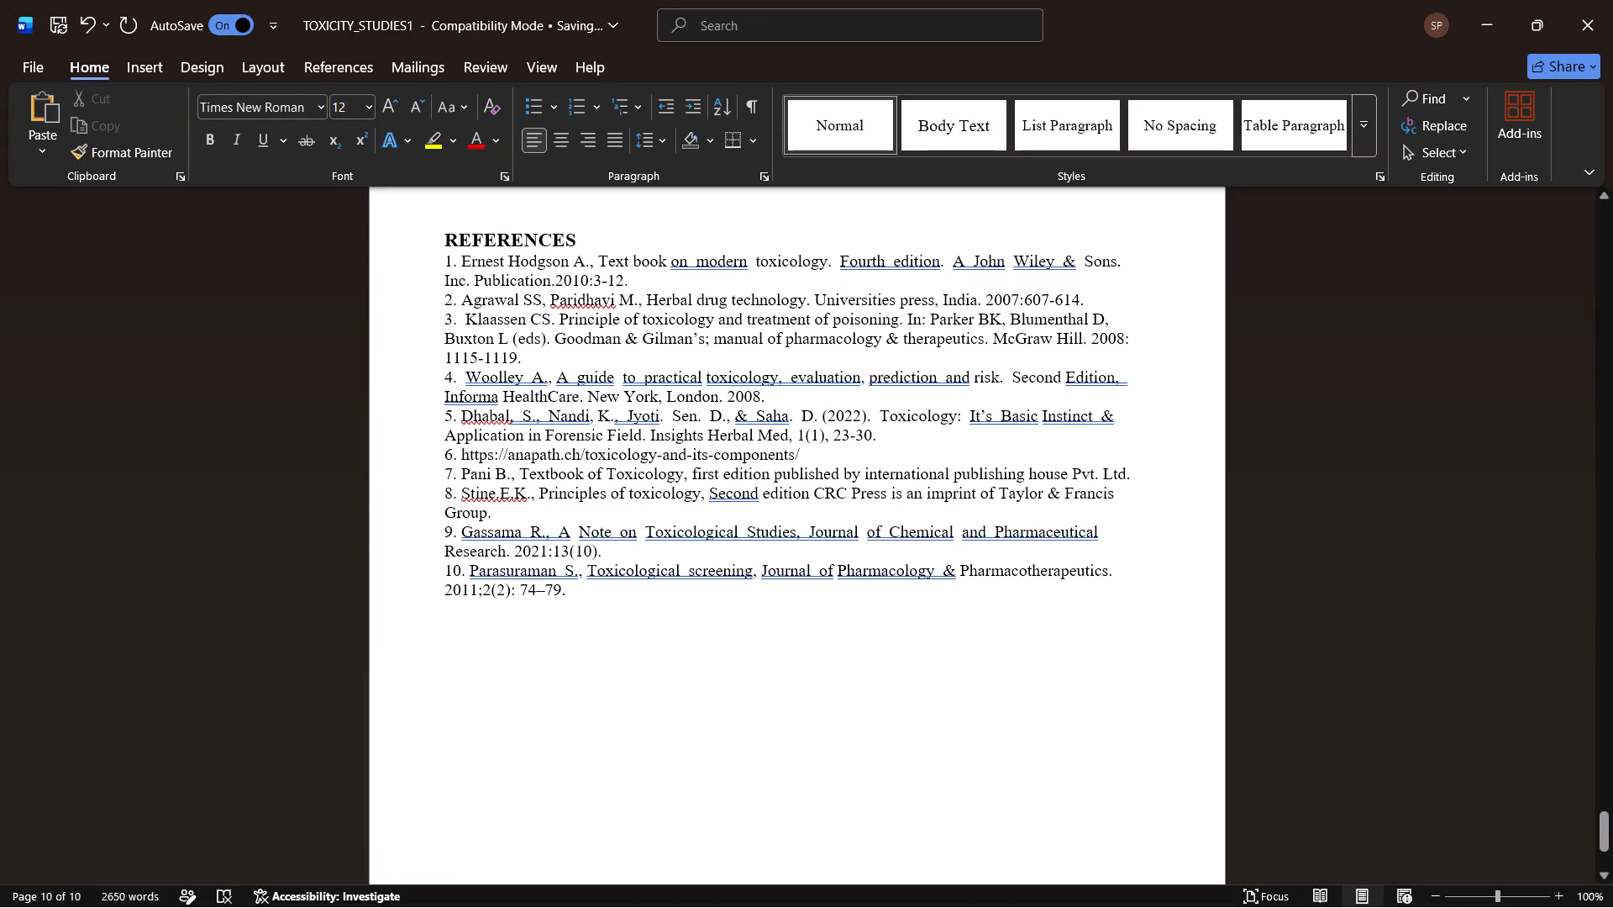
pyautogui.click(696, 261)
pyautogui.press('BackSpace')
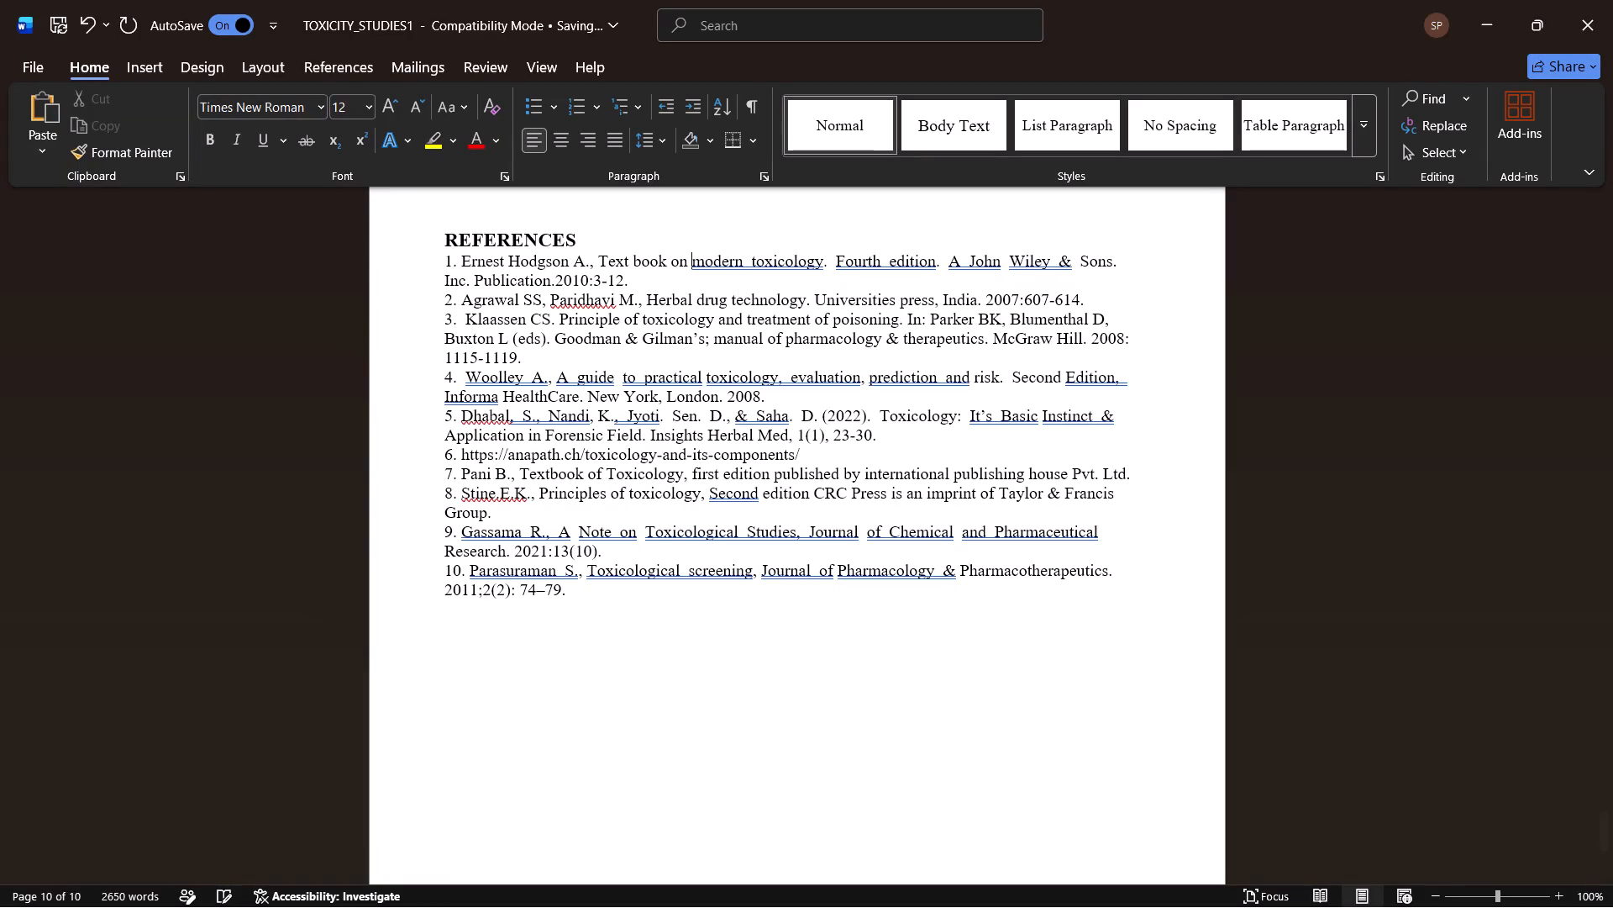
pyautogui.click(753, 263)
pyautogui.press('BackSpace')
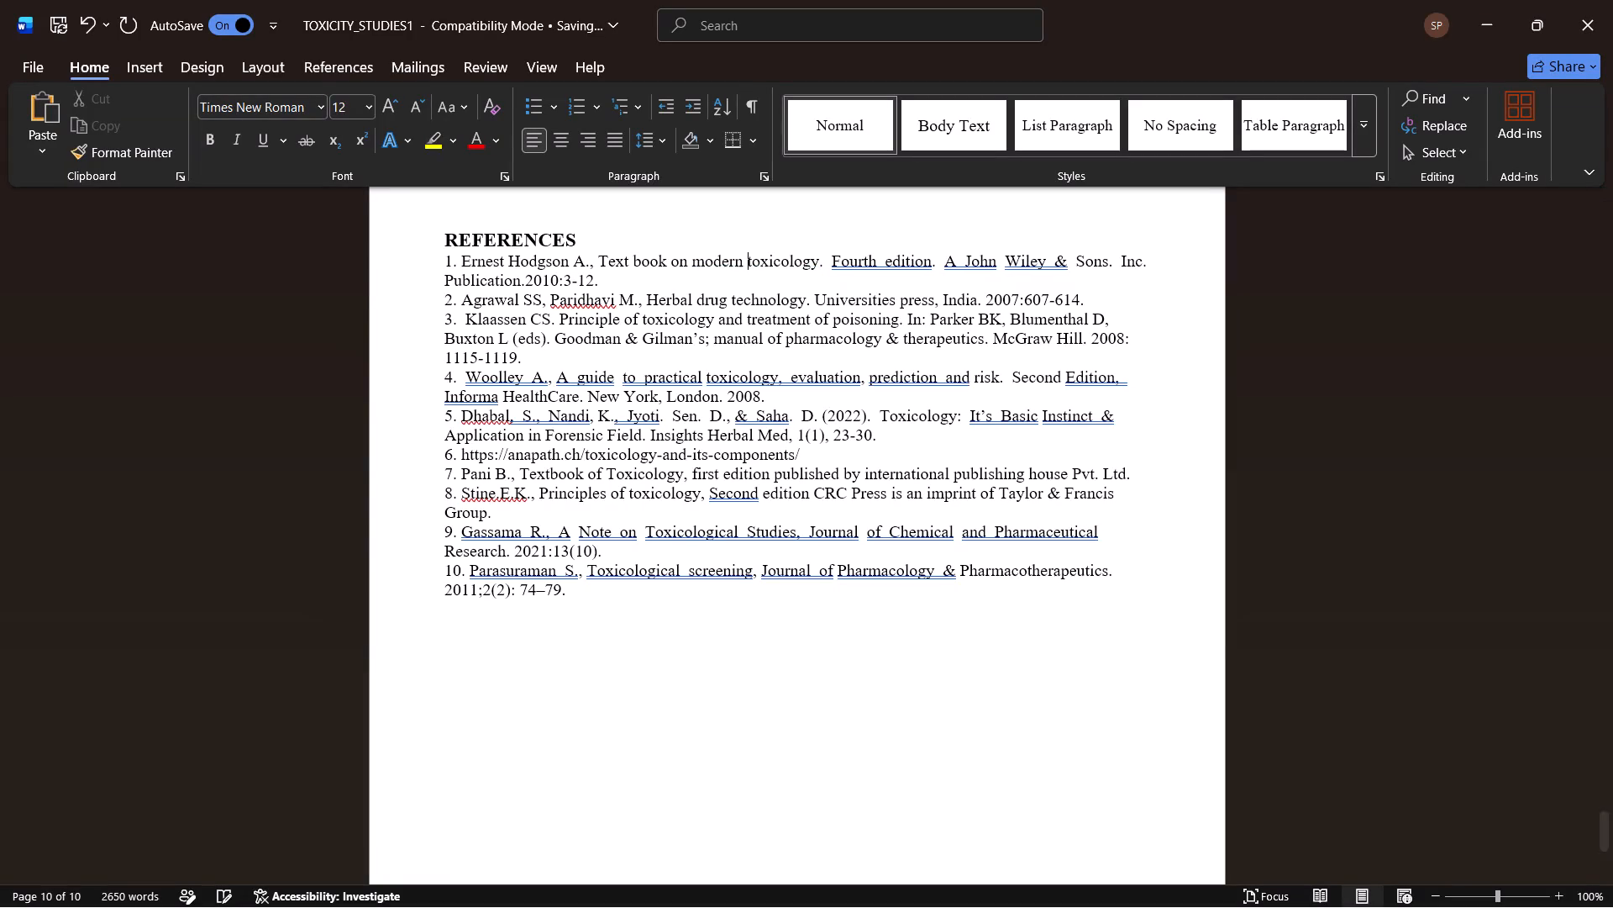
# Remove the extra spaces in "Fourth edition" and "A John Wiley & Sons" in reference 1, leaving single spaces between the words.
pyautogui.click(885, 251)
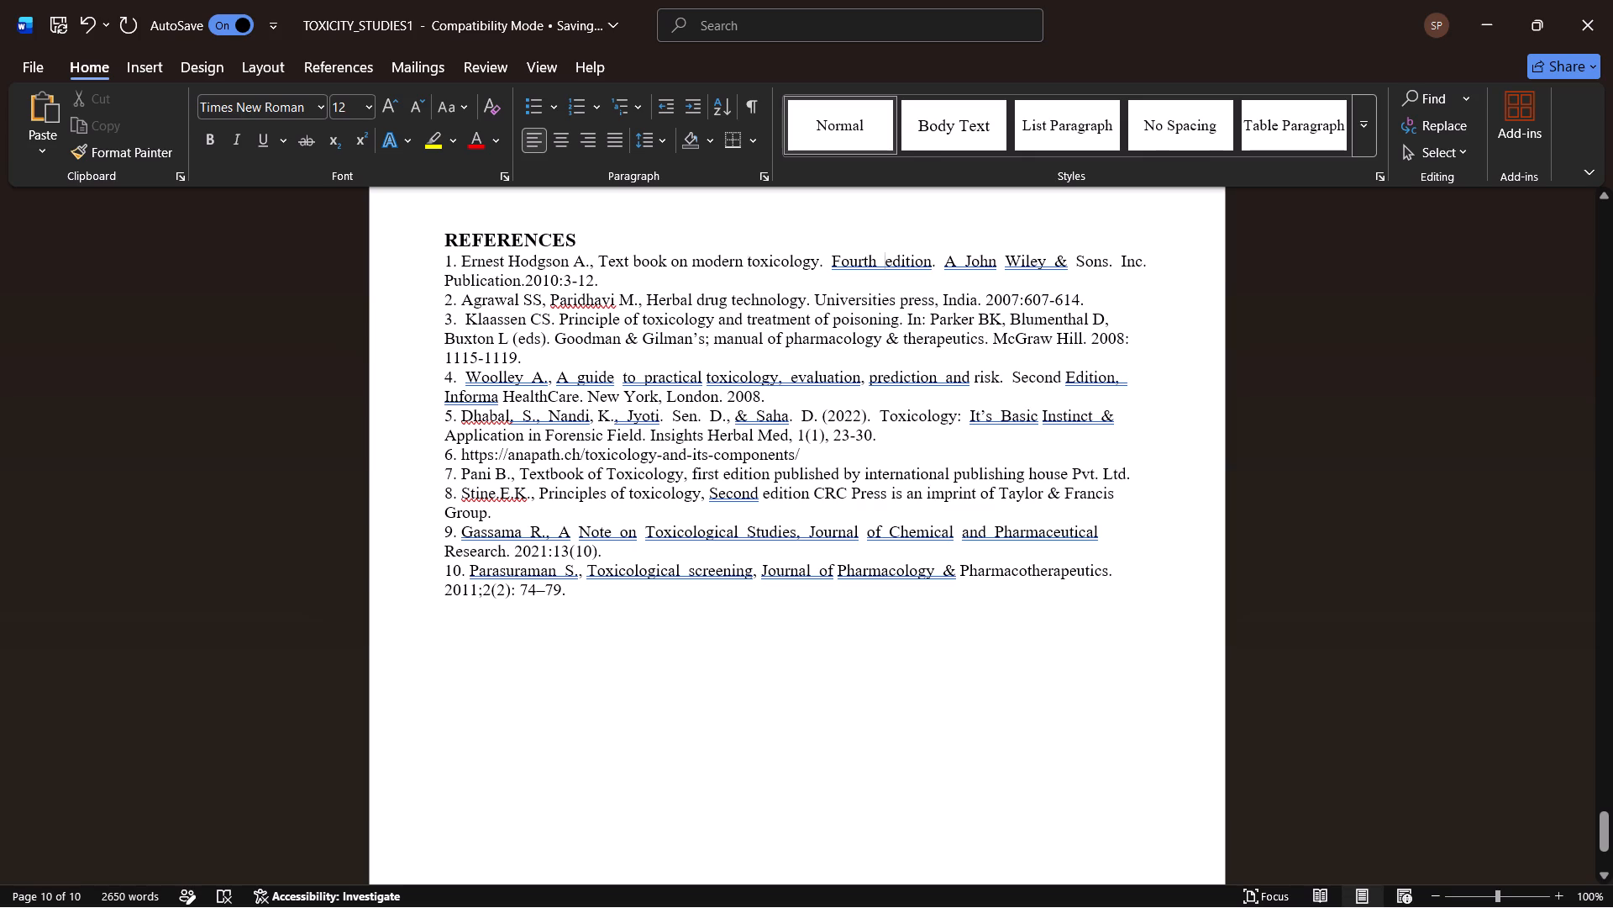
pyautogui.press('BackSpace')
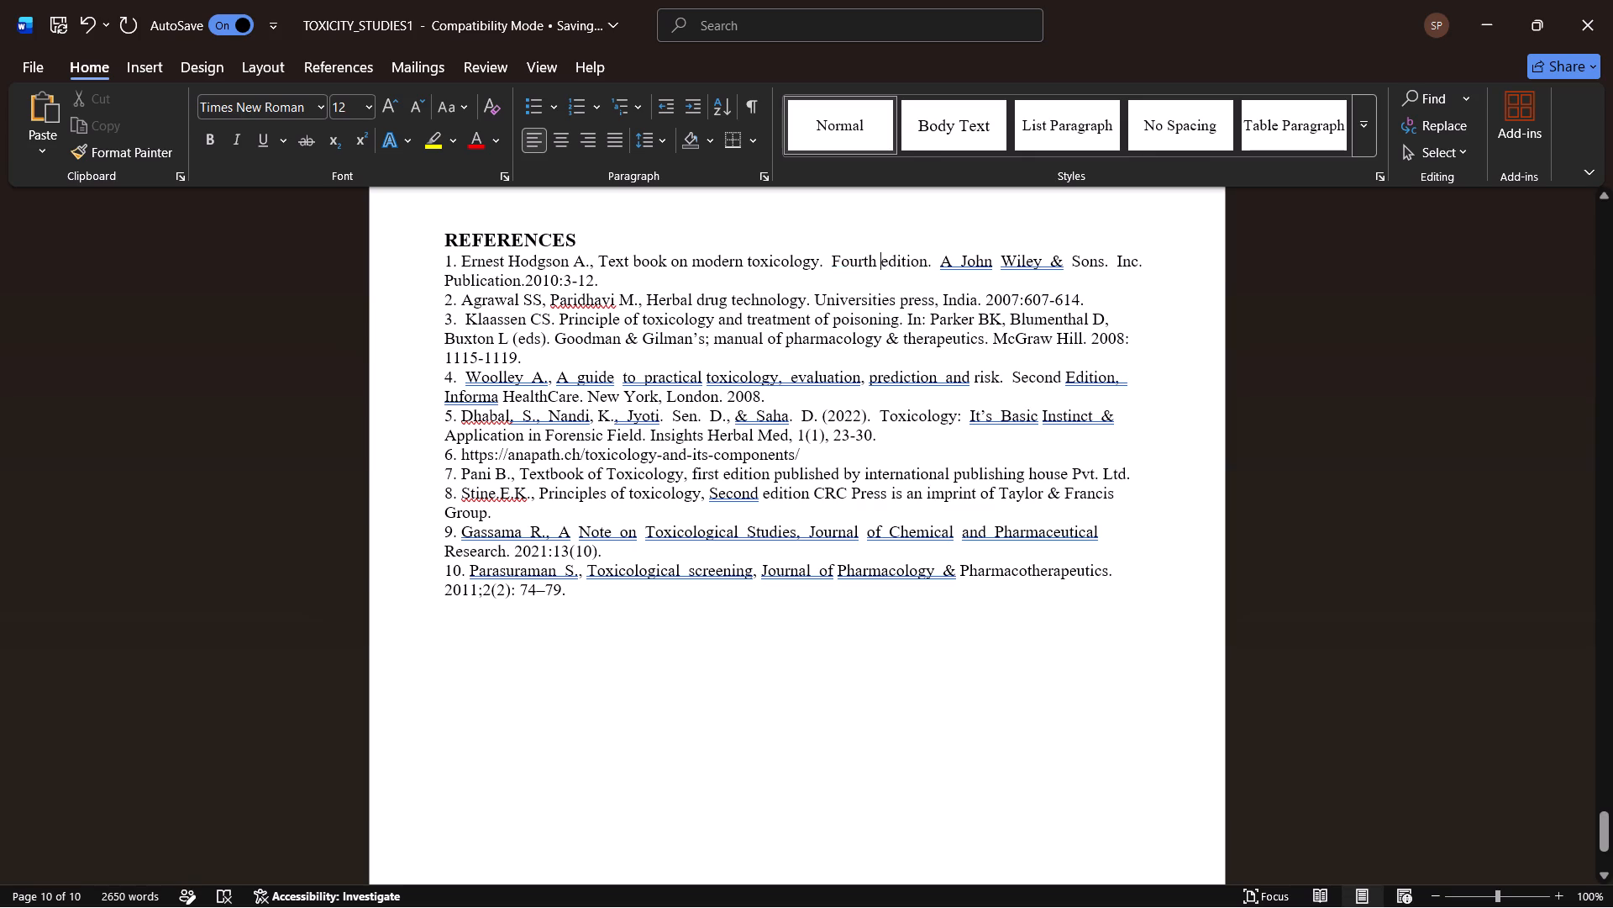
pyautogui.click(954, 262)
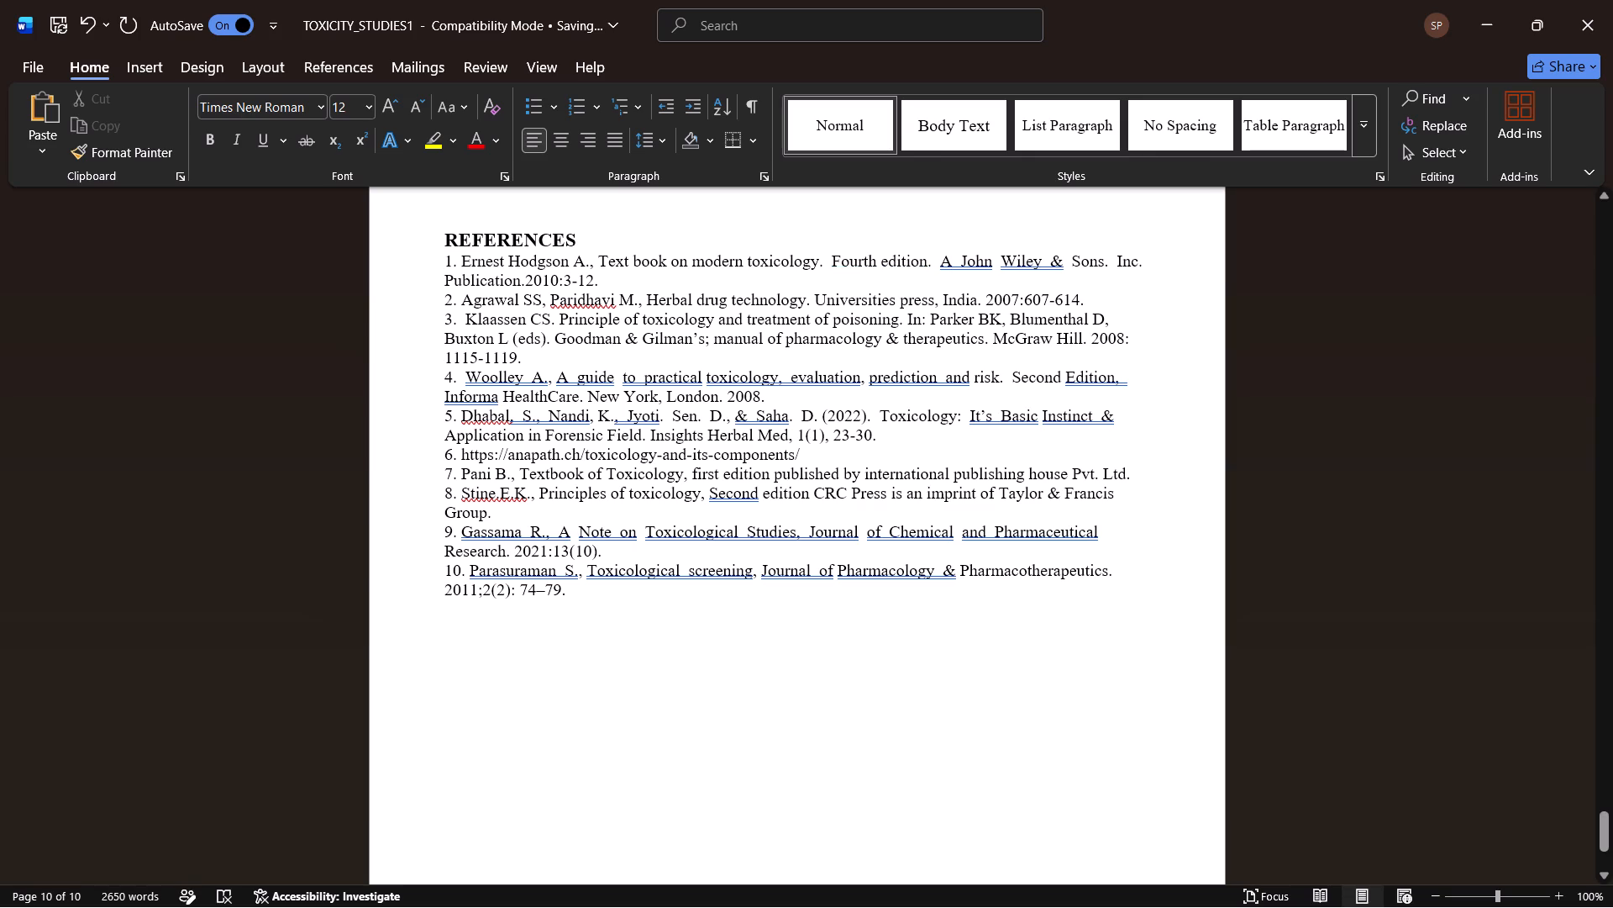
pyautogui.click(960, 262)
pyautogui.press('BackSpace')
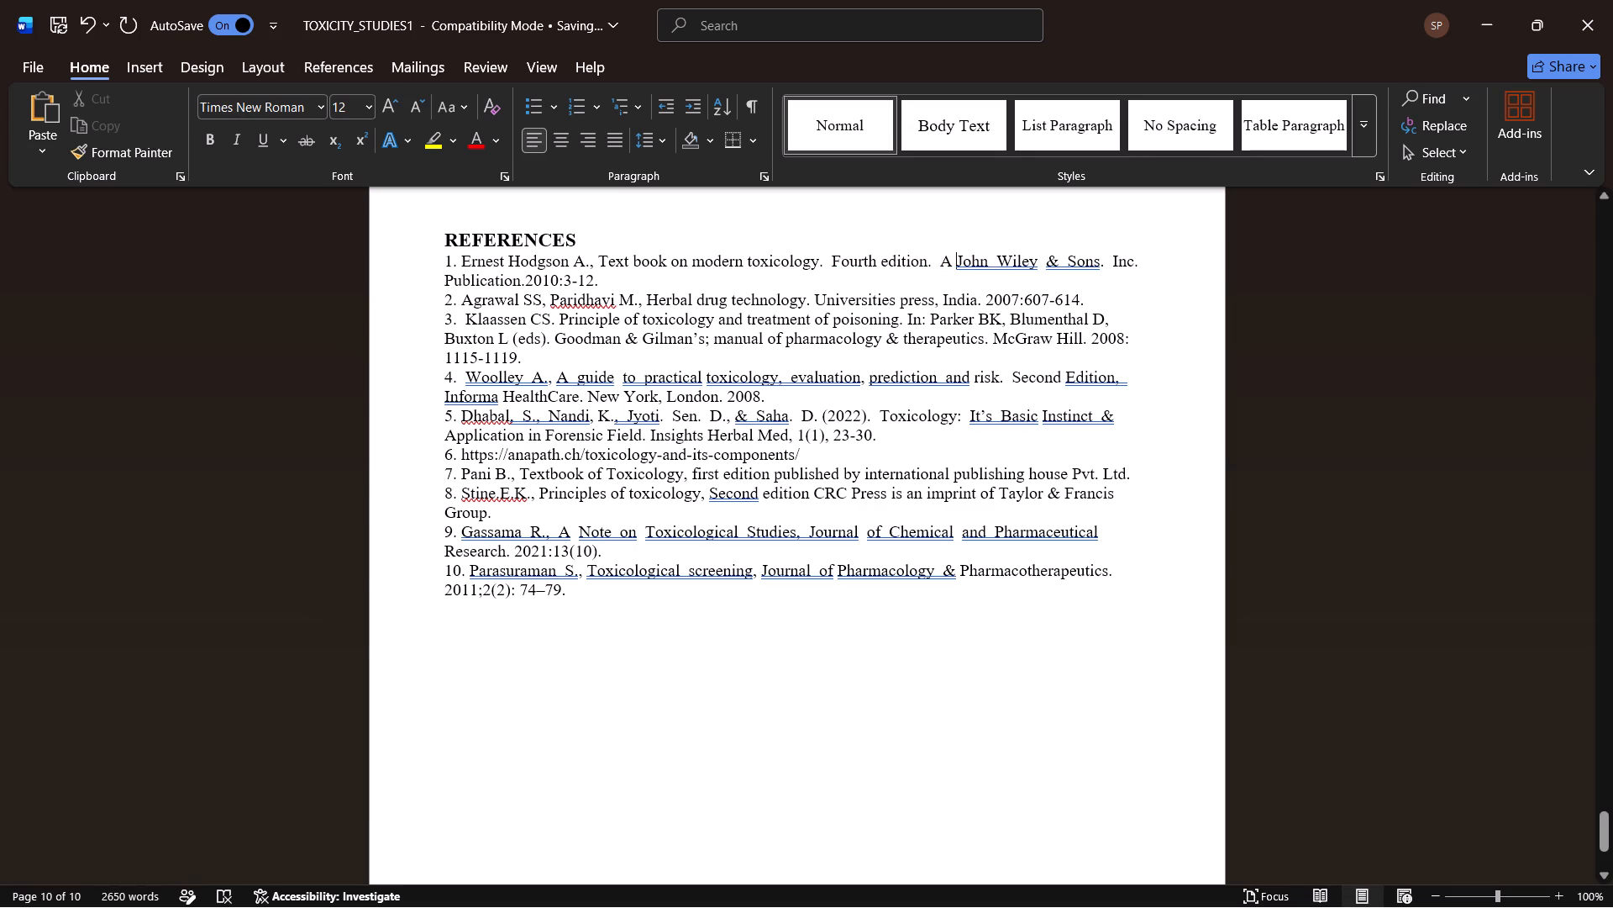
pyautogui.click(997, 265)
pyautogui.press('BackSpace')
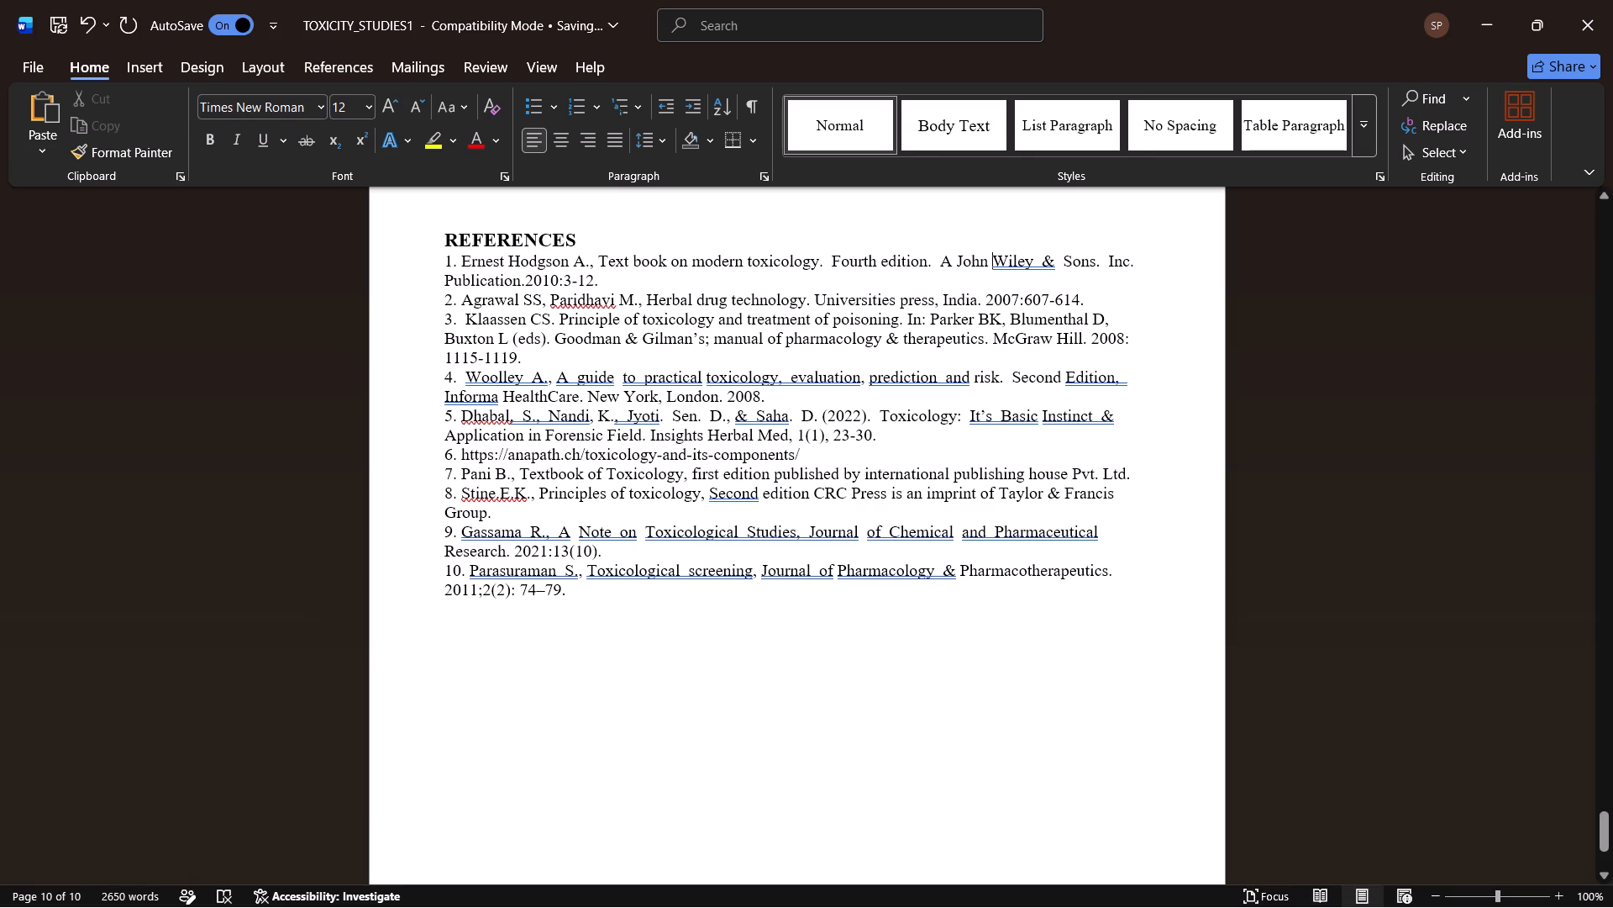
pyautogui.click(1036, 263)
pyautogui.press('BackSpace')
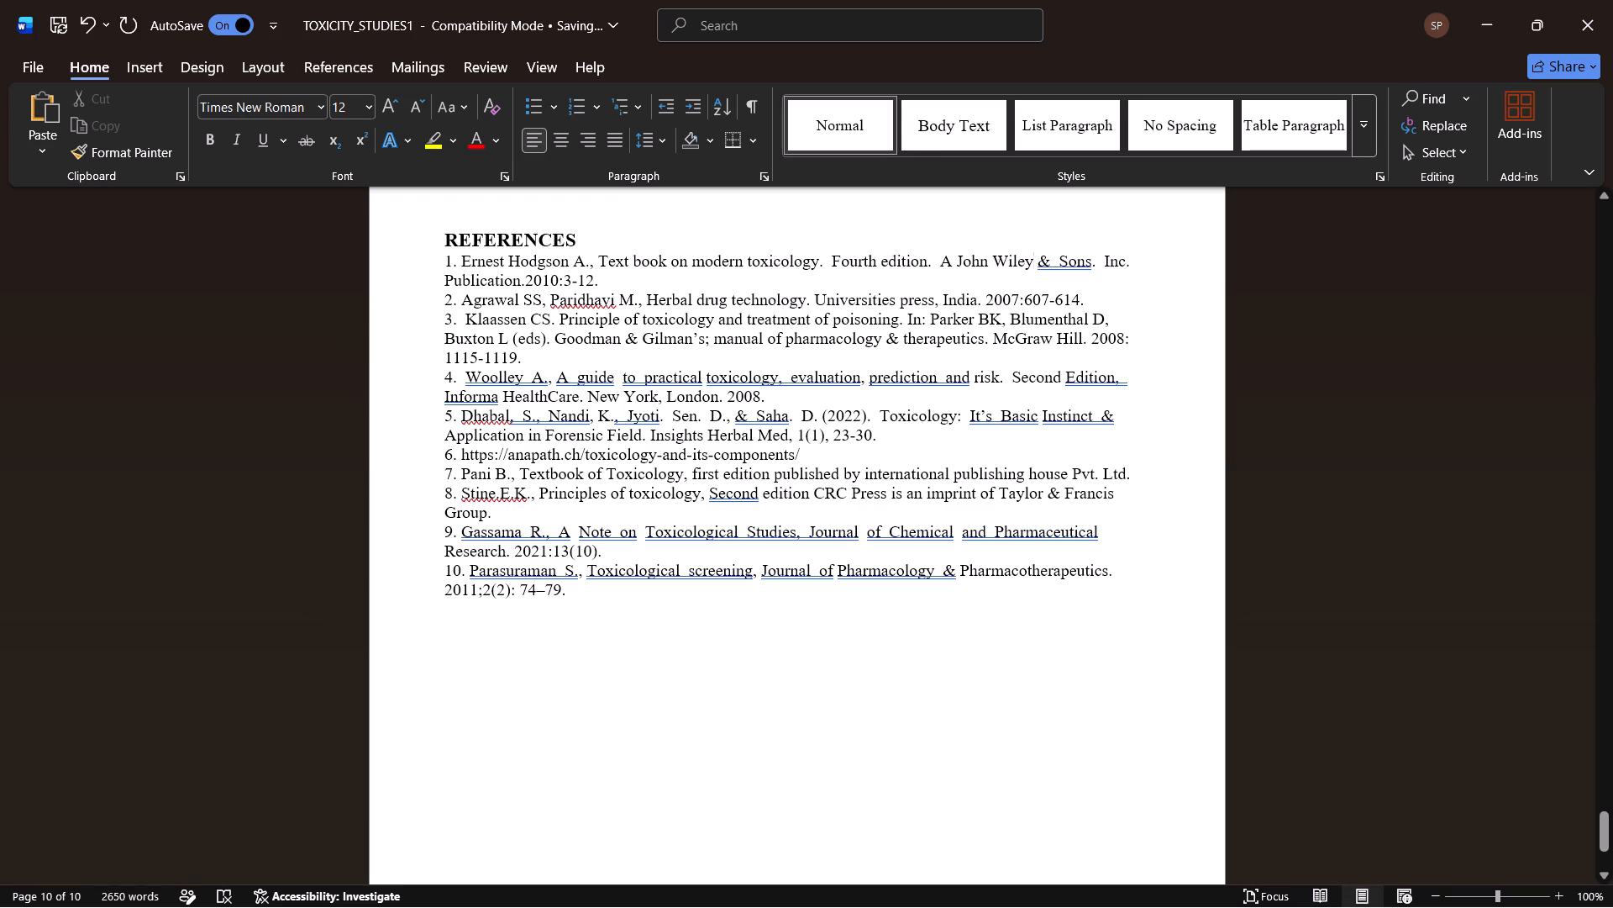
pyautogui.click(1060, 266)
pyautogui.press('BackSpace')
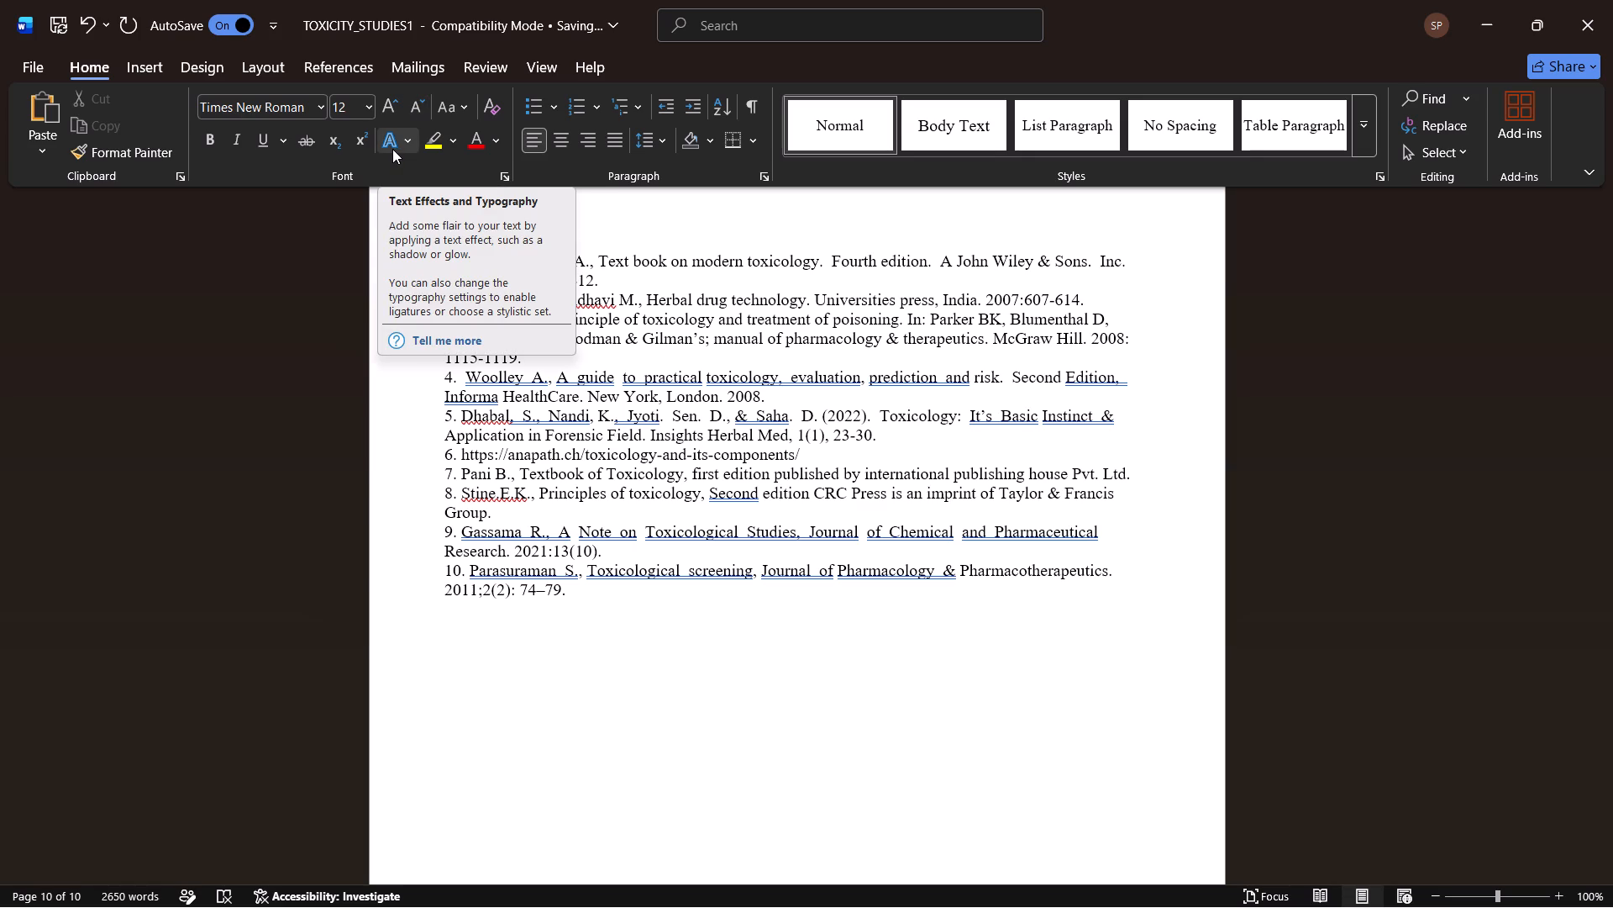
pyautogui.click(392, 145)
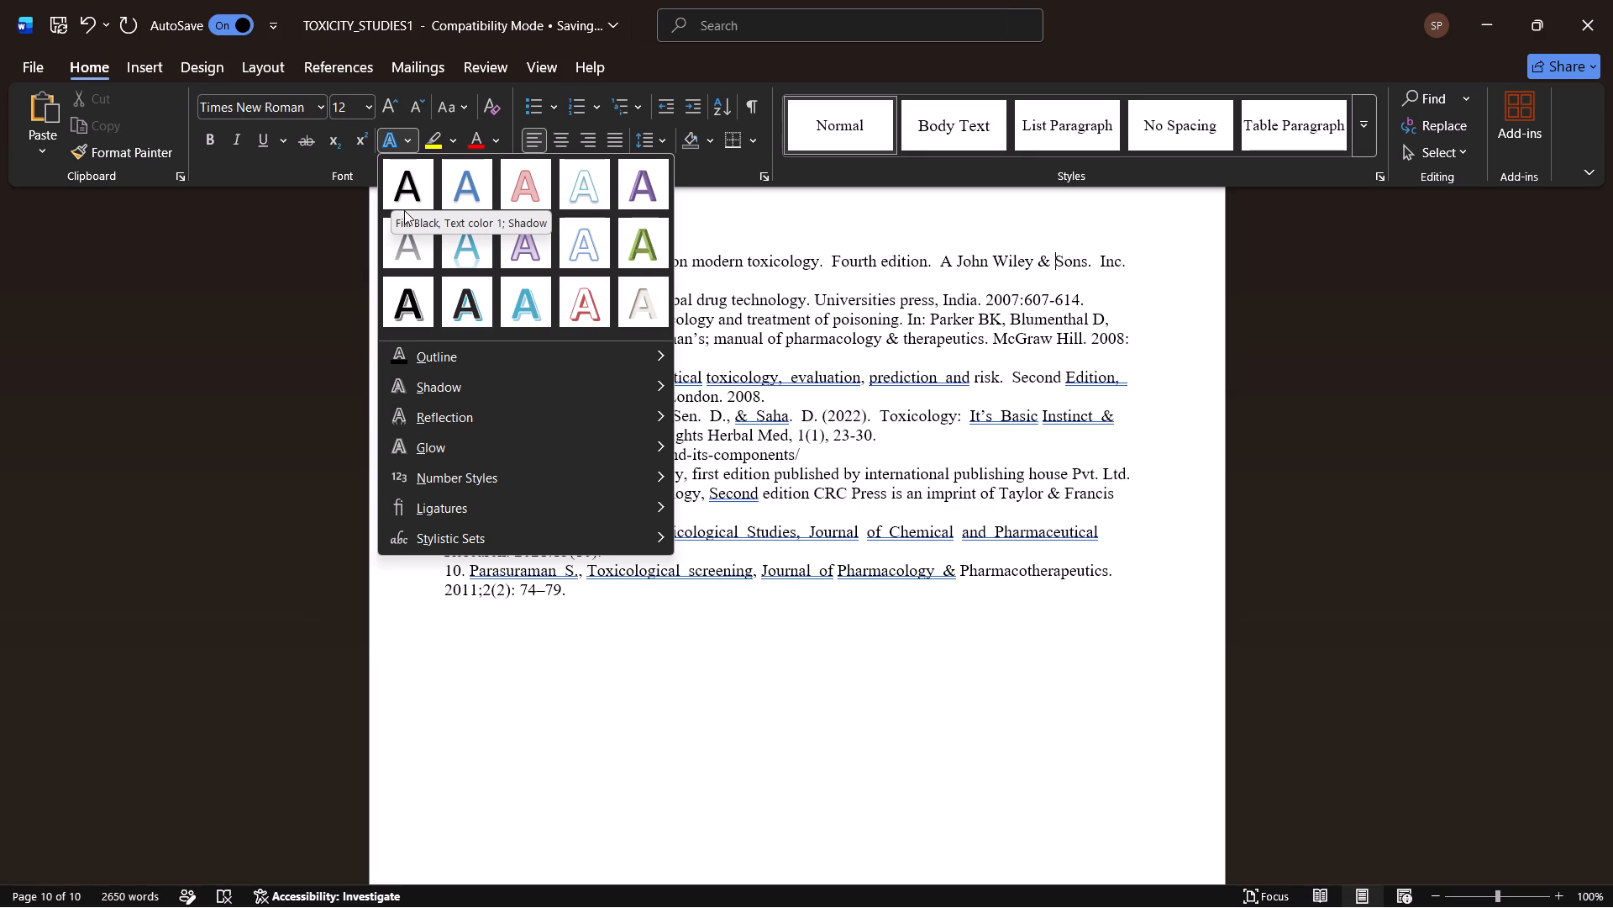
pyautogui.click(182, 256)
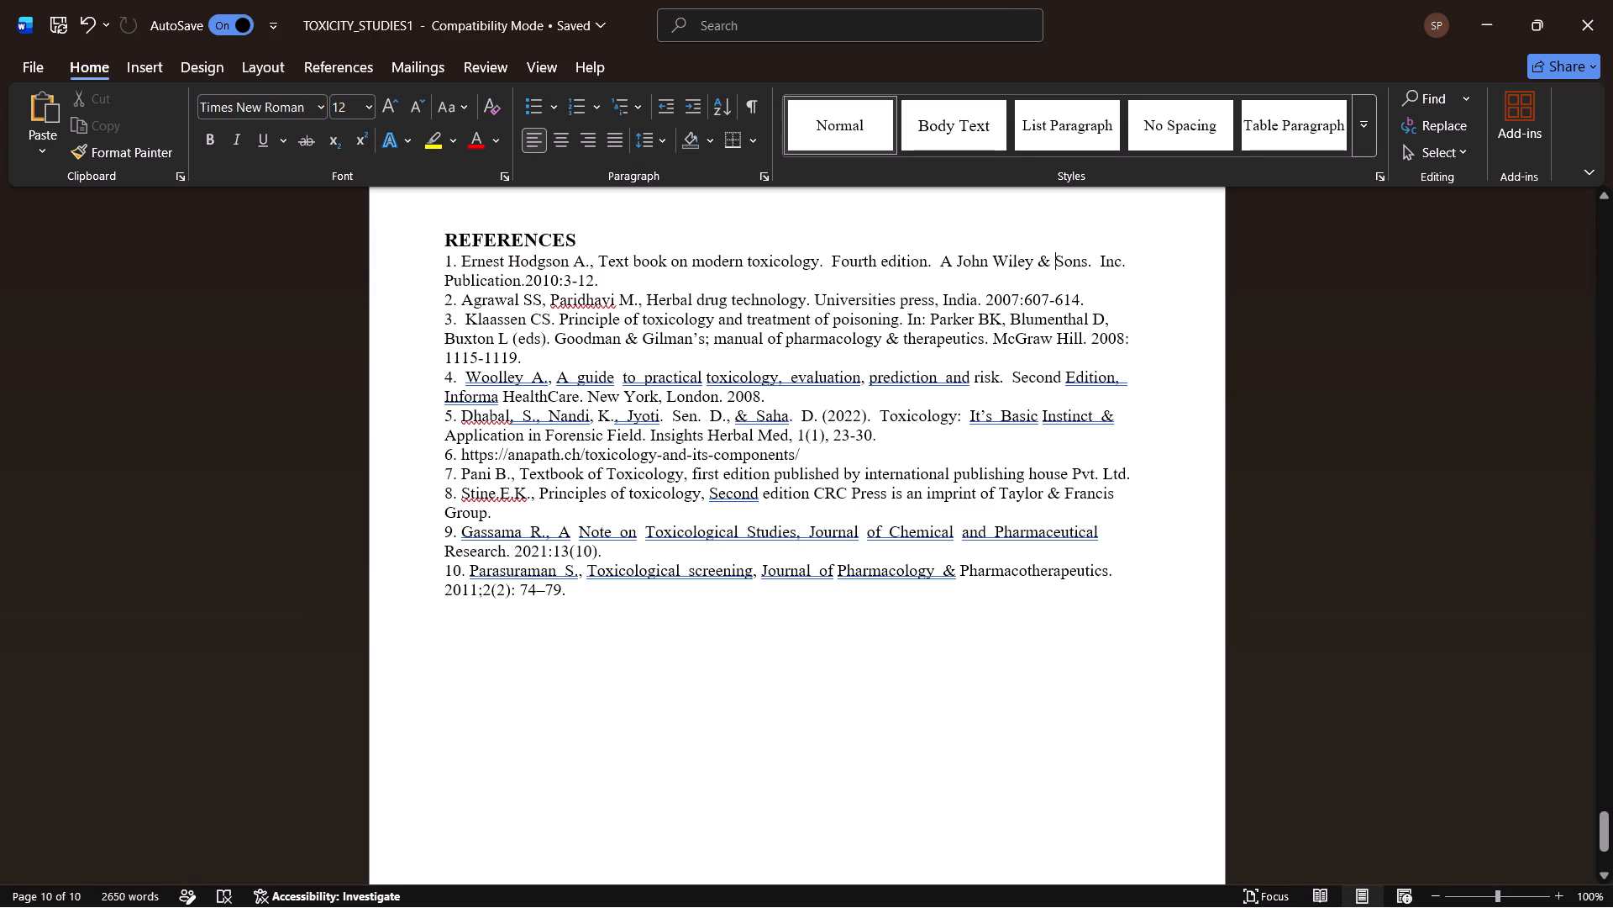
# Remove the extra spaces within the author's name and in "A guide to practical" in reference 4, leaving single spaces between the words.
pyautogui.click(533, 381)
pyautogui.press('BackSpace')
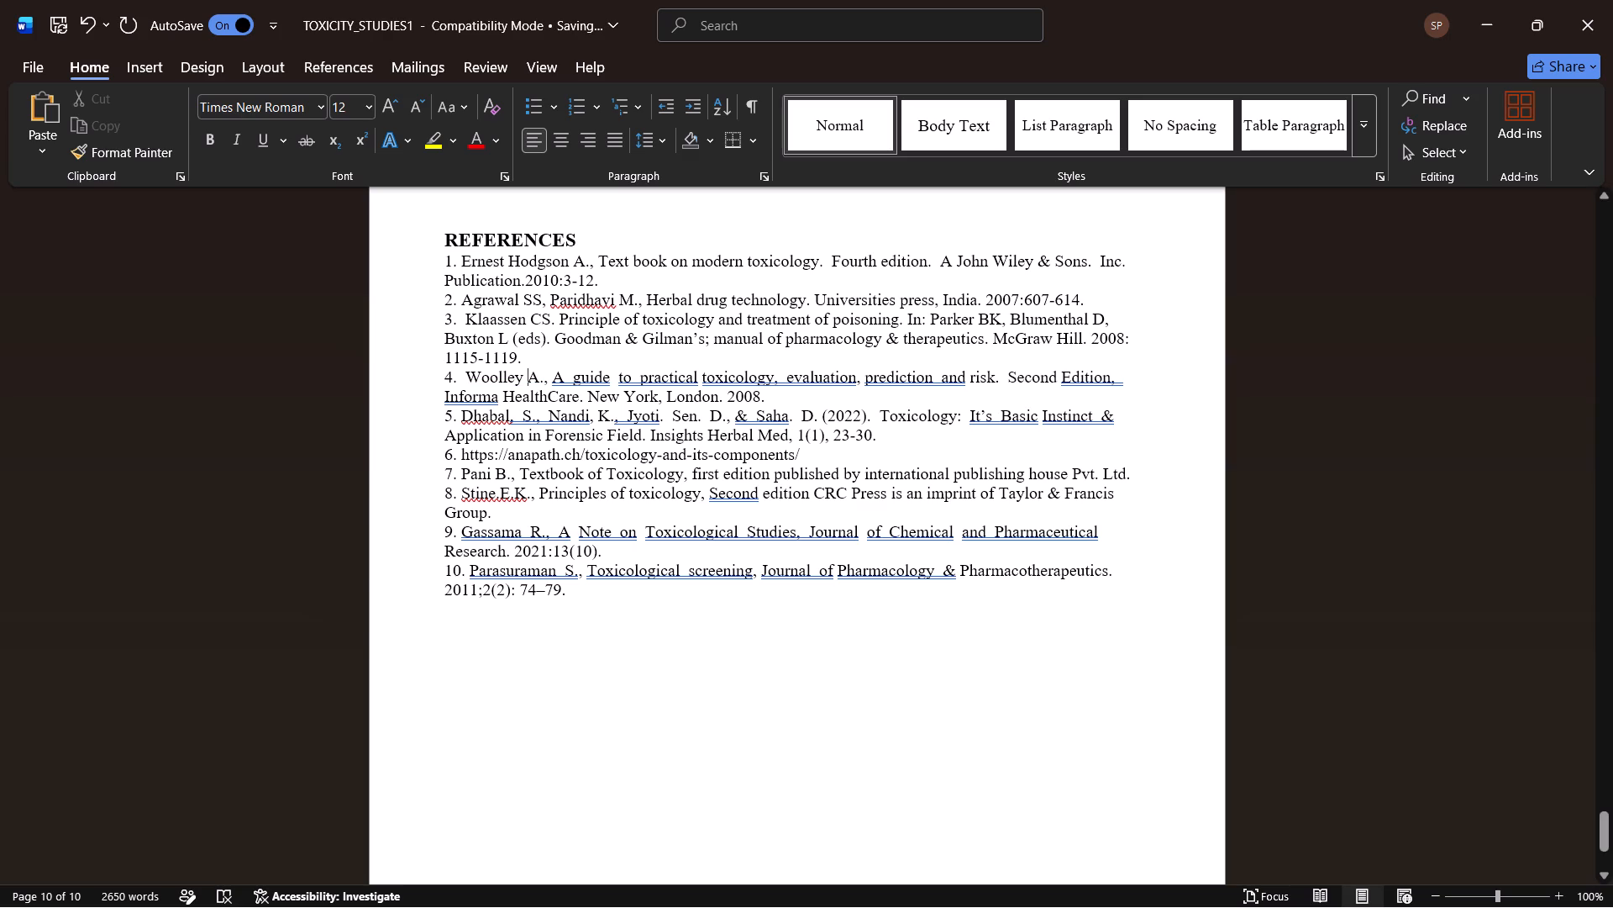
pyautogui.click(568, 380)
pyautogui.press('BackSpace')
pyautogui.click(610, 375)
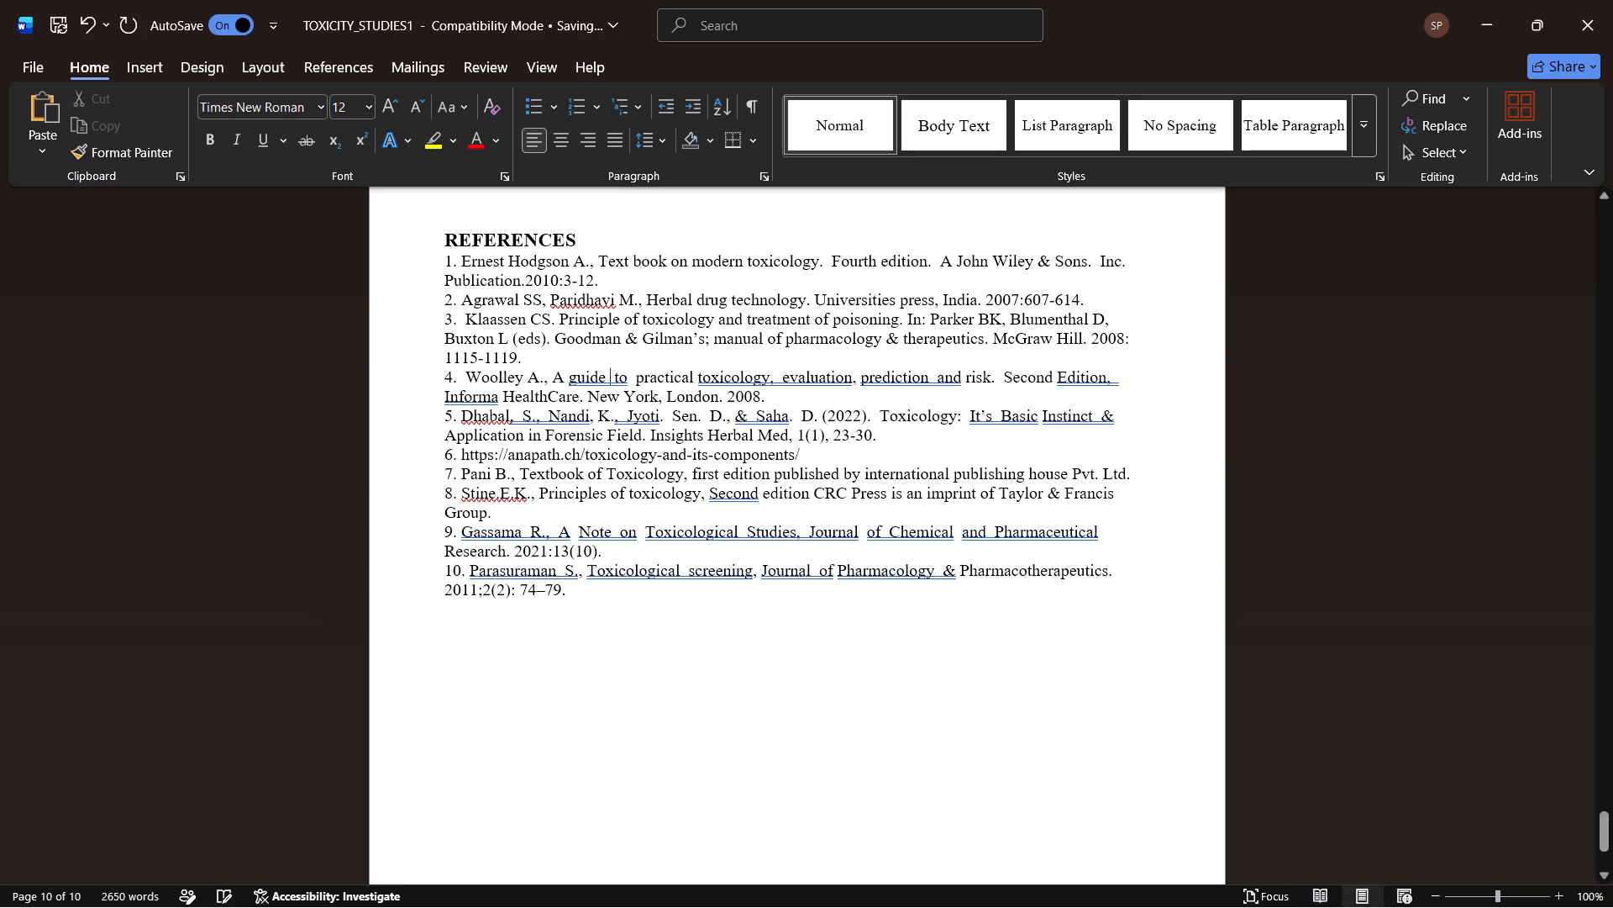
pyautogui.press('BackSpace')
pyautogui.click(631, 376)
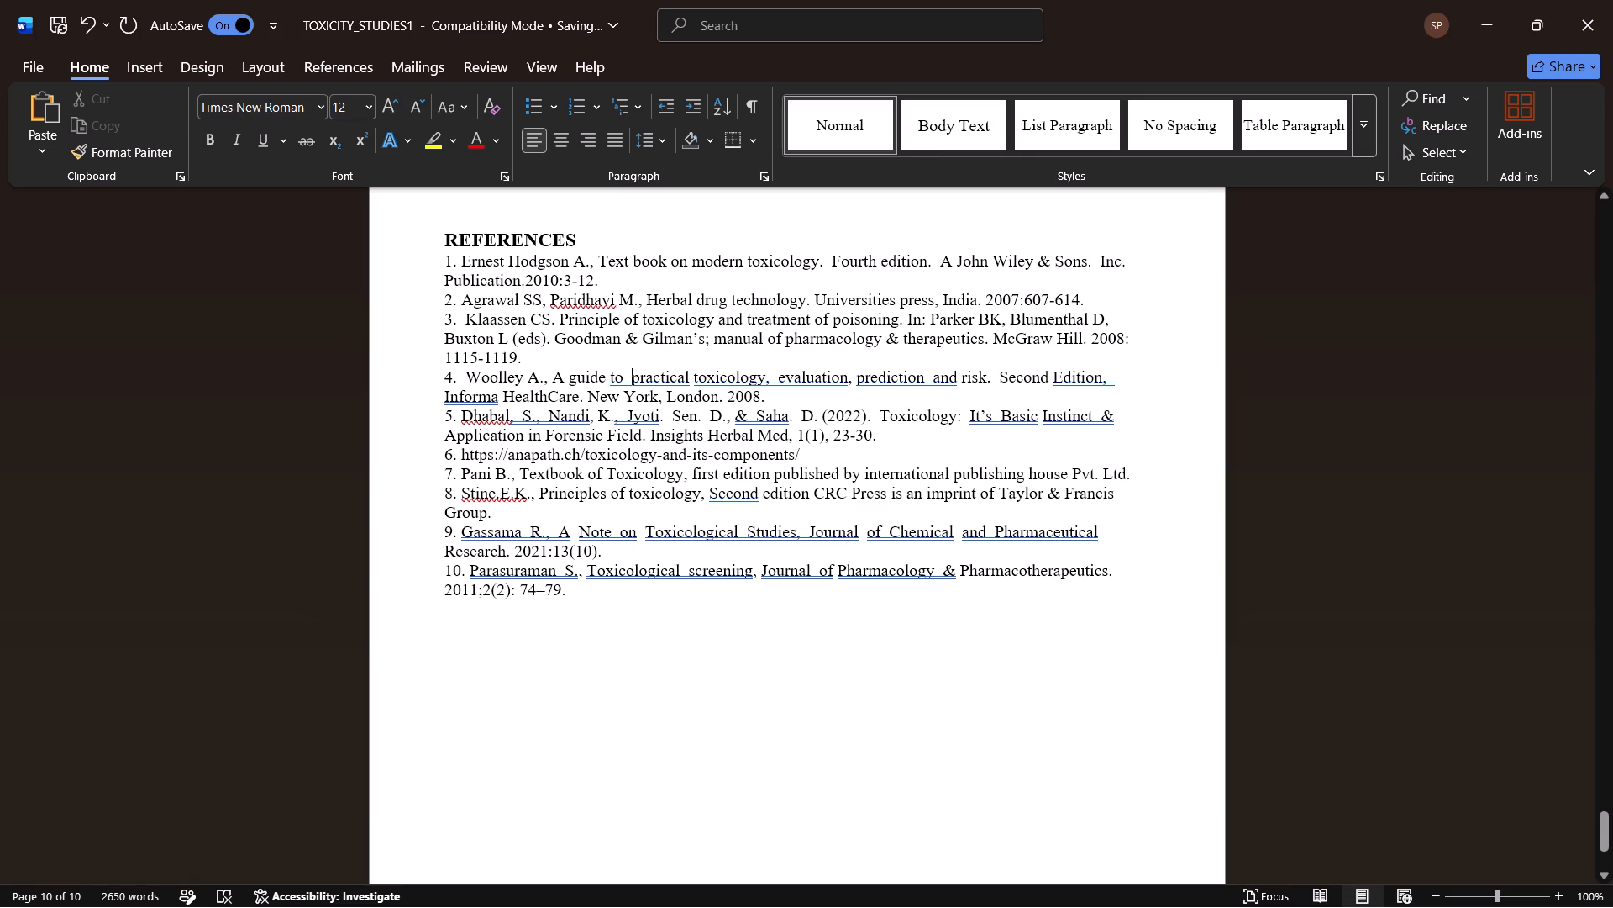
pyautogui.press('BackSpace')
# Remove the extra spaces in "toxicology, evaluation", "prediction and" and after "Second Edition," in reference 4.
pyautogui.press('Right')
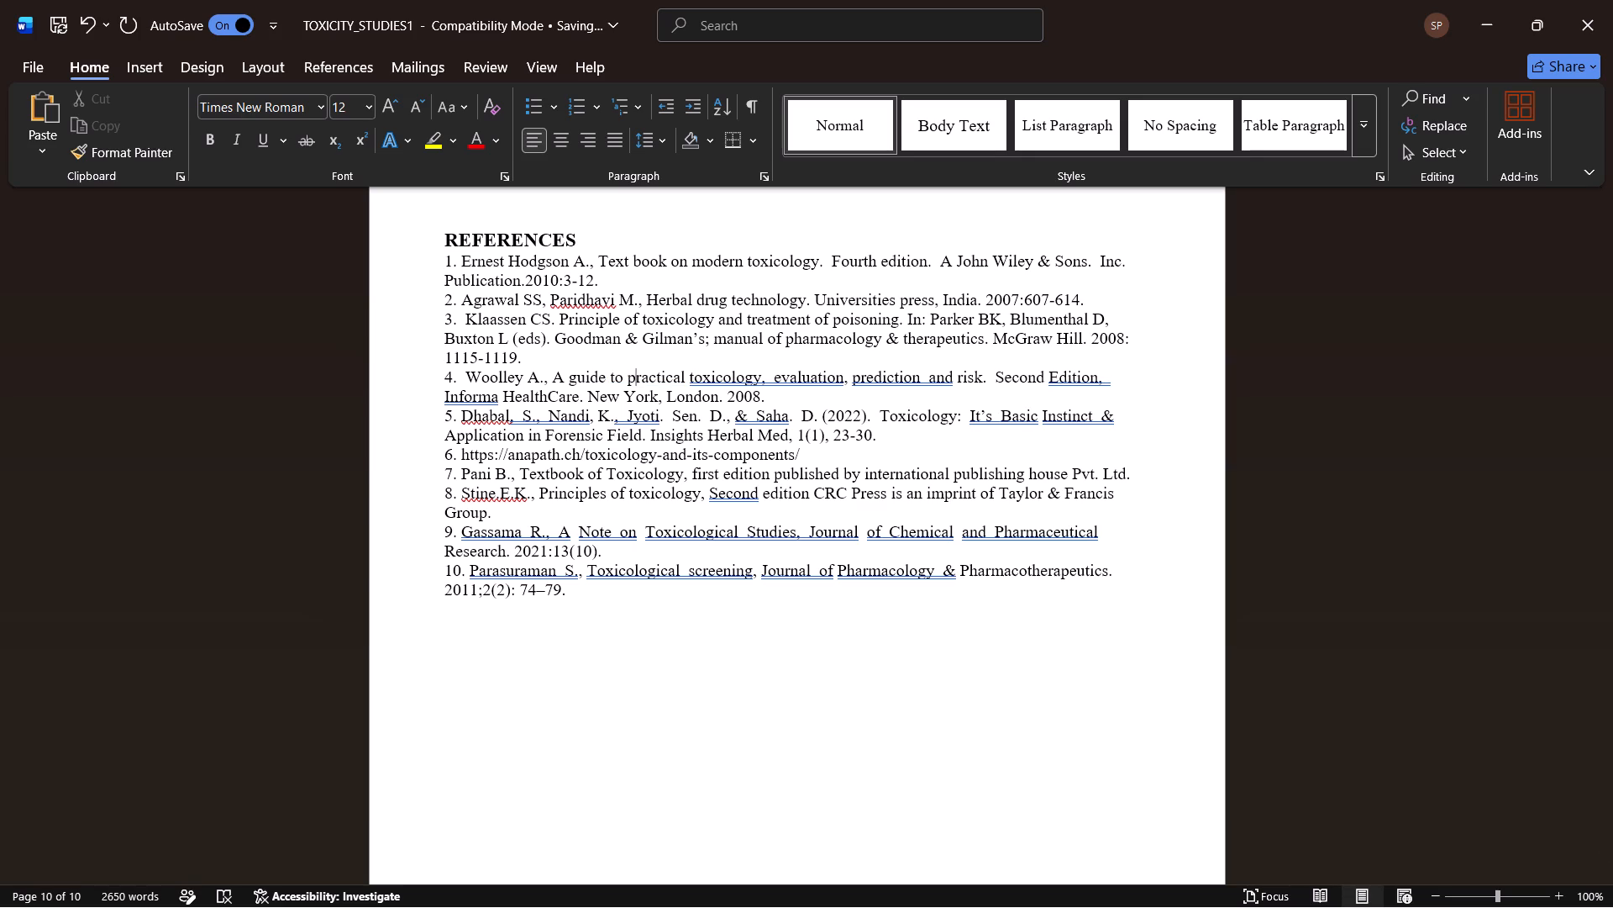
pyautogui.press('Right')
pyautogui.press('Right')
pyautogui.press('Right')
pyautogui.press('Right')
pyautogui.press('Right')
pyautogui.press('Right')
pyautogui.press('Right')
pyautogui.press('Right')
pyautogui.press('Right')
pyautogui.press('Right')
pyautogui.press('Right')
pyautogui.press('Right')
pyautogui.press('Right')
pyautogui.press('Right')
pyautogui.press('Right')
pyautogui.press('Right')
pyautogui.press('Right')
pyautogui.press('Right')
pyautogui.press('Right')
pyautogui.press('Right')
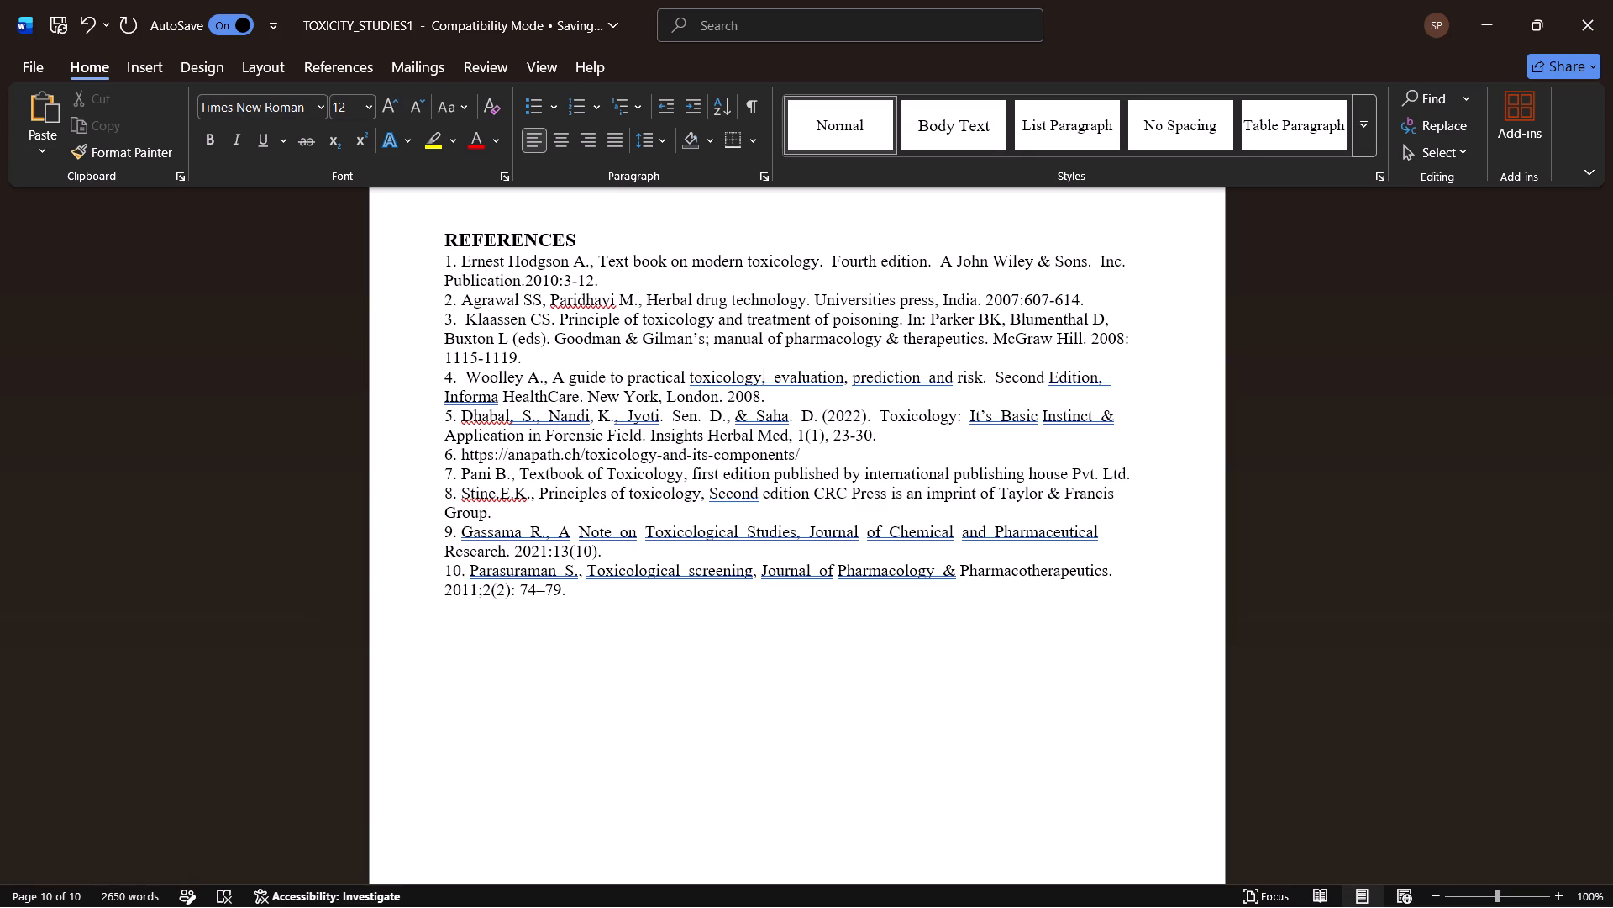
pyautogui.press('Right')
pyautogui.press('BackSpace')
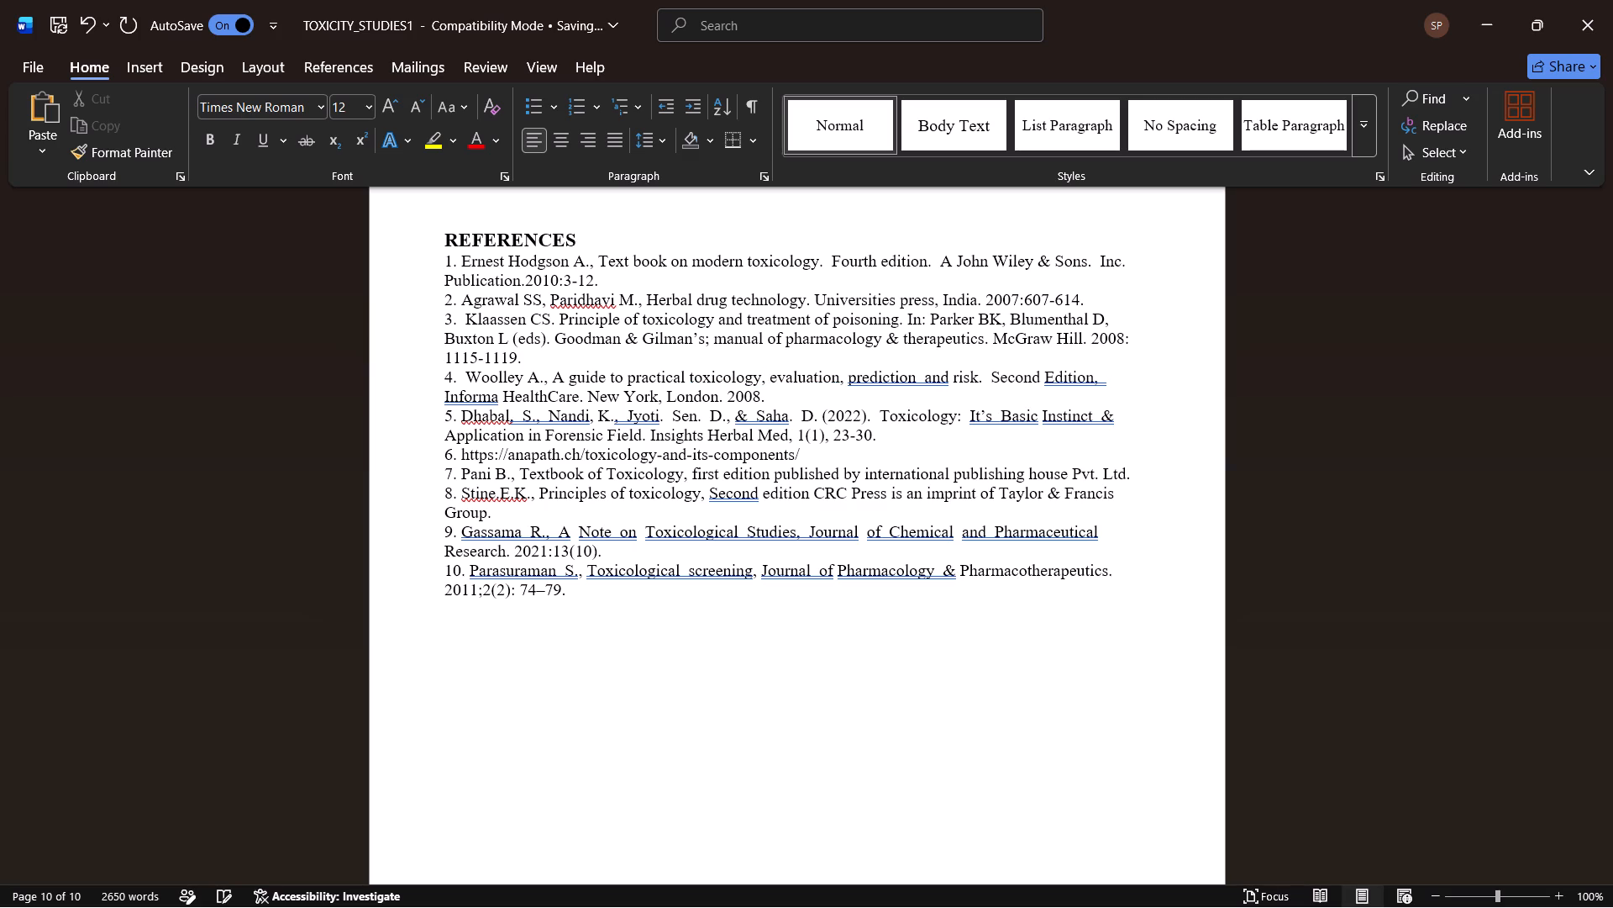
pyautogui.click(927, 379)
pyautogui.press('BackSpace')
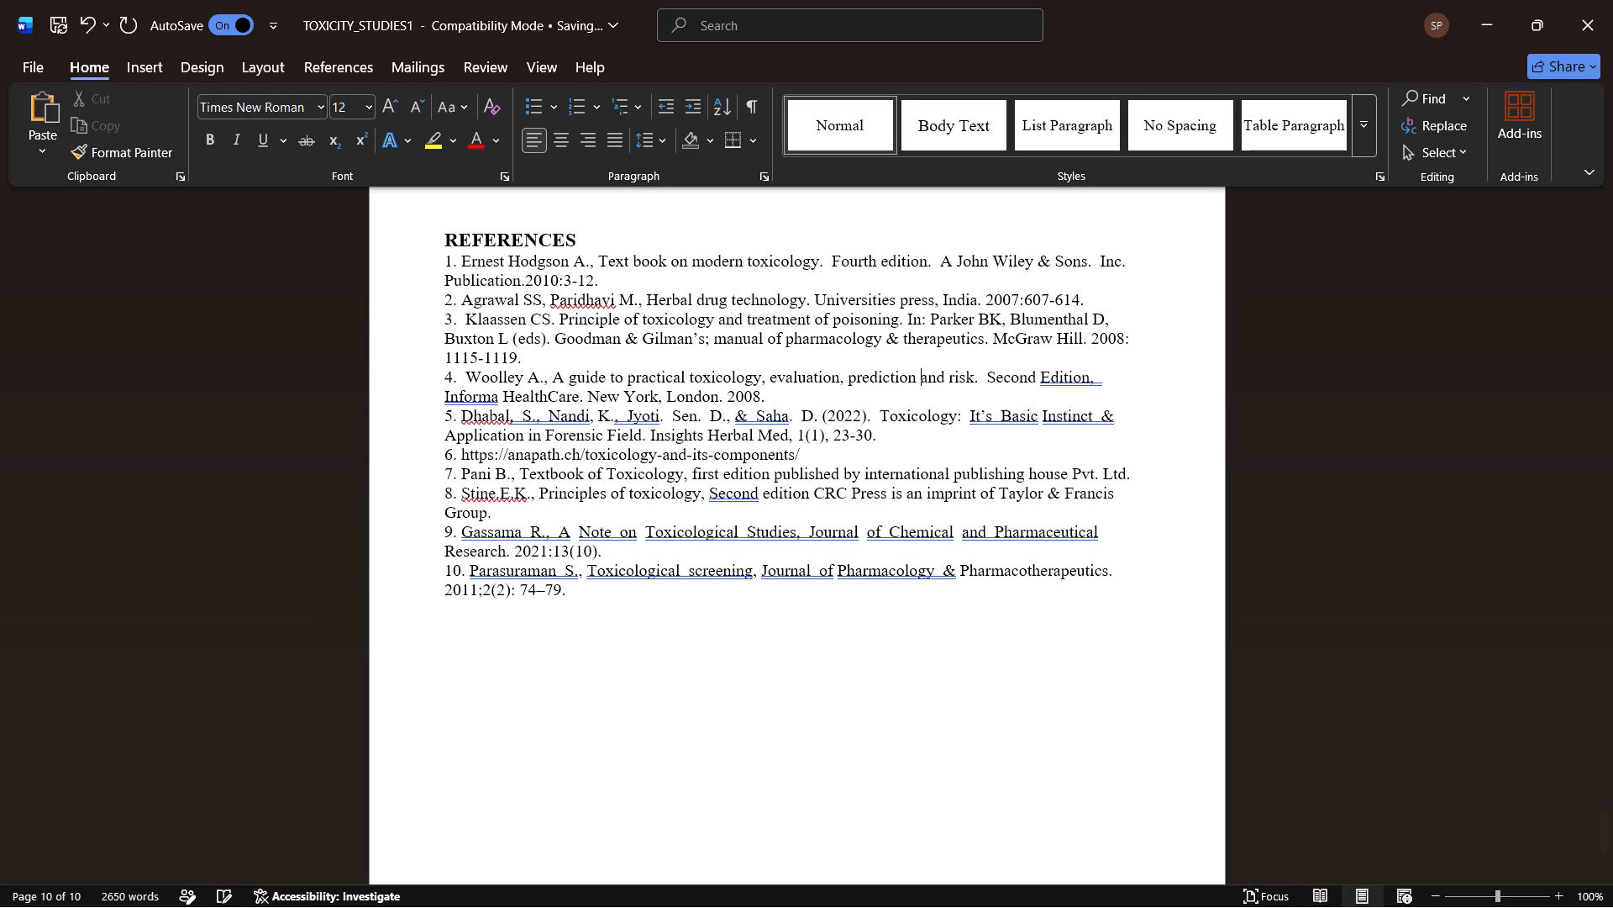
pyautogui.click(1103, 372)
pyautogui.press('BackSpace')
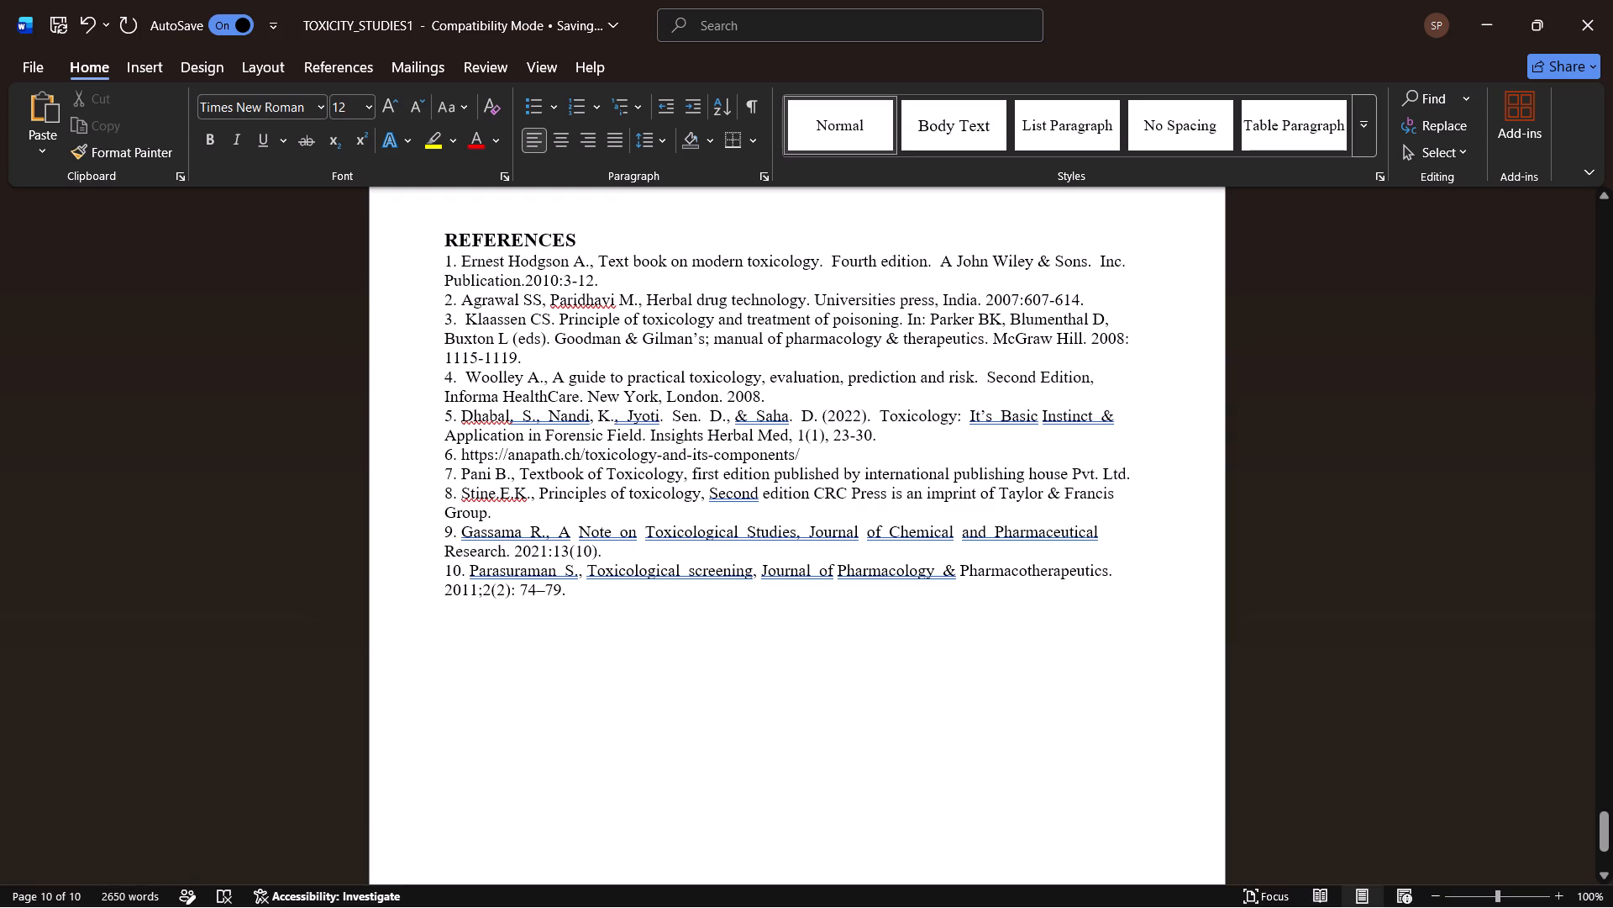
# In reference 5, remove the extra space before the first author's initial and change the initial to "S.S" followed by a single space.
pyautogui.click(520, 423)
pyautogui.press('BackSpace')
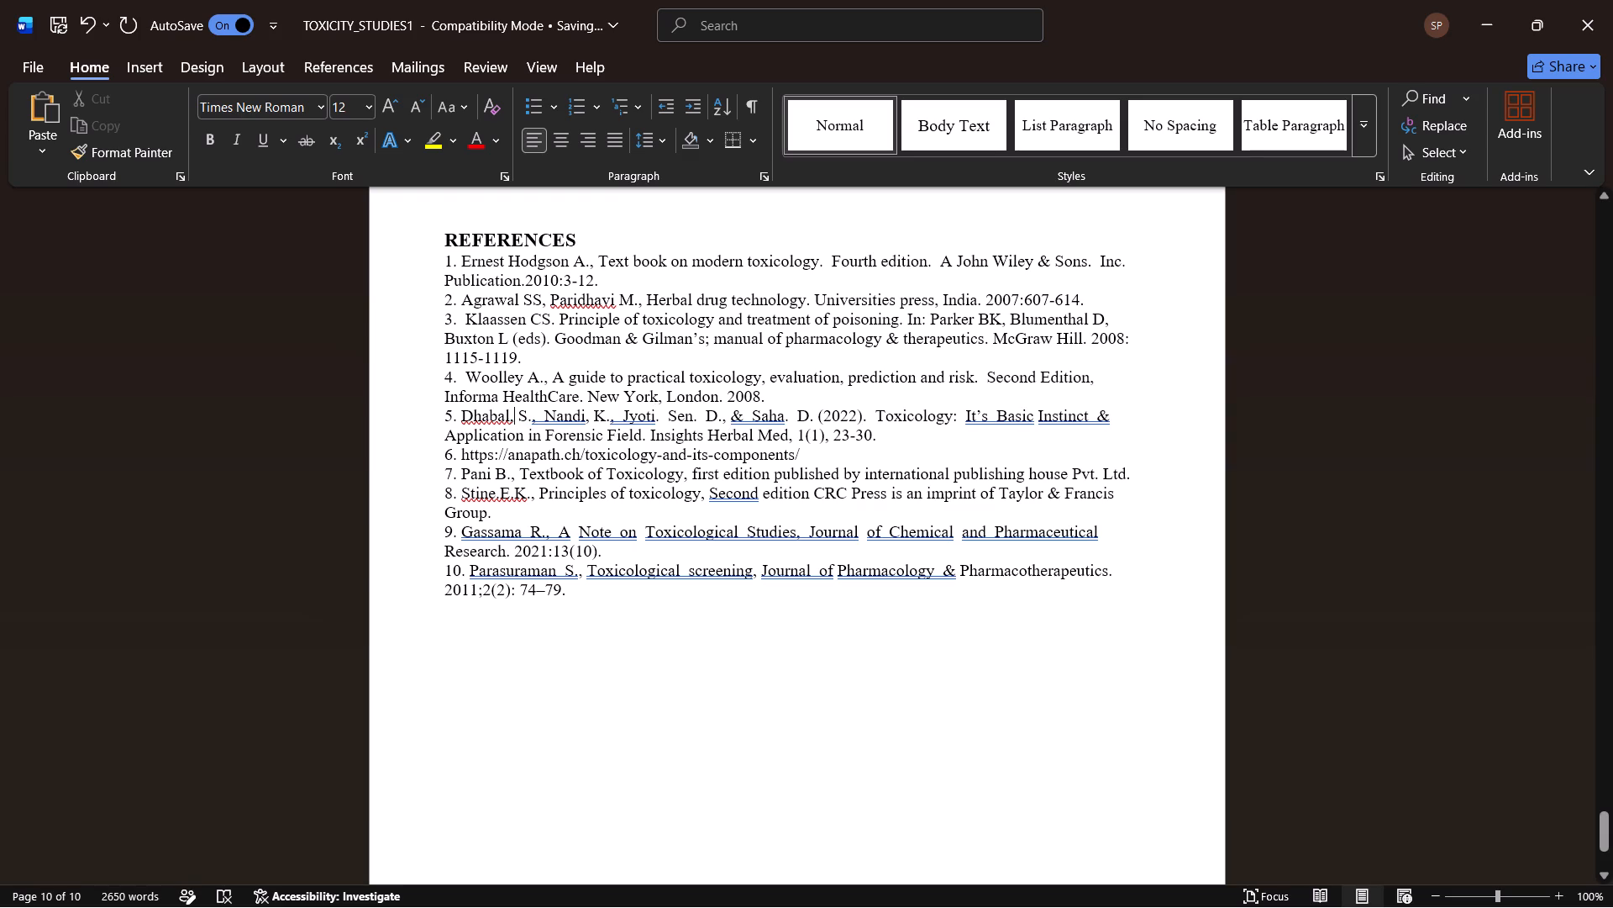
pyautogui.click(544, 421)
pyautogui.press('BackSpace')
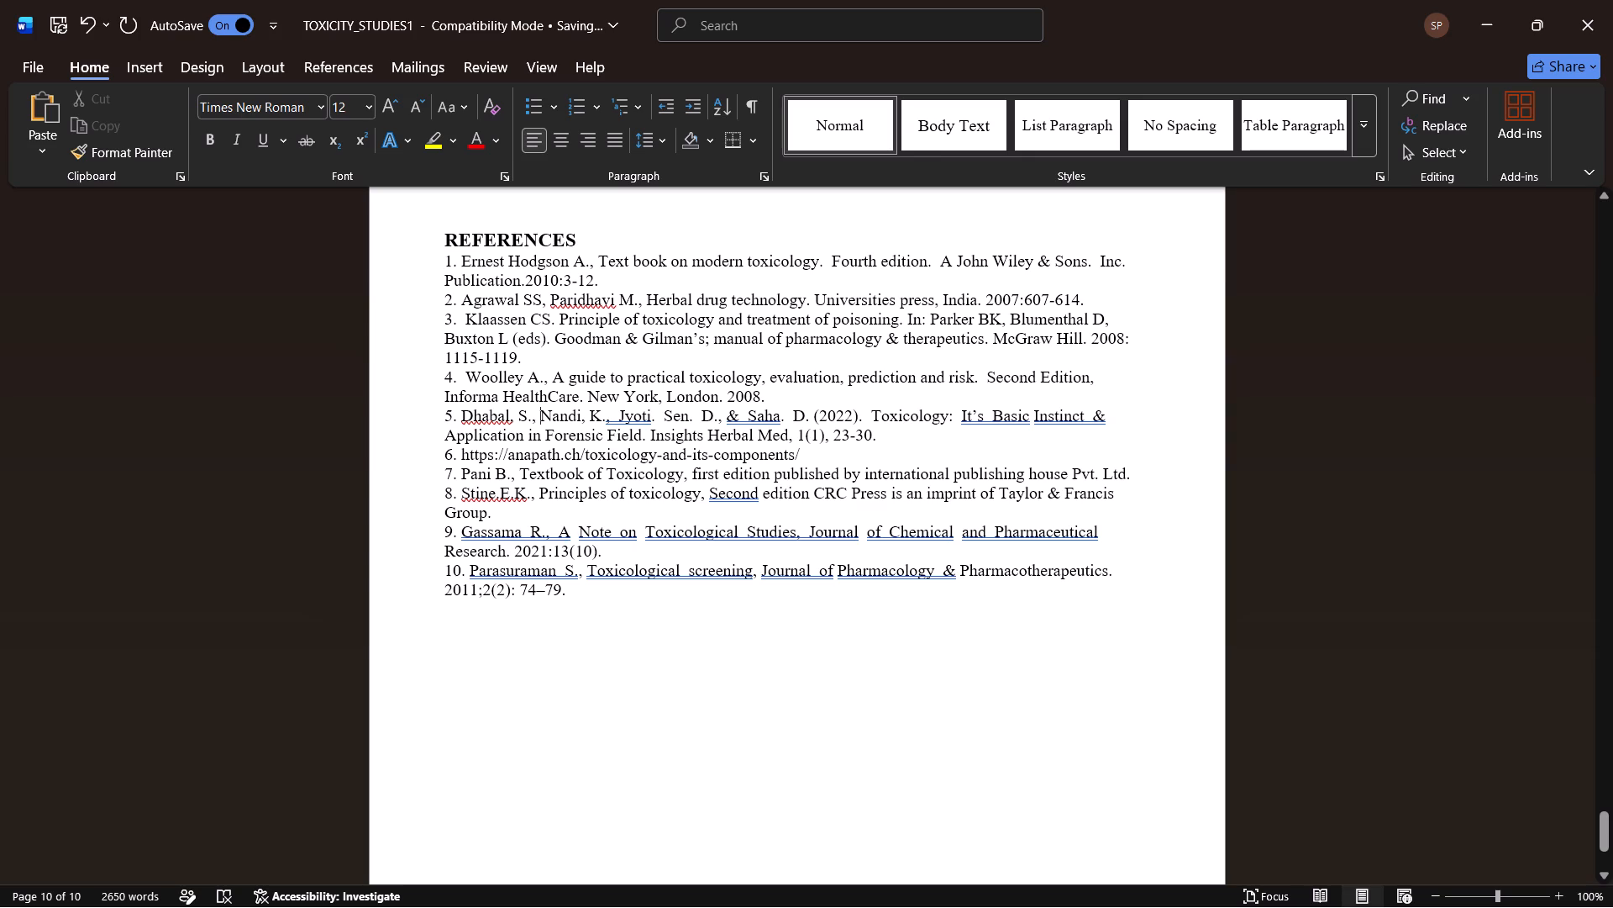
pyautogui.press('BackSpace')
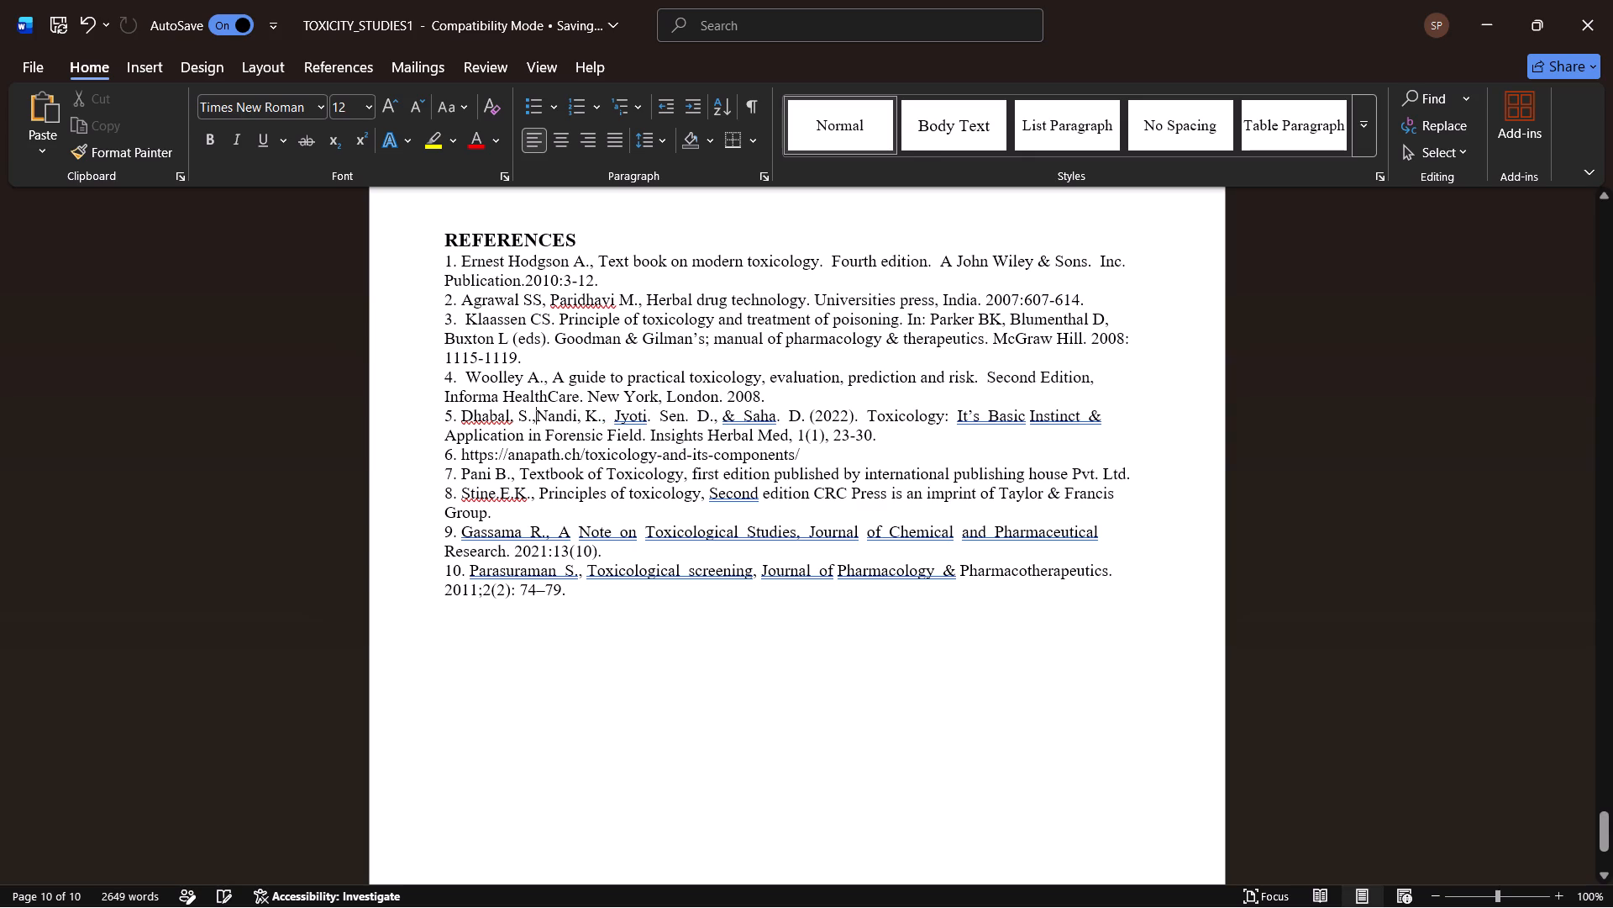
pyautogui.press('BackSpace')
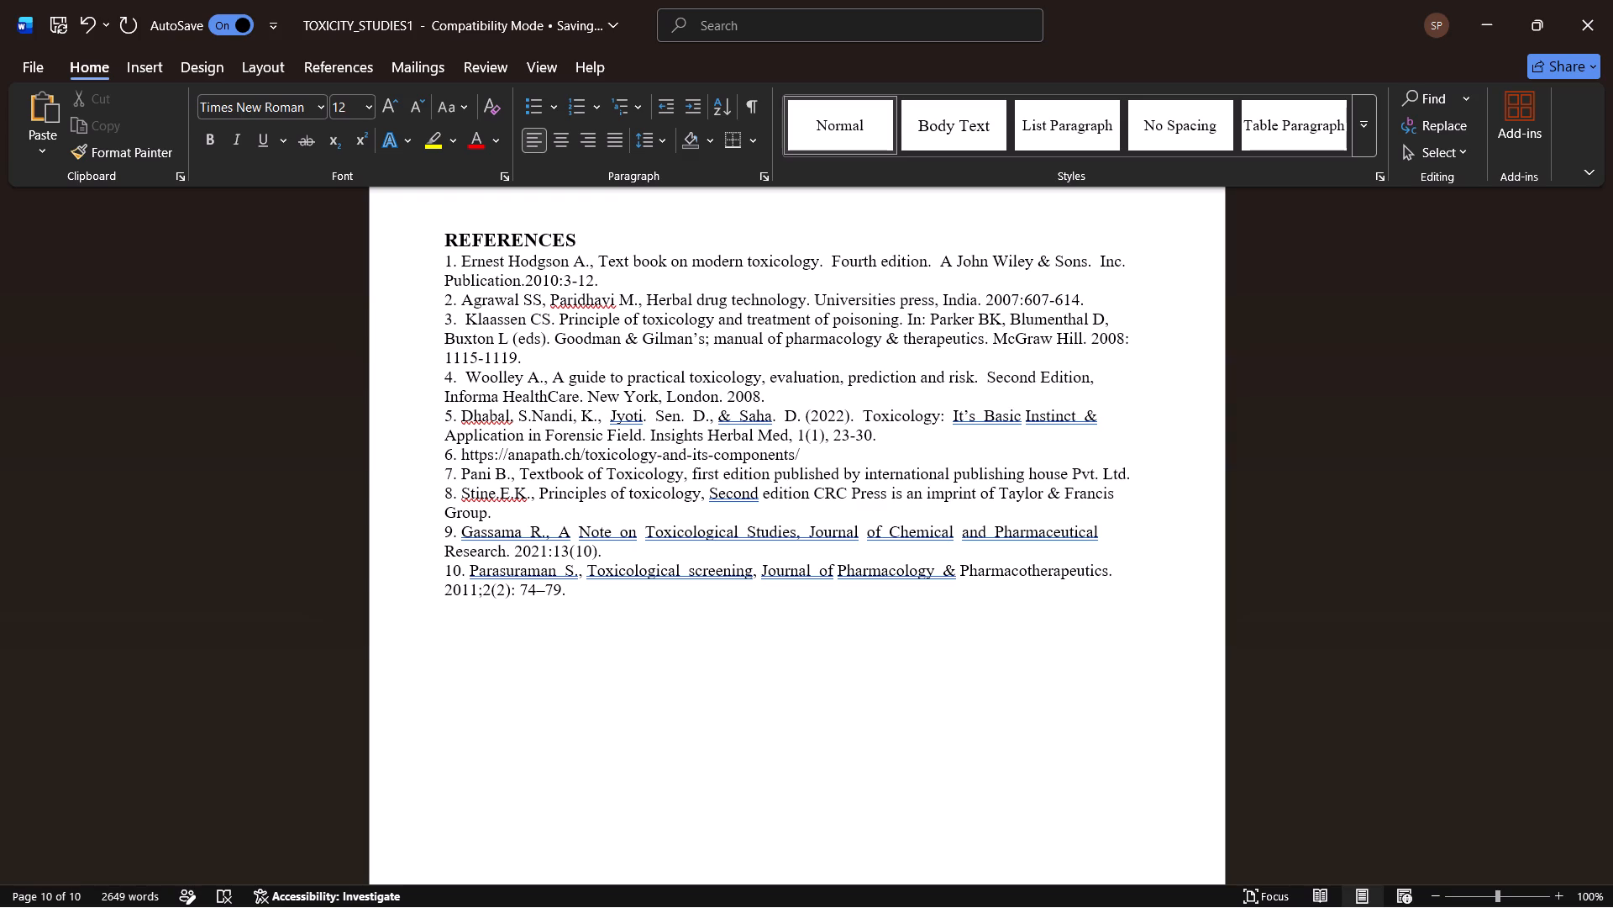
pyautogui.press('s')
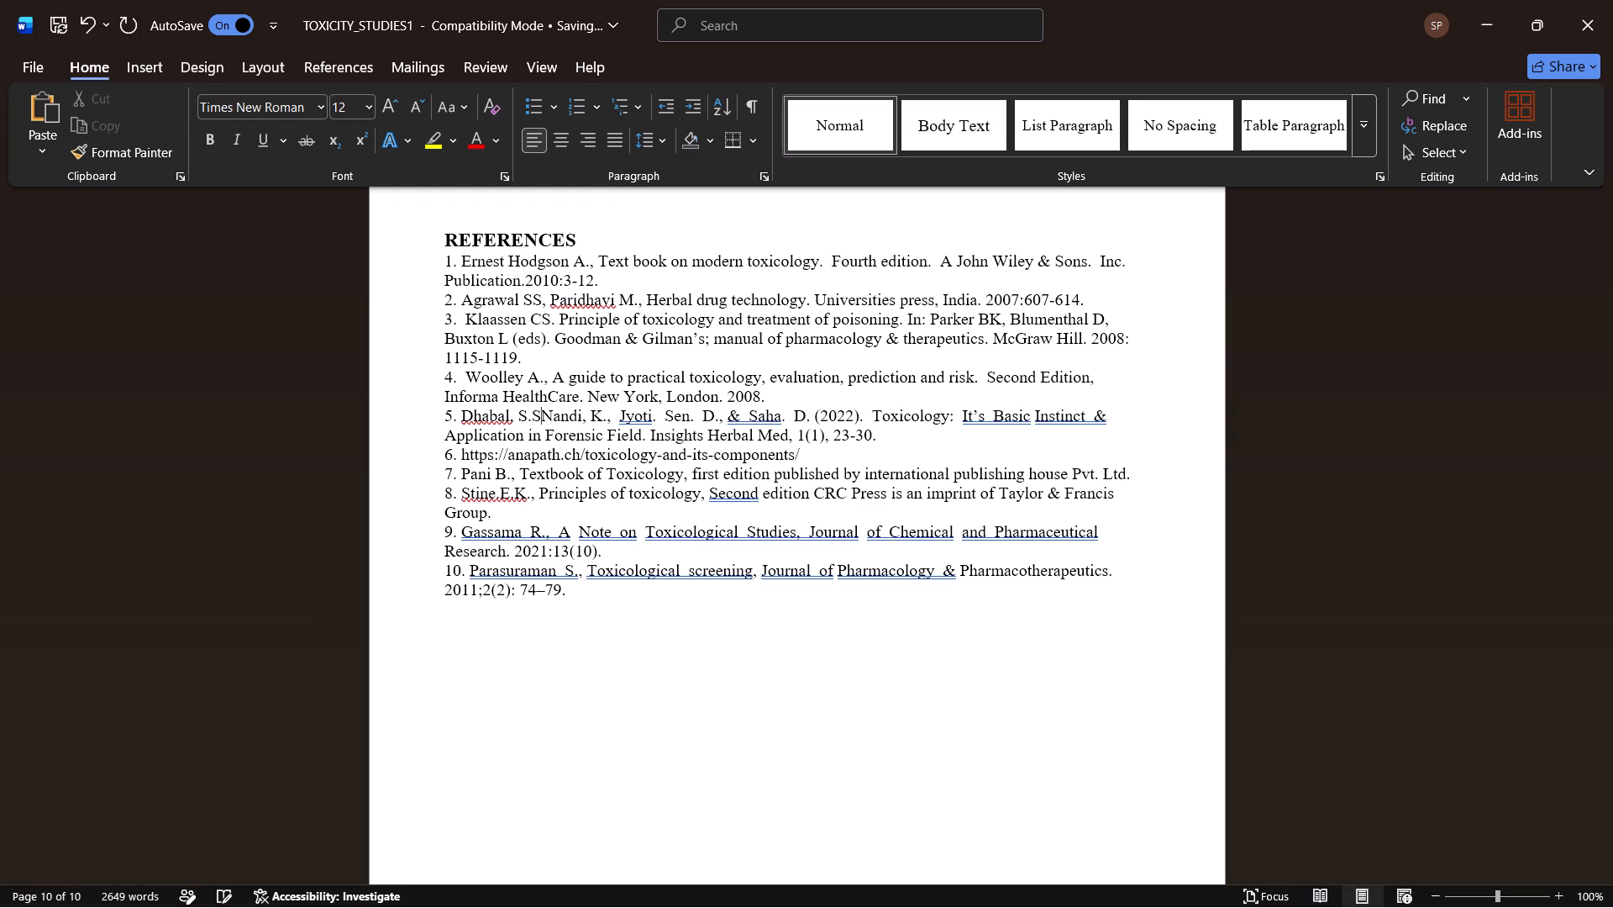
pyautogui.press('space')
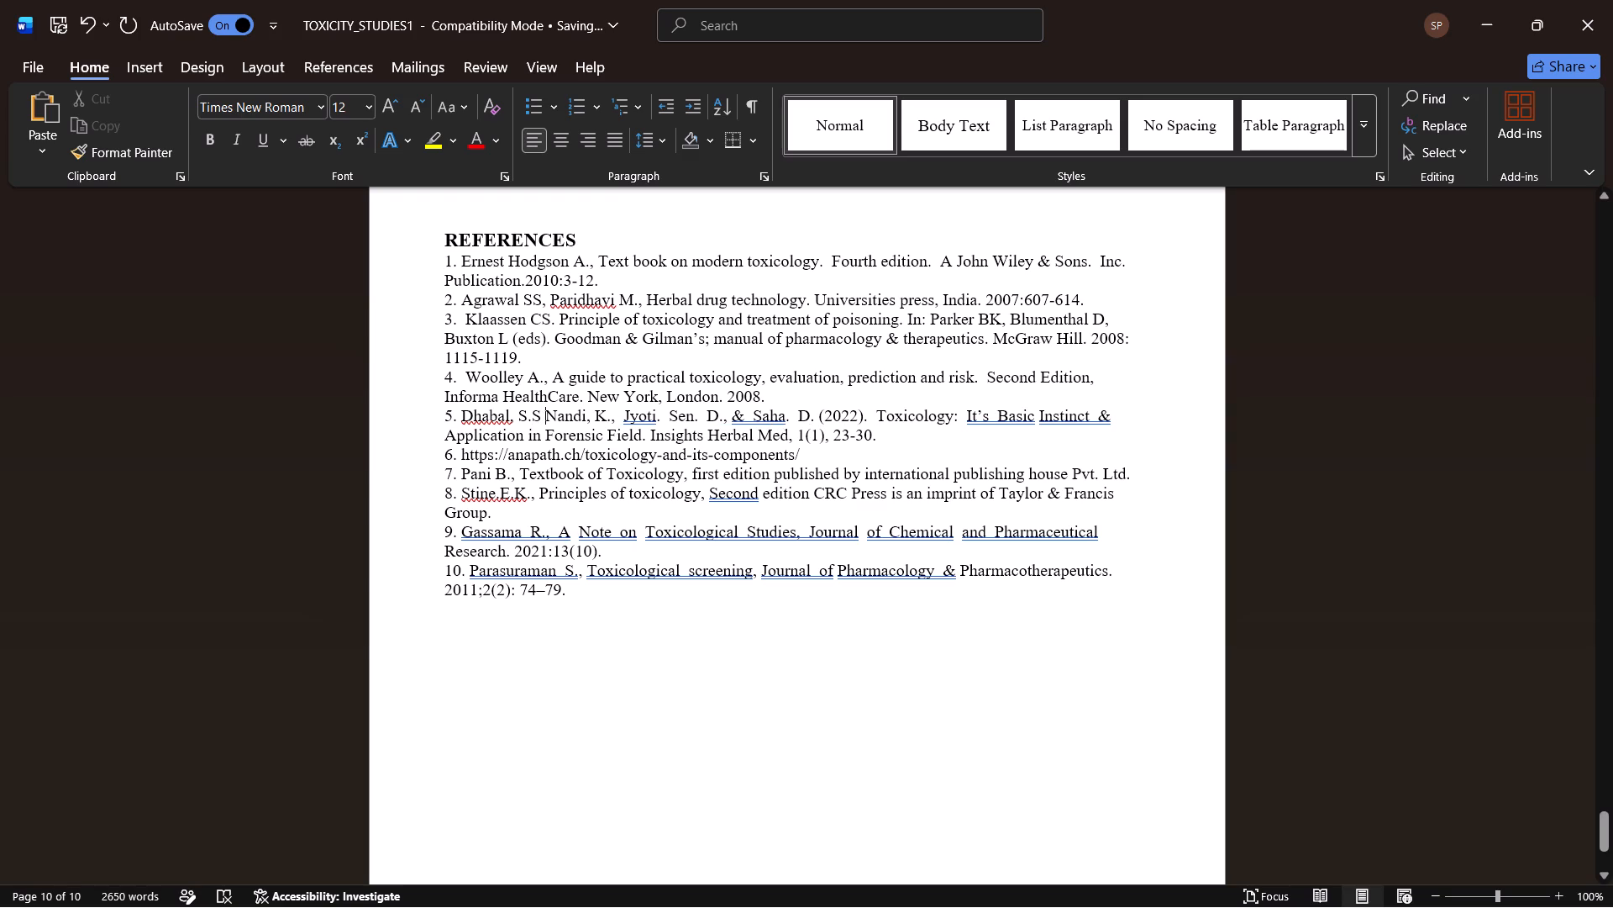
# Remove the extra spaces before and after "Jyoti." and after the ampersand in the author list of reference 5.
pyautogui.click(666, 414)
pyautogui.press('BackSpace')
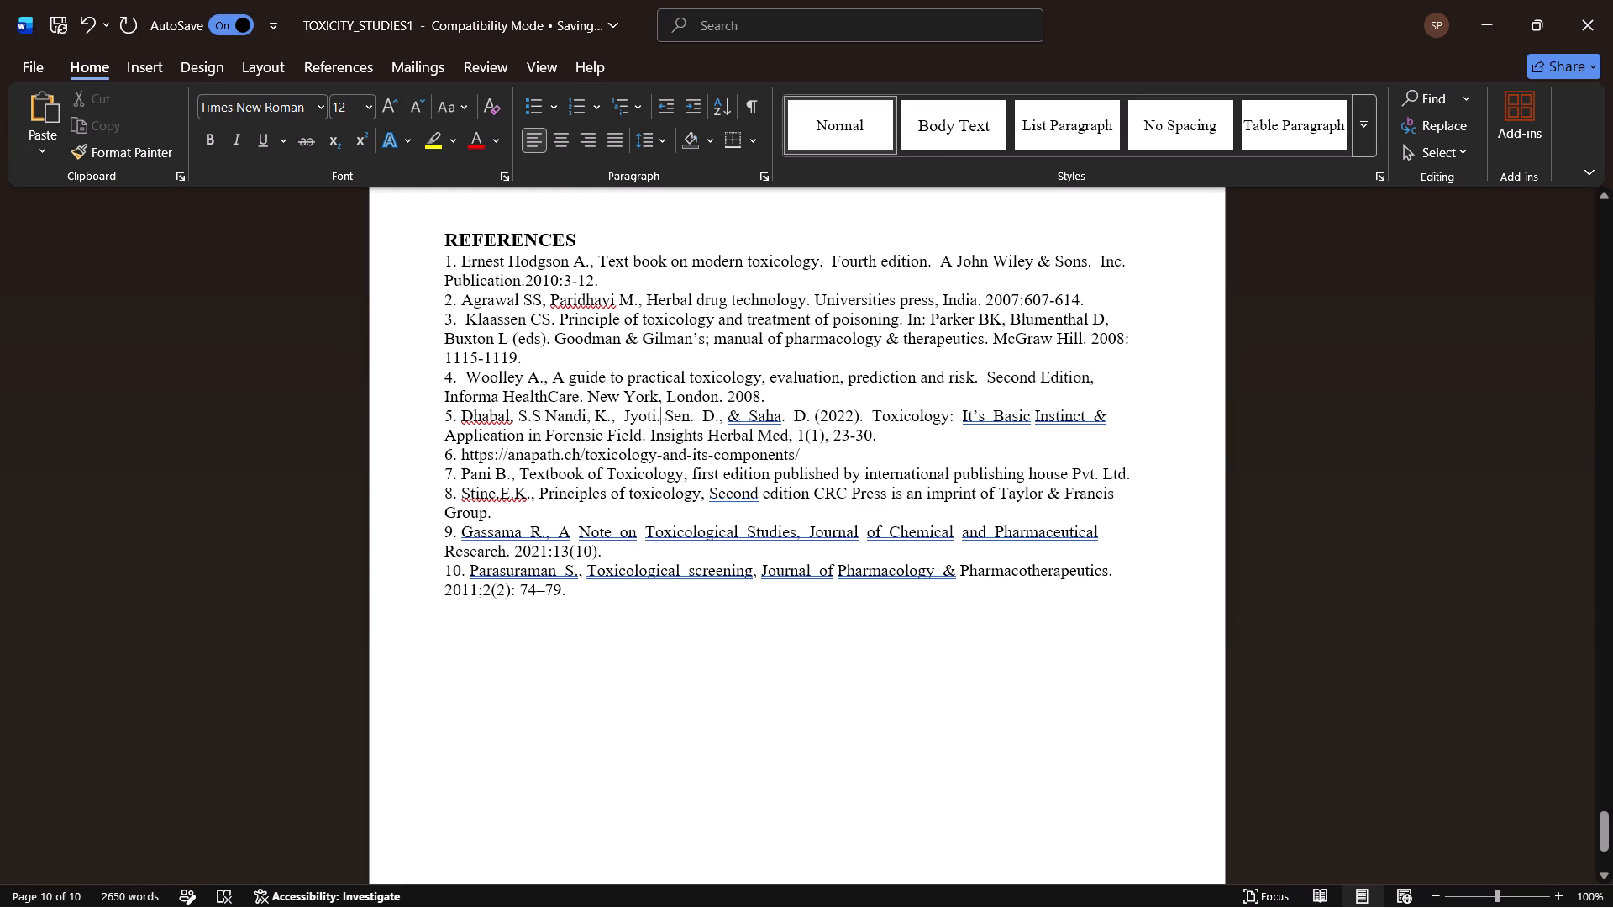
pyautogui.click(747, 409)
pyautogui.press('BackSpace')
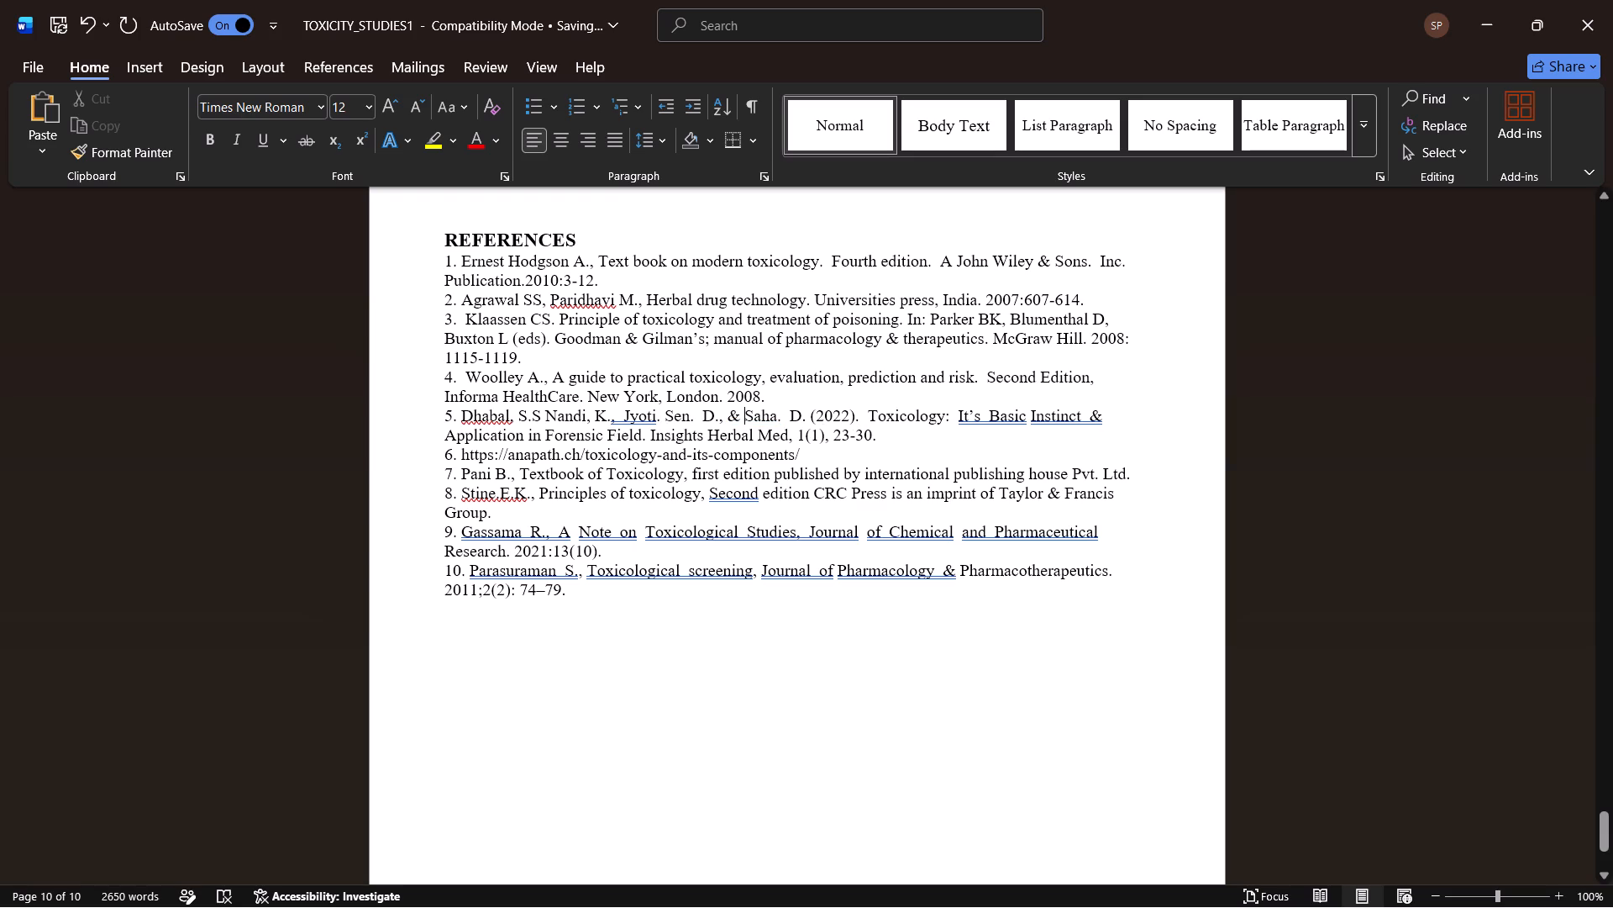
pyautogui.click(624, 414)
pyautogui.press('BackSpace')
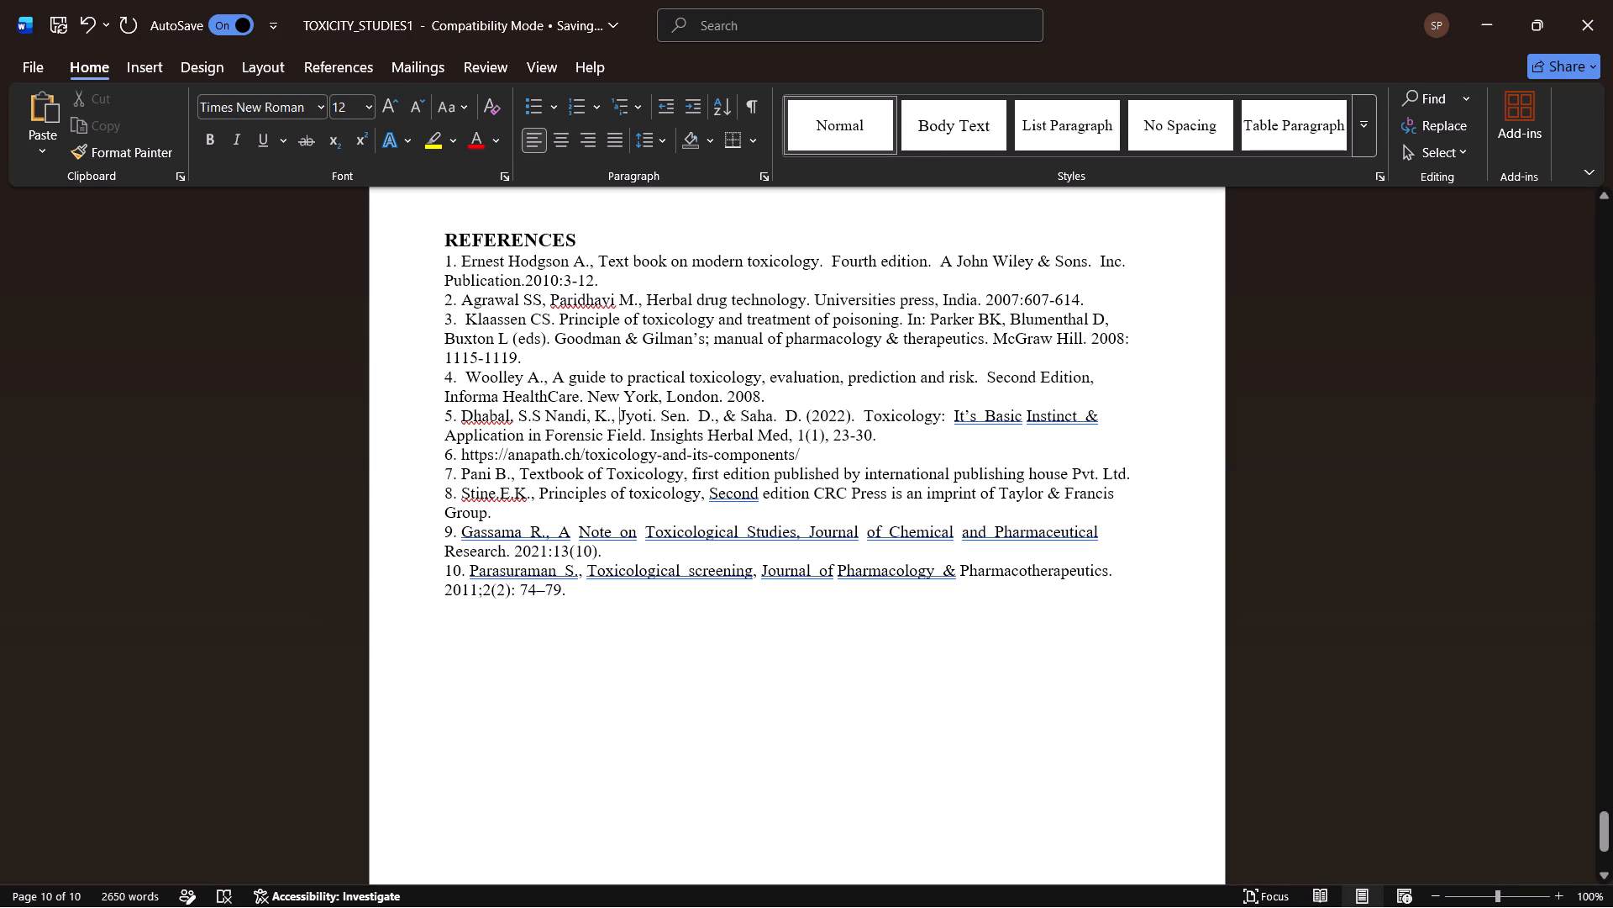
# Remove the extra spaces in "It's Basic", "Instinct &" and "& Application" in the title of reference 5.
pyautogui.click(981, 417)
pyautogui.press('BackSpace')
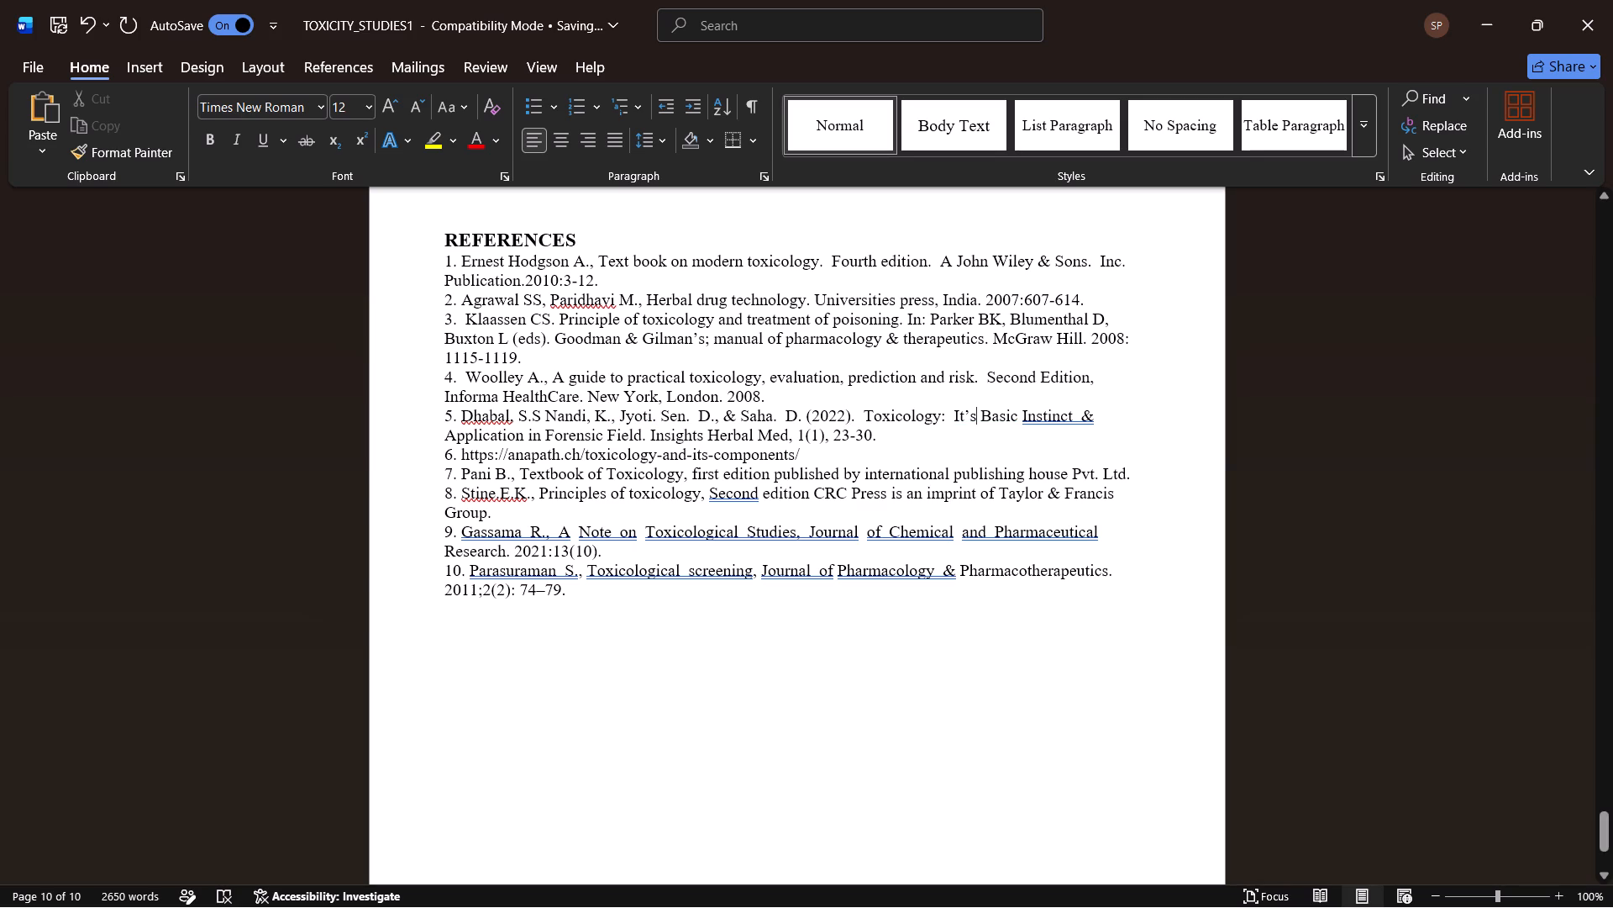
pyautogui.click(1081, 414)
pyautogui.press('BackSpace')
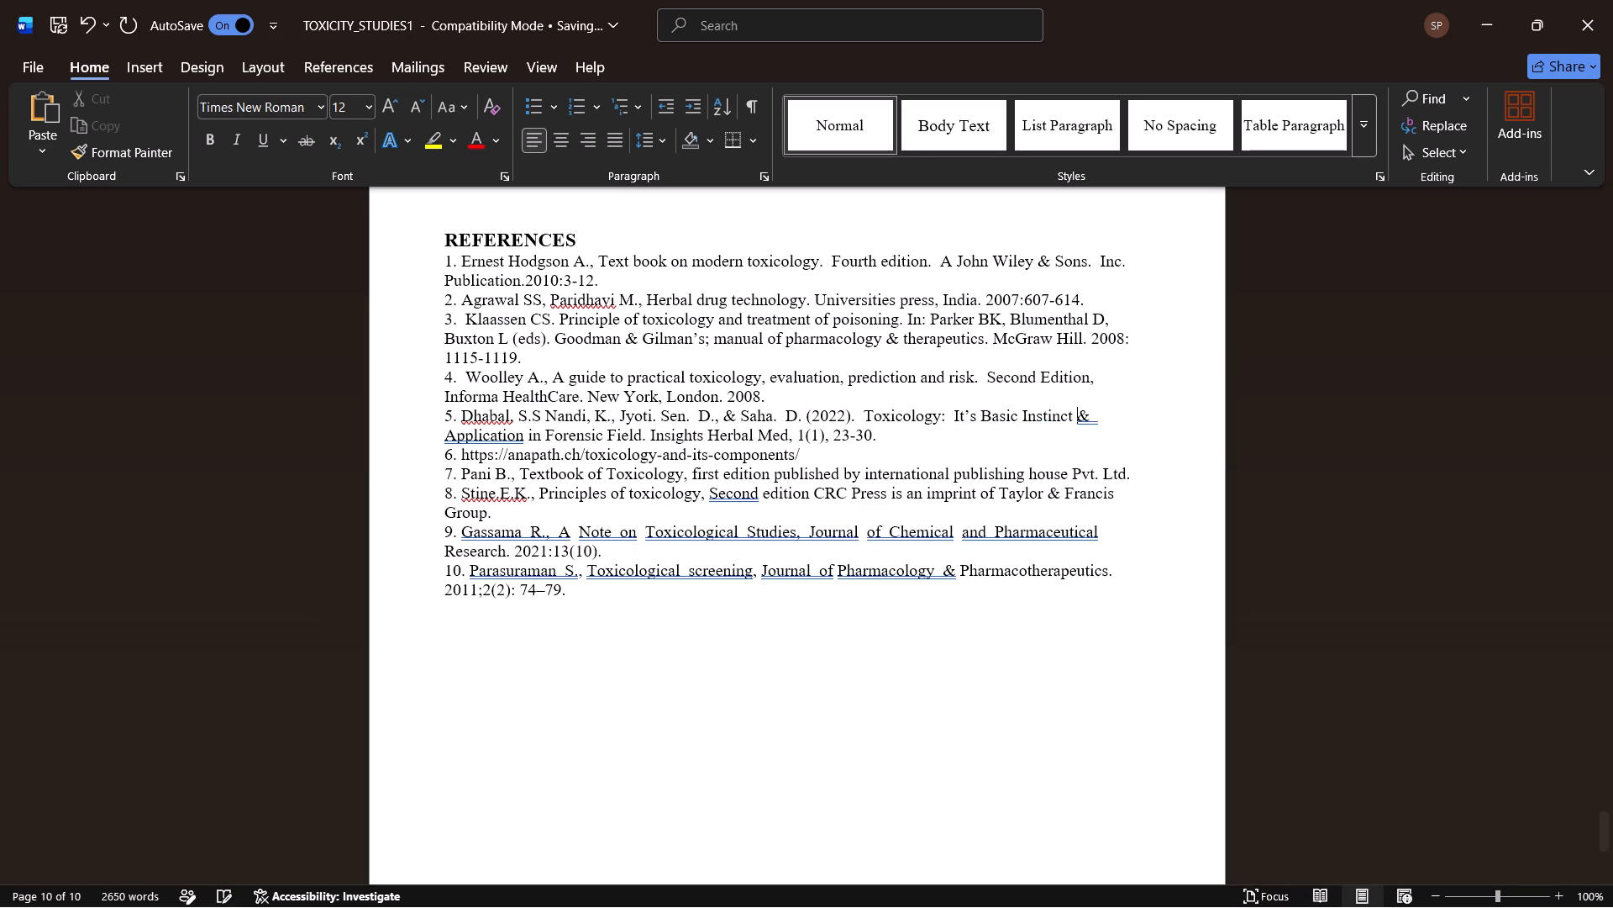
pyautogui.click(1123, 417)
pyautogui.press('\\')
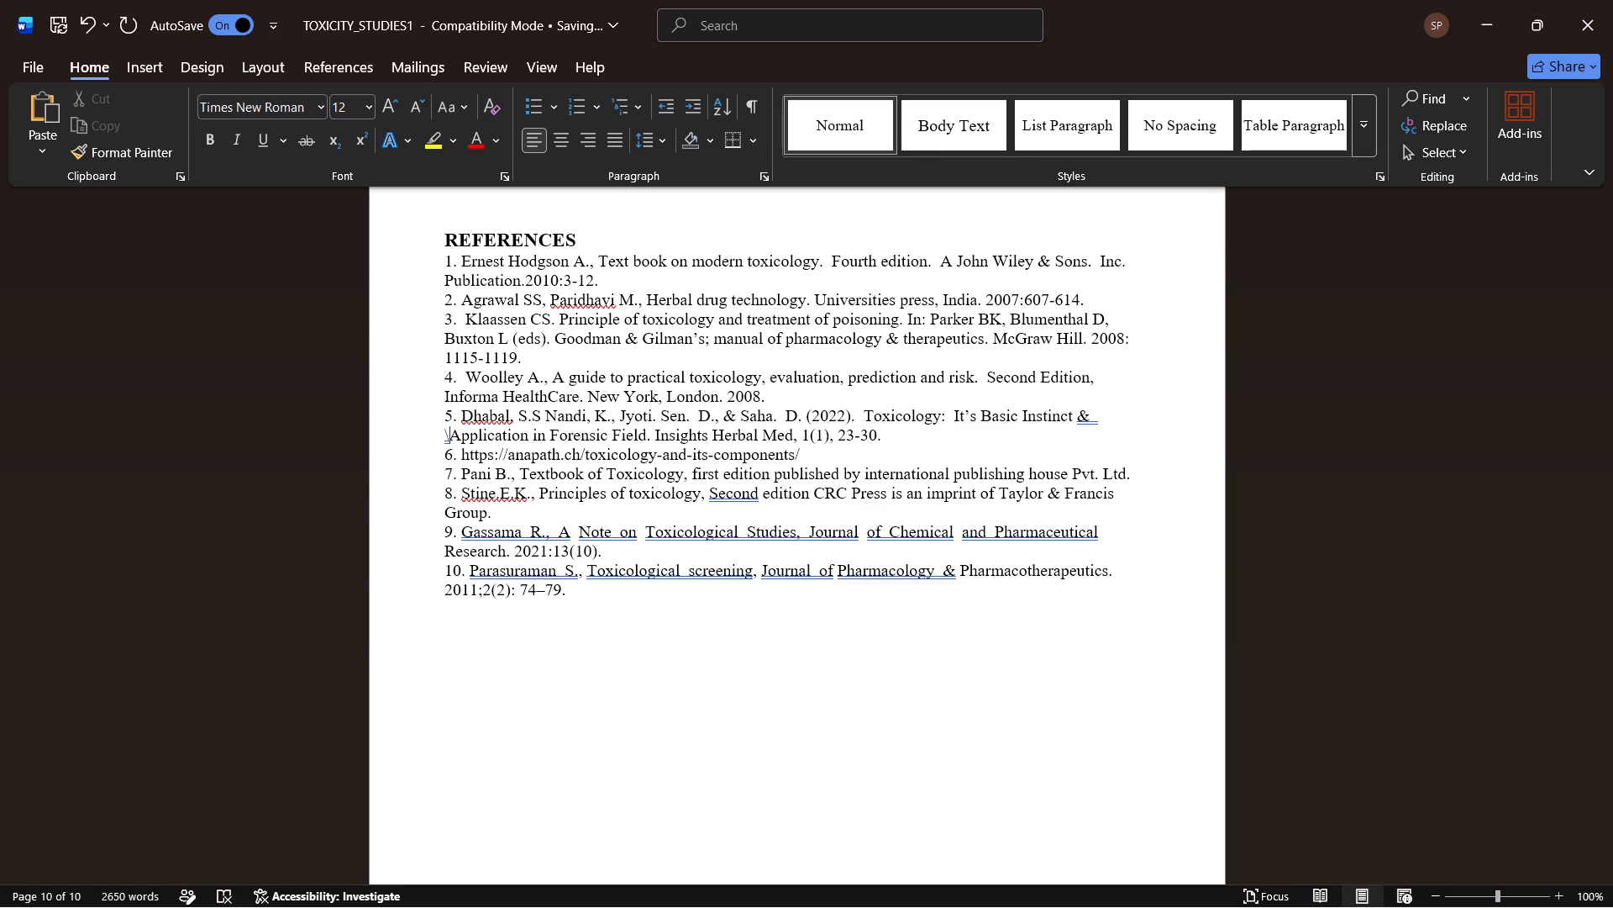
pyautogui.press('BackSpace')
pyautogui.press('BackSpace')
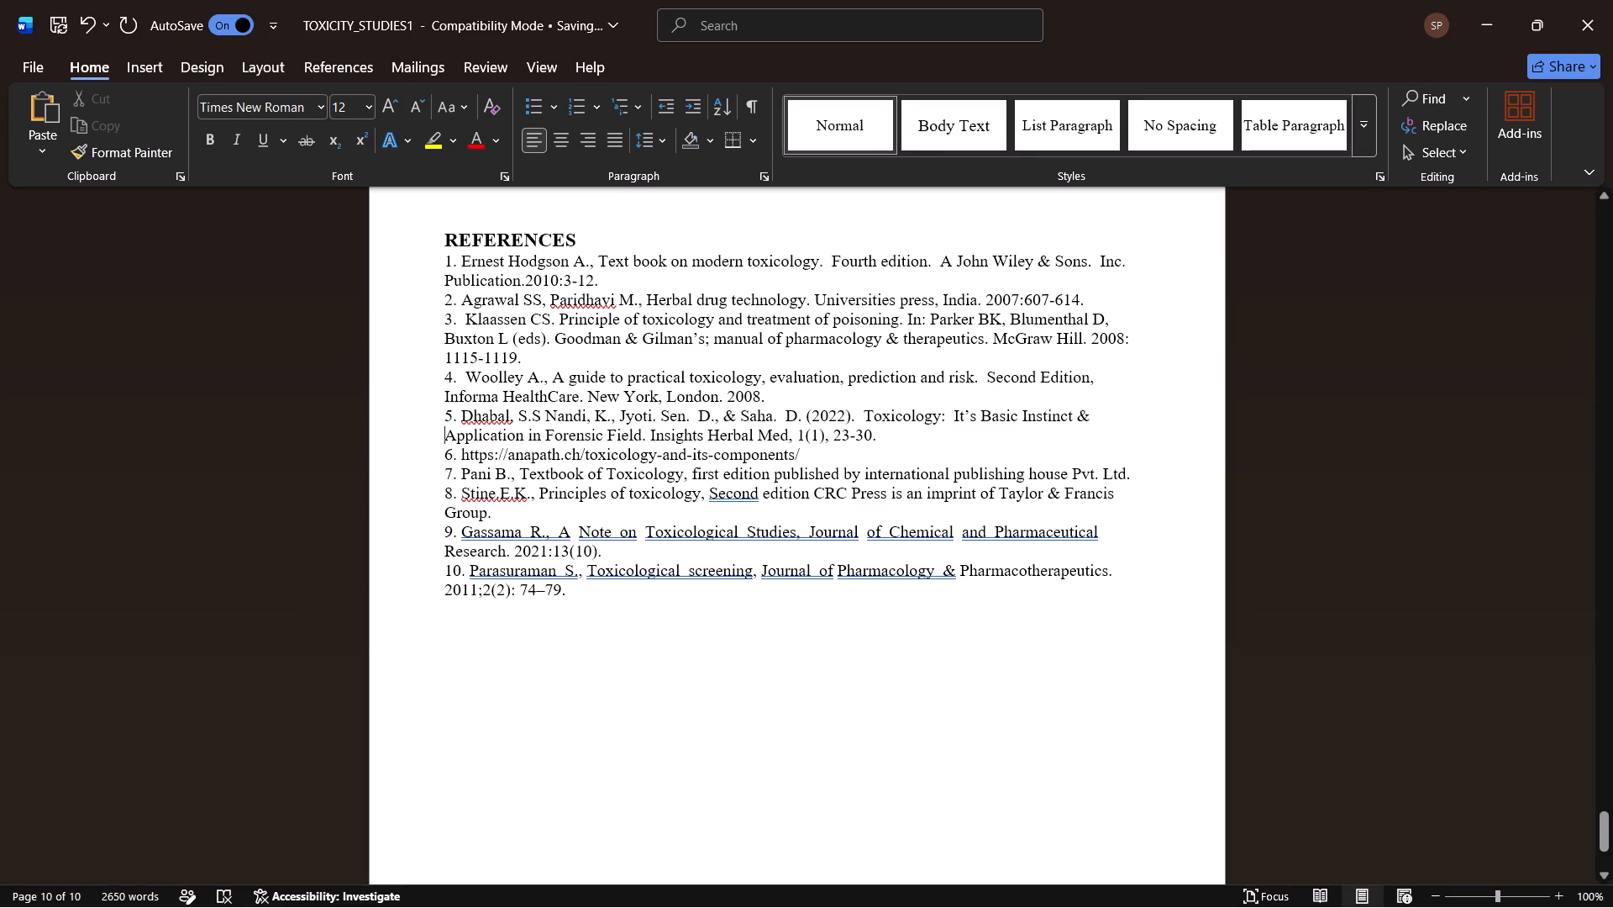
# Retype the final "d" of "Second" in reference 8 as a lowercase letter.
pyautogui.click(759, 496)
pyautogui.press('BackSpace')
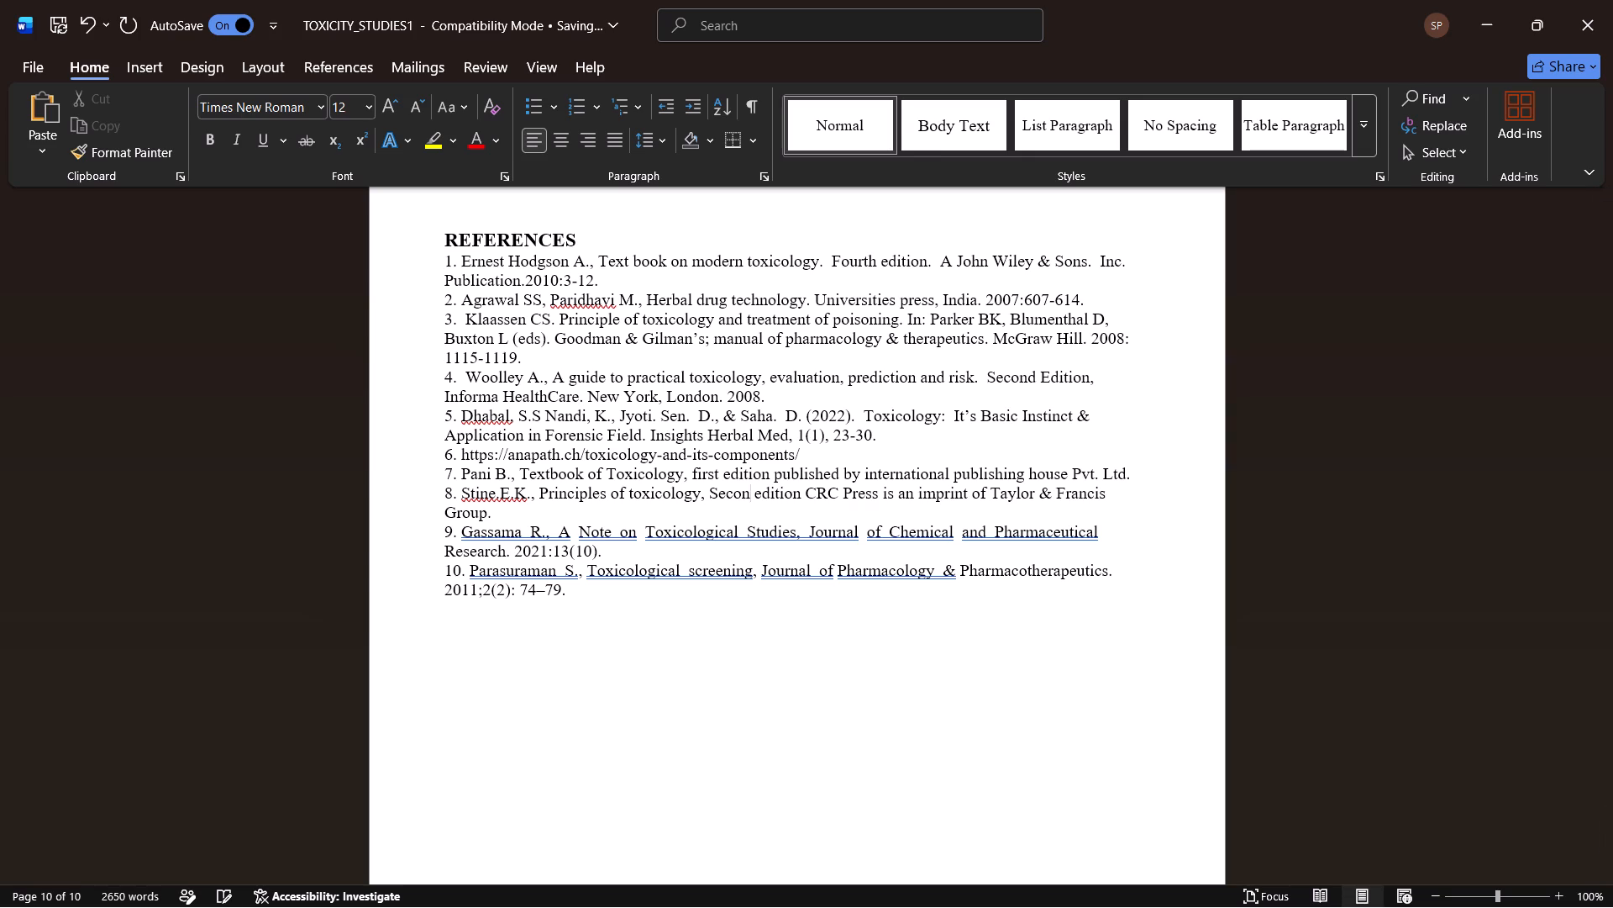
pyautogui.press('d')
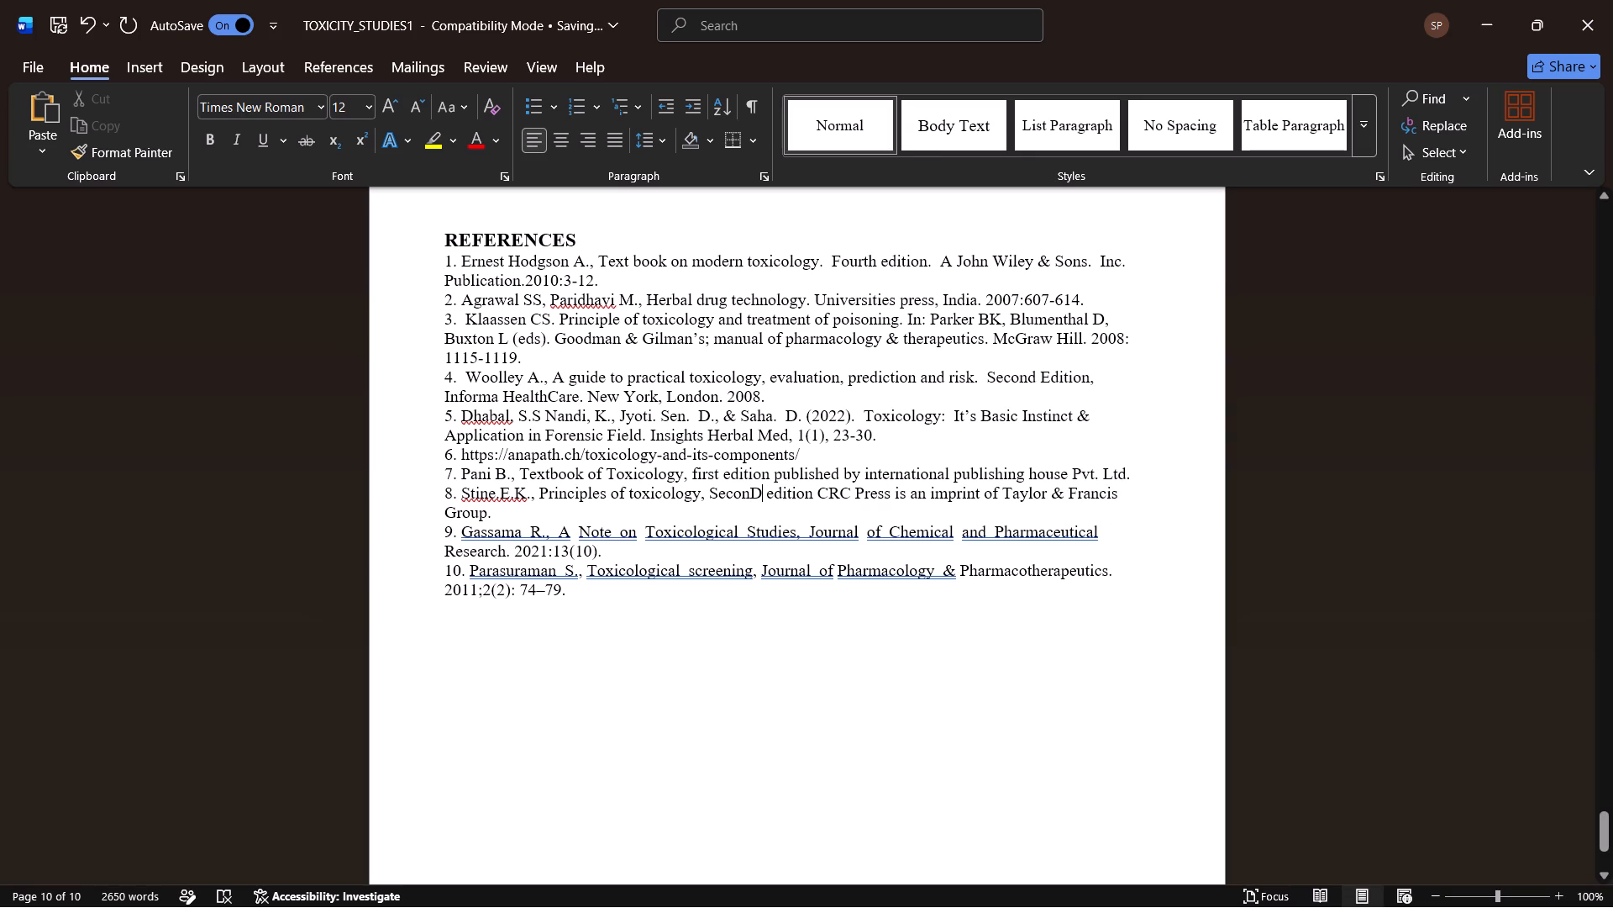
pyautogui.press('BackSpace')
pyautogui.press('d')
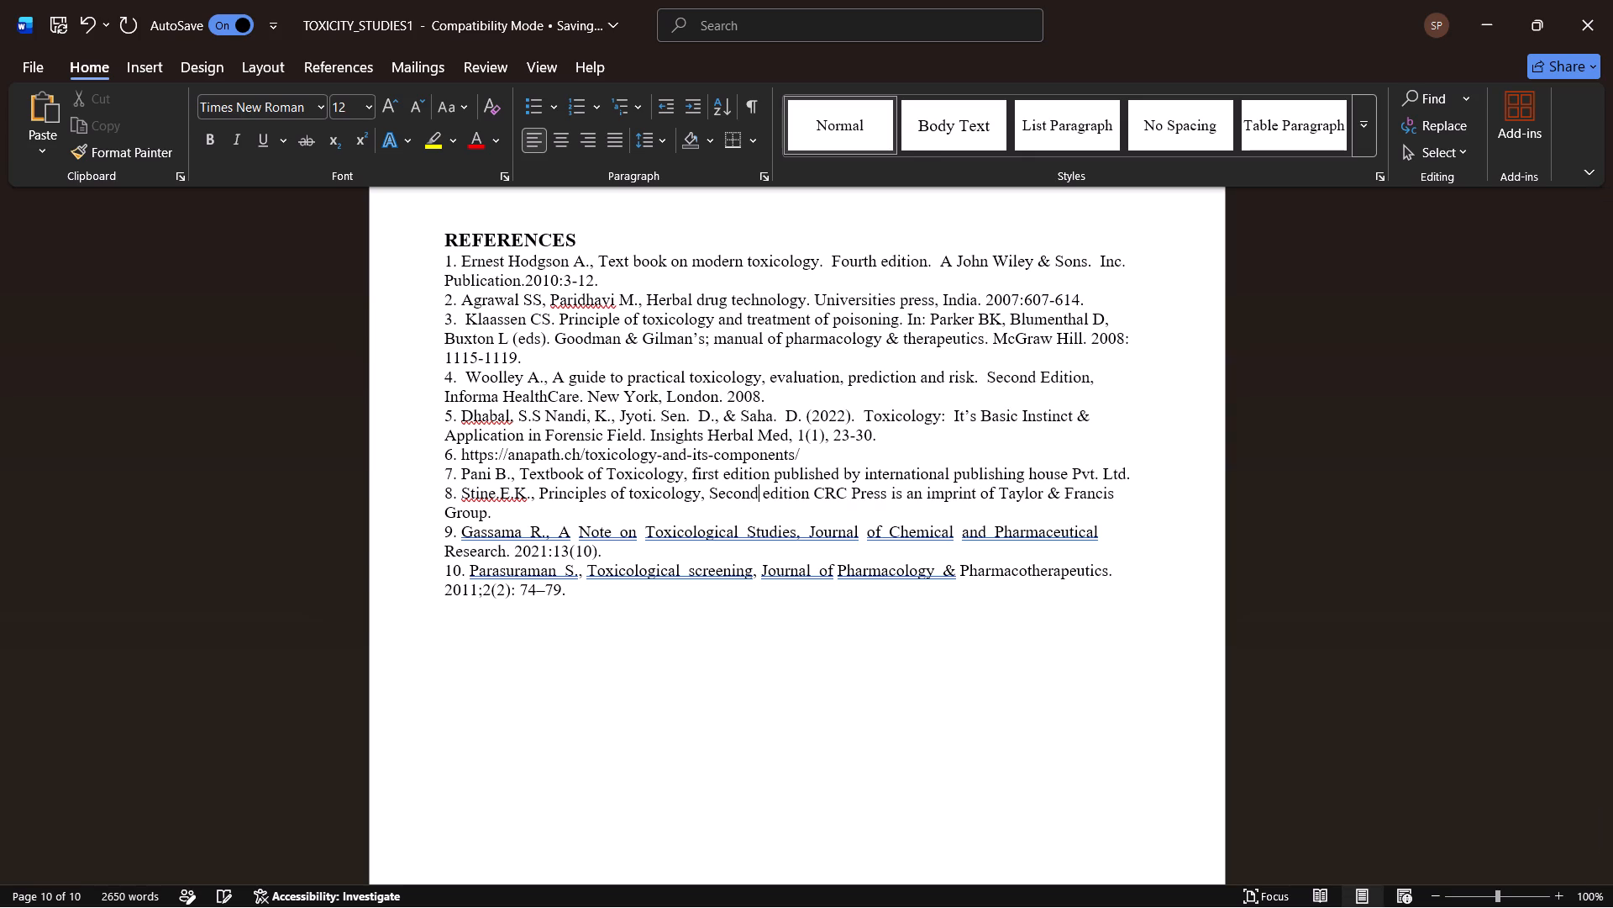
# Remove the extra spaces around the author's initial and between the words of "A Note on Toxicological Studies" in reference 9.
pyautogui.click(532, 531)
pyautogui.press('BackSpace')
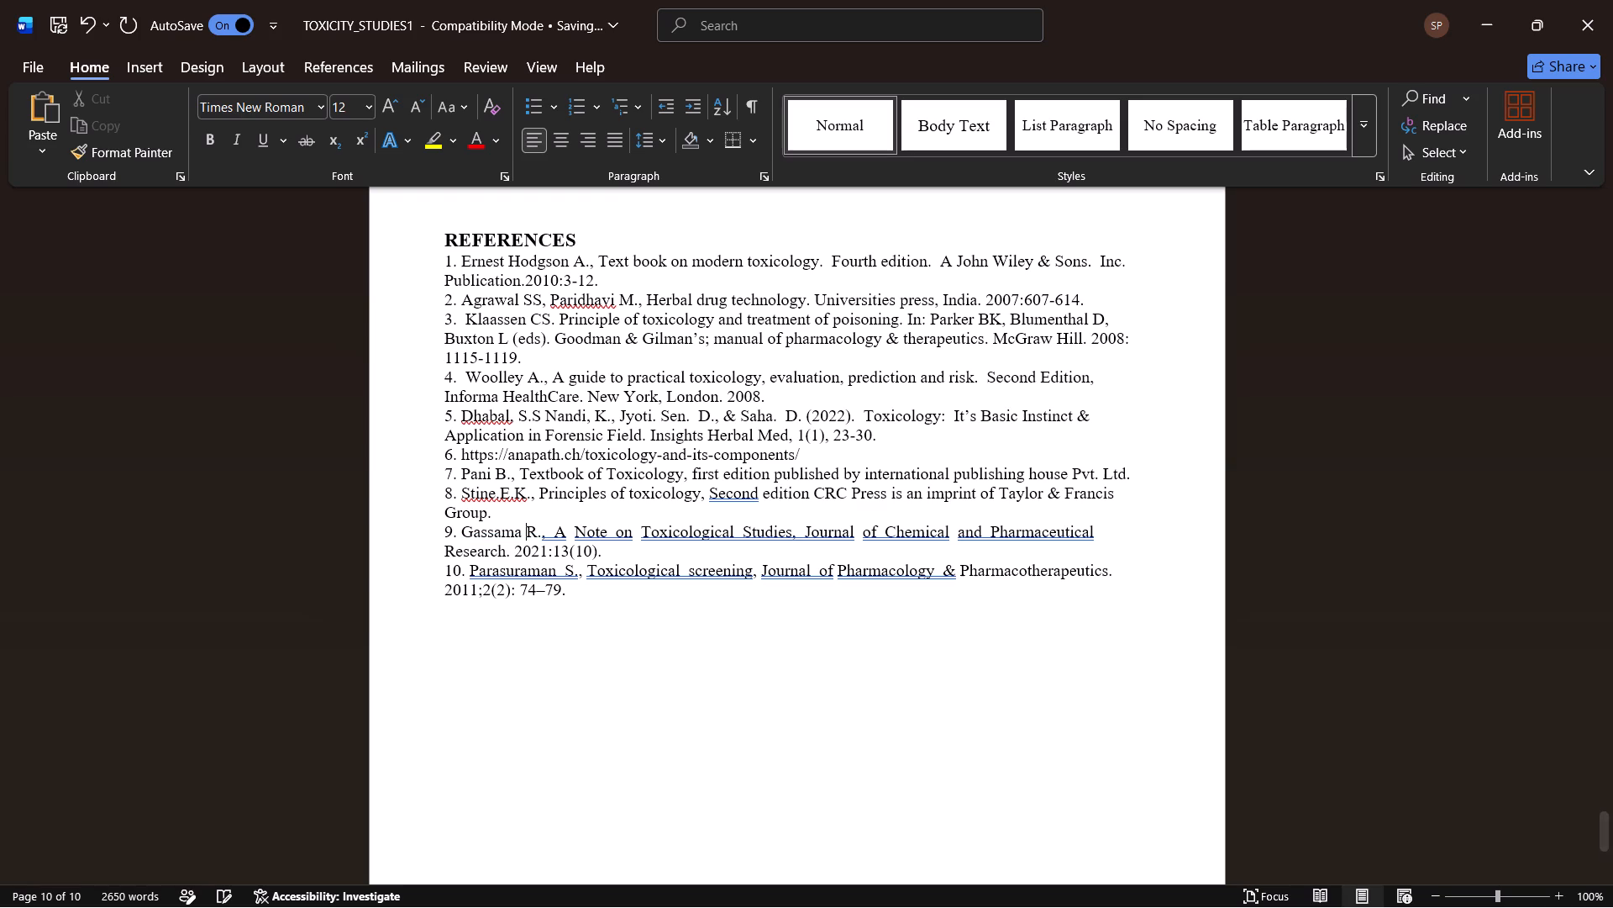
pyautogui.click(550, 531)
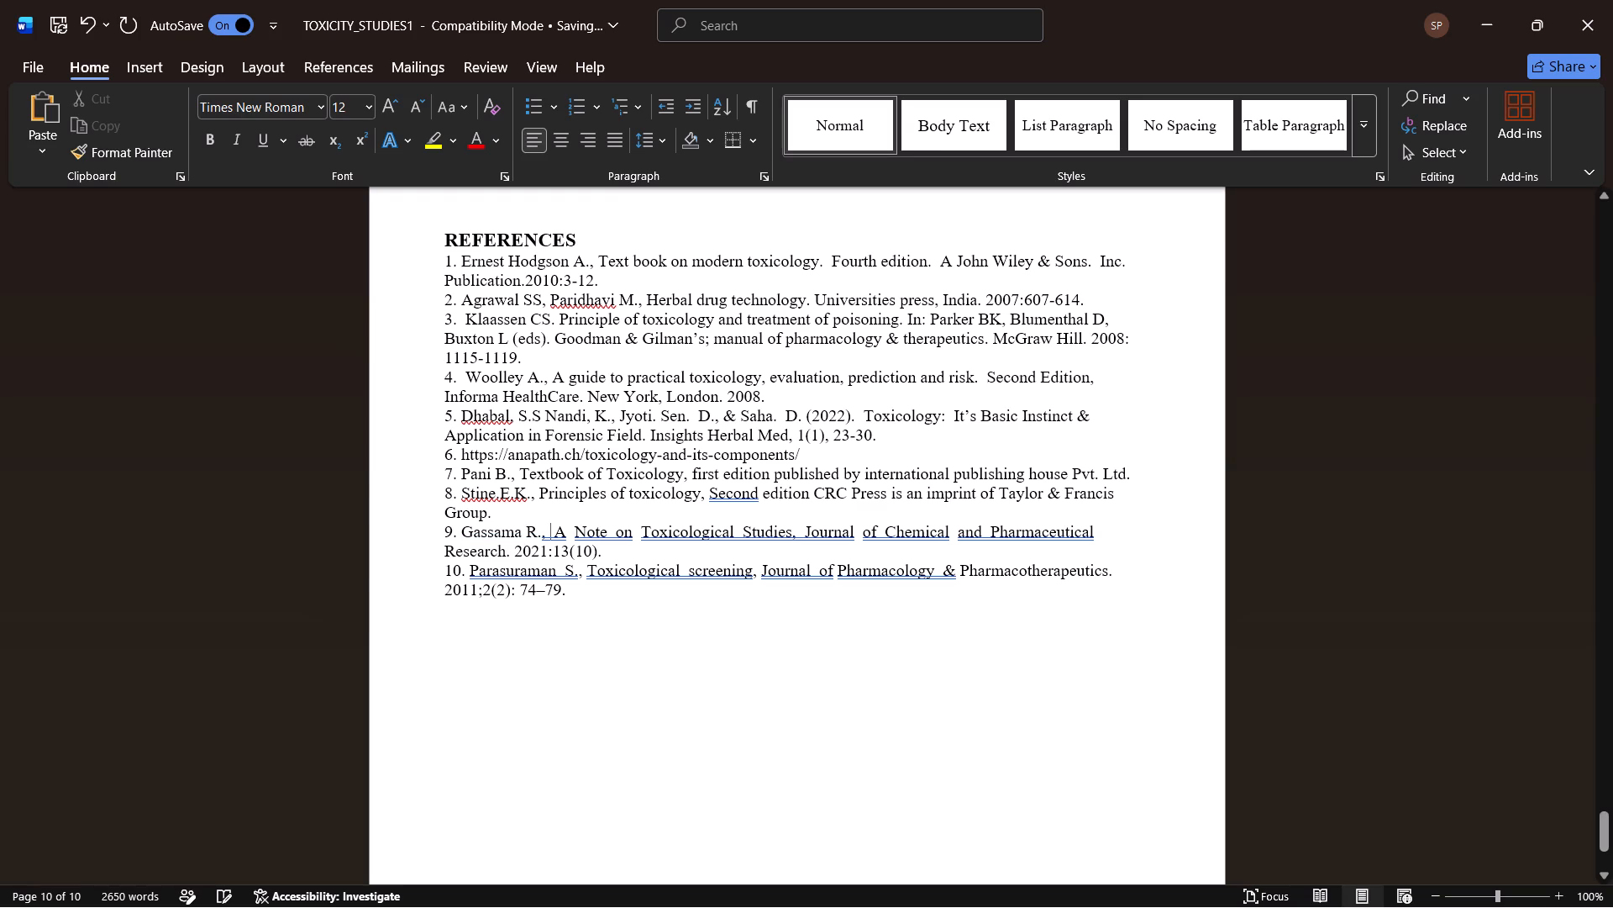
pyautogui.press('BackSpace')
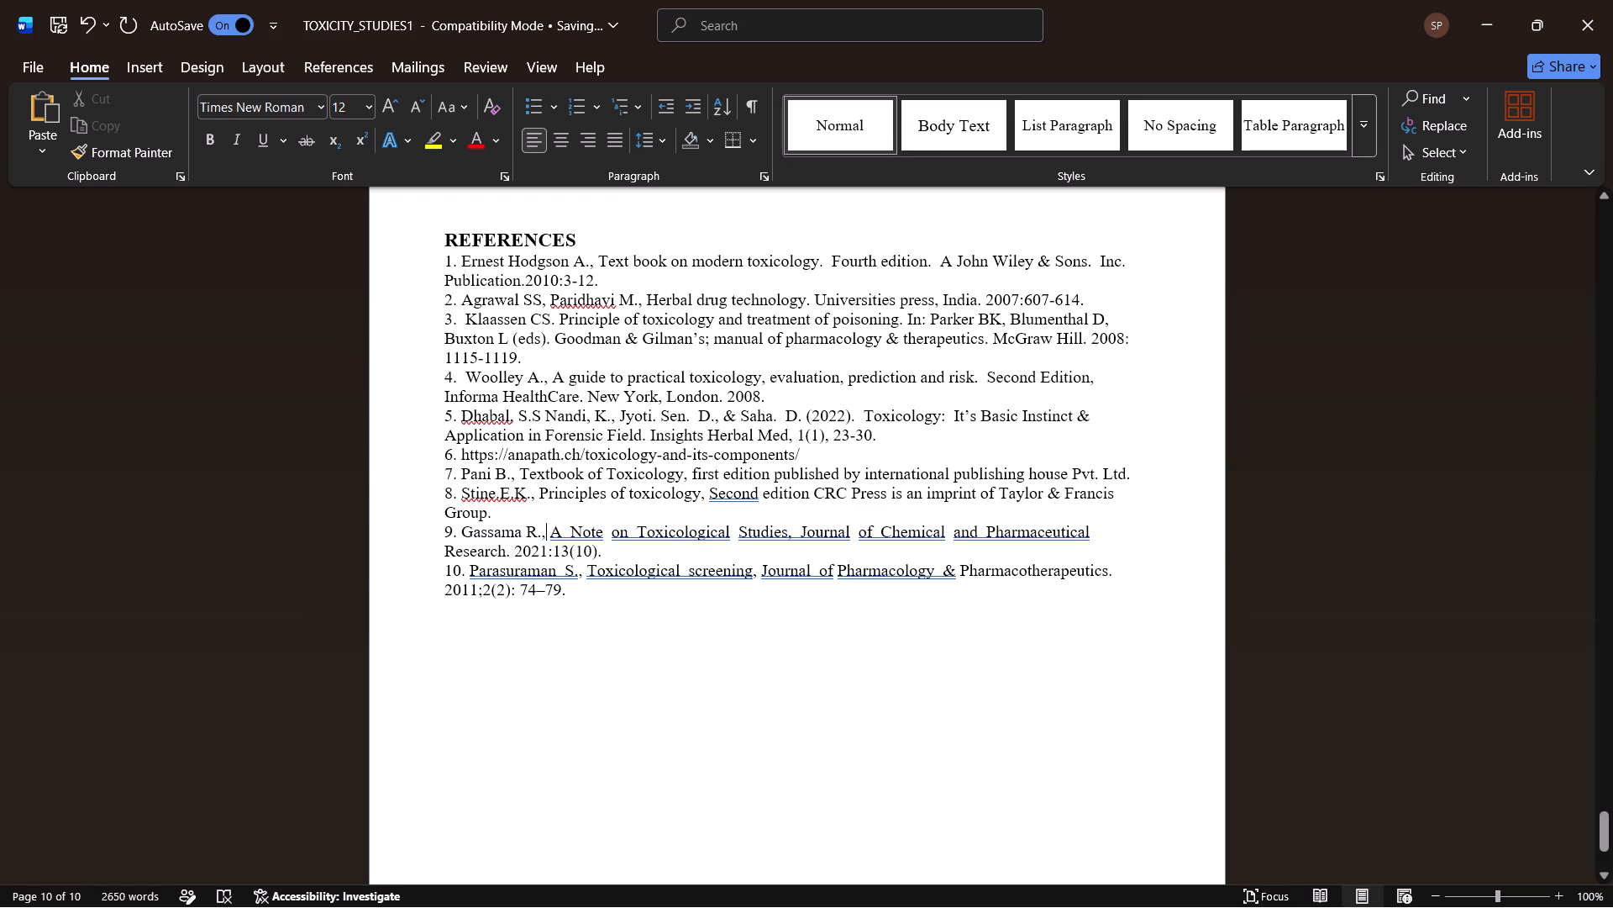
pyautogui.click(571, 538)
pyautogui.press('BackSpace')
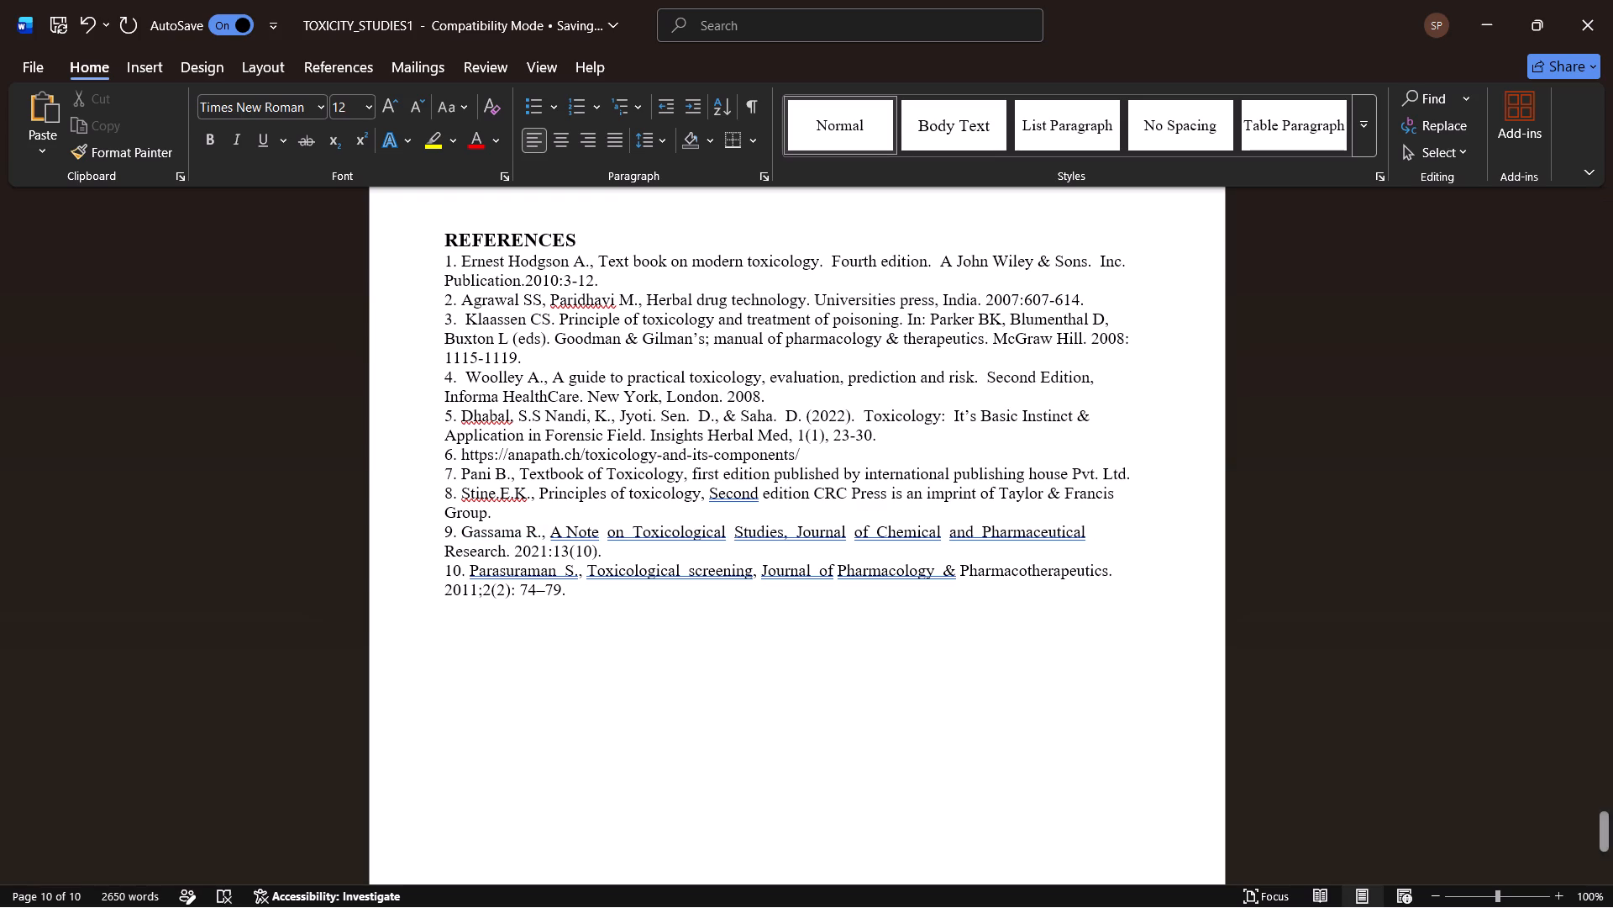
pyautogui.click(607, 534)
pyautogui.press('BackSpace')
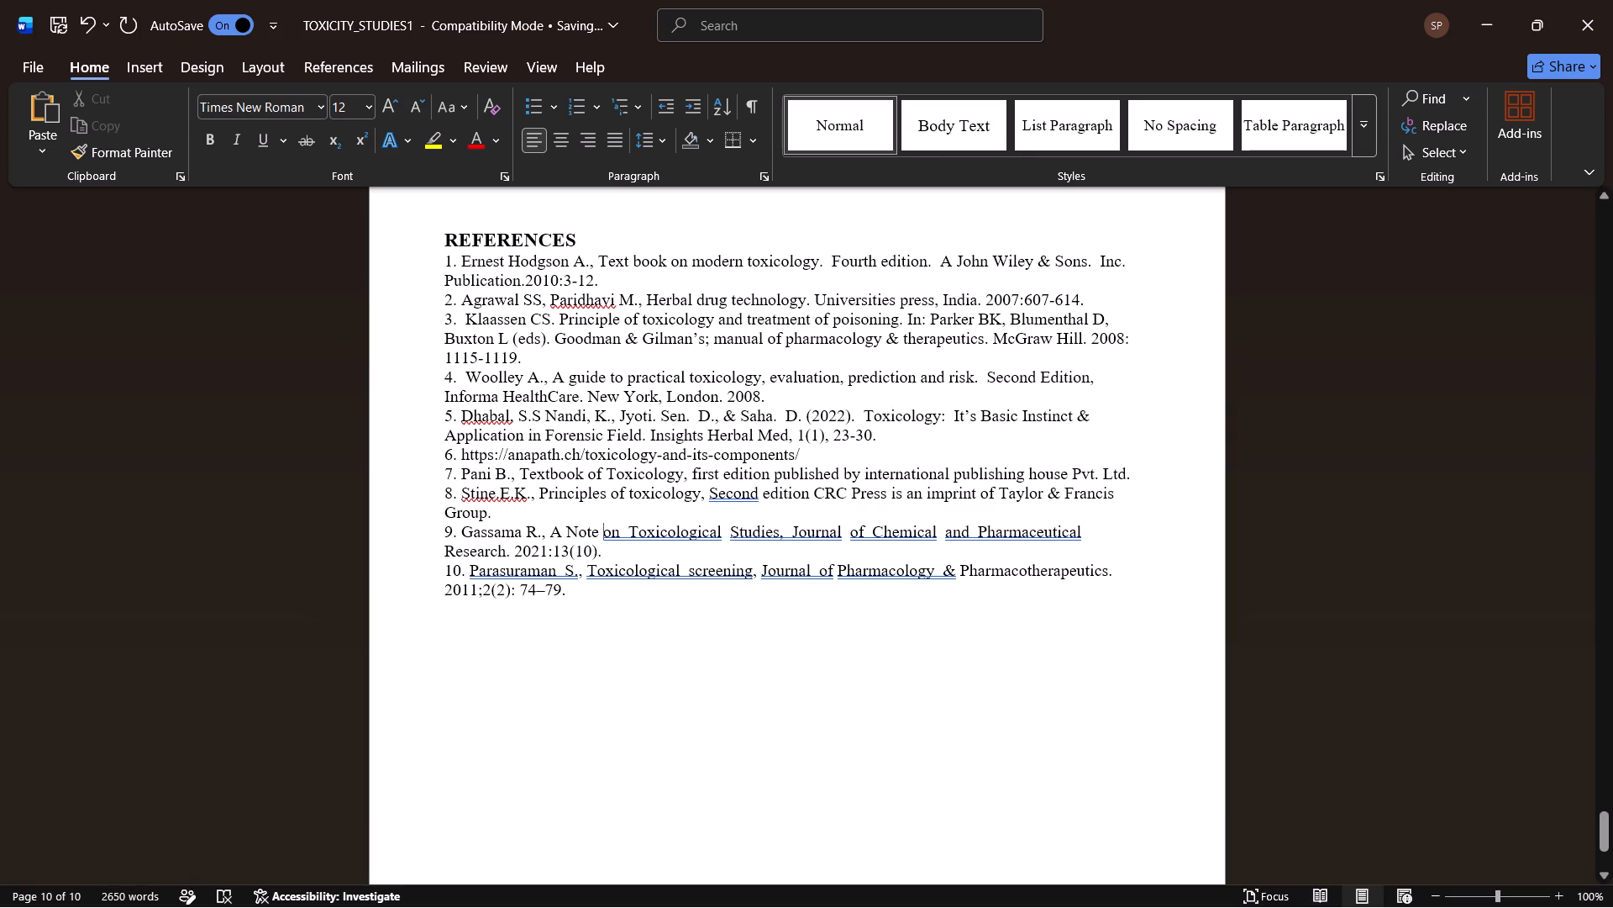
pyautogui.click(631, 531)
pyautogui.press('BackSpace')
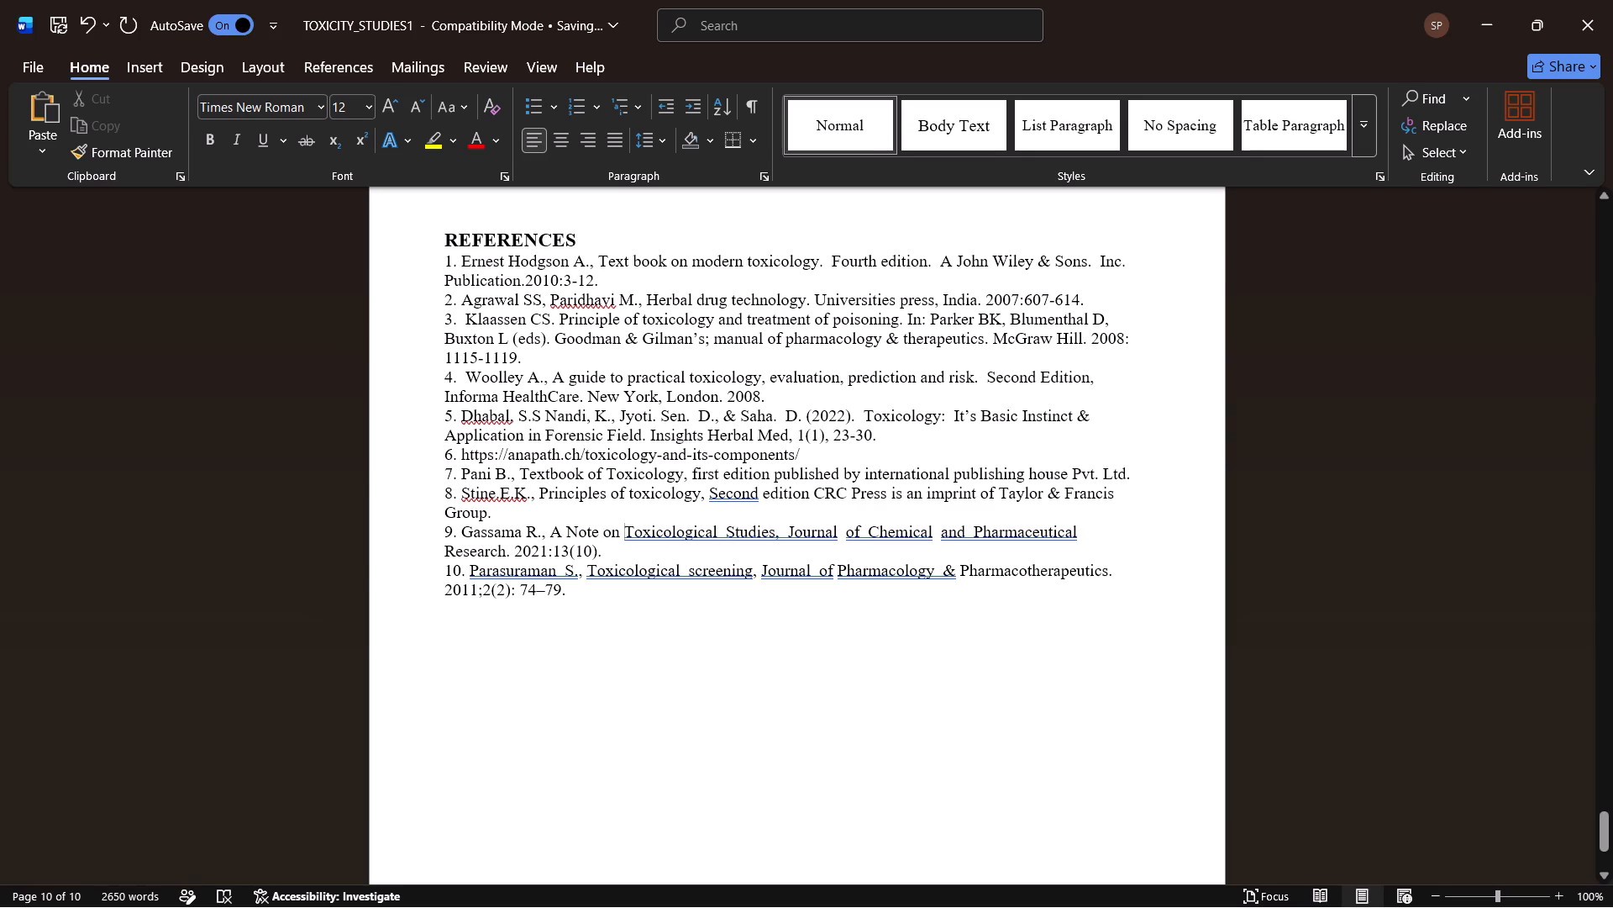
pyautogui.click(720, 536)
pyautogui.press('BackSpace')
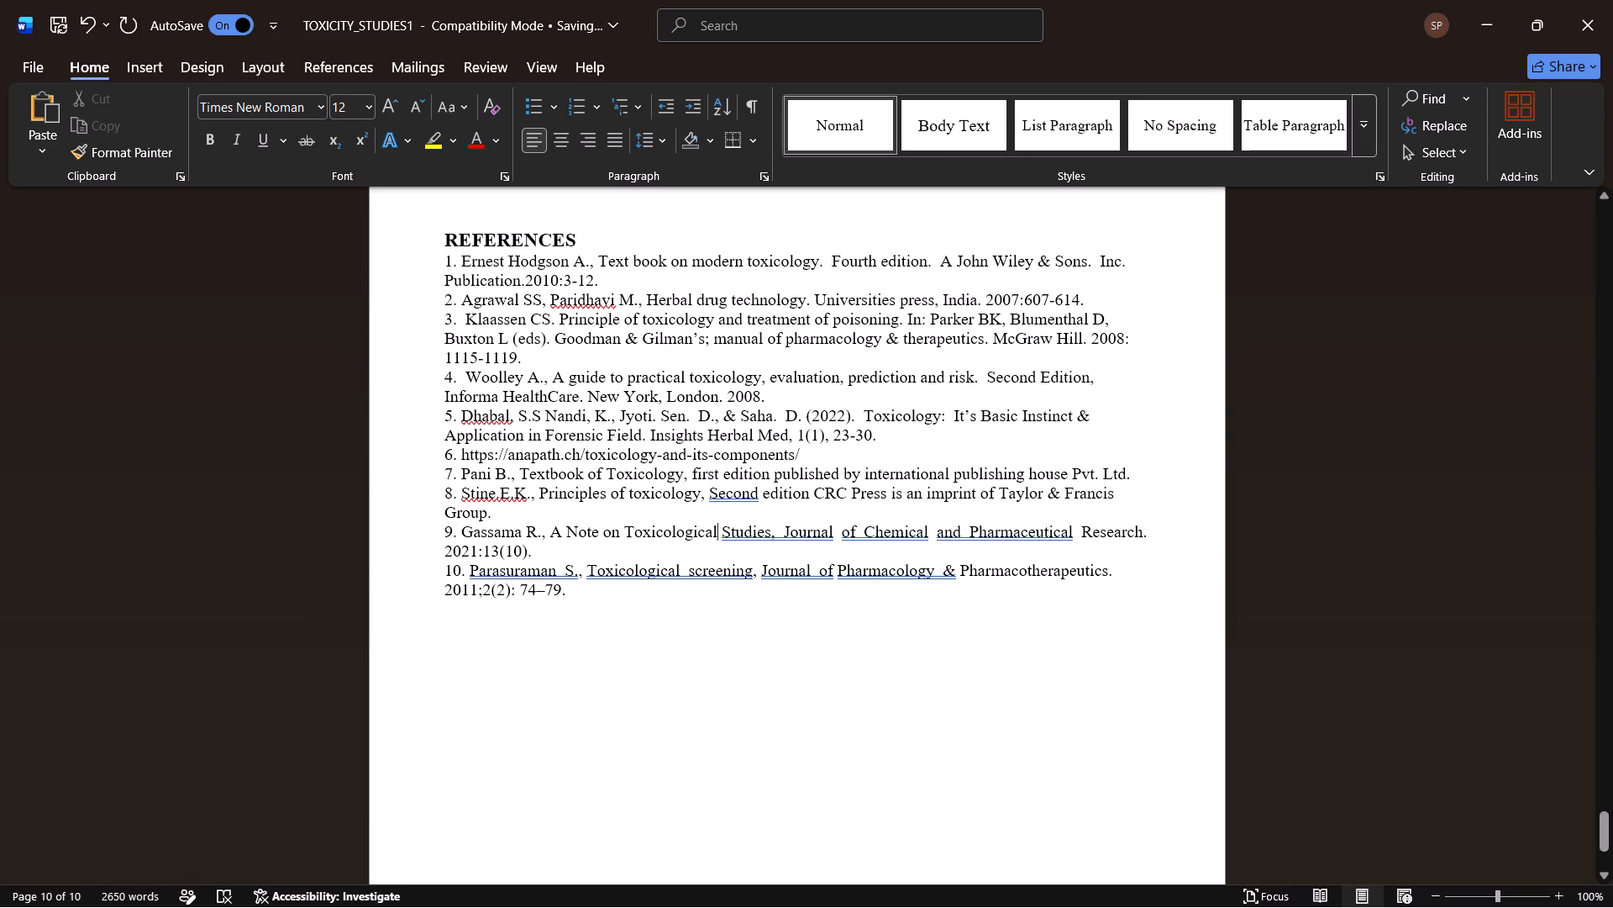
# Remove the extra spaces before and within the journal name "Journal of Chemical and Pharmaceutical Research" in reference 9.
pyautogui.click(781, 536)
pyautogui.press('BackSpace')
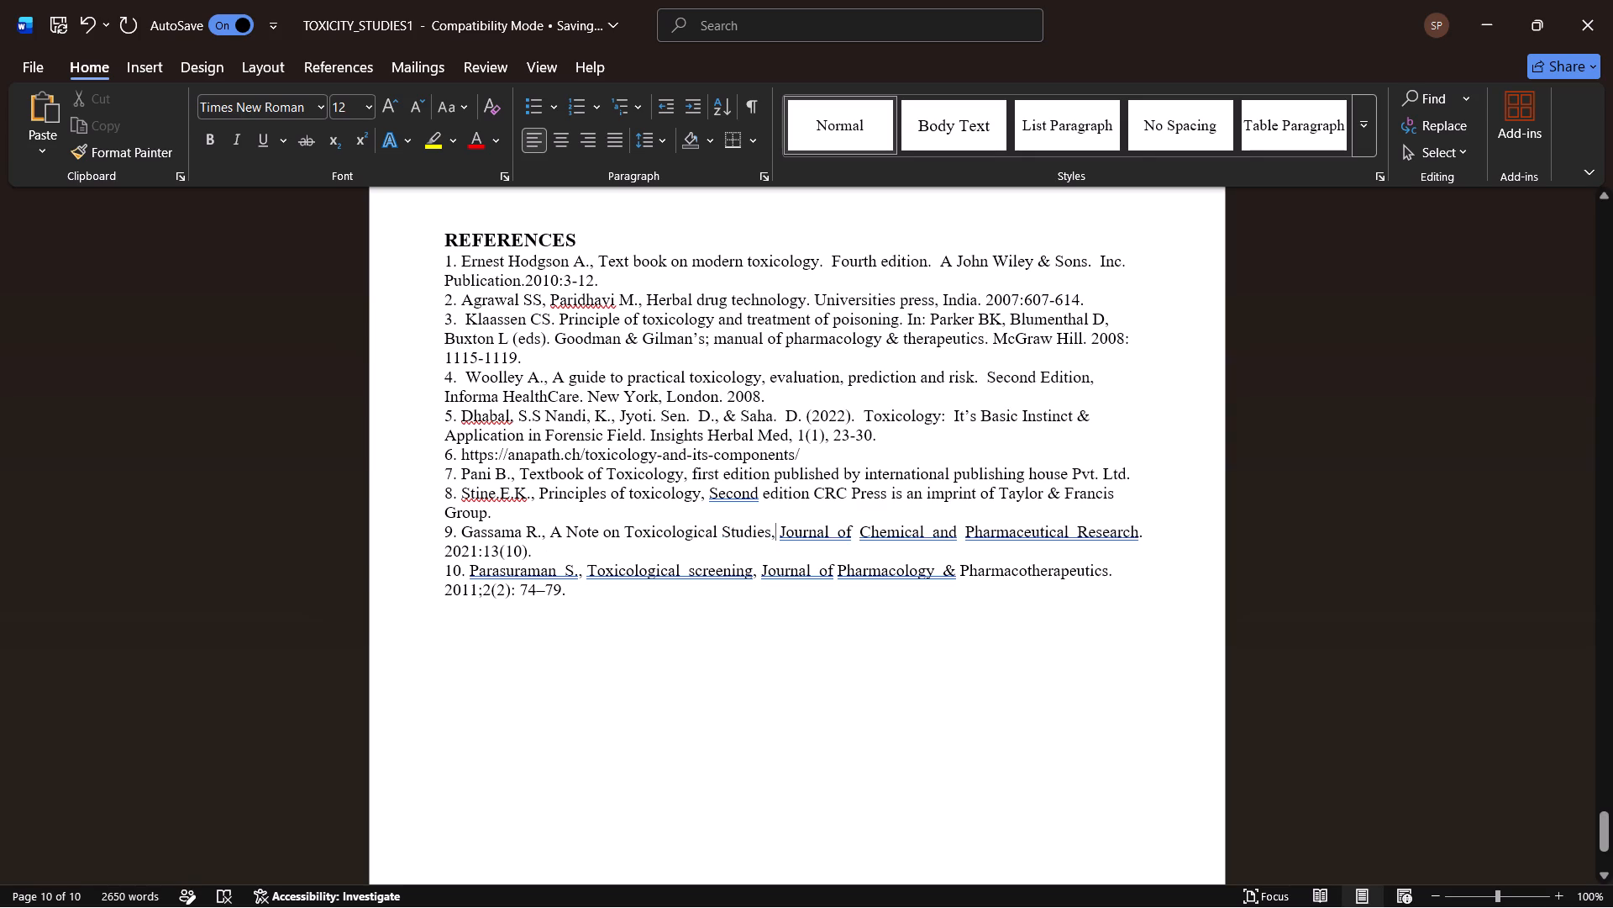
pyautogui.click(839, 530)
pyautogui.press('BackSpace')
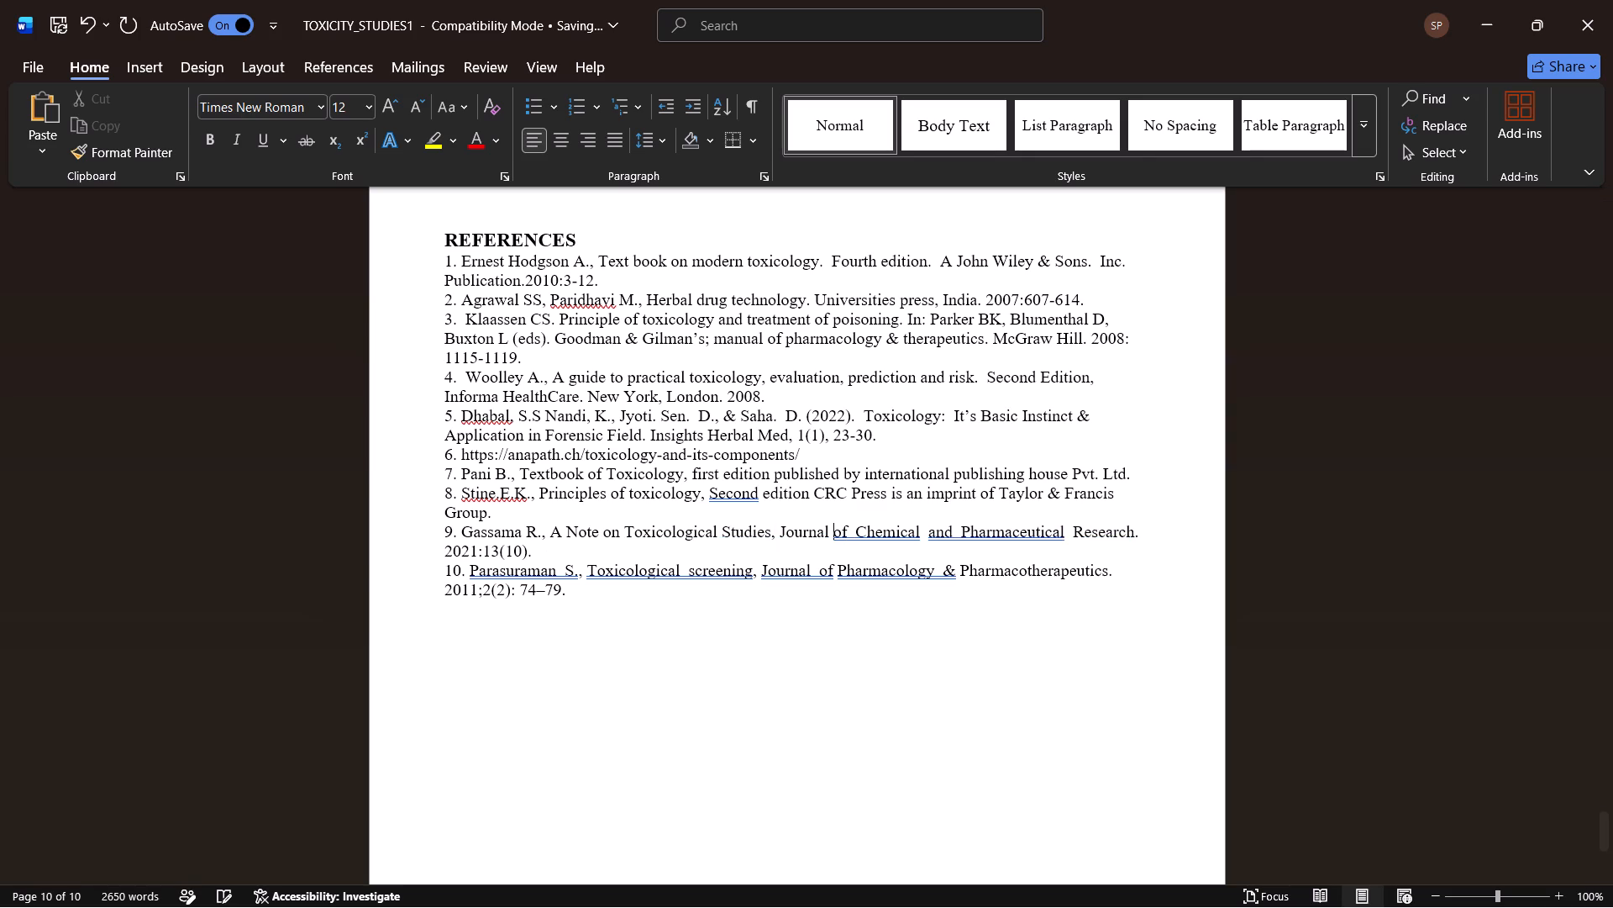
pyautogui.click(855, 535)
pyautogui.press('BackSpace')
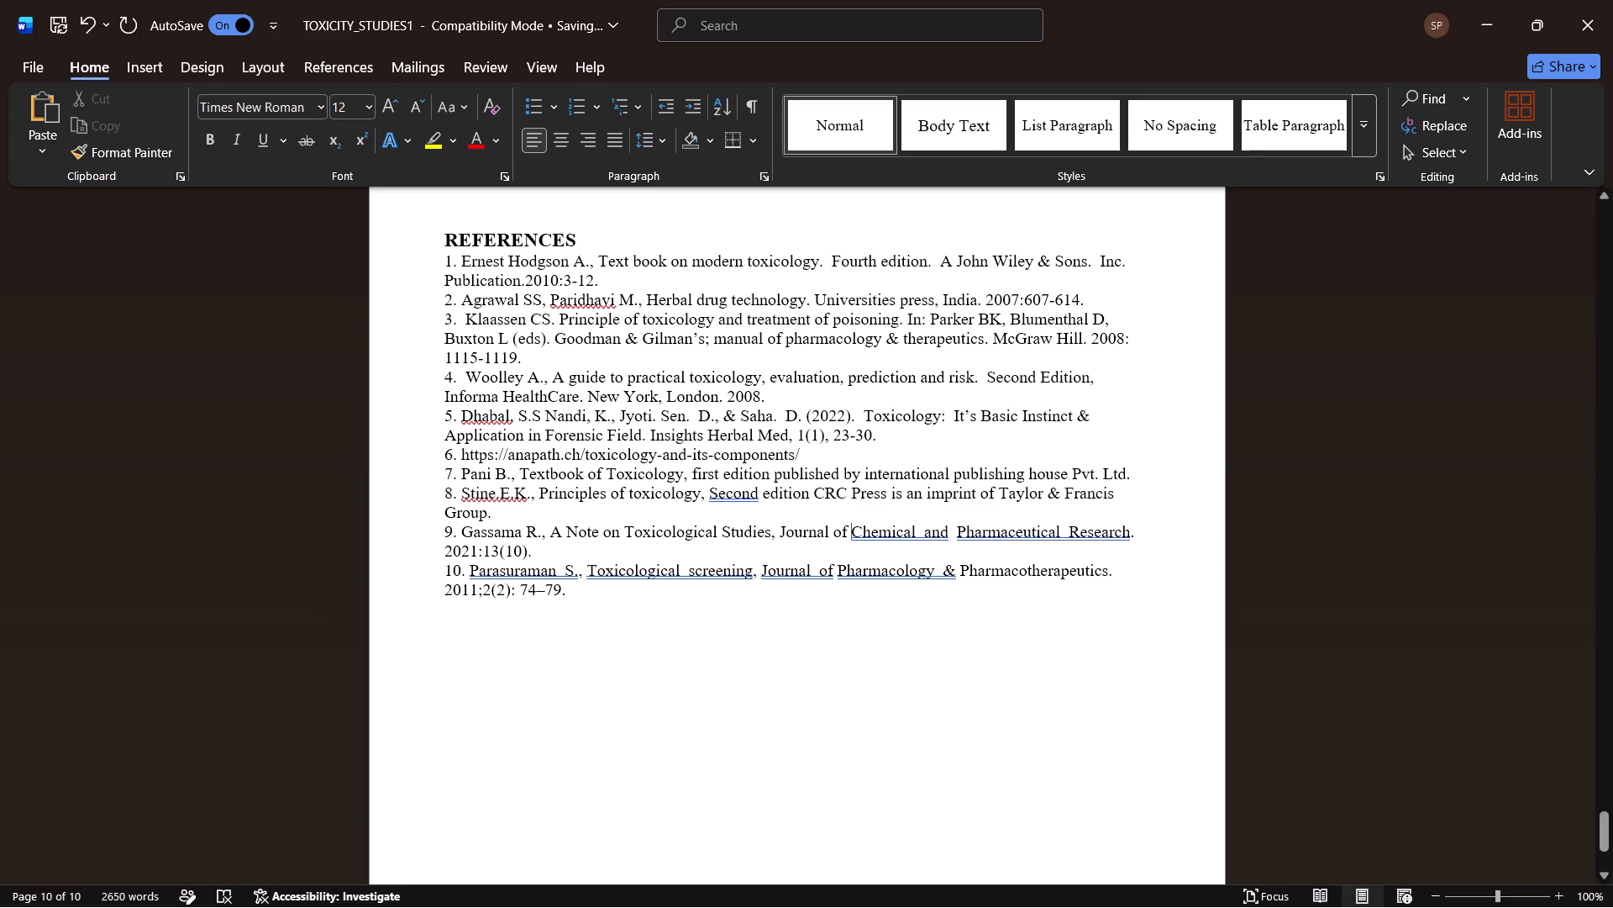
pyautogui.click(925, 531)
pyautogui.press('BackSpace')
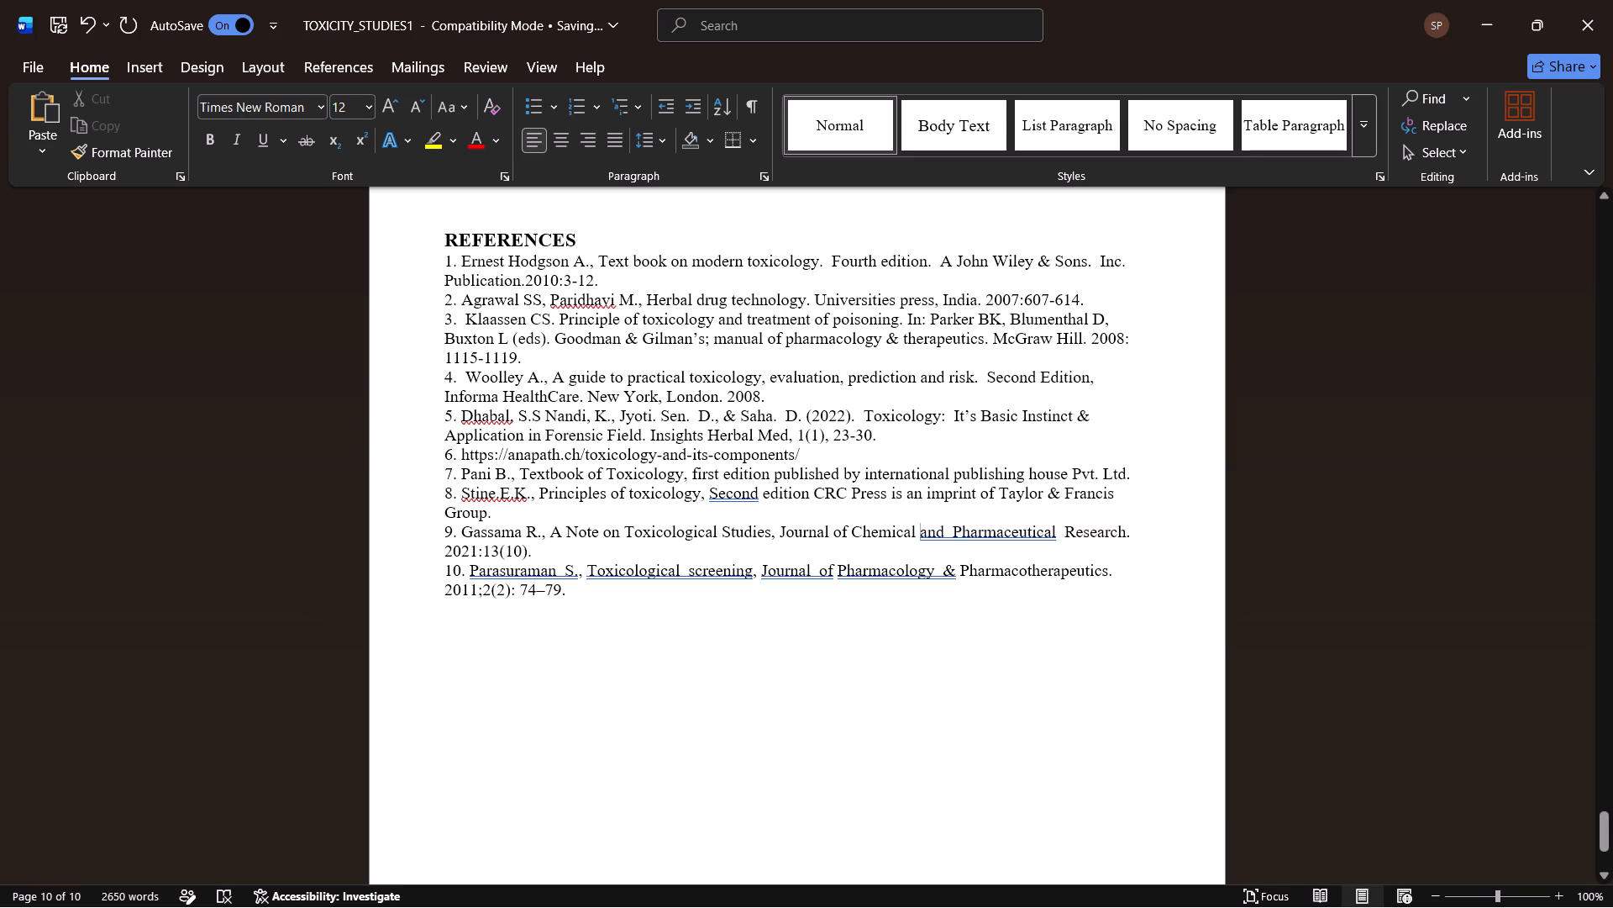
pyautogui.click(952, 532)
pyautogui.press('BackSpace')
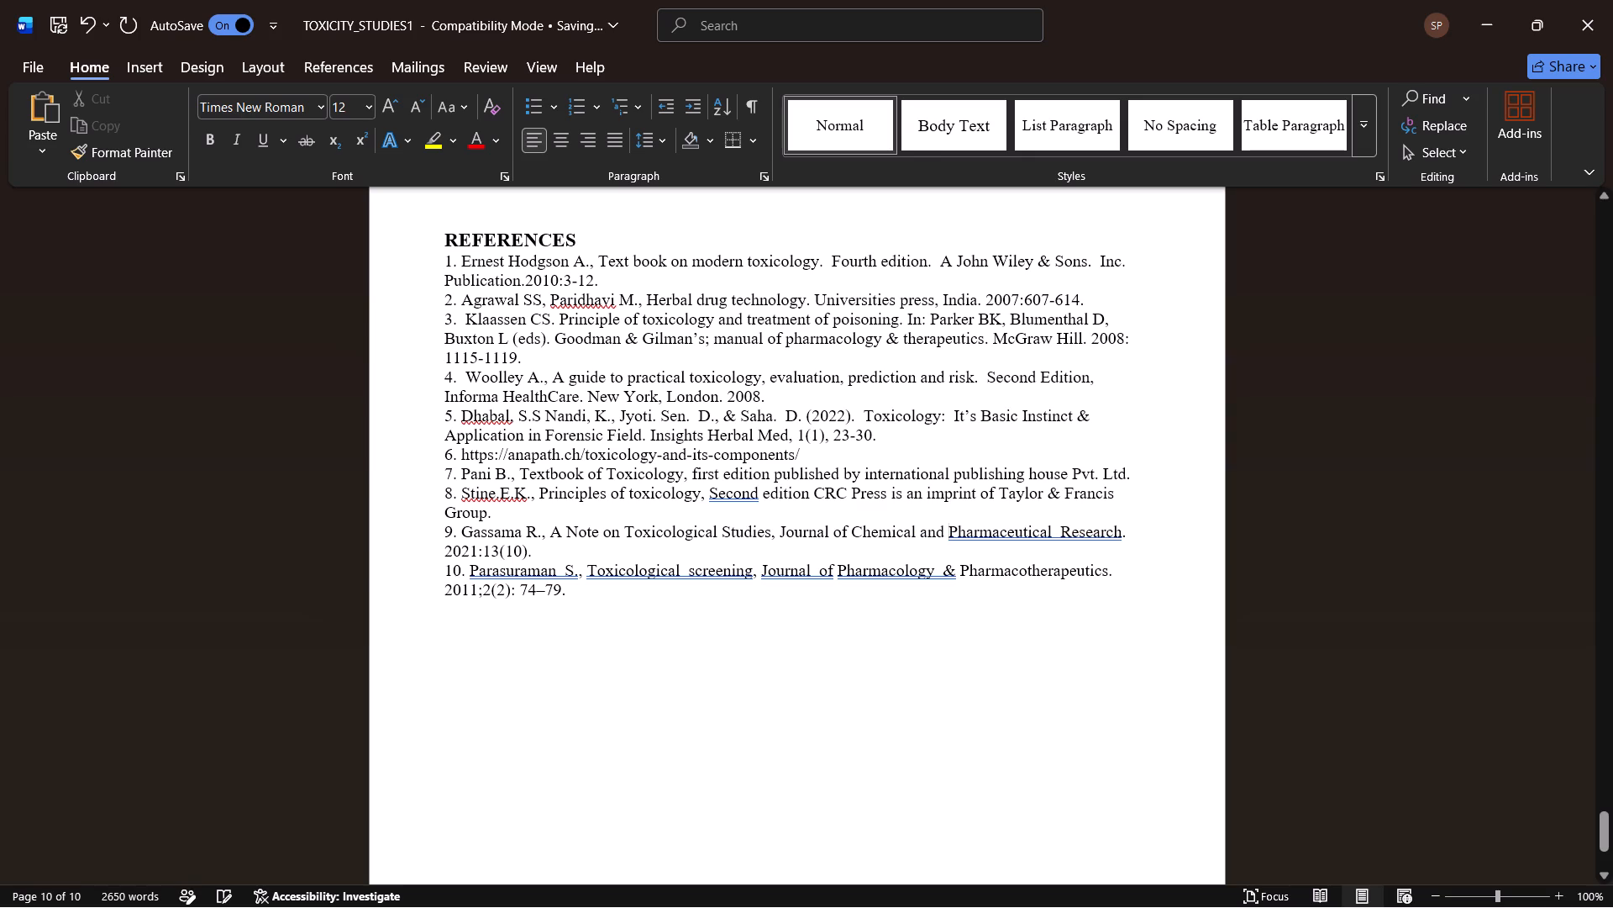
pyautogui.click(1060, 530)
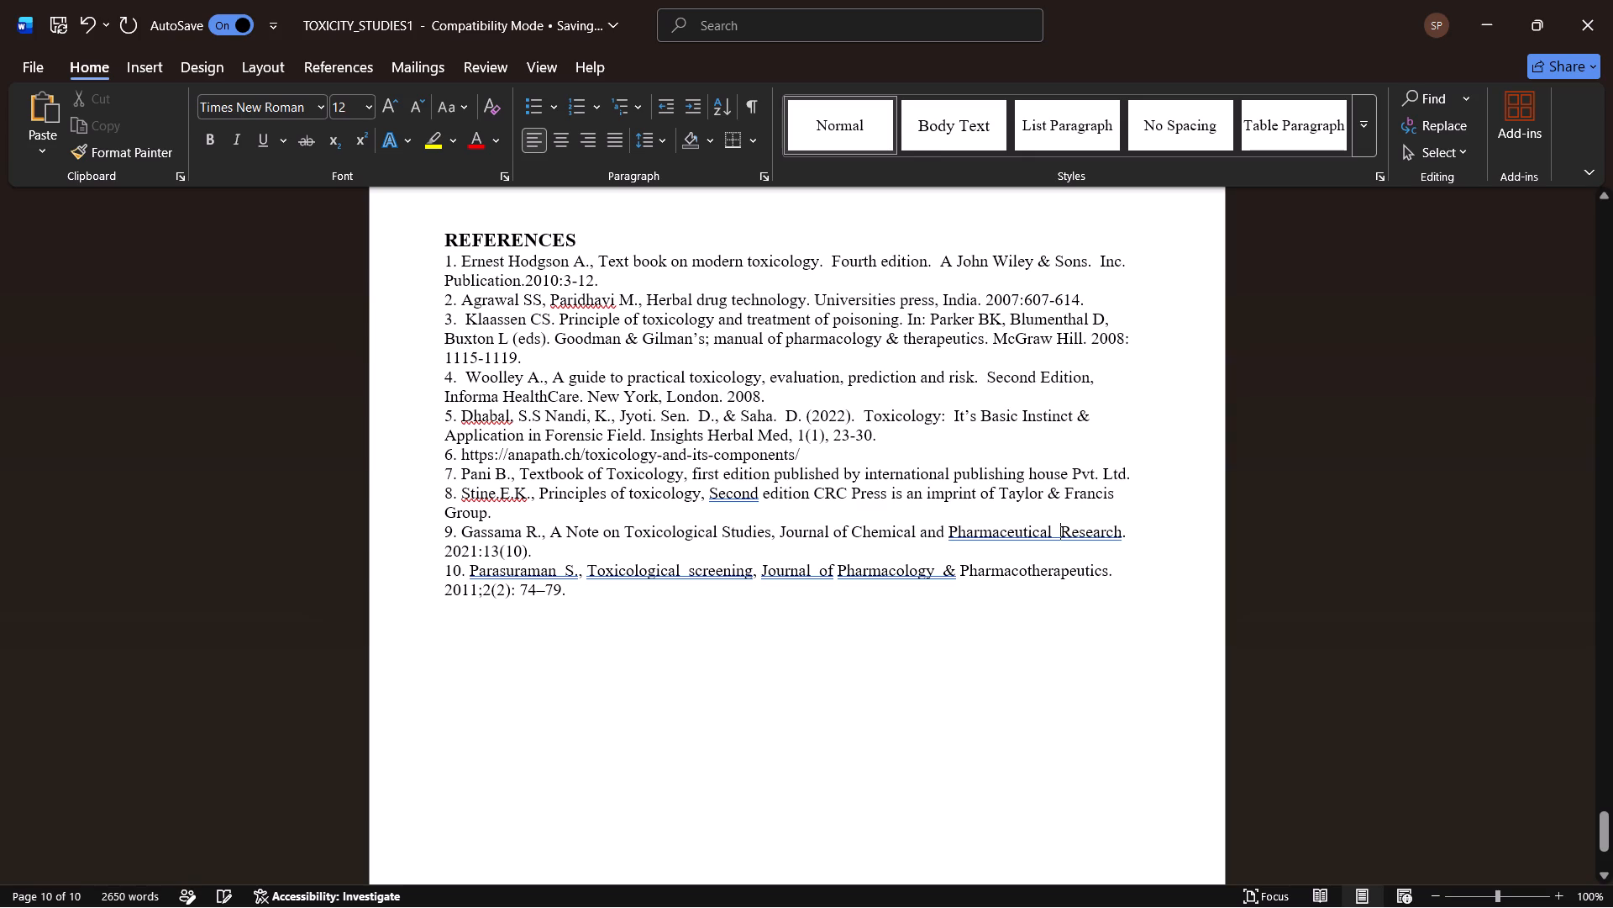
pyautogui.click(1060, 530)
pyautogui.press('BackSpace')
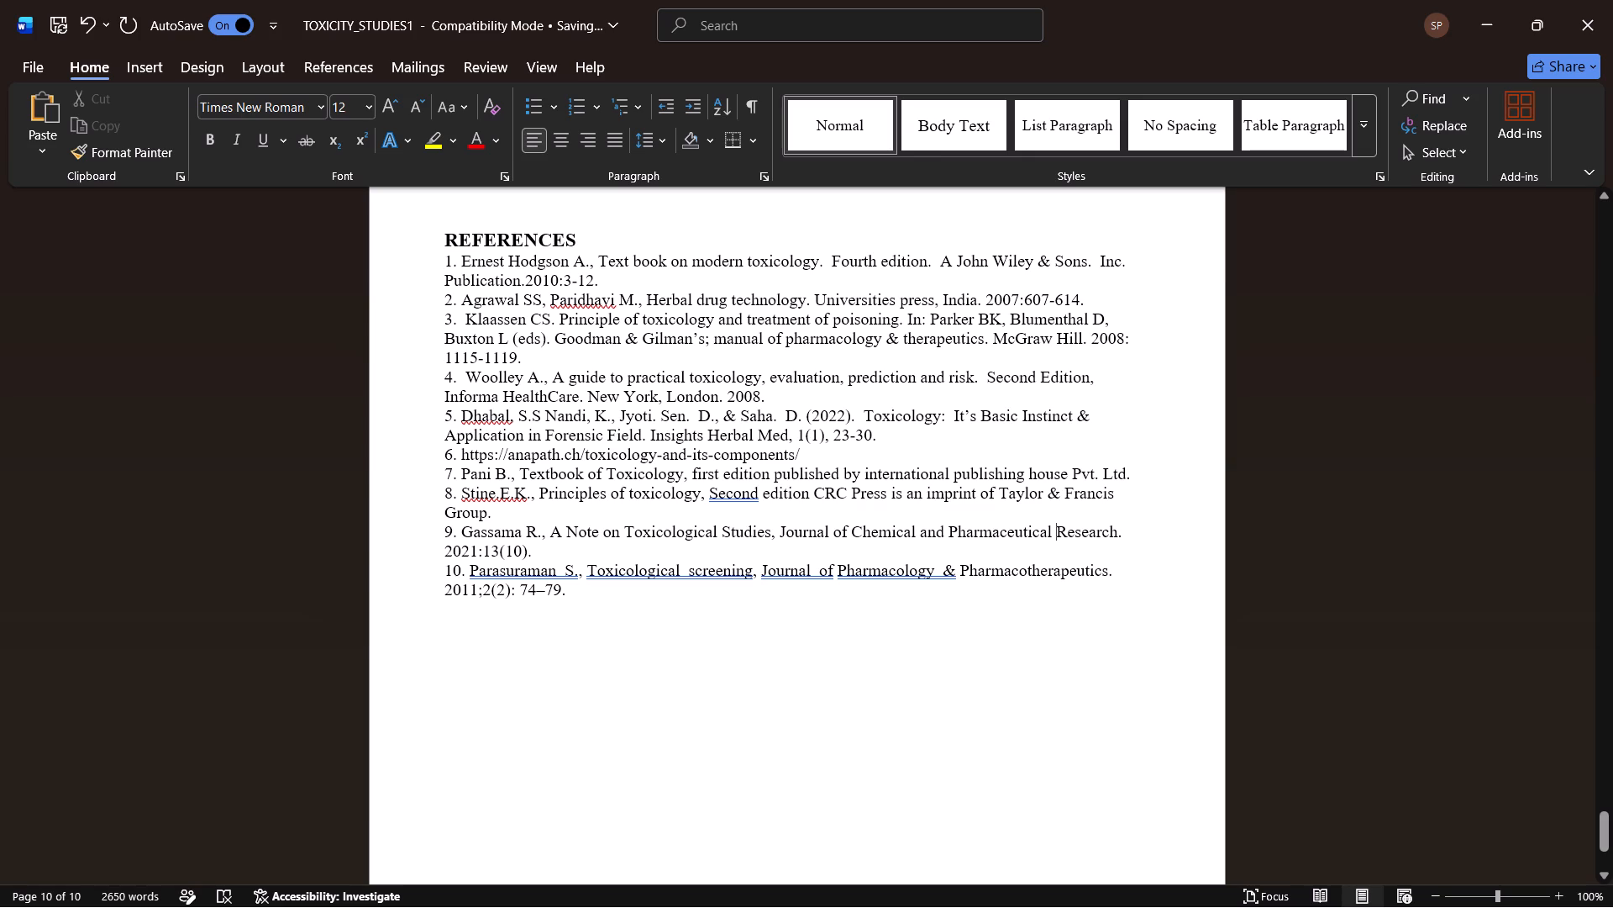
# Remove the extra space before the author's initial in reference 10.
pyautogui.click(565, 573)
pyautogui.press('BackSpace')
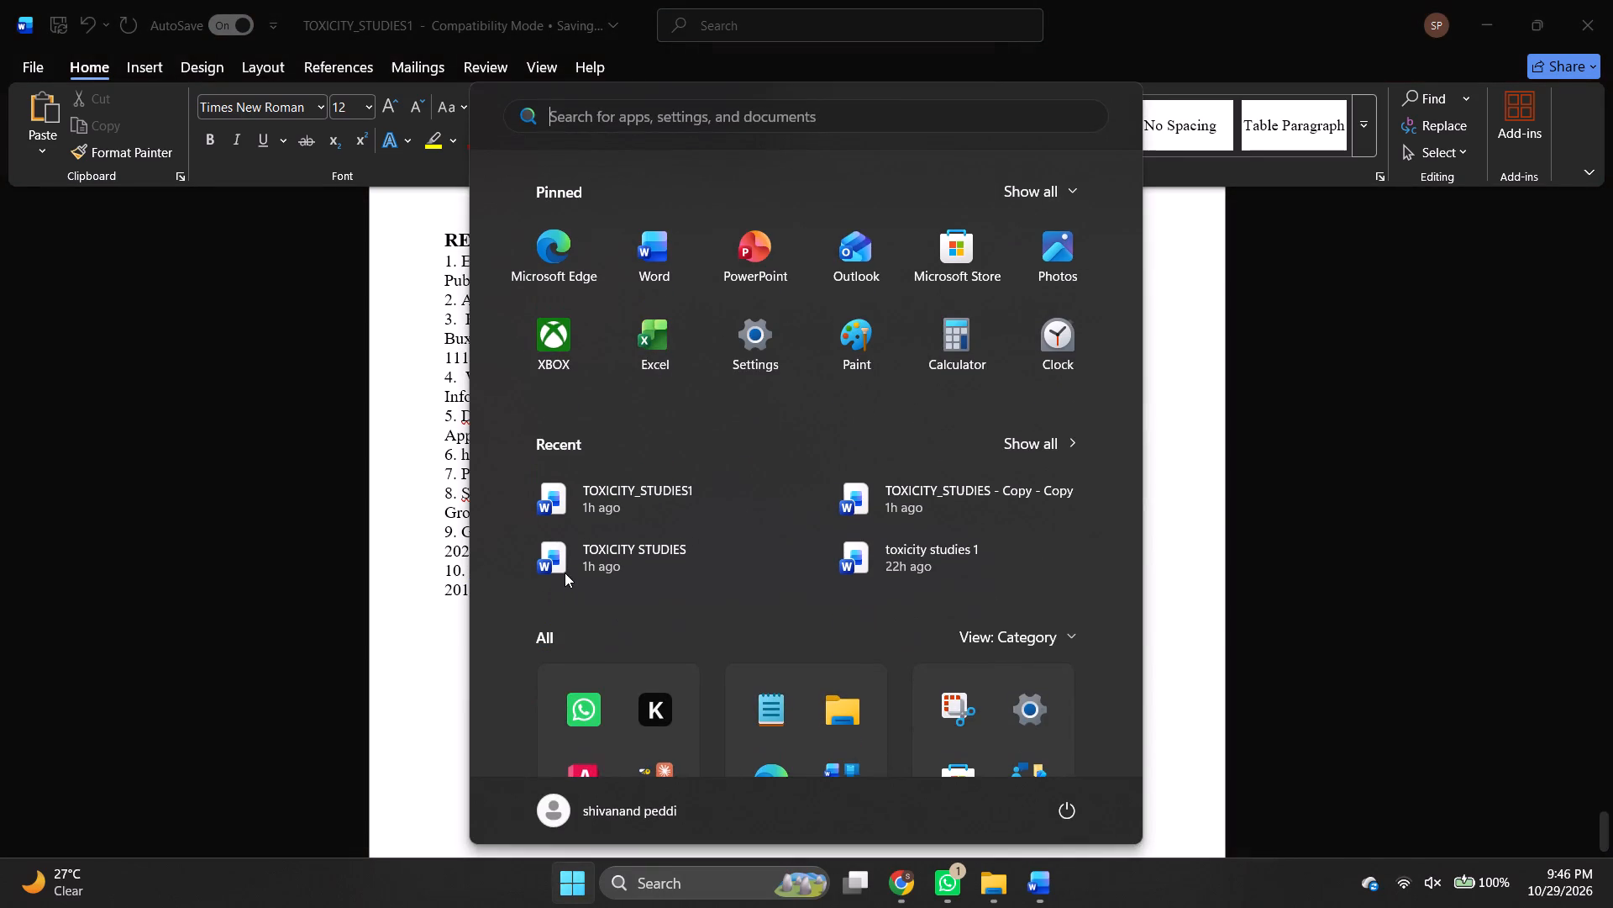
# Search the computer for the Kuro app and launch it.
pyautogui.press('k')
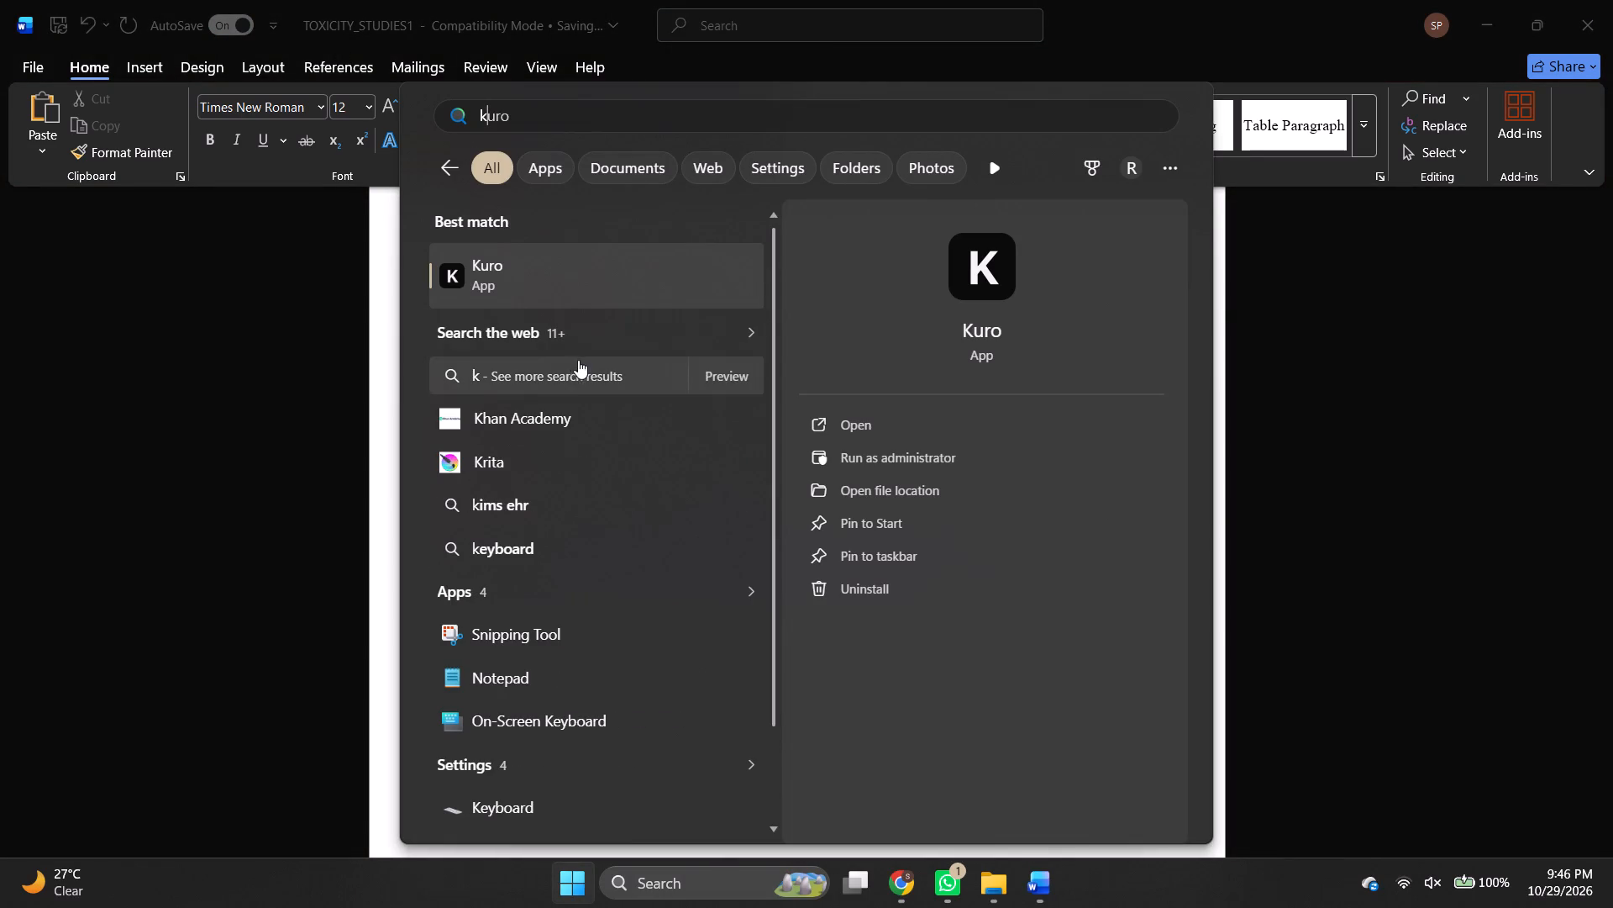
pyautogui.click(549, 278)
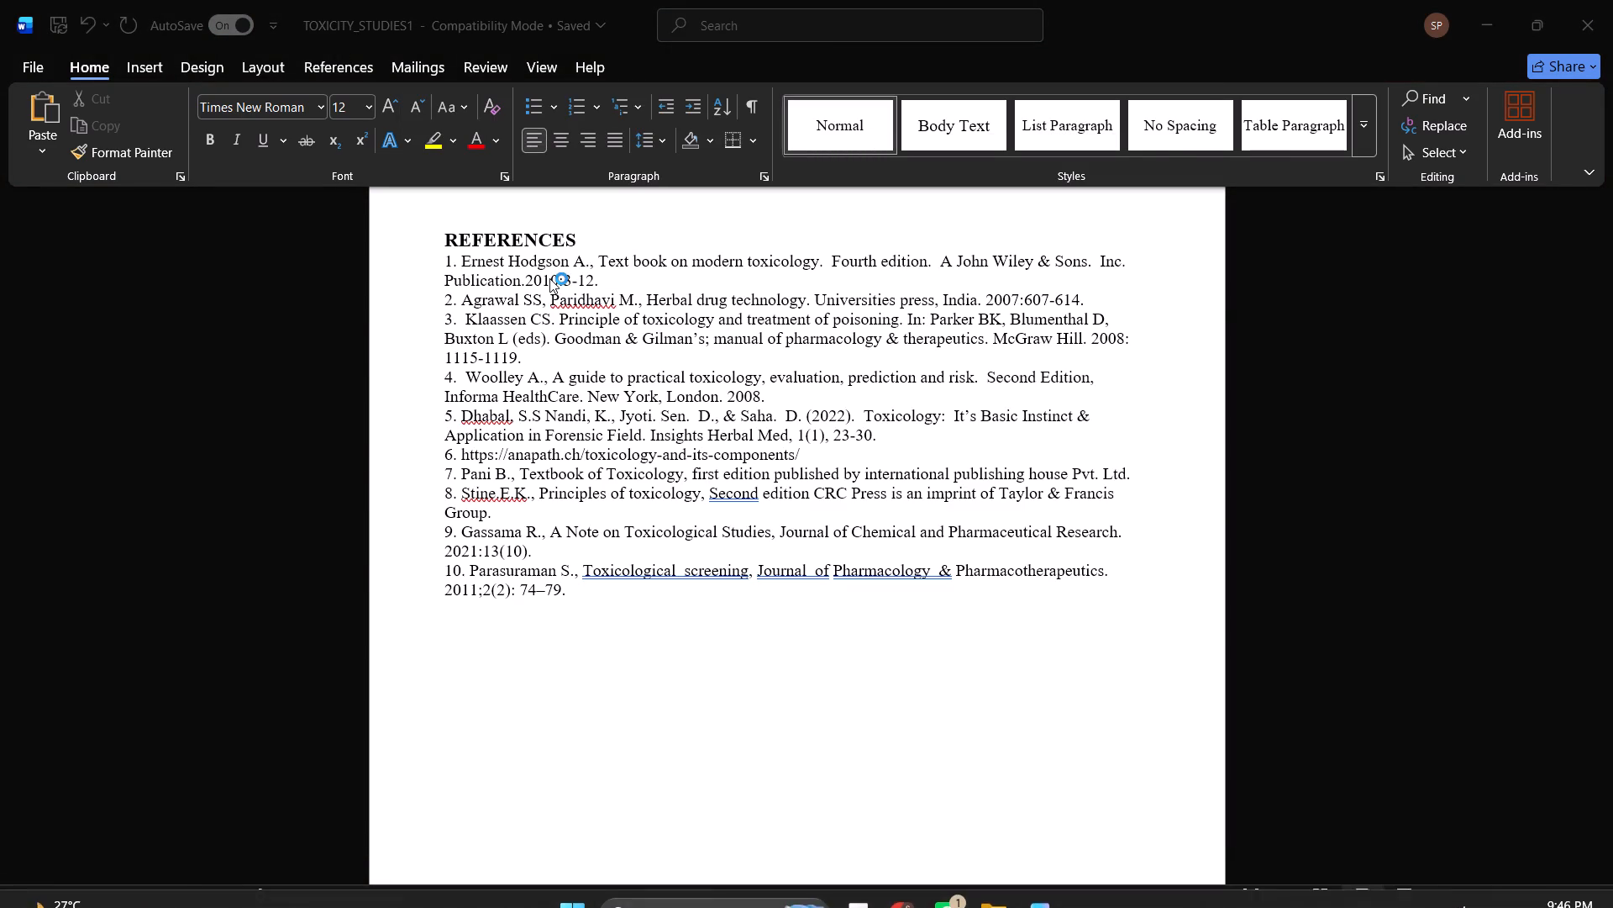
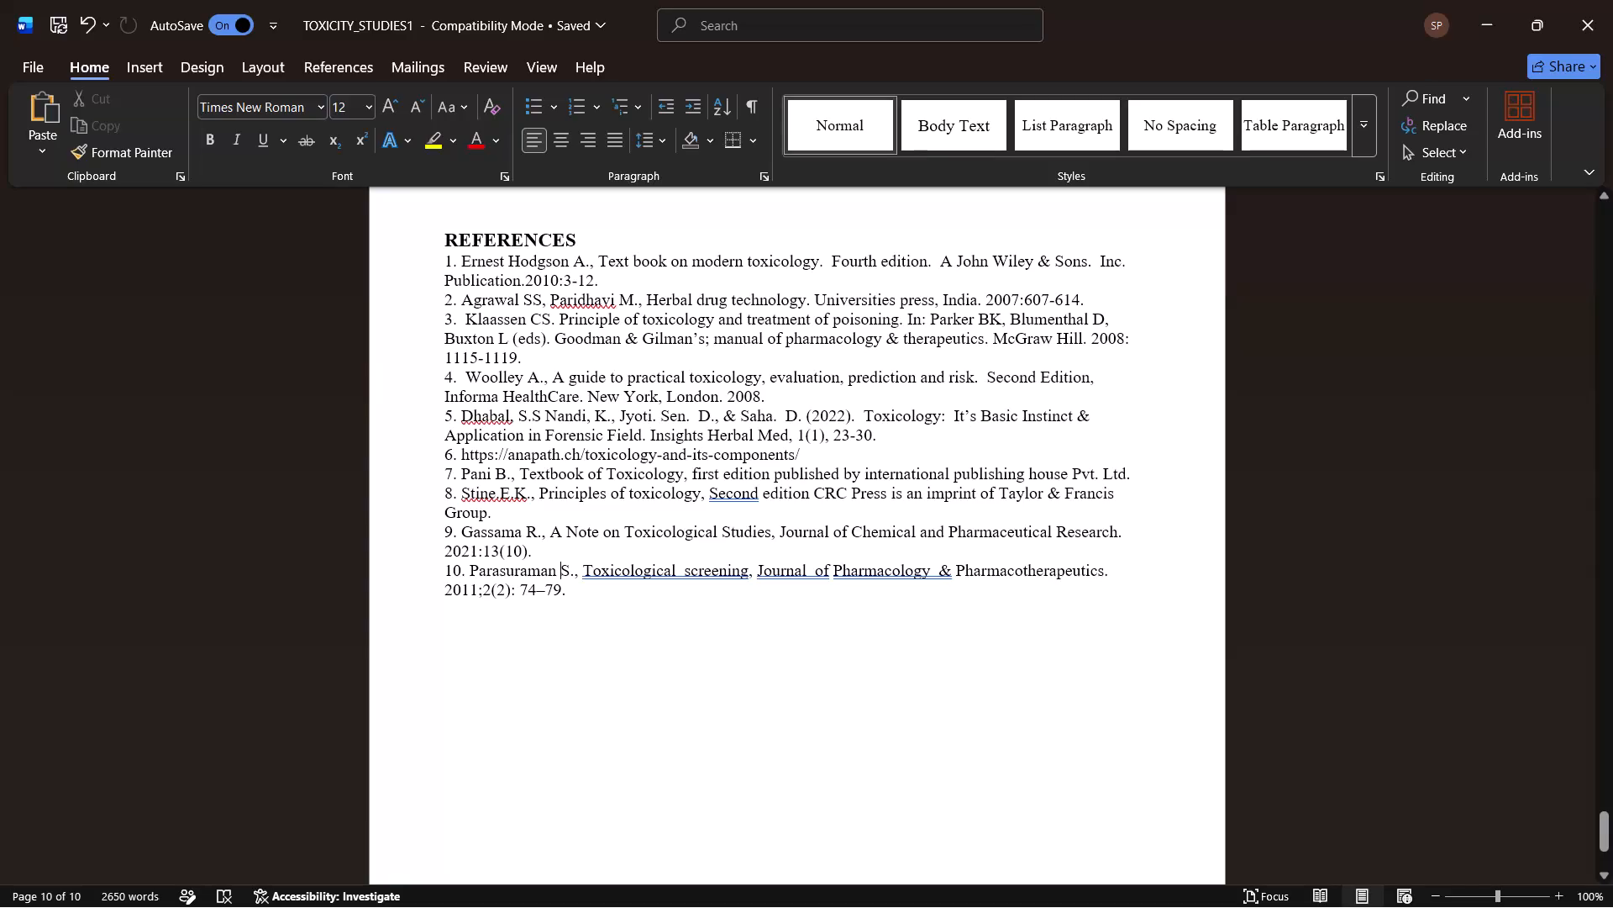
# Remove the extra spaces within "Toxicological screening" and the journal name "Journal of Pharmacology & Pharmacotherapeutics" in reference 10.
pyautogui.click(683, 569)
pyautogui.press('BackSpace')
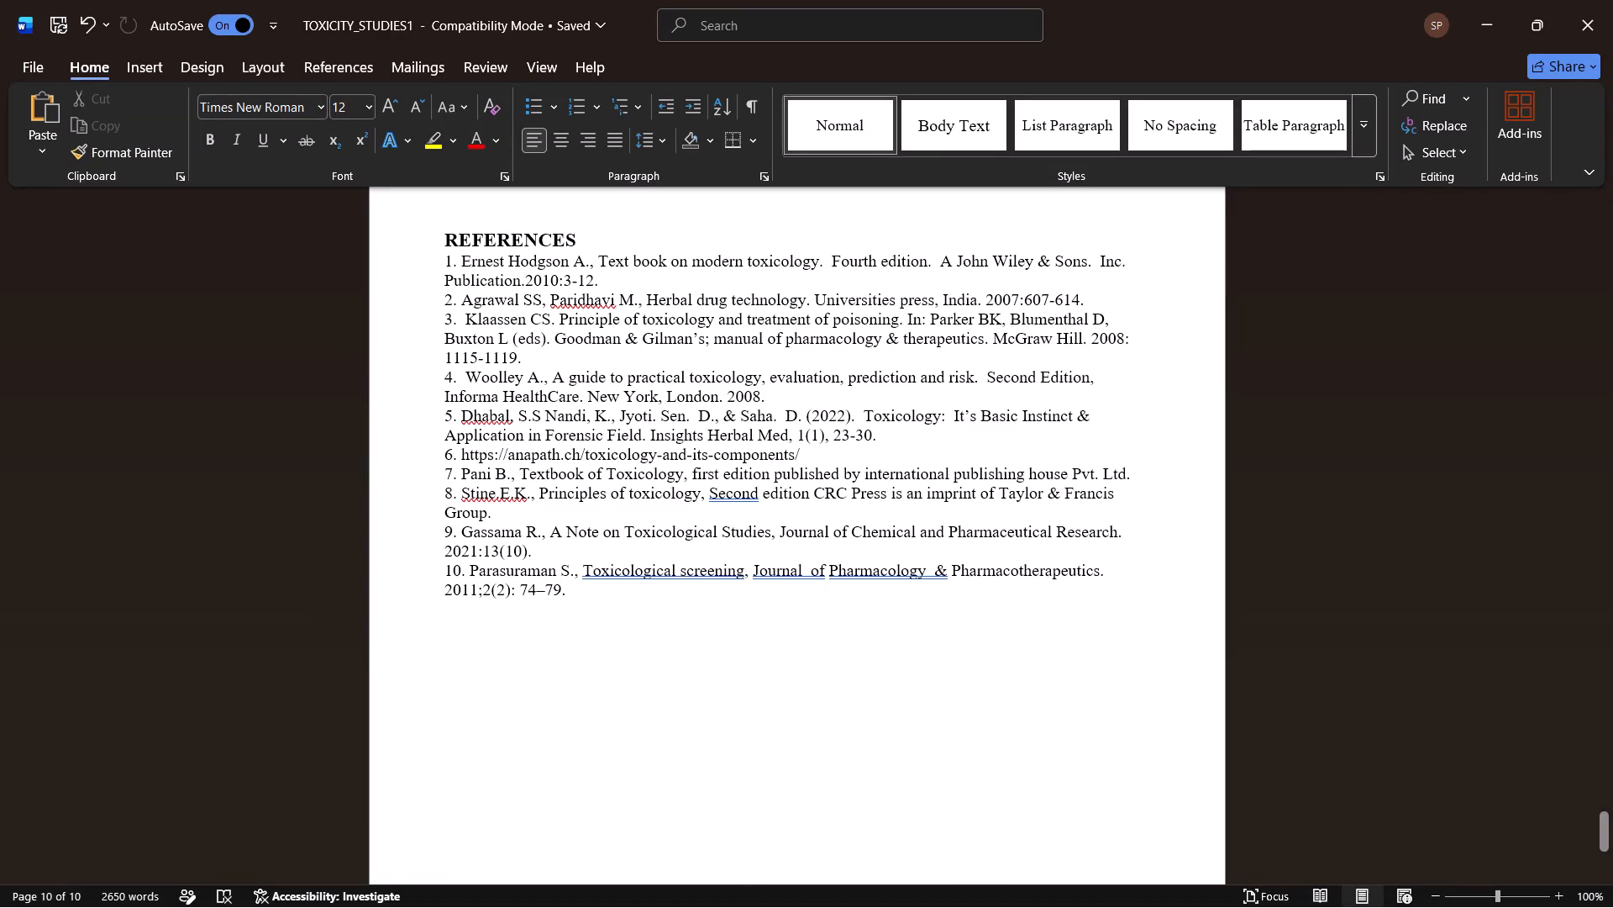
pyautogui.click(812, 575)
pyautogui.press('BackSpace')
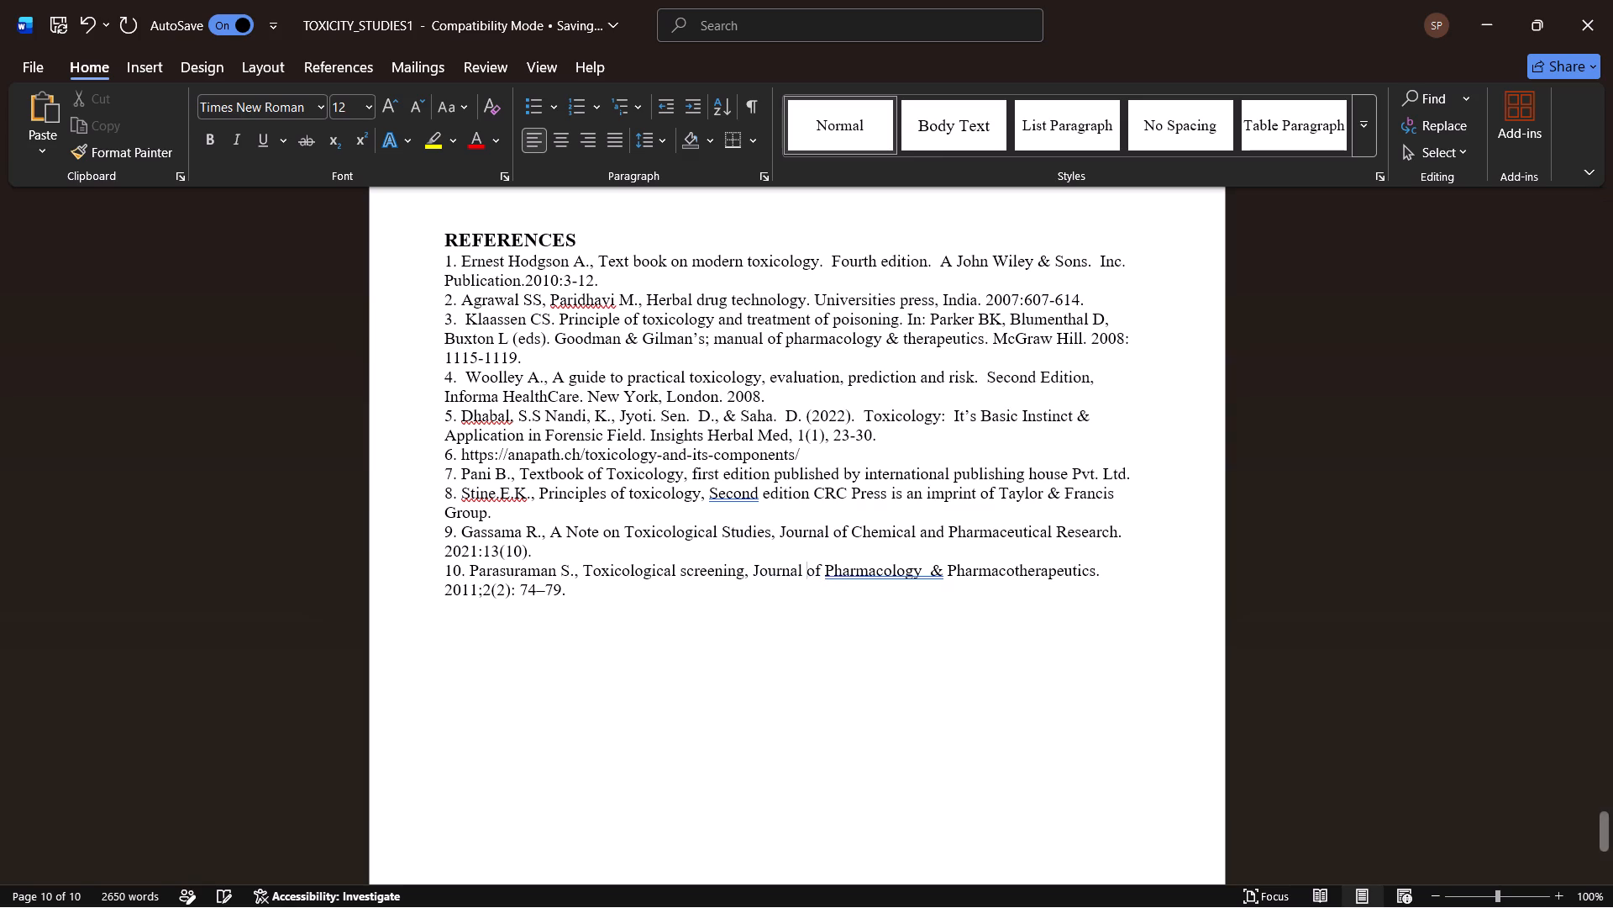
pyautogui.click(929, 570)
pyautogui.click(929, 570)
pyautogui.press('BackSpace')
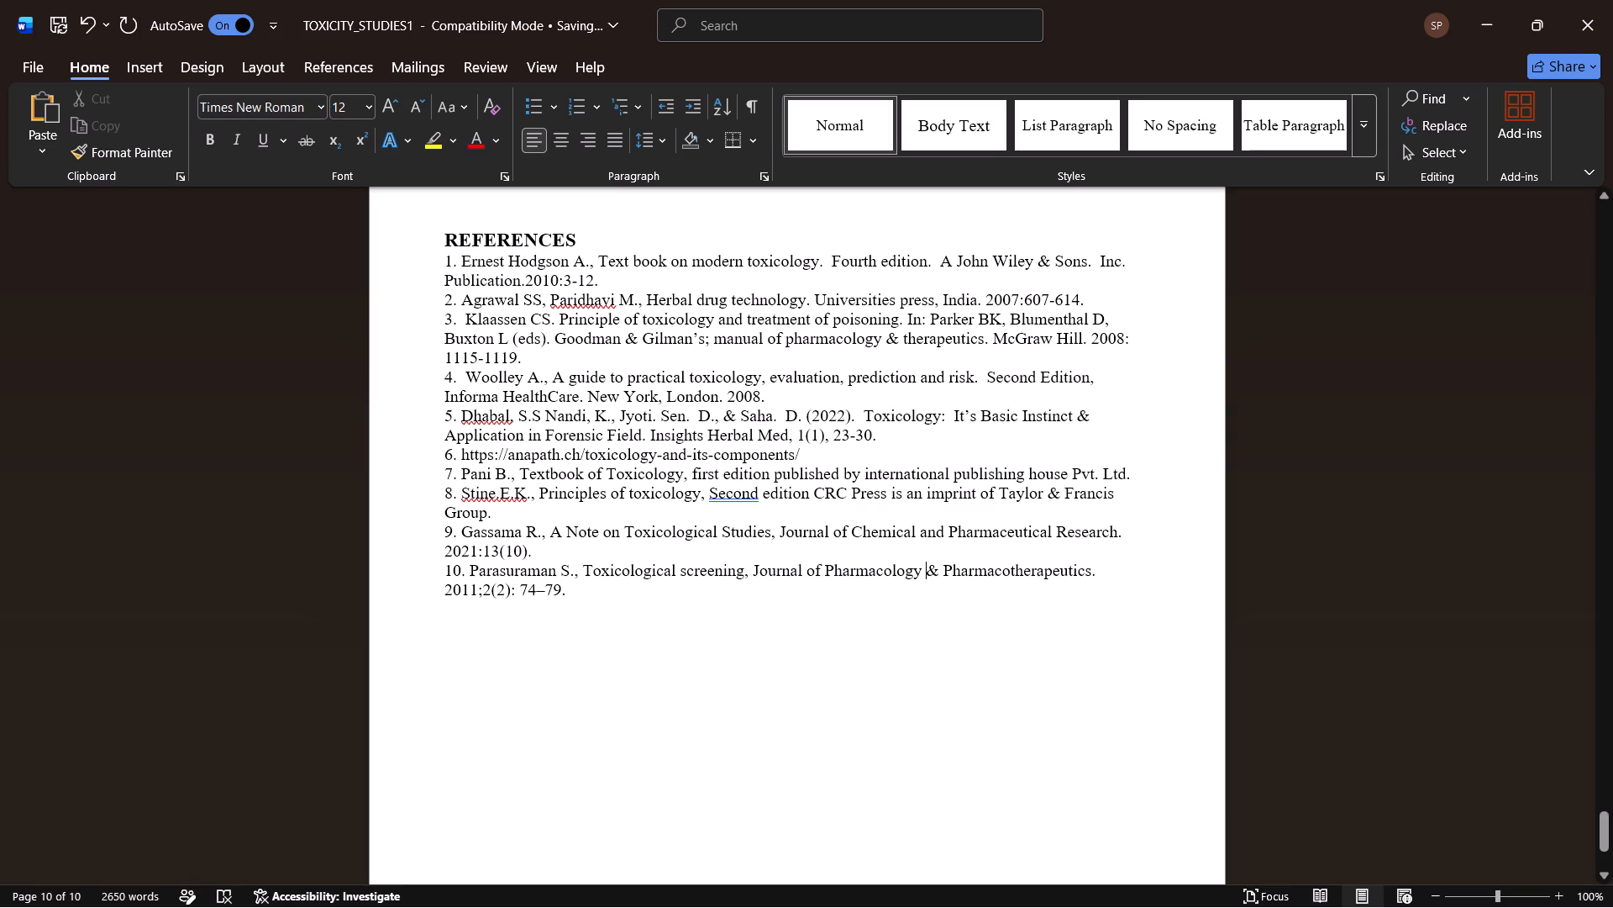
pyautogui.moveTo(585, 570); pyautogui.dragTo(621, 569)
pyautogui.moveTo(621, 569); pyautogui.dragTo(699, 573)
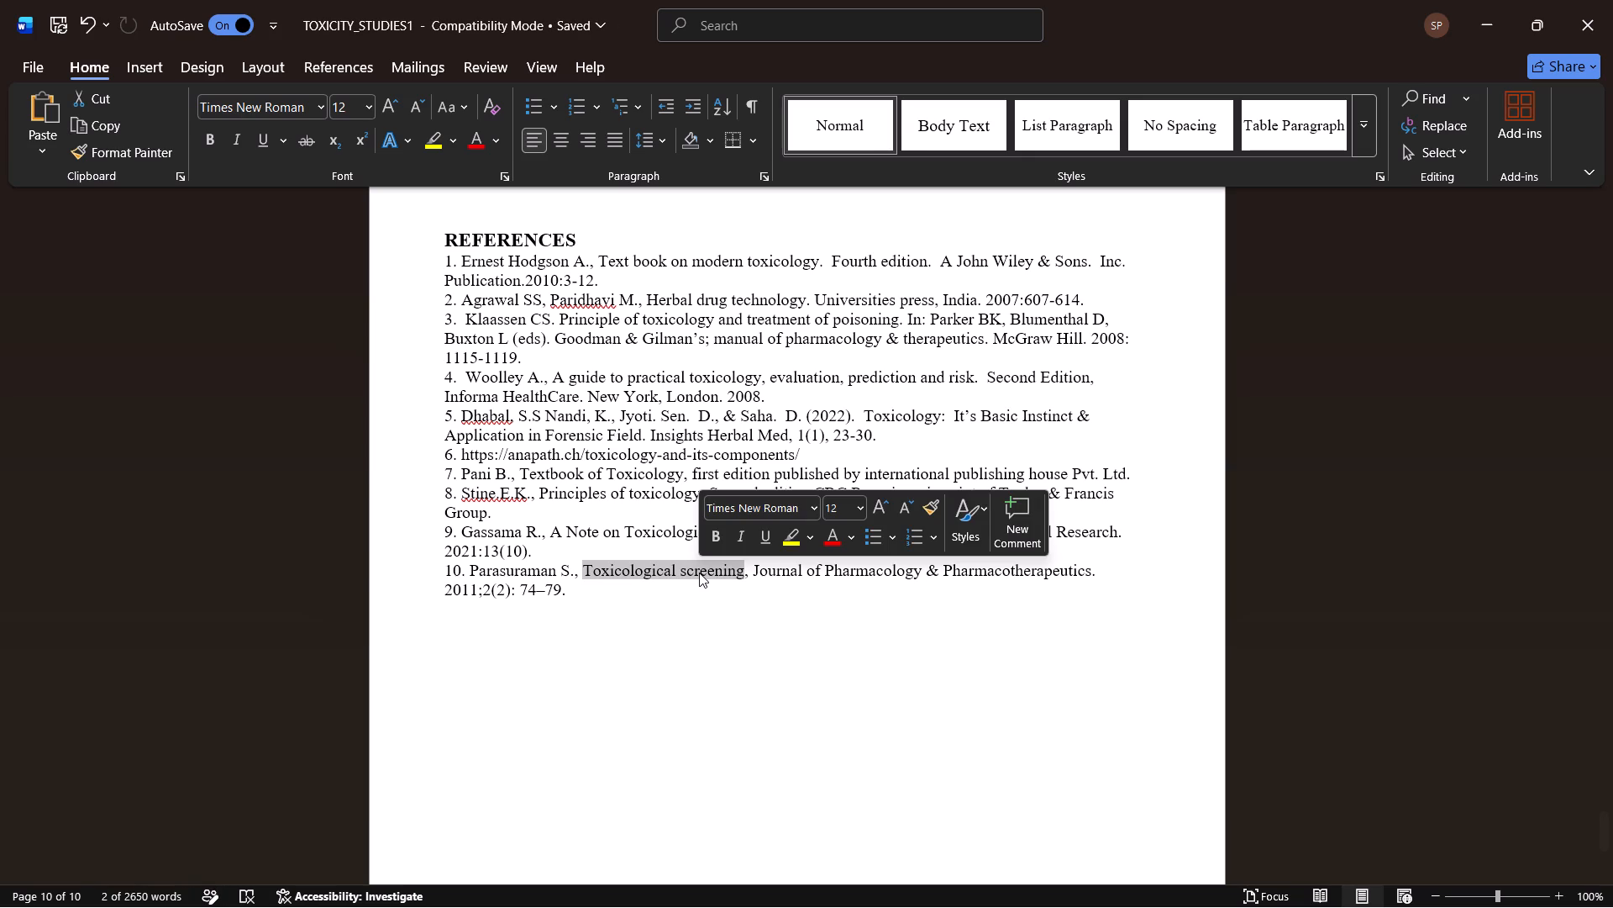
pyautogui.click(665, 605)
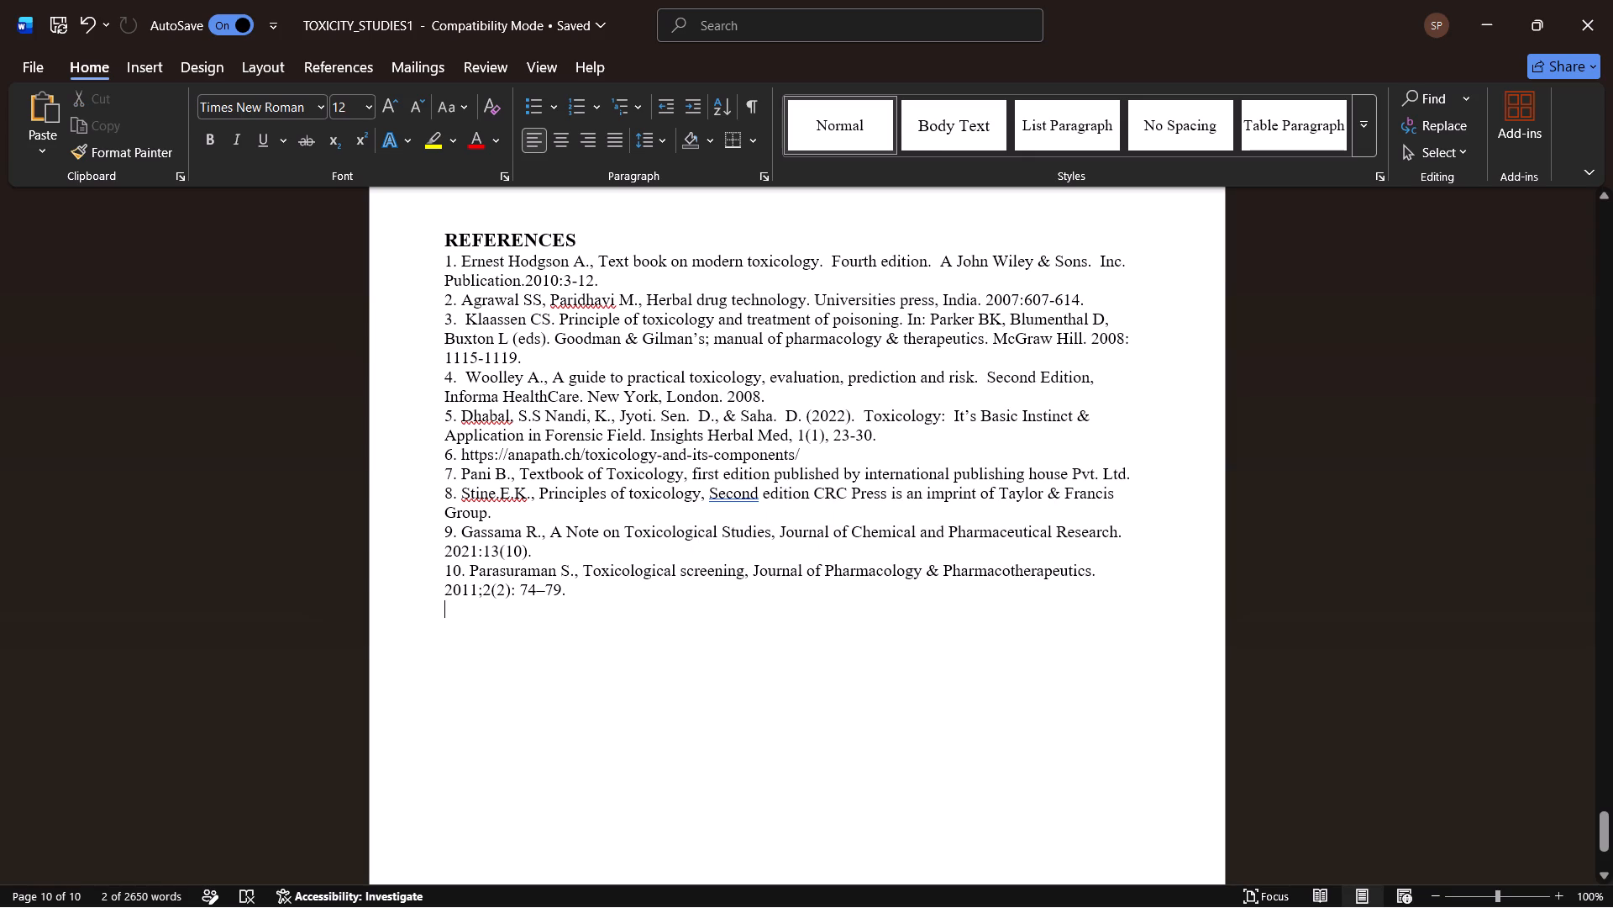
pyautogui.click(665, 605)
# Look back over the document from the title and Introduction through the specialization areas, History and Types of Toxicology table.
pyautogui.scroll(6, 665, 605)
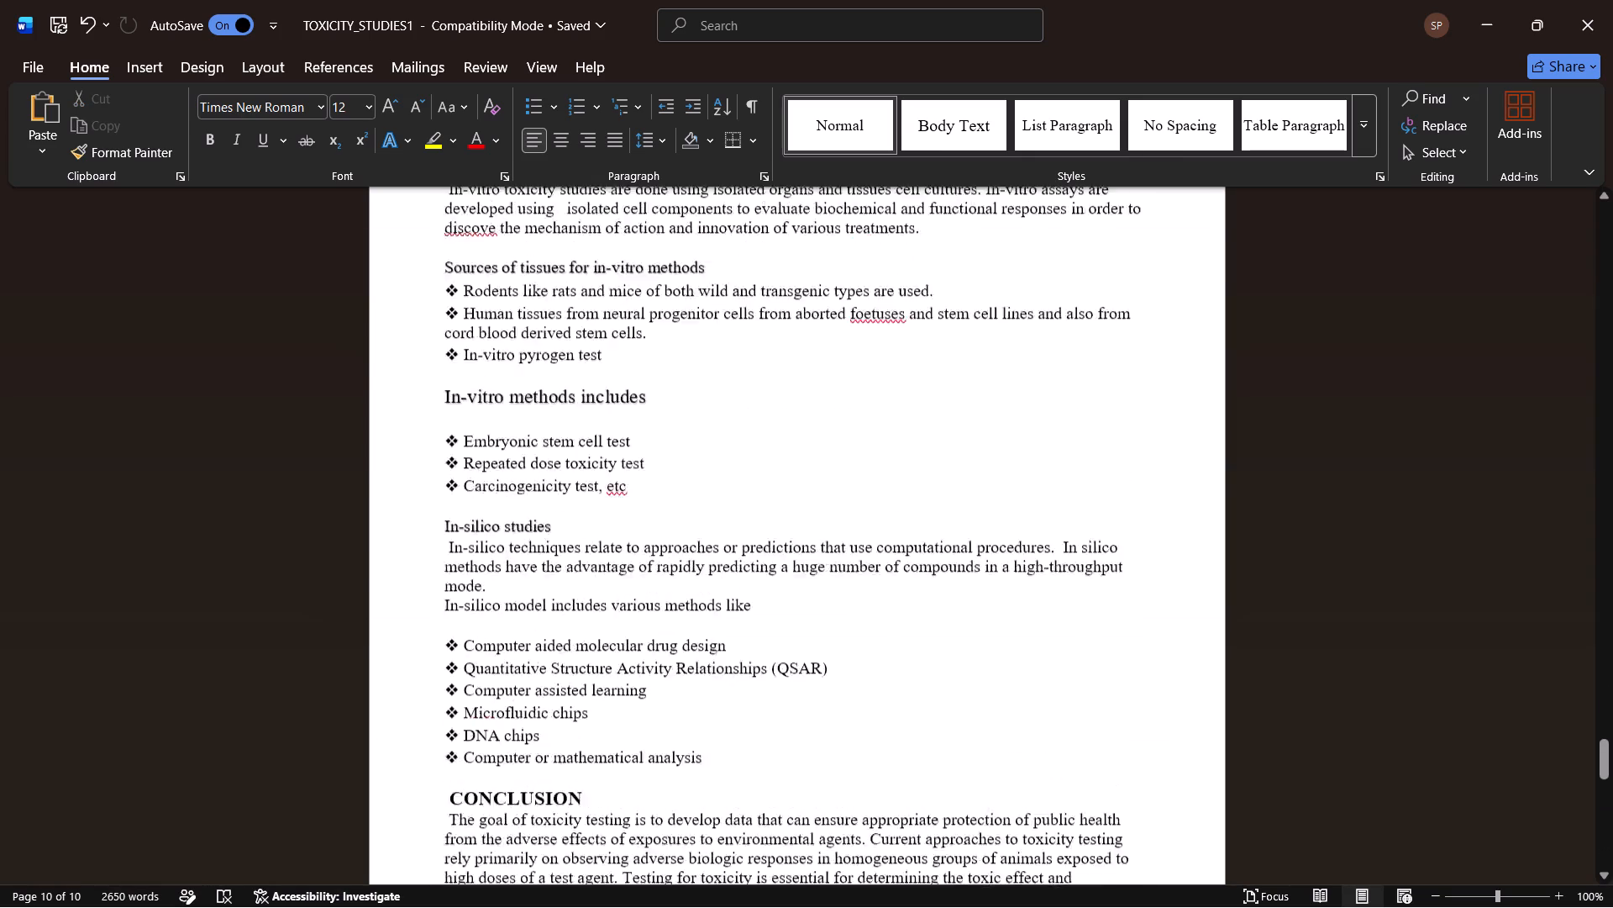
pyautogui.scroll(9, 665, 605)
pyautogui.scroll(16, 665, 605)
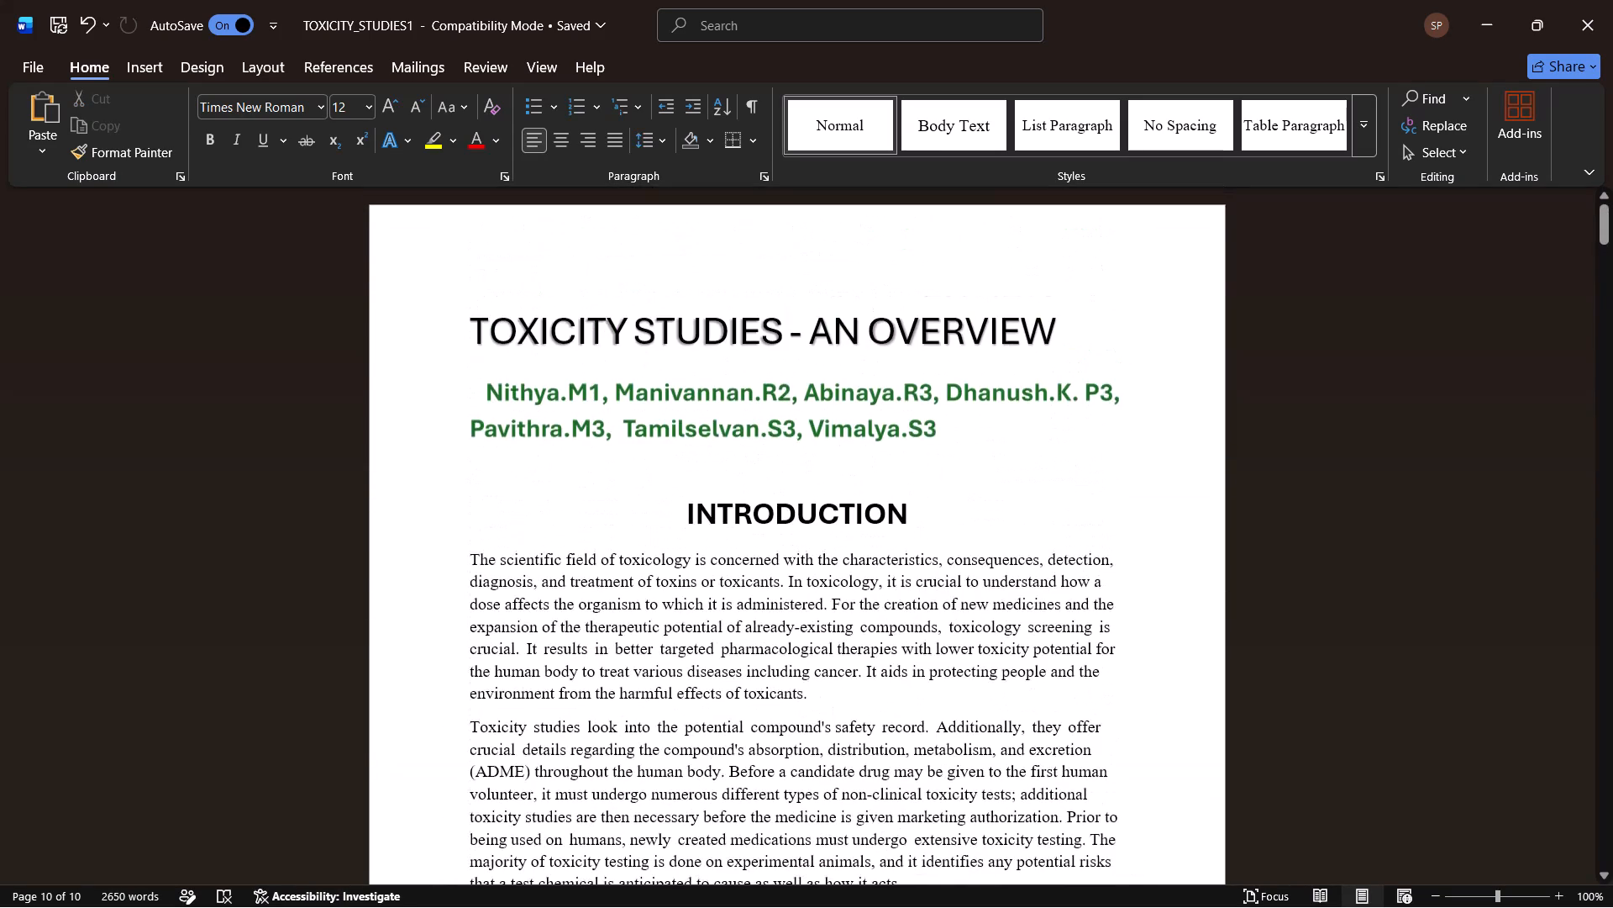
pyautogui.scroll(1, 654, 432)
pyautogui.scroll(-1, 654, 432)
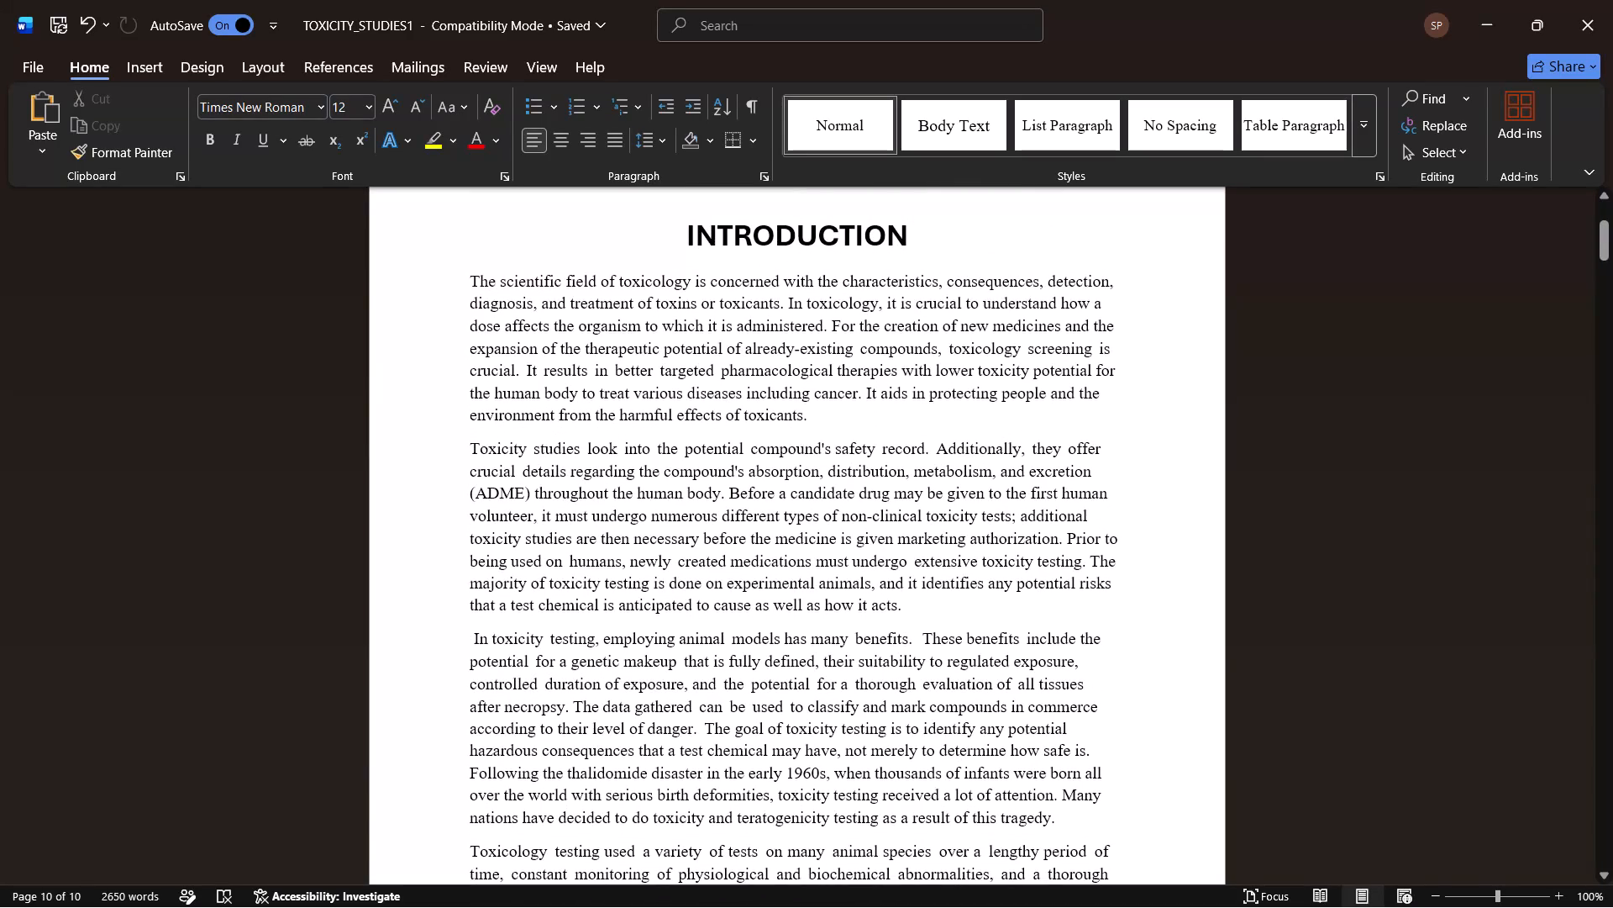
pyautogui.scroll(-3, 715, 426)
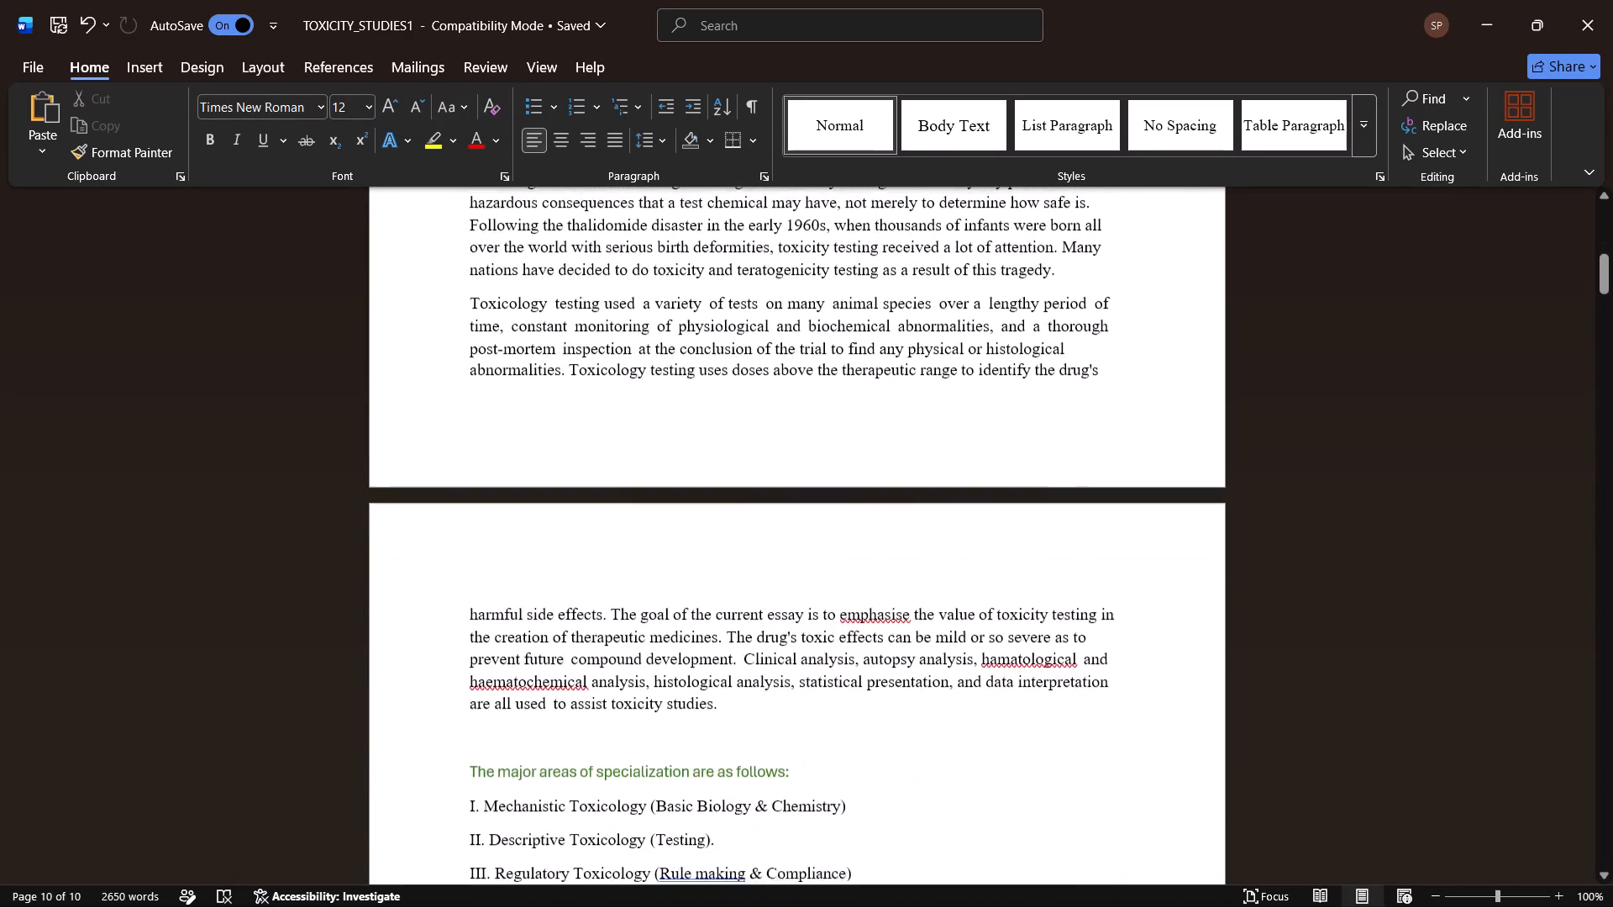
pyautogui.scroll(-2, 715, 426)
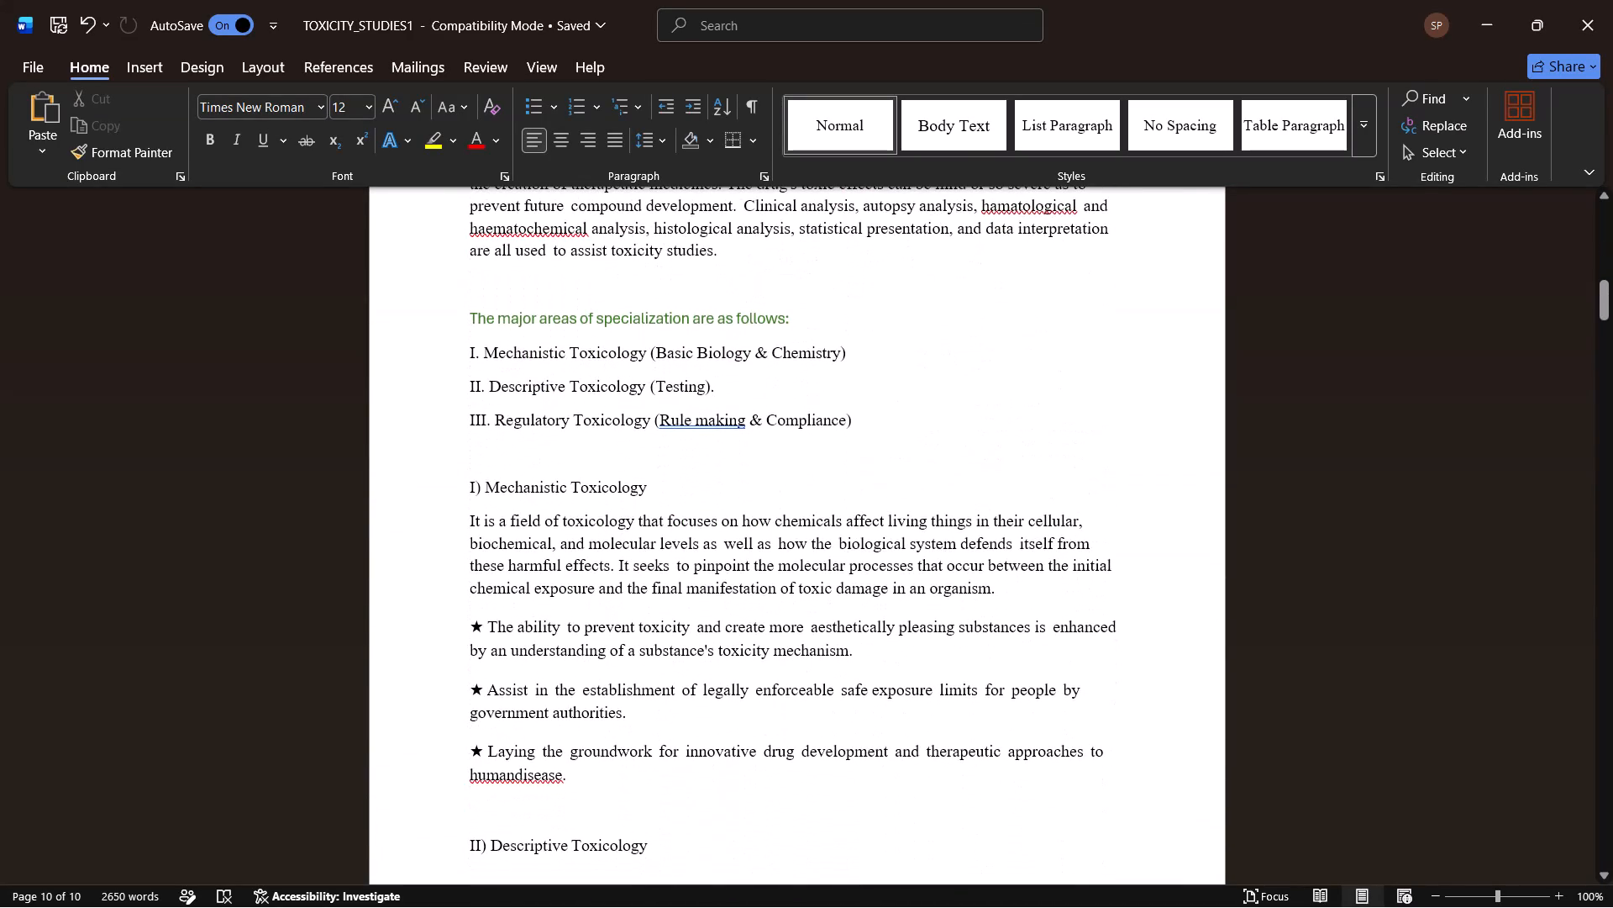
pyautogui.scroll(-3, 774, 438)
pyautogui.scroll(2, 774, 438)
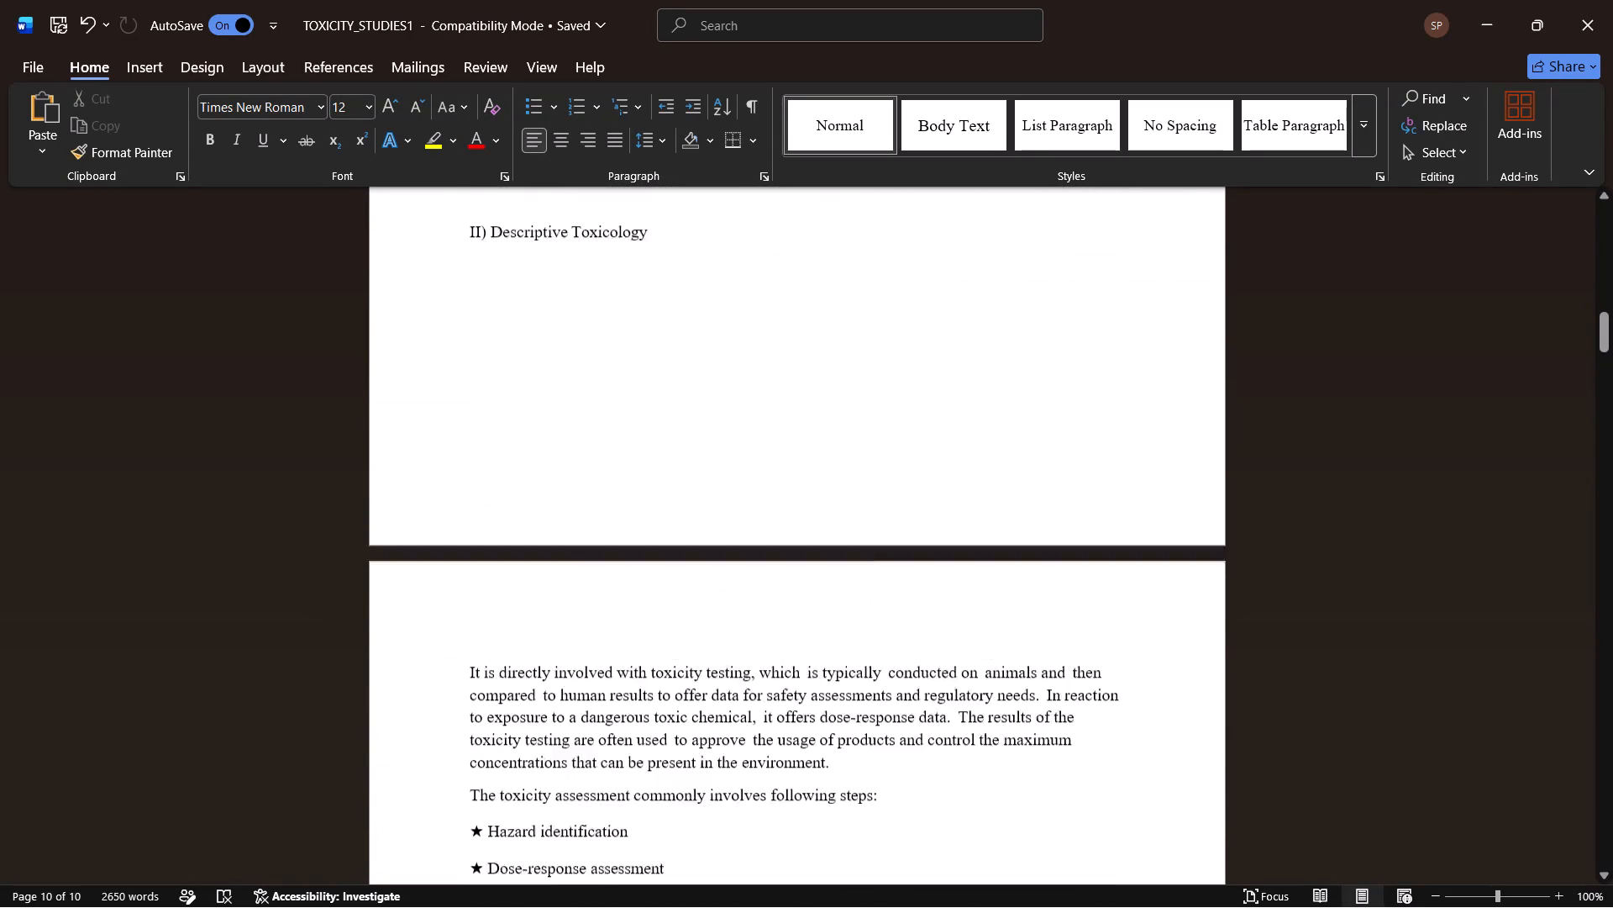
pyautogui.scroll(1, 774, 438)
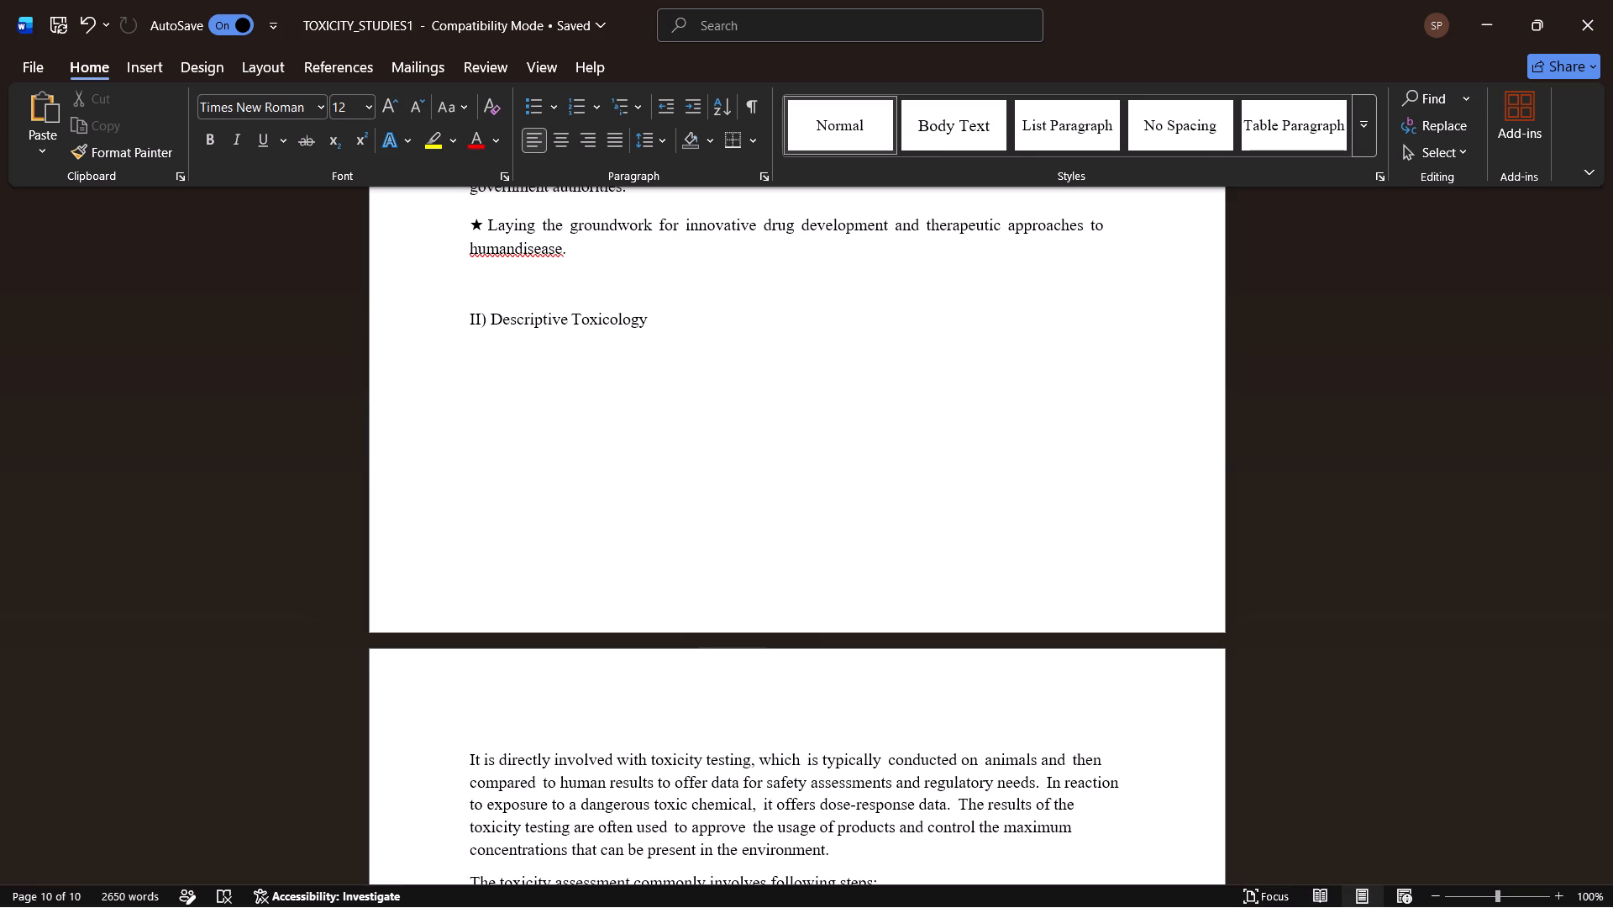
pyautogui.scroll(-6, 774, 438)
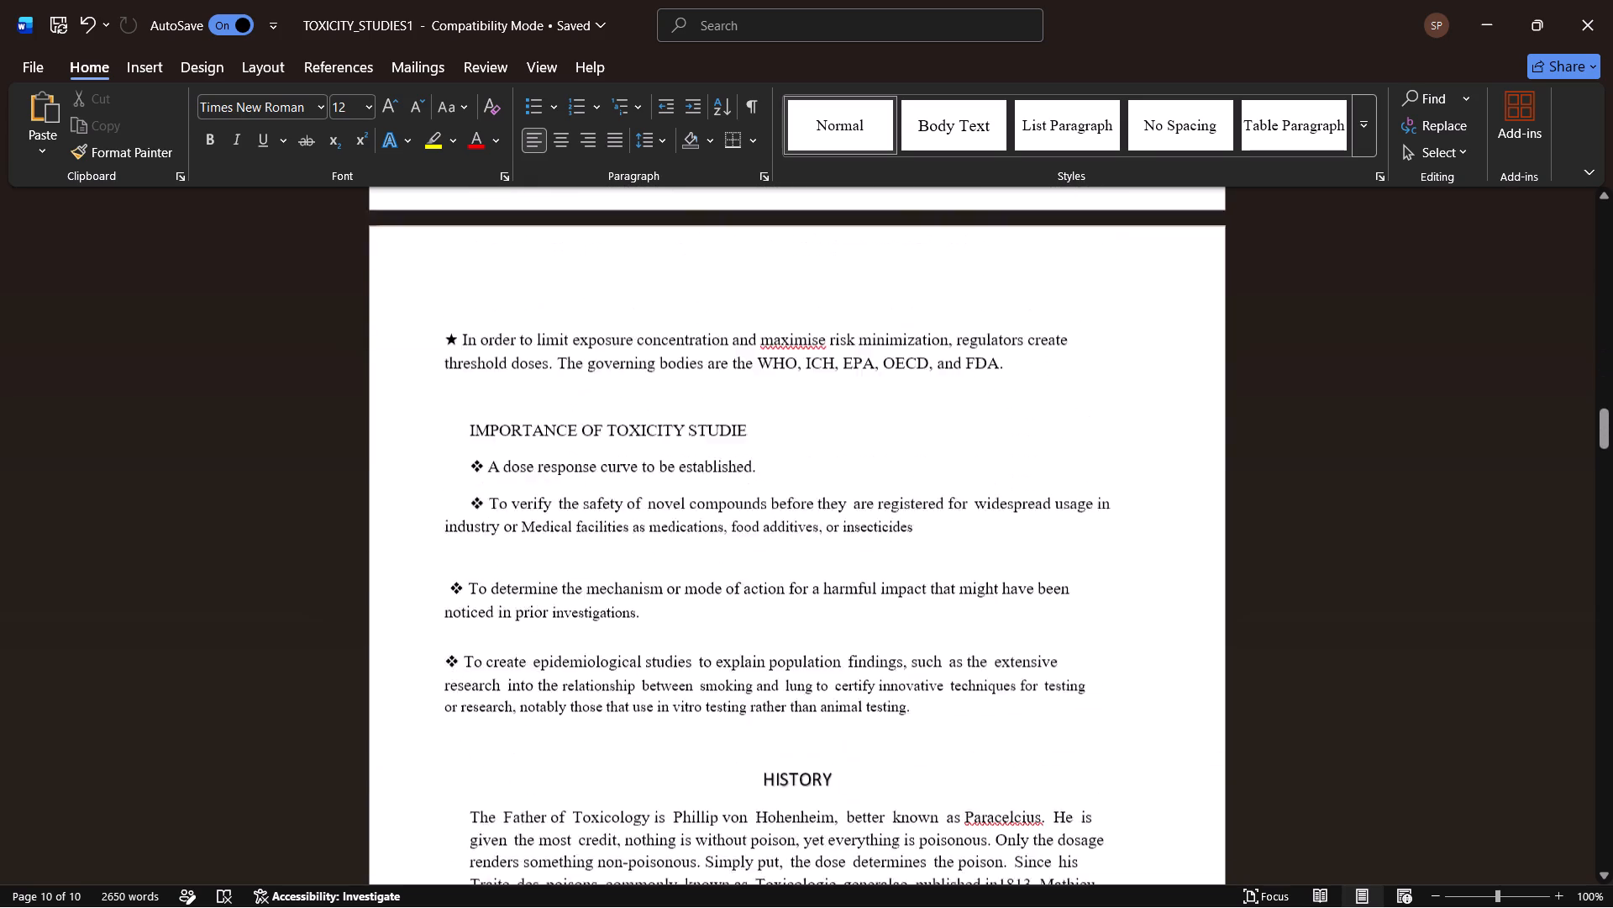
pyautogui.scroll(-2, 774, 438)
pyautogui.scroll(7, 774, 438)
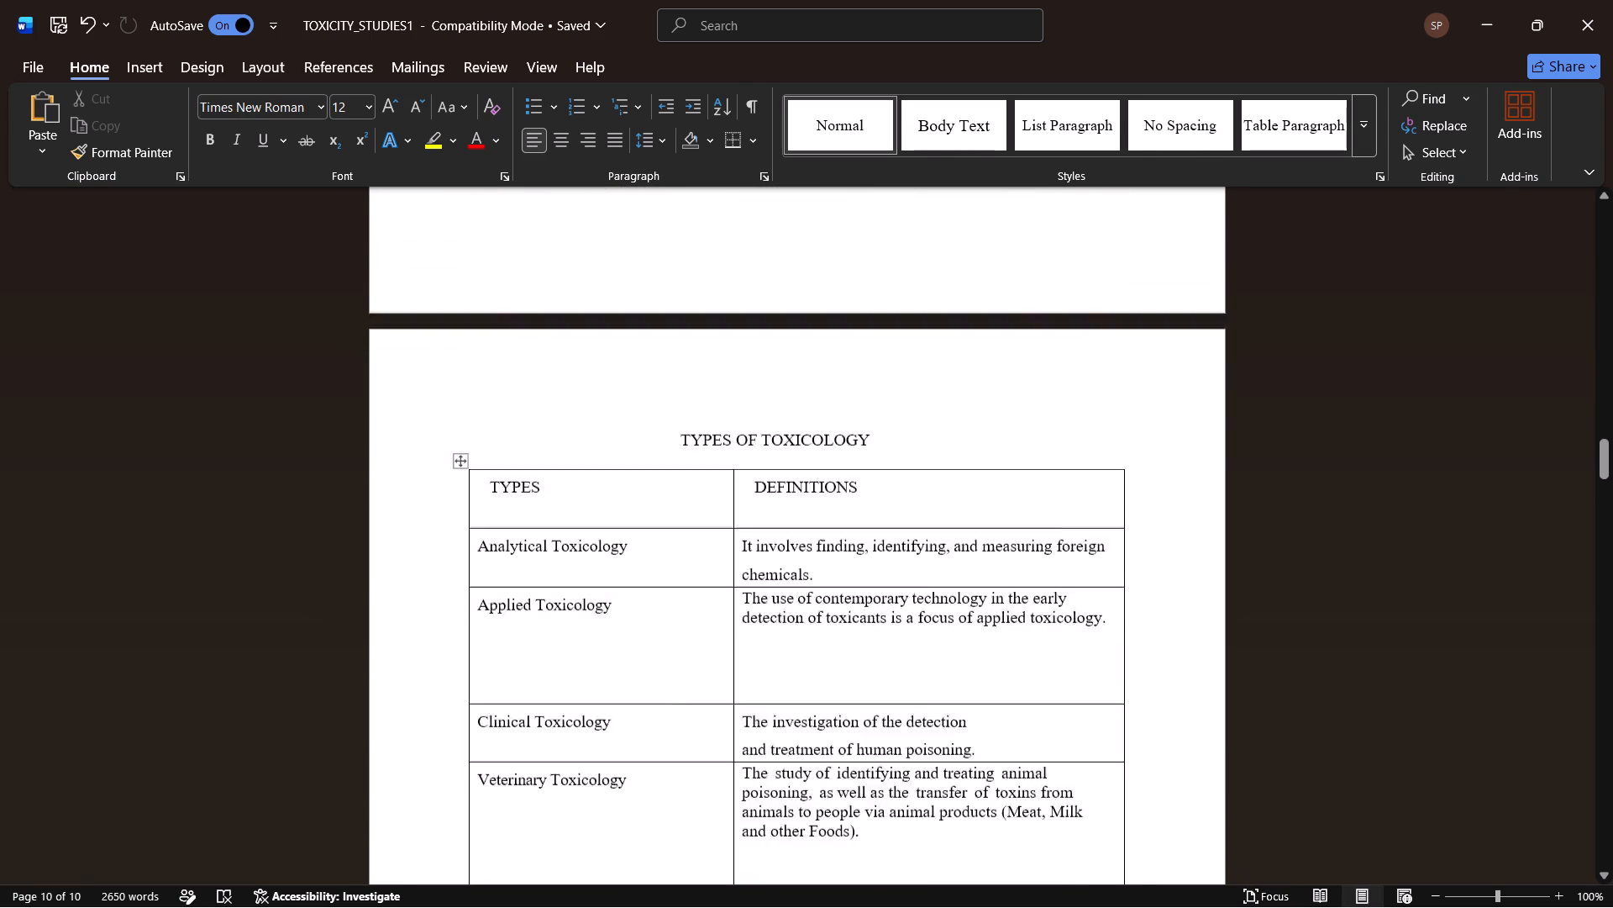
pyautogui.scroll(9, 774, 438)
pyautogui.scroll(-1, 774, 438)
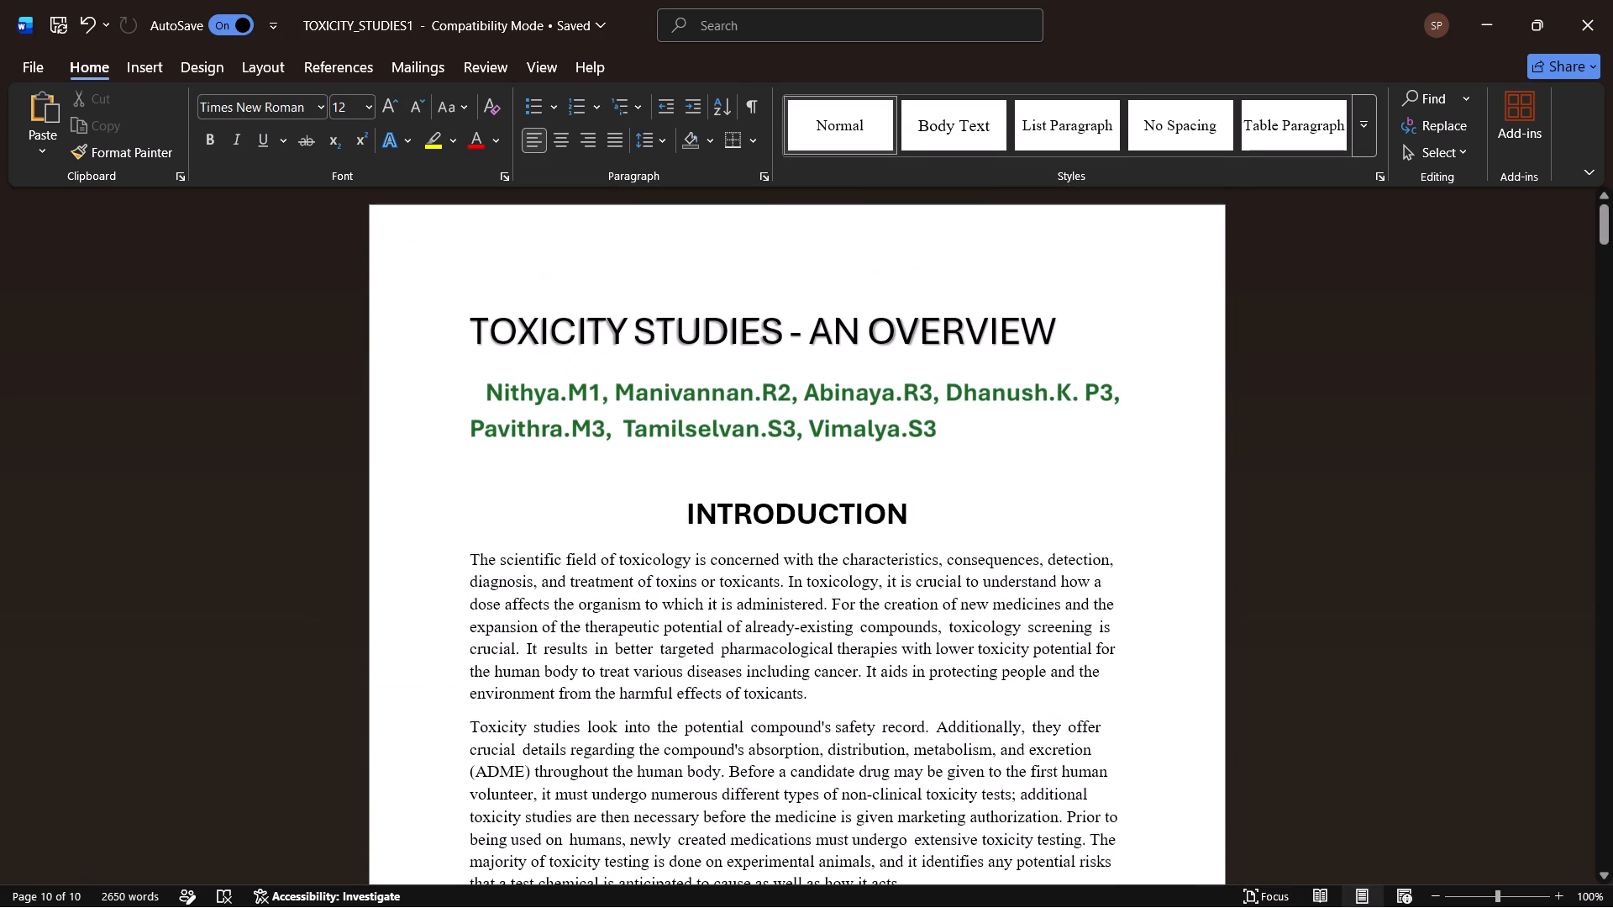
pyautogui.scroll(1, 770, 337)
pyautogui.scroll(-4, 770, 337)
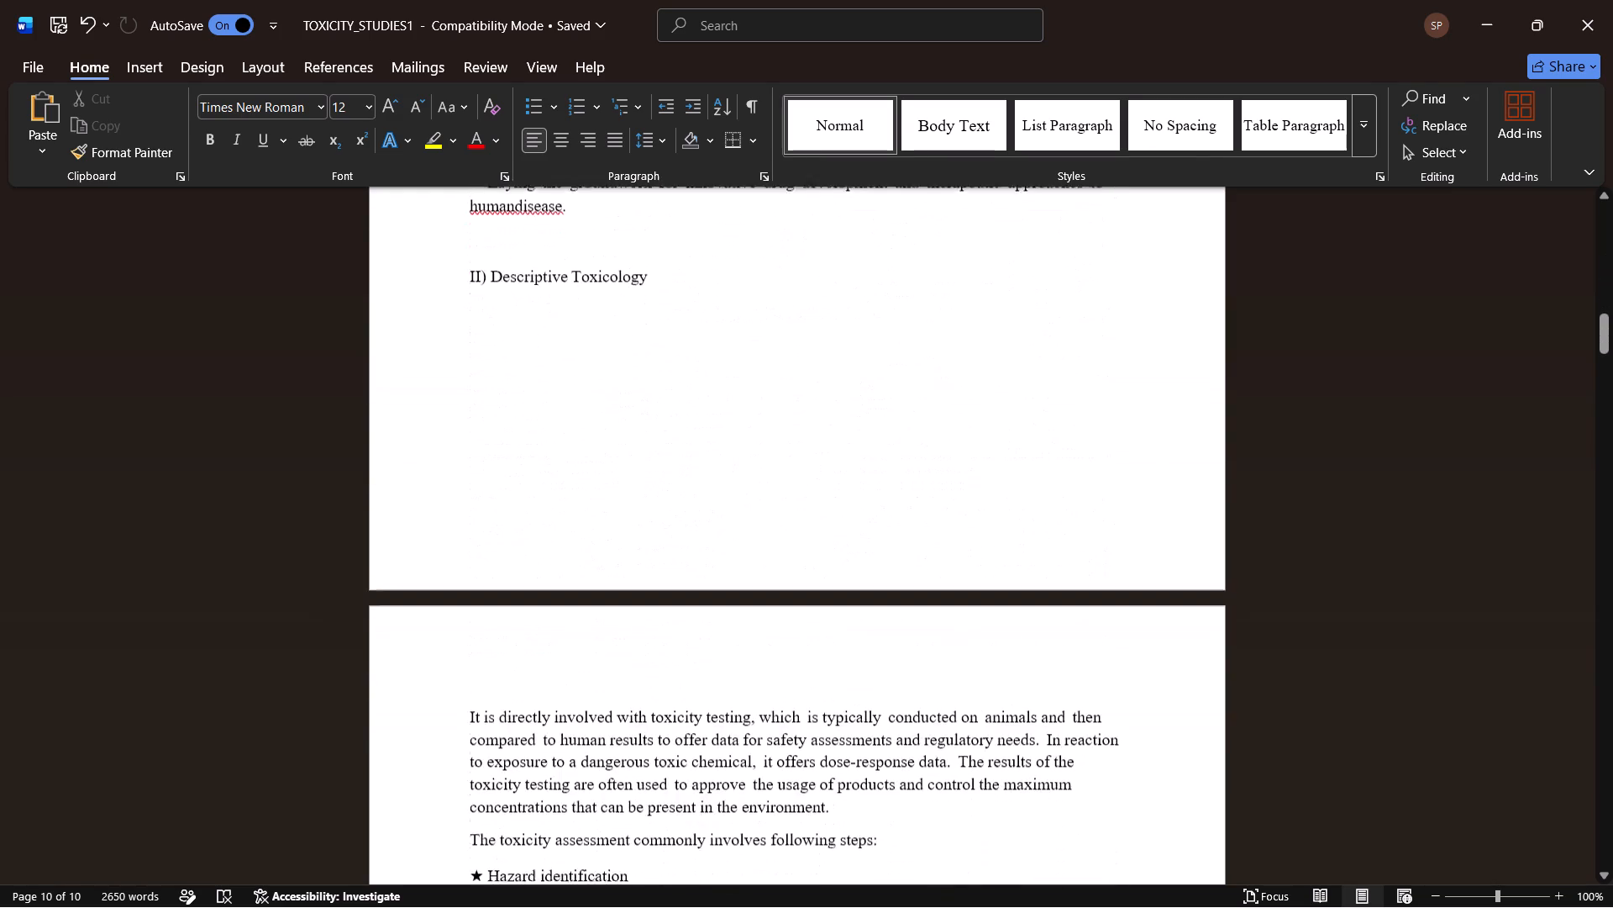
pyautogui.scroll(1, 770, 337)
# Review the Descriptive Toxicology, Regulatory Toxicology, Importance of Toxicity Studies and History sections up to the Types of Toxicology table.
pyautogui.press('Down')
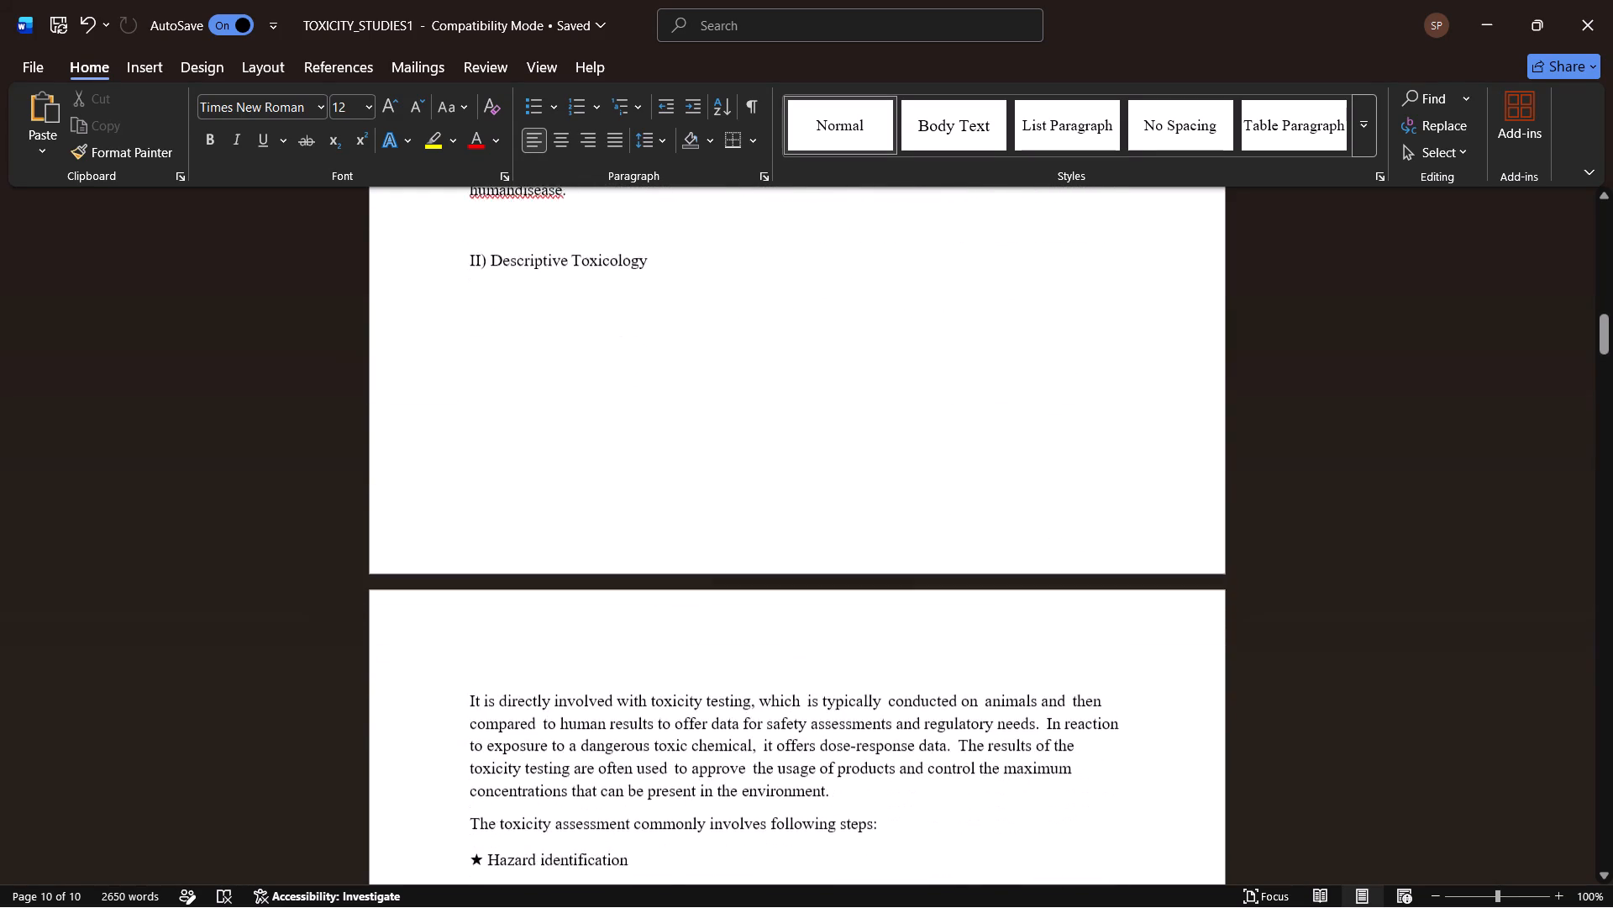
pyautogui.press('Down')
pyautogui.press('Down')
pyautogui.press('Down')
pyautogui.press('Down')
pyautogui.press('Down')
pyautogui.press('Down')
pyautogui.press('Down')
pyautogui.press('Down')
pyautogui.press('Down')
pyautogui.press('Down')
pyautogui.press('Down')
pyautogui.press('Down')
pyautogui.press('Down')
pyautogui.press('Down')
pyautogui.press('Down')
pyautogui.press('Down')
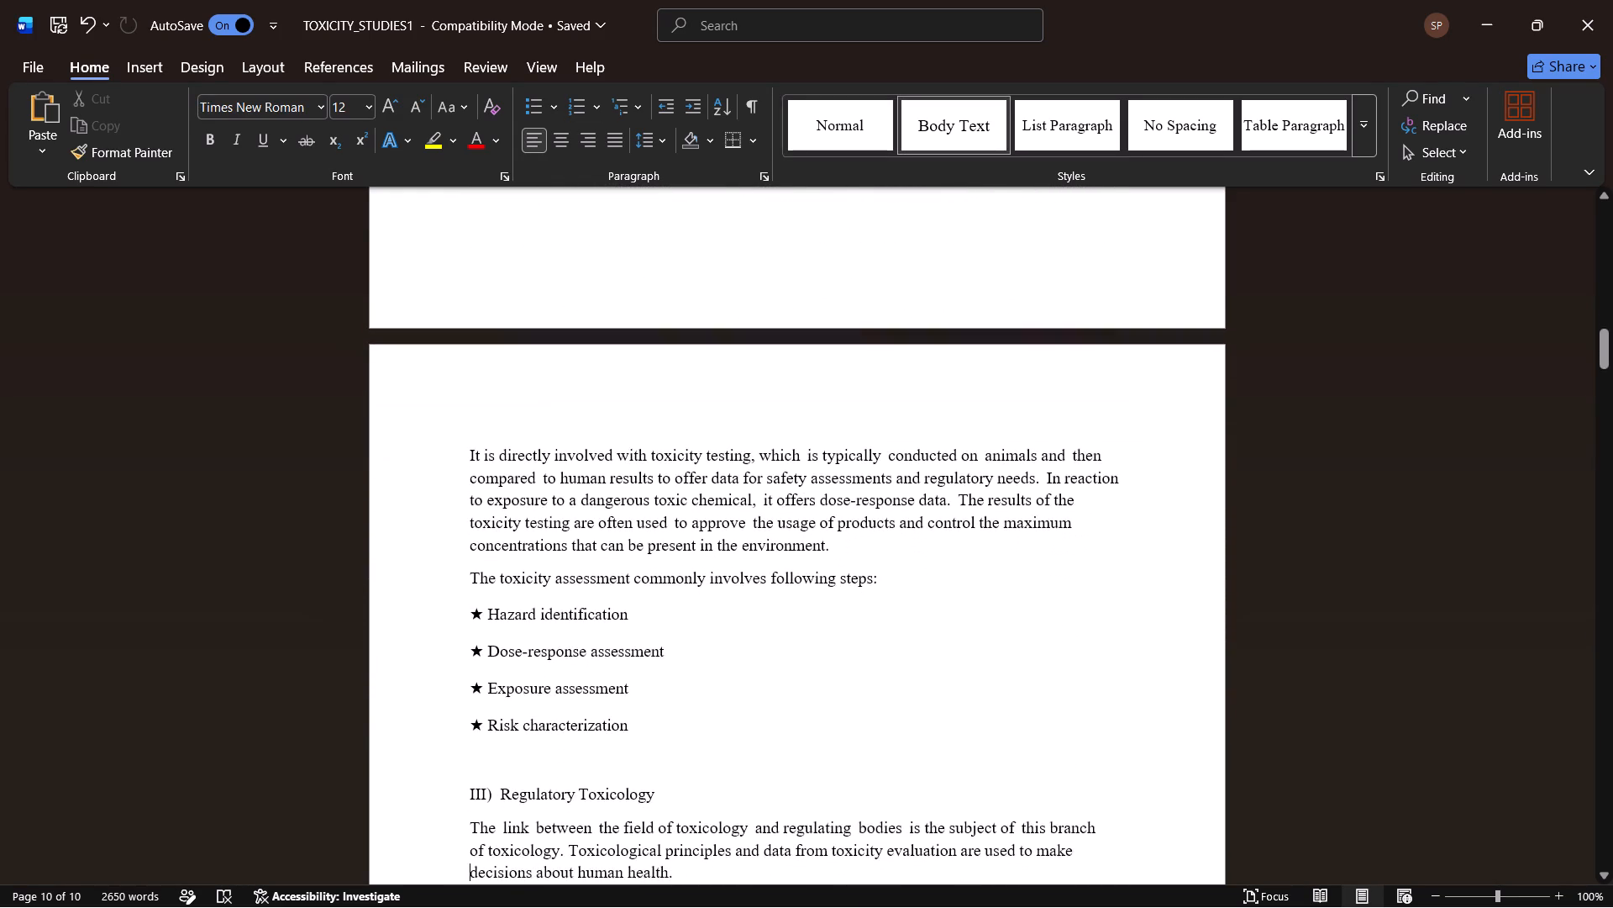
pyautogui.press('Down')
pyautogui.press('Down')
pyautogui.press('Down')
pyautogui.press('Down')
pyautogui.press('Down')
pyautogui.press('Down')
pyautogui.press('Down')
pyautogui.press('Down')
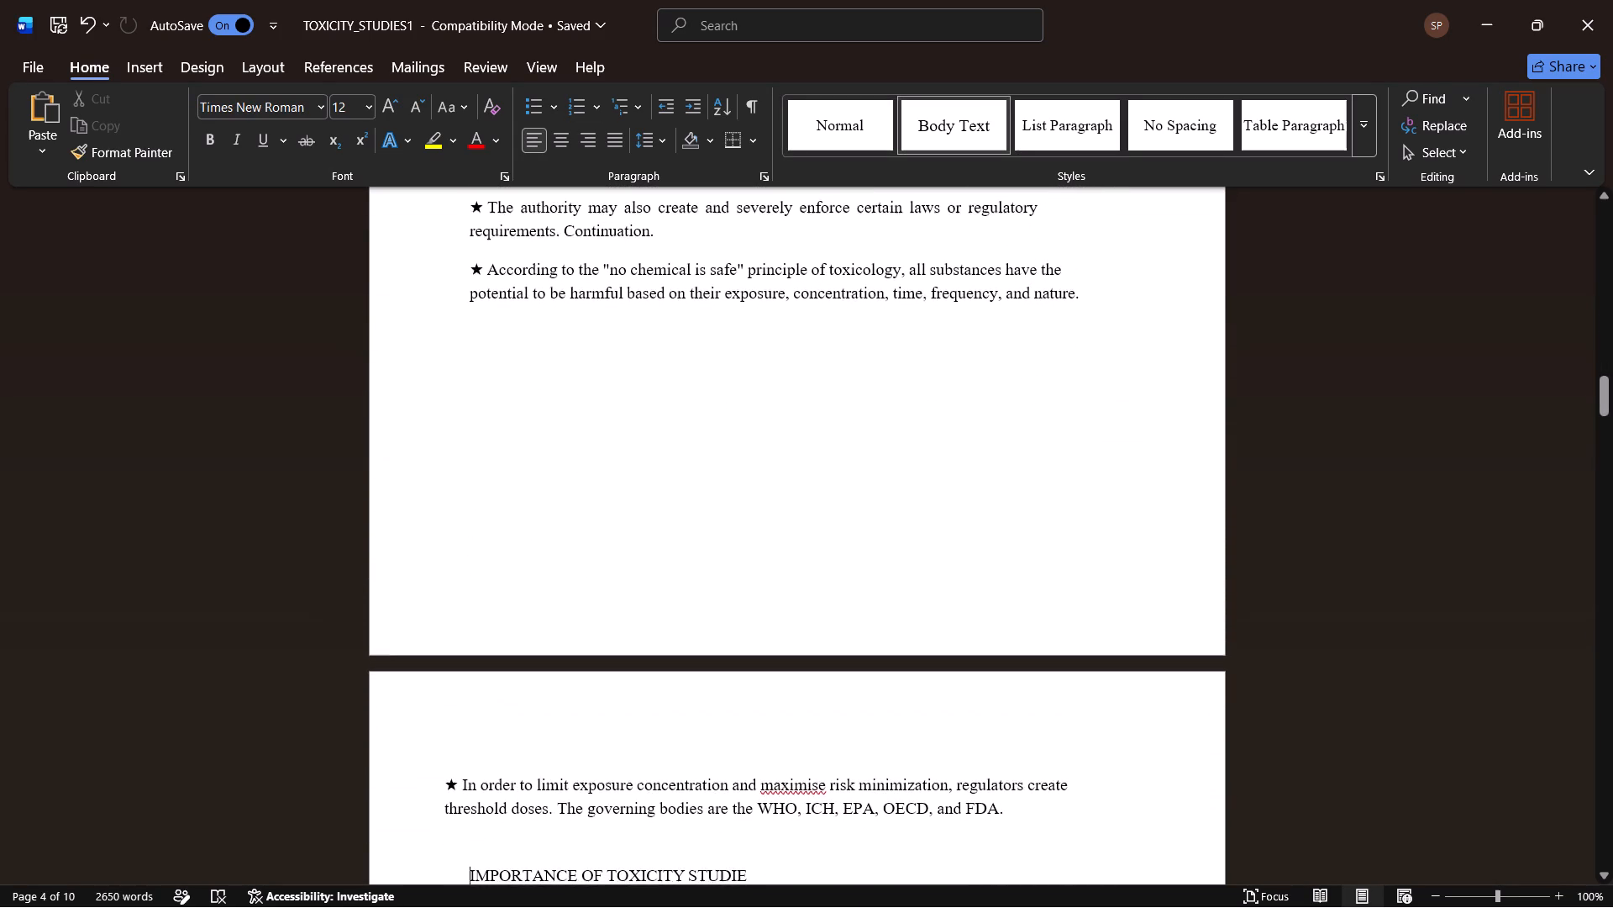
pyautogui.press('Down')
pyautogui.press('Down')
pyautogui.press('Down')
pyautogui.press('Down')
pyautogui.press('Down')
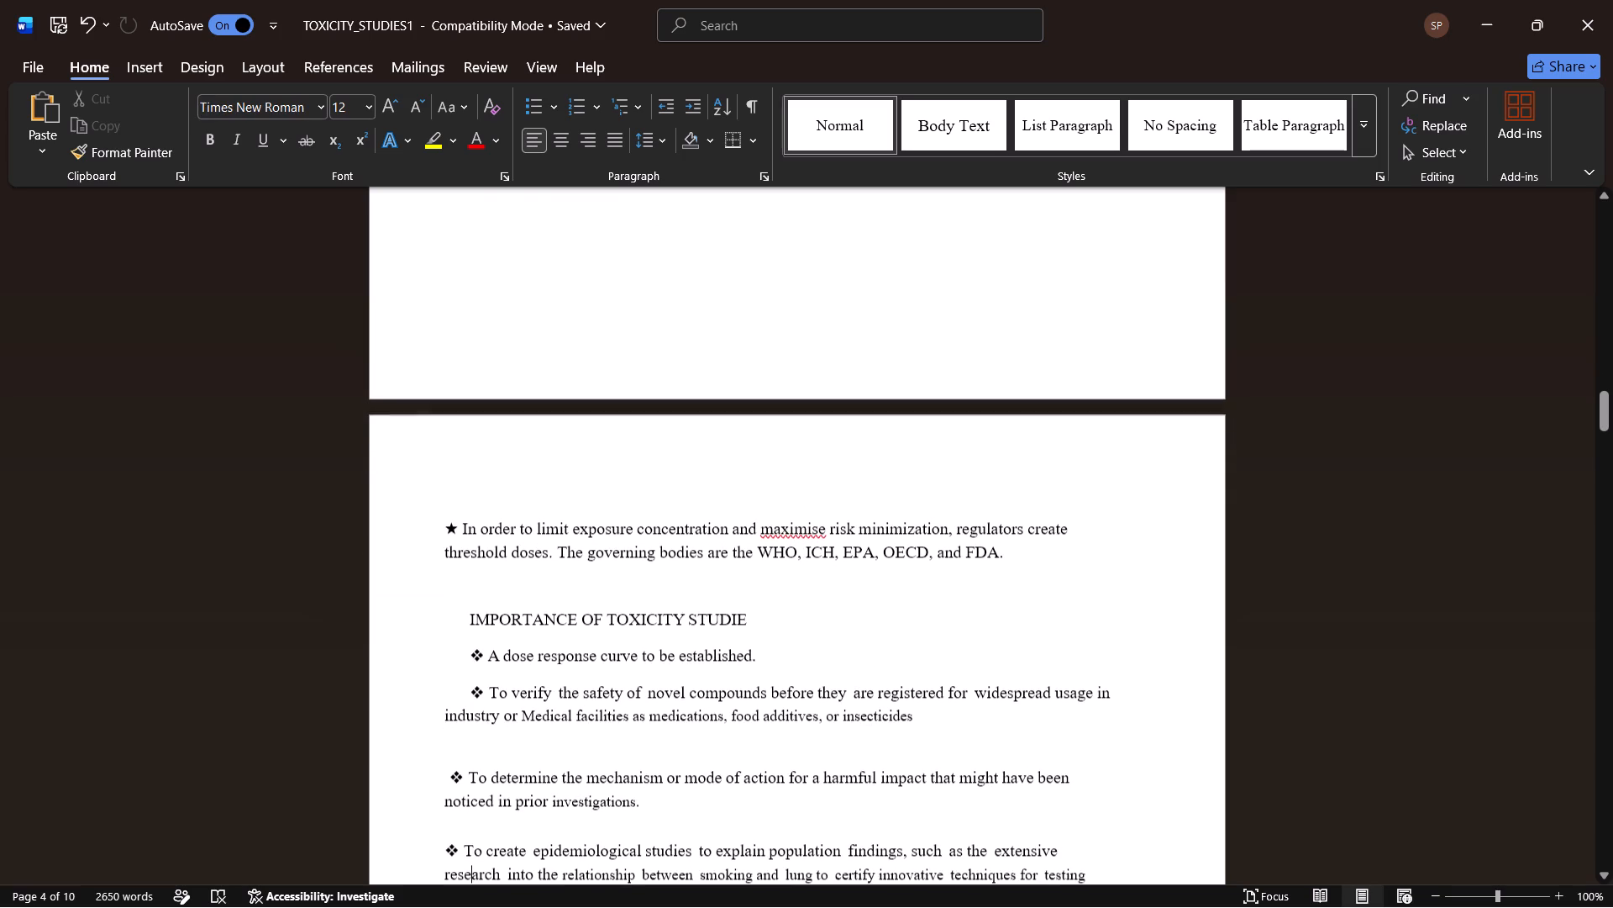
pyautogui.press('Down')
pyautogui.press('Down')
pyautogui.press('Down')
pyautogui.press('Down')
pyautogui.press('Down')
pyautogui.press('Down')
pyautogui.press('Down')
pyautogui.press('Down')
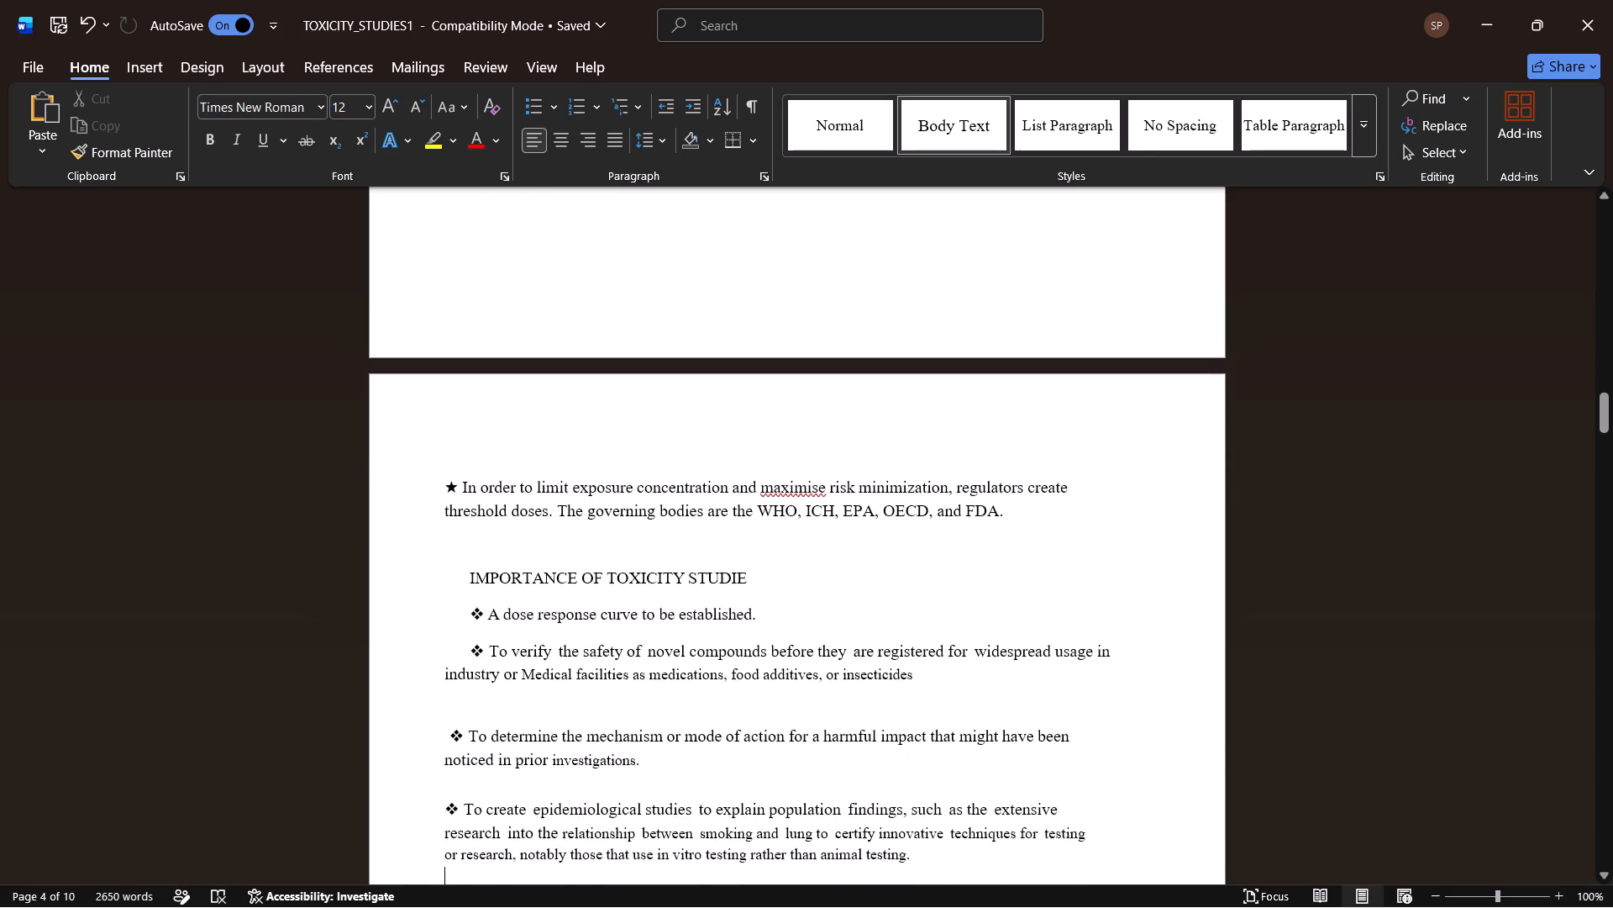
pyautogui.press('Down')
pyautogui.press('Down')
pyautogui.press('Down')
pyautogui.press('Down')
pyautogui.press('Down')
pyautogui.press('Down')
pyautogui.press('Down')
pyautogui.press('Down')
pyautogui.press('Down')
pyautogui.press('Down')
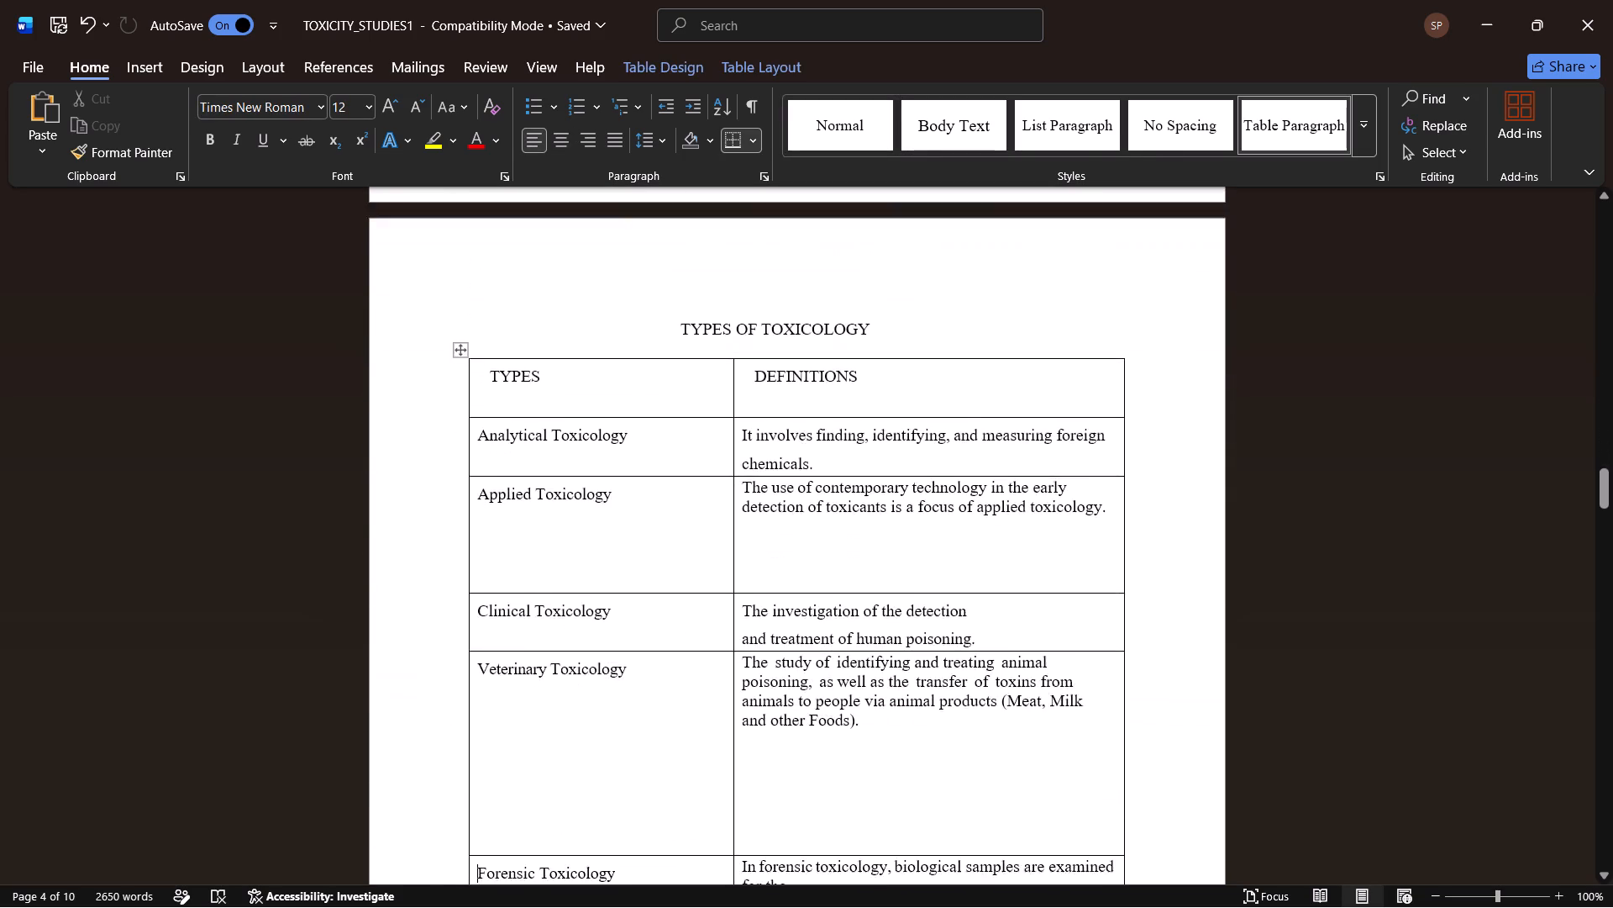
# Review the remaining rows of the Types of Toxicology table and the opening of the Branches of Toxicology section.
pyautogui.press('Down')
pyautogui.press('Down')
pyautogui.press('Down')
pyautogui.press('Down')
pyautogui.press('Down')
pyautogui.press('Down')
pyautogui.press('Down')
pyautogui.press('Down')
pyautogui.press('Down')
pyautogui.press('Down')
pyautogui.press('Down')
pyautogui.press('Down')
pyautogui.press('Down')
pyautogui.press('Down')
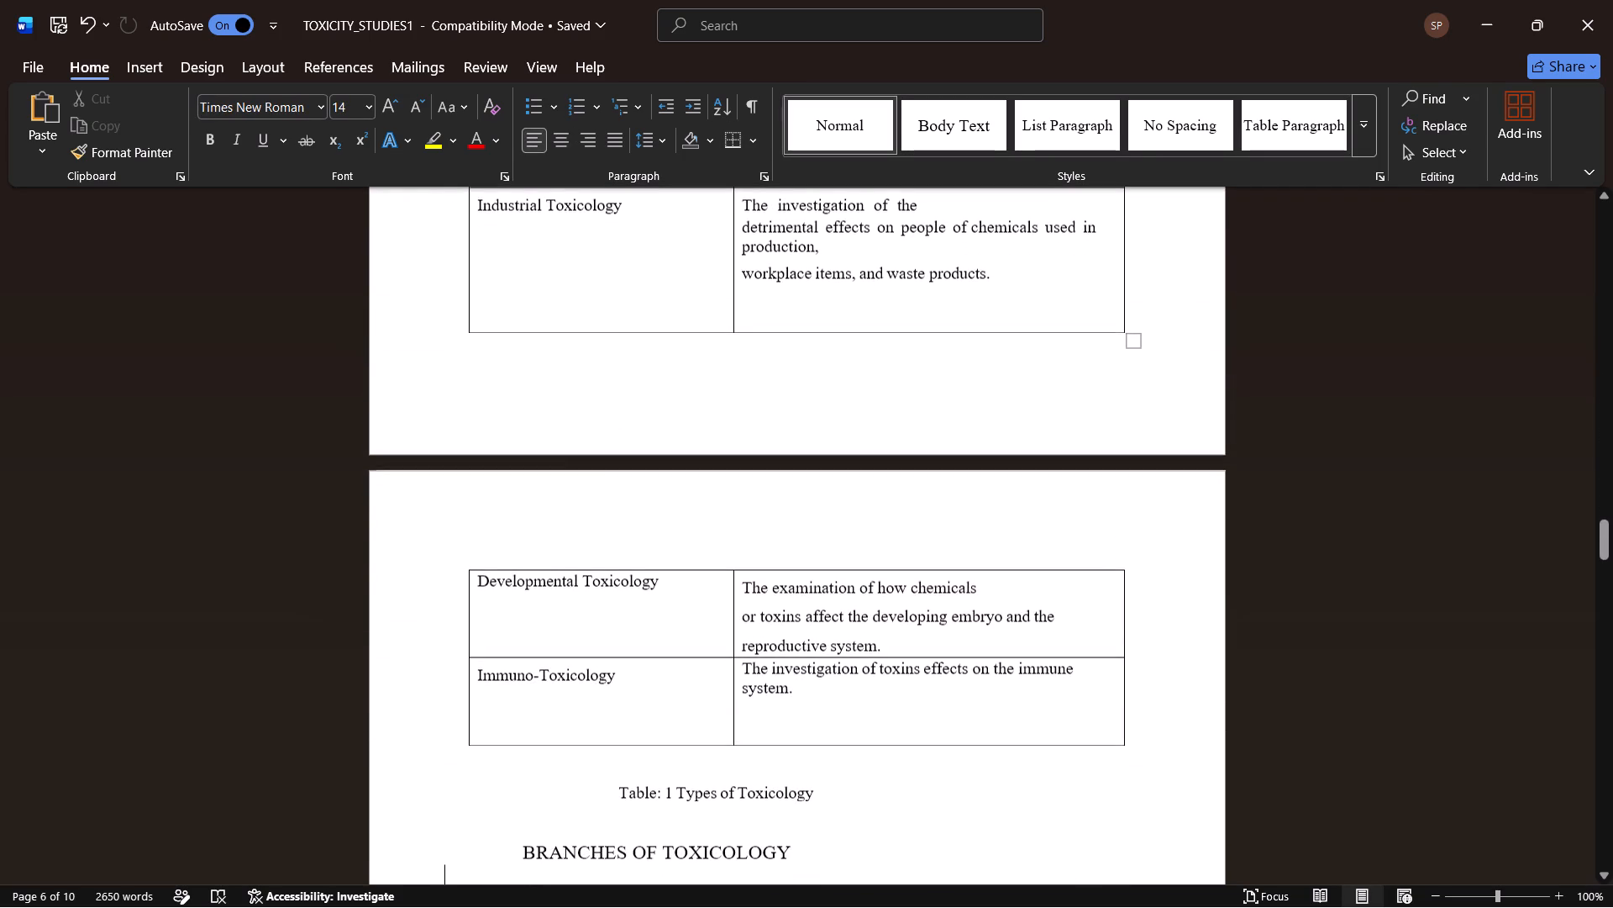
pyautogui.press('Down')
pyautogui.press('Down')
pyautogui.press('Down')
pyautogui.press('Down')
pyautogui.press('Down')
pyautogui.press('Down')
pyautogui.press('Down')
pyautogui.press('Down')
pyautogui.press('Down')
pyautogui.press('Down')
pyautogui.press('Down')
pyautogui.press('Down')
pyautogui.press('Down')
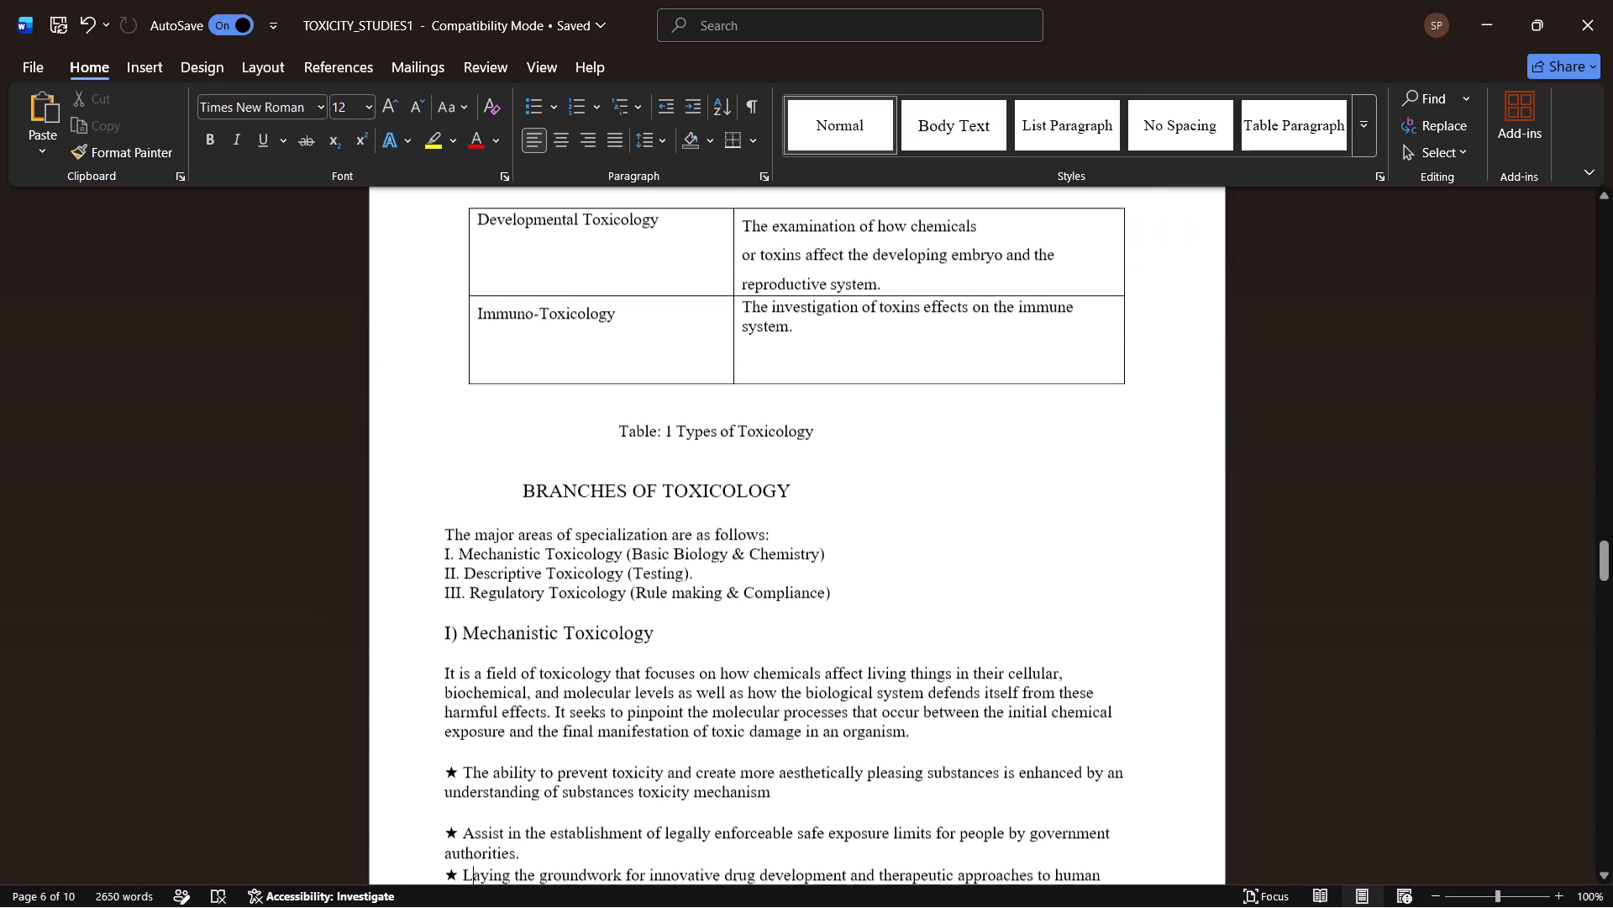
# Review the Mechanistic, Descriptive and Regulatory Toxicology sections up to the Types of Toxicity Studies heading.
pyautogui.press('Down')
pyautogui.press('Down')
pyautogui.press('Down')
pyautogui.press('Down')
pyautogui.press('Down')
pyautogui.press('Down')
pyautogui.press('Down')
pyautogui.press('Down')
pyautogui.press('Down')
pyautogui.press('Down')
pyautogui.press('Down')
pyautogui.press('Down')
pyautogui.press('Down')
pyautogui.press('Down')
pyautogui.press('Down')
pyautogui.press('Down')
pyautogui.press('Down')
pyautogui.press('Down')
pyautogui.press('Down')
pyautogui.press('Down')
pyautogui.press('Down')
pyautogui.press('Down')
pyautogui.press('Down')
pyautogui.press('Down')
pyautogui.press('Down')
pyautogui.press('Down')
pyautogui.press('Down')
pyautogui.press('Down')
pyautogui.press('Down')
pyautogui.press('Down')
pyautogui.press('Down')
pyautogui.press('Down')
pyautogui.press('Down')
pyautogui.press('Down')
pyautogui.press('Down')
pyautogui.press('Down')
pyautogui.press('Down')
pyautogui.press('Down')
pyautogui.press('Down')
pyautogui.press('Down')
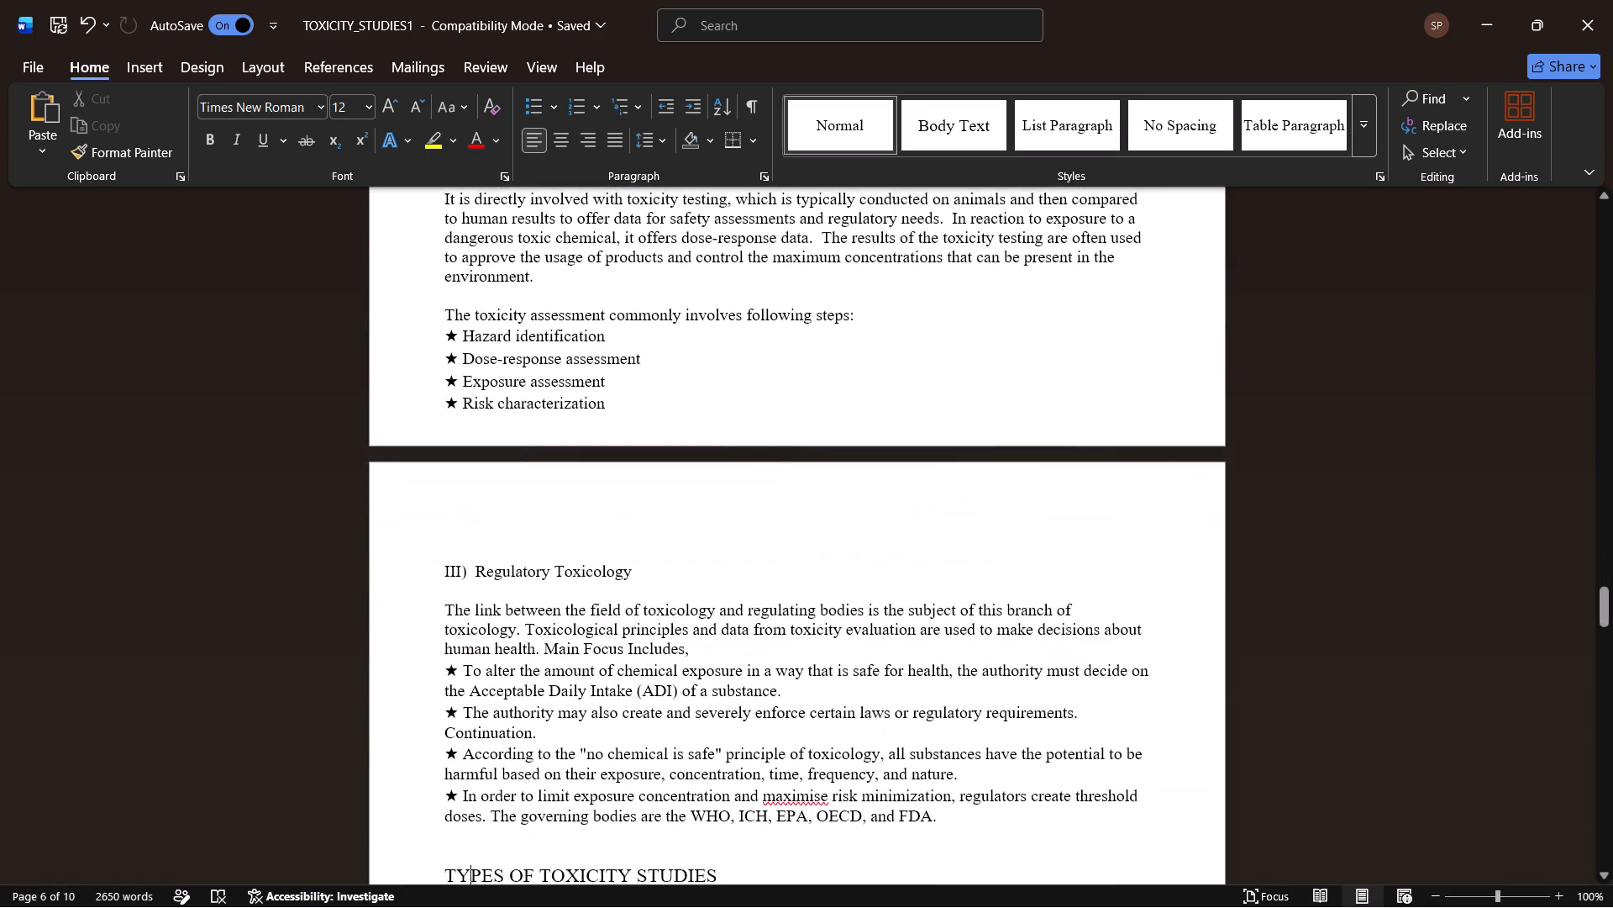
# Review the document from Types of Toxicity Studies through the conclusion to the end of the References.
pyautogui.press('Down')
pyautogui.press('Down')
pyautogui.press('Down')
pyautogui.press('Down')
pyautogui.press('Down')
pyautogui.press('Down')
pyautogui.press('Down')
pyautogui.press('Down')
pyautogui.press('Down')
pyautogui.press('Down')
pyautogui.press('Down')
pyautogui.press('Down')
pyautogui.press('Down')
pyautogui.press('Down')
pyautogui.press('Down')
pyautogui.press('Down')
pyautogui.press('Down')
pyautogui.press('Down')
pyautogui.press('Down')
pyautogui.press('Down')
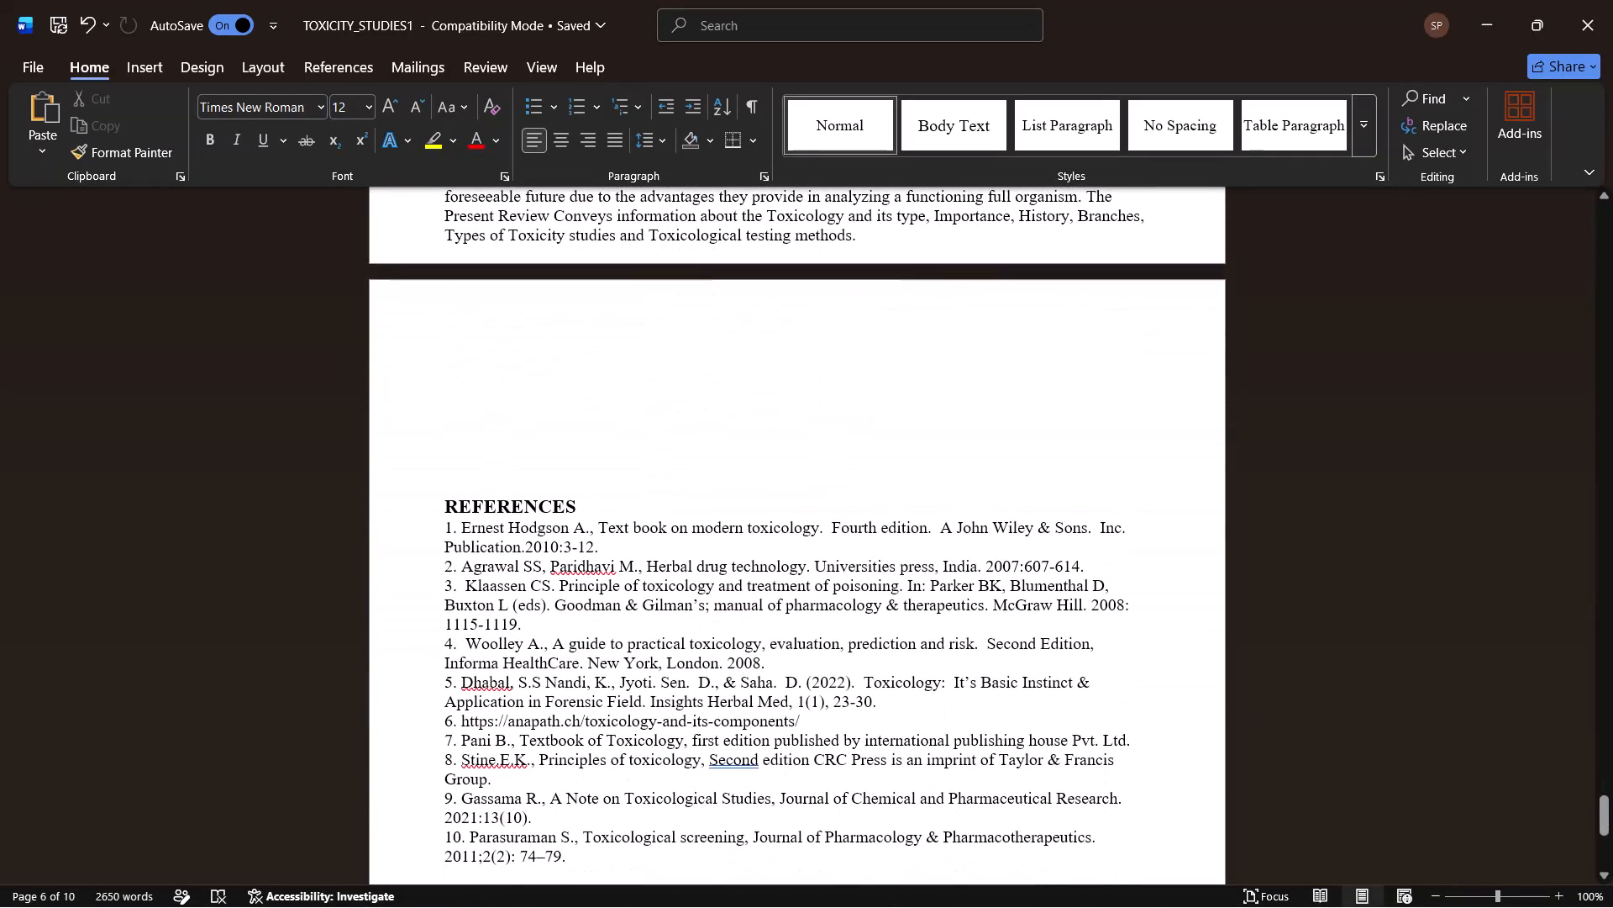
pyautogui.press('Down')
pyautogui.press('Down')
pyautogui.press('Down')
pyautogui.press('Down')
pyautogui.press('Down')
pyautogui.press('Down')
pyautogui.press('Down')
pyautogui.press('Down')
pyautogui.press('Down')
pyautogui.press('Down')
pyautogui.press('Down')
pyautogui.press('Down')
pyautogui.press('Down')
pyautogui.press('Down')
pyautogui.press('Down')
pyautogui.press('Down')
pyautogui.press('Down')
pyautogui.press('Down')
pyautogui.press('Down')
pyautogui.press('Down')
pyautogui.press('Down')
pyautogui.press('Down')
pyautogui.press('Down')
pyautogui.press('Down')
pyautogui.press('Down')
pyautogui.press('Down')
pyautogui.press('Down')
pyautogui.press('Down')
pyautogui.press('Down')
pyautogui.press('Down')
pyautogui.press('Down')
pyautogui.press('Down')
pyautogui.press('Down')
pyautogui.press('Down')
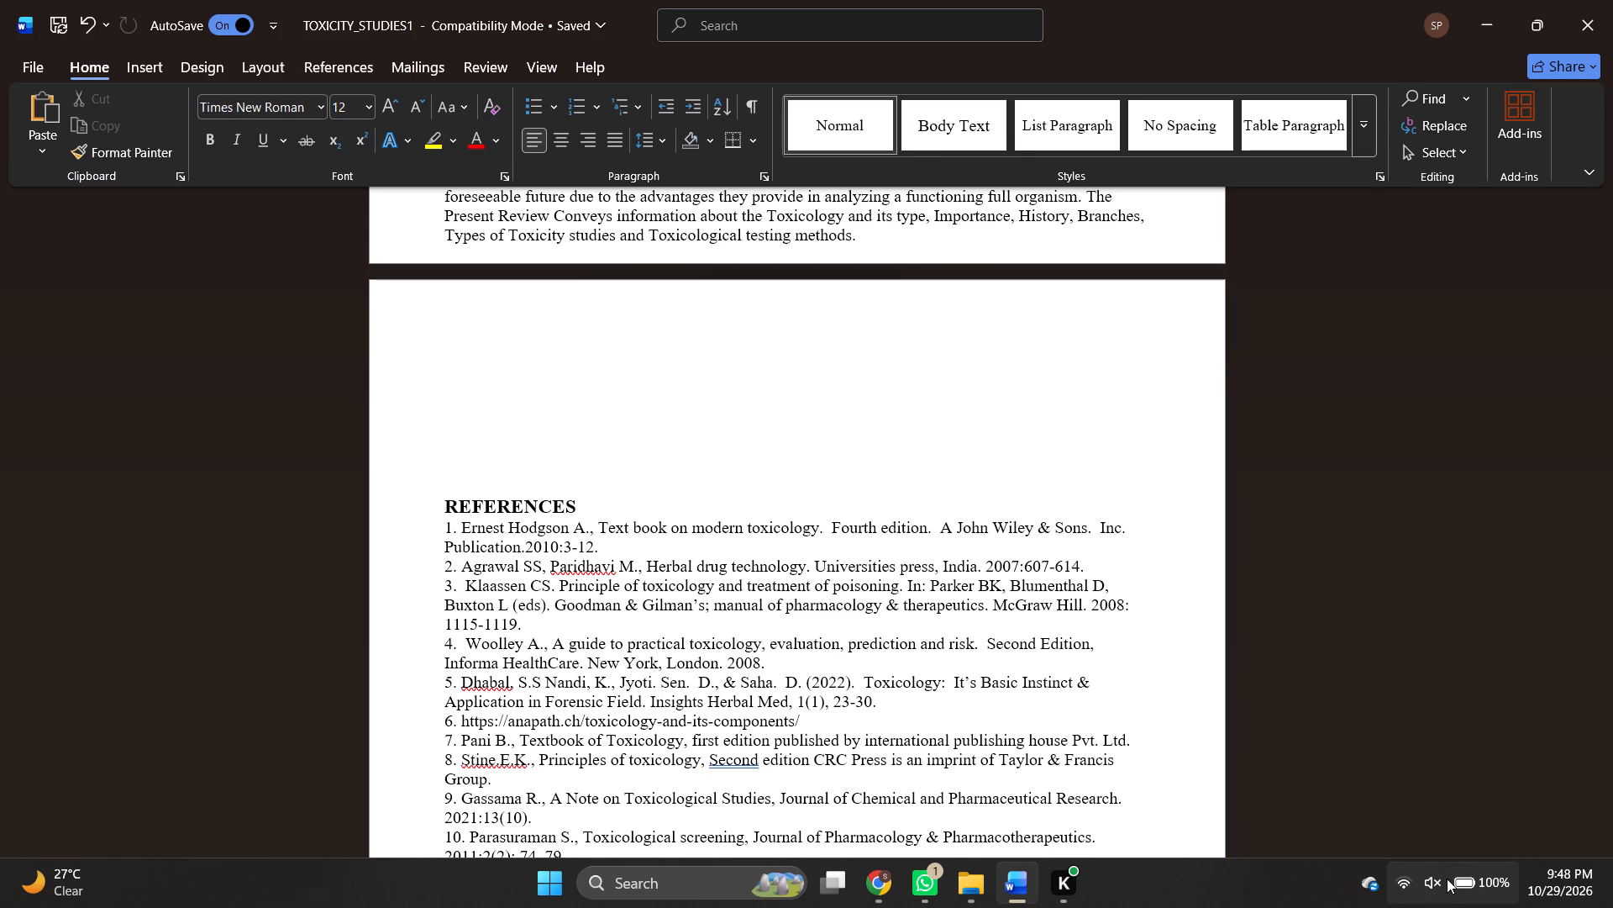
# Check the end of the References and look back through the document to the title and Introduction.
pyautogui.scroll(-3, 1466, 763)
pyautogui.scroll(1, 1466, 763)
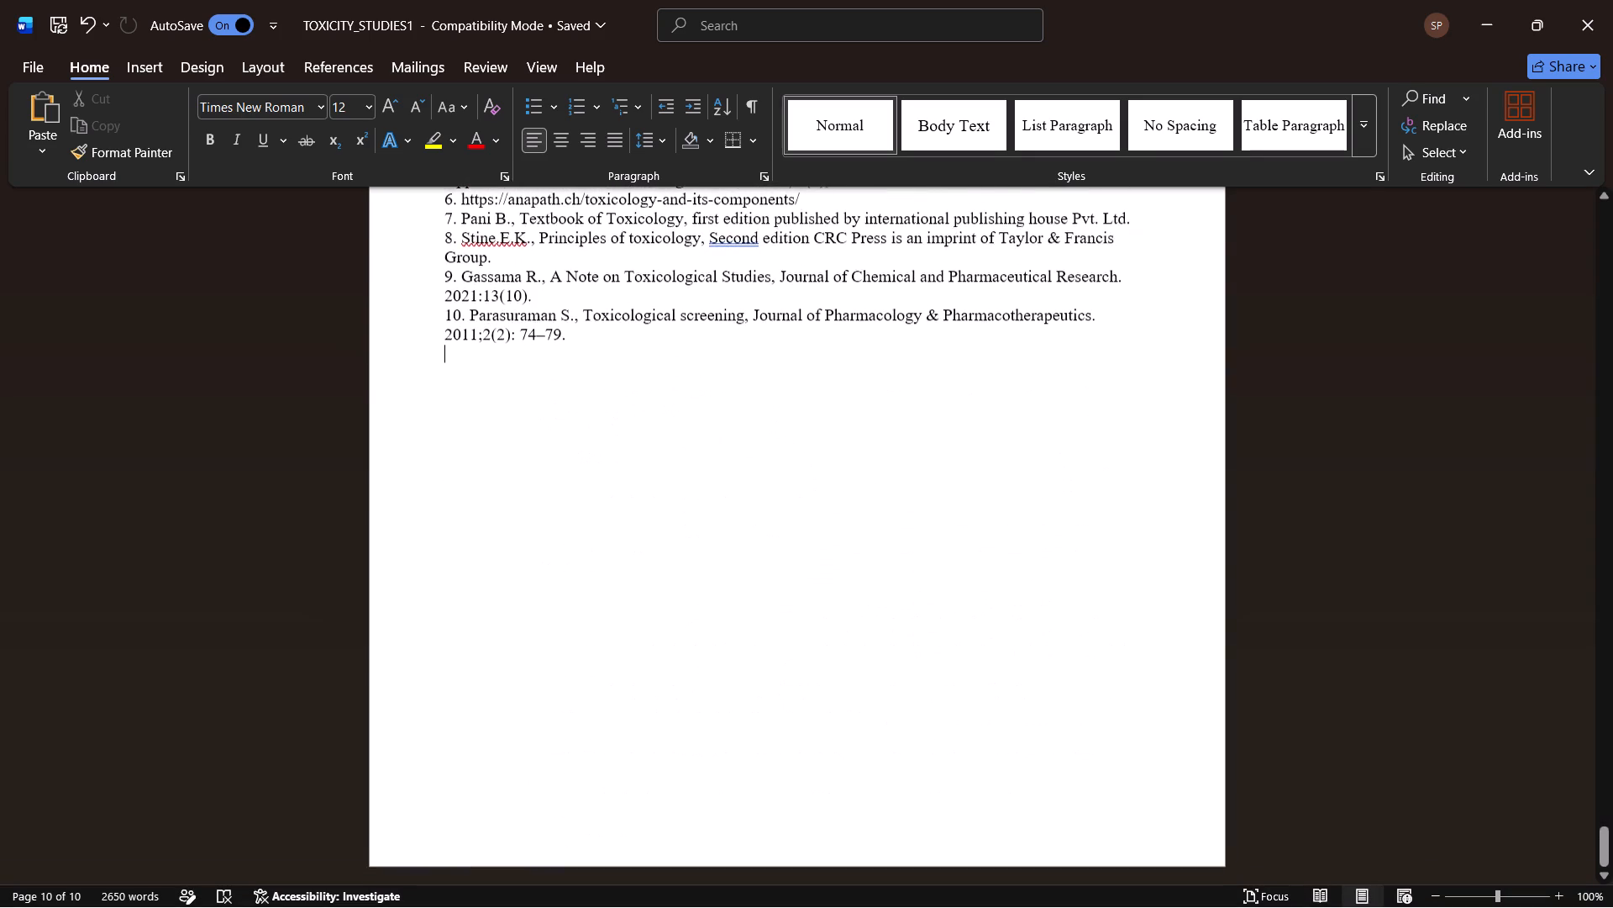
pyautogui.scroll(18, 1466, 763)
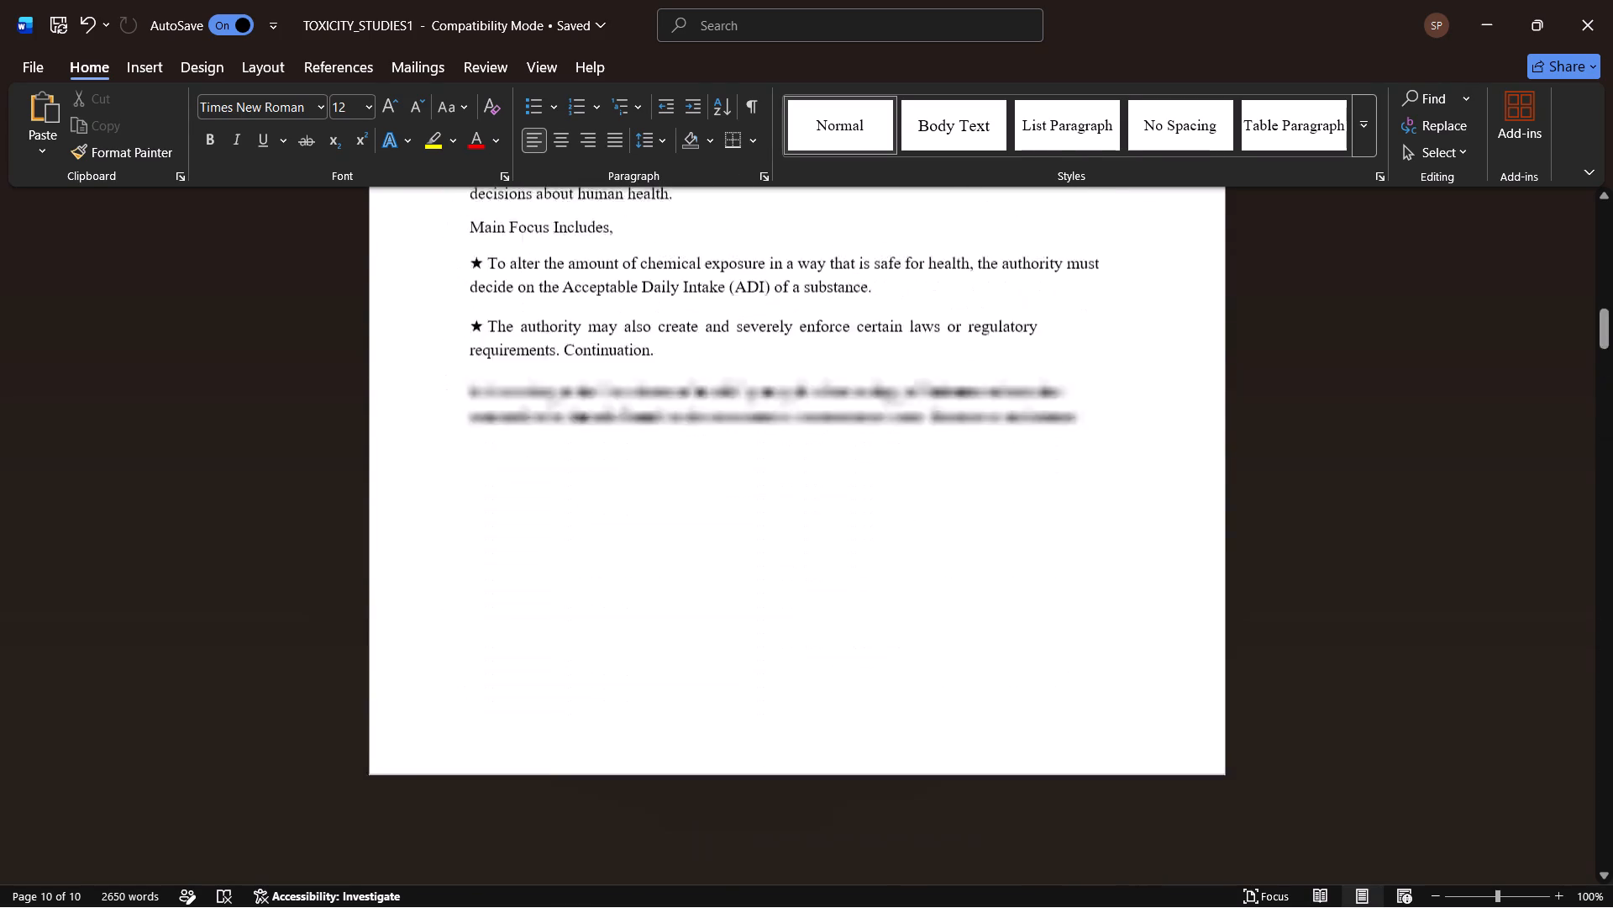
pyautogui.scroll(8, 1466, 763)
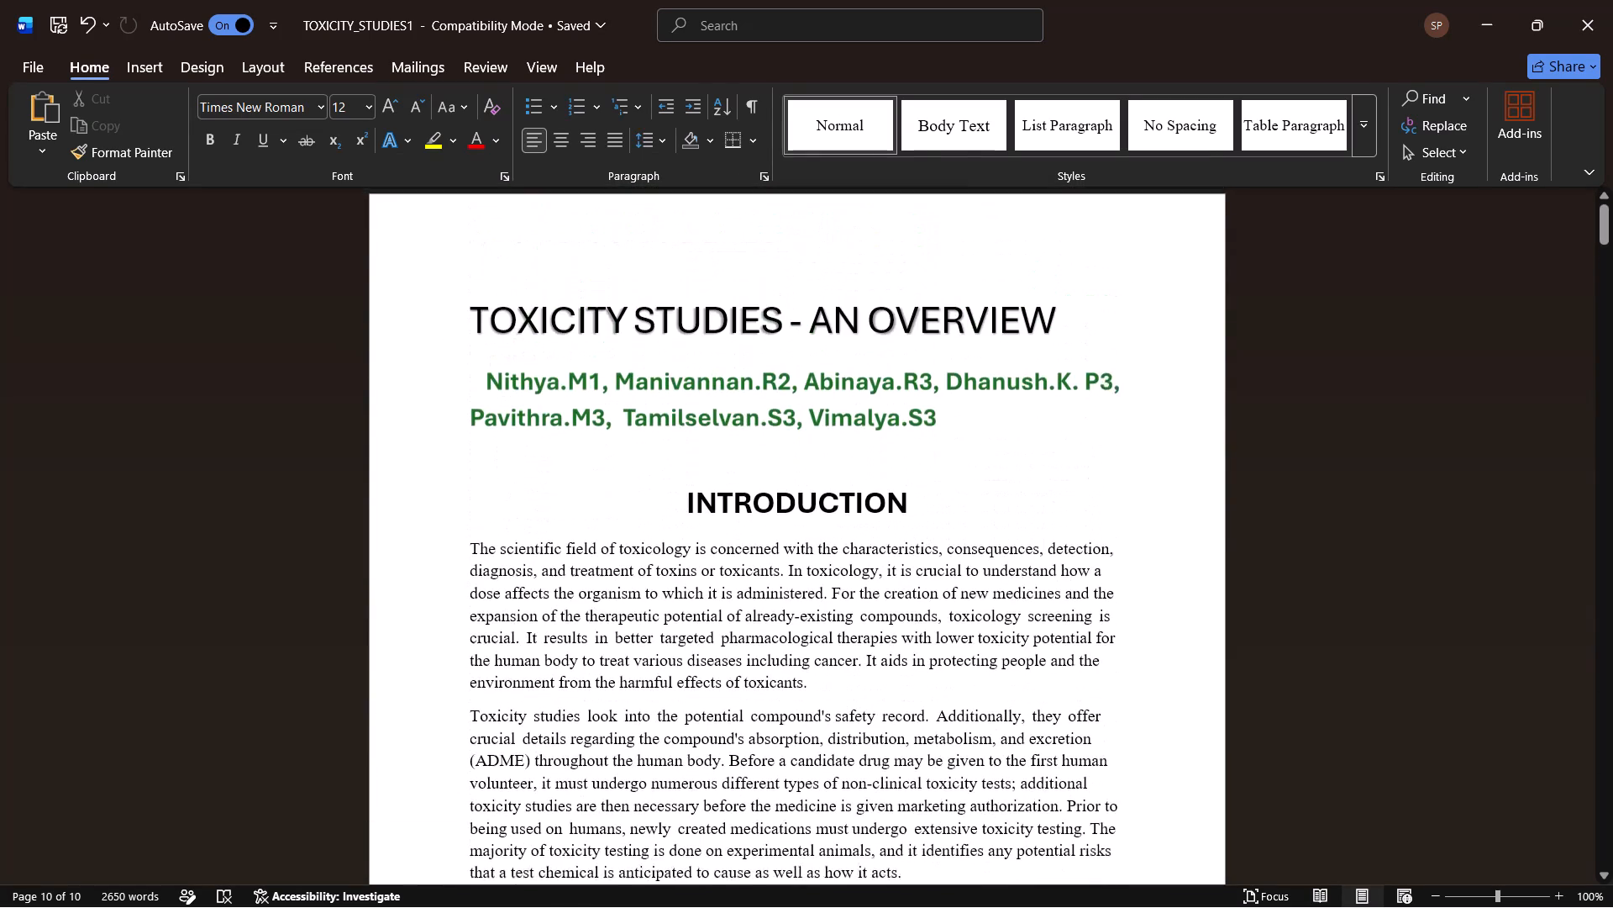
pyautogui.scroll(1, 1466, 763)
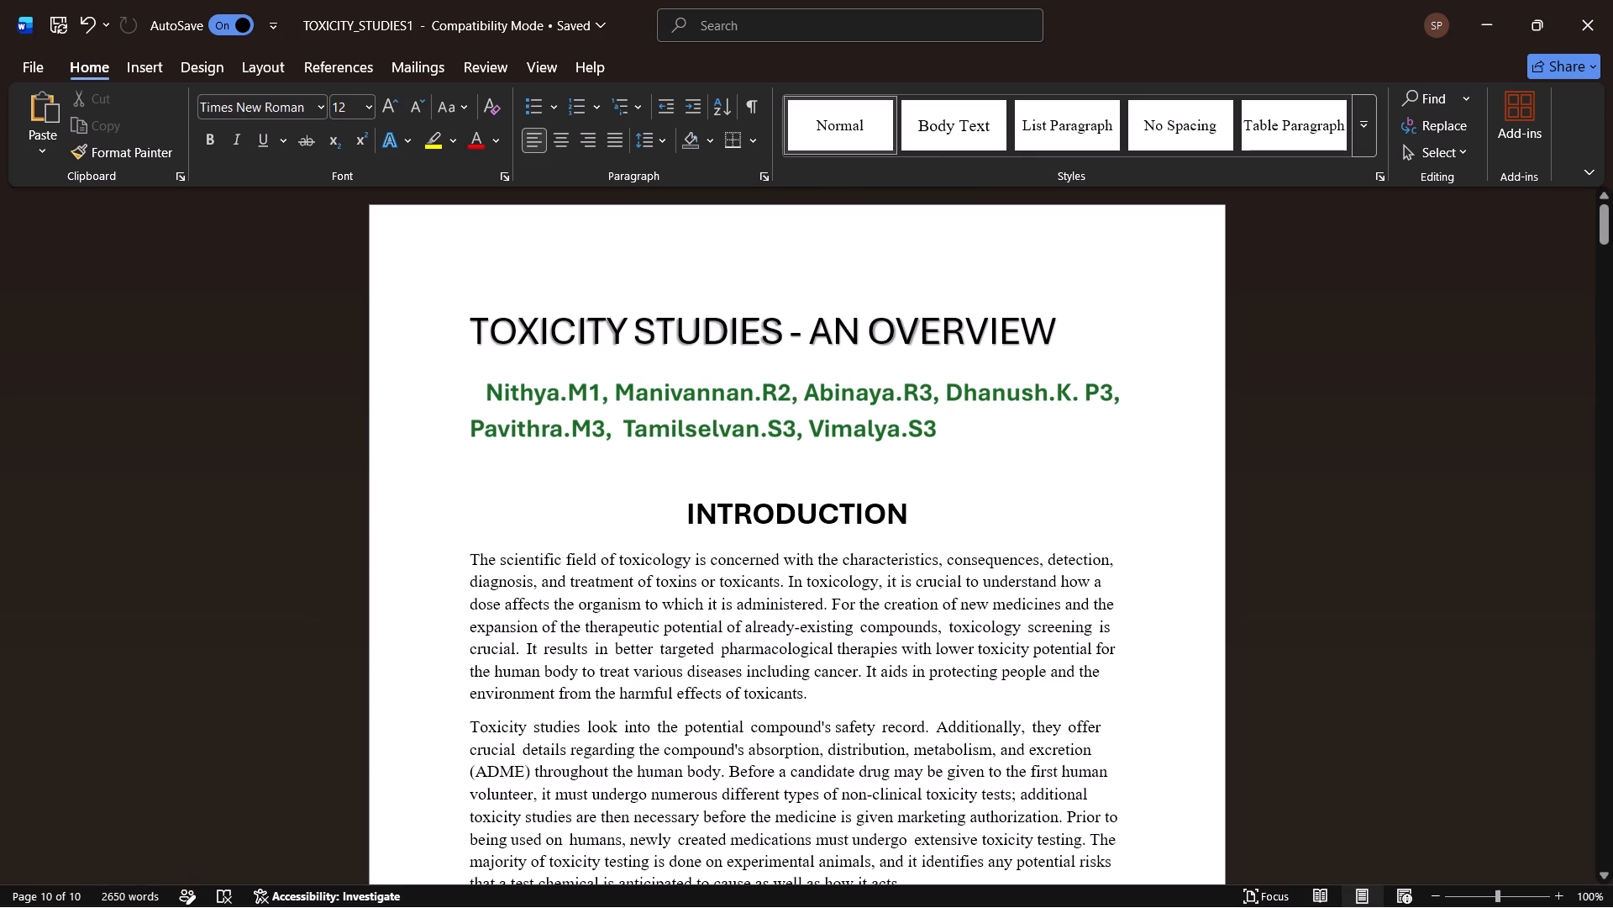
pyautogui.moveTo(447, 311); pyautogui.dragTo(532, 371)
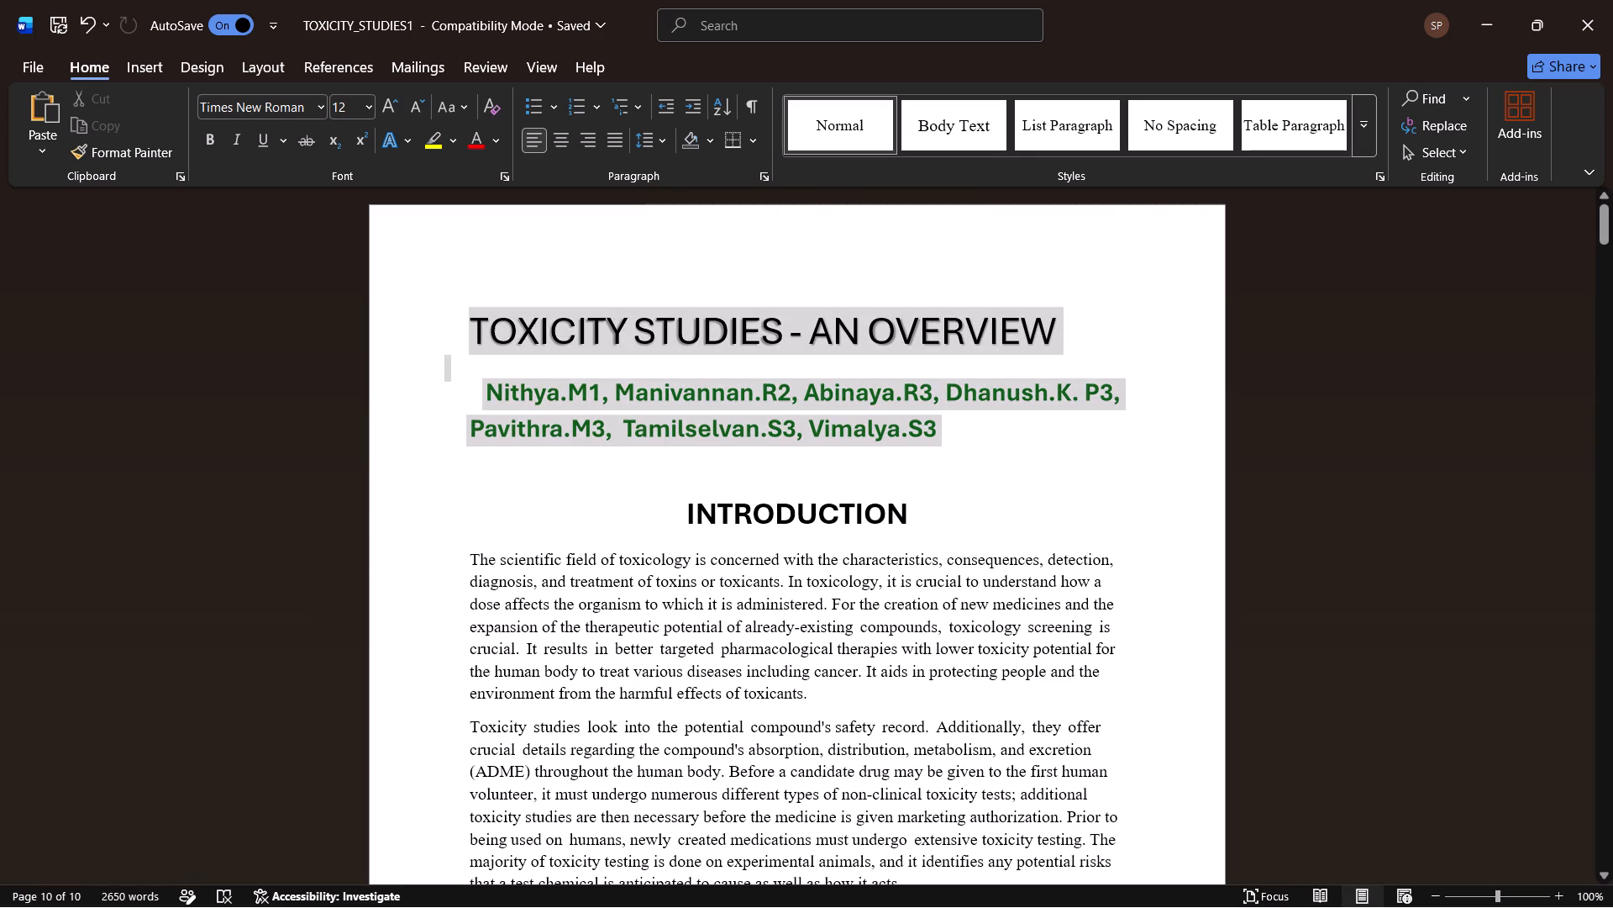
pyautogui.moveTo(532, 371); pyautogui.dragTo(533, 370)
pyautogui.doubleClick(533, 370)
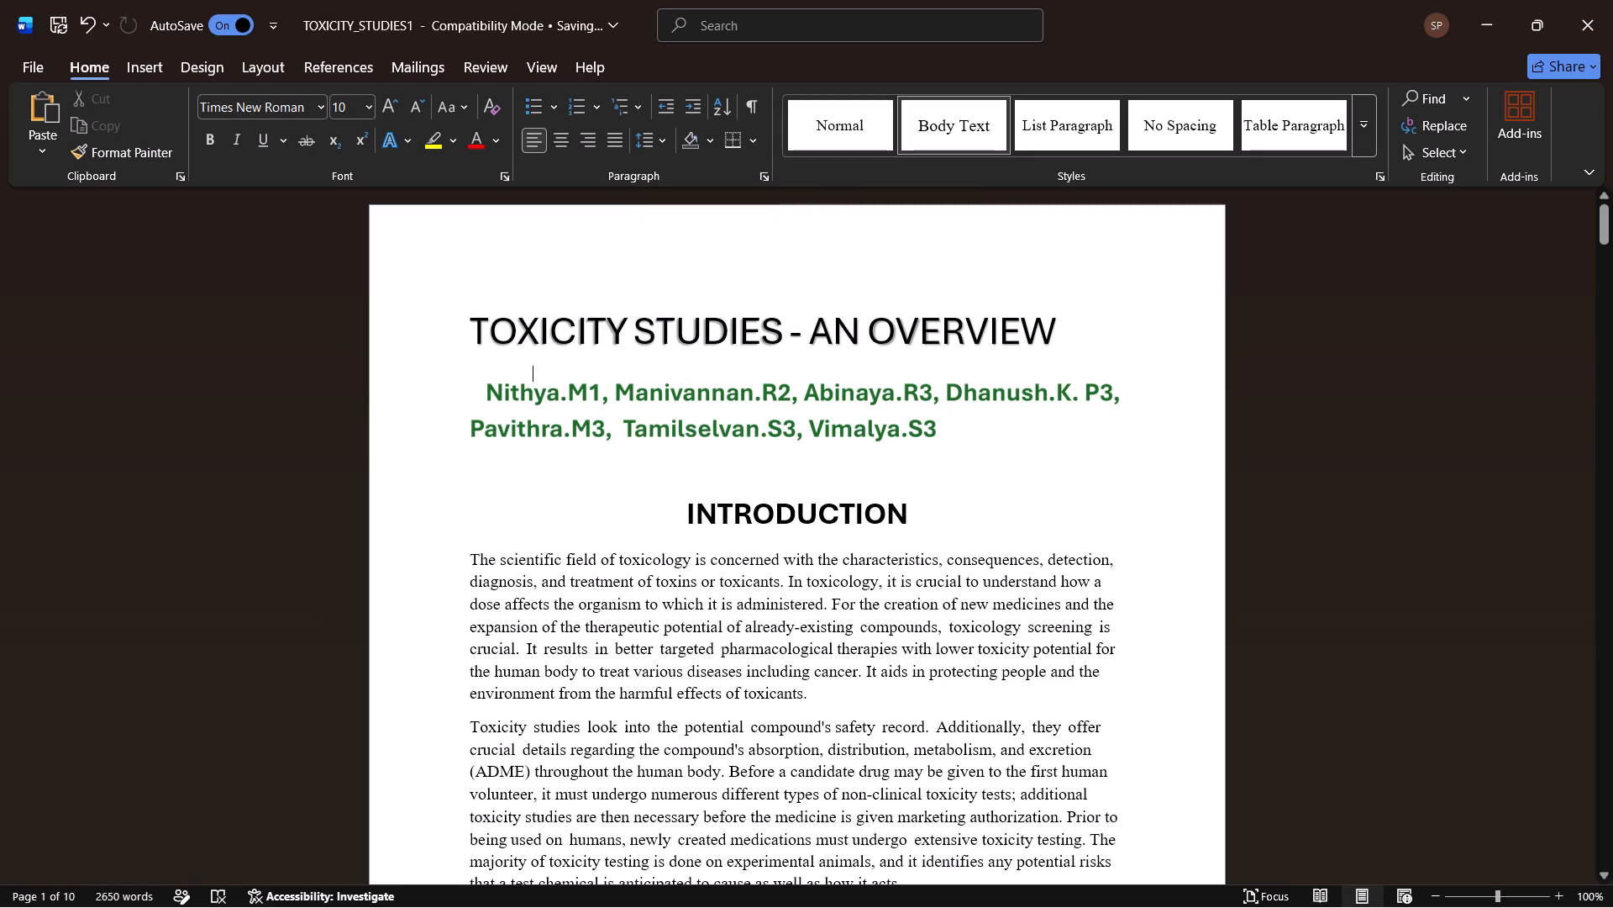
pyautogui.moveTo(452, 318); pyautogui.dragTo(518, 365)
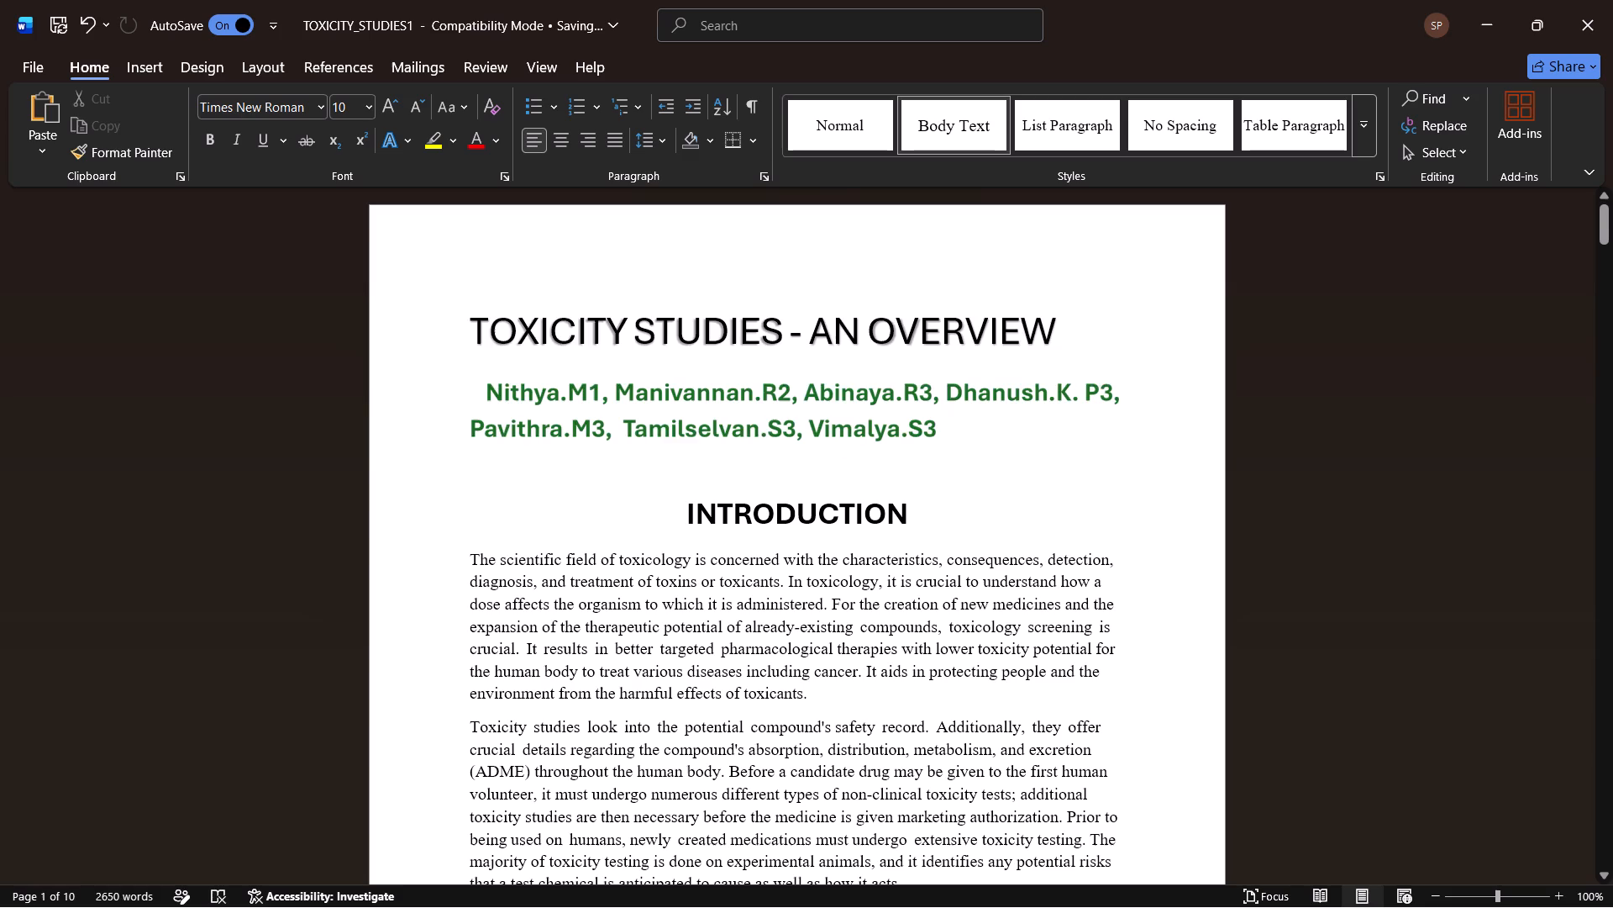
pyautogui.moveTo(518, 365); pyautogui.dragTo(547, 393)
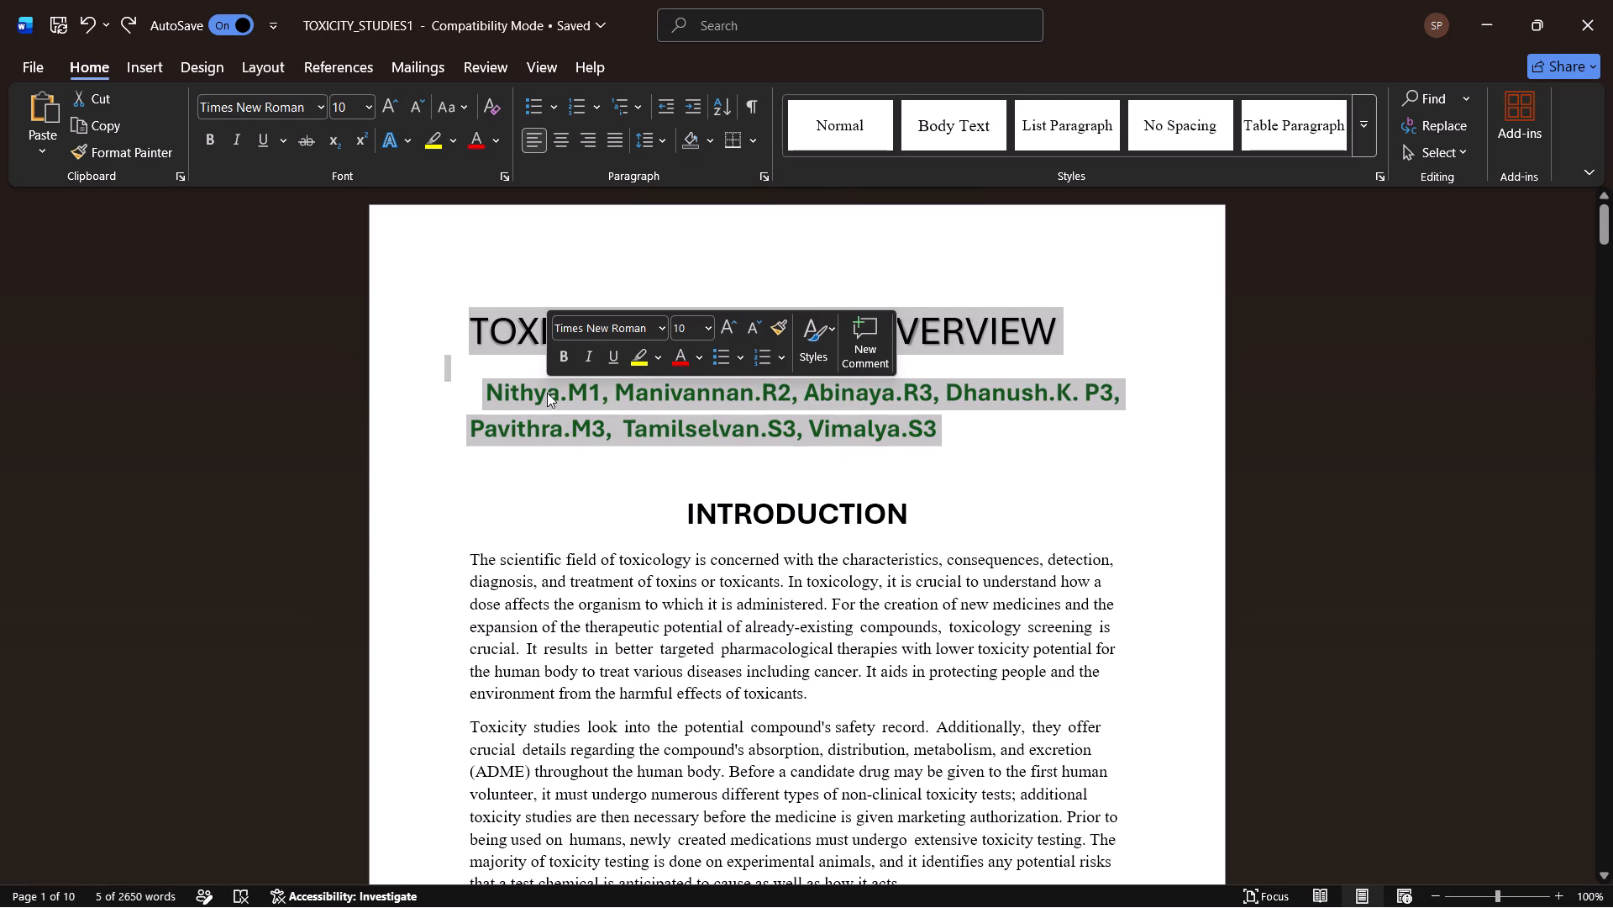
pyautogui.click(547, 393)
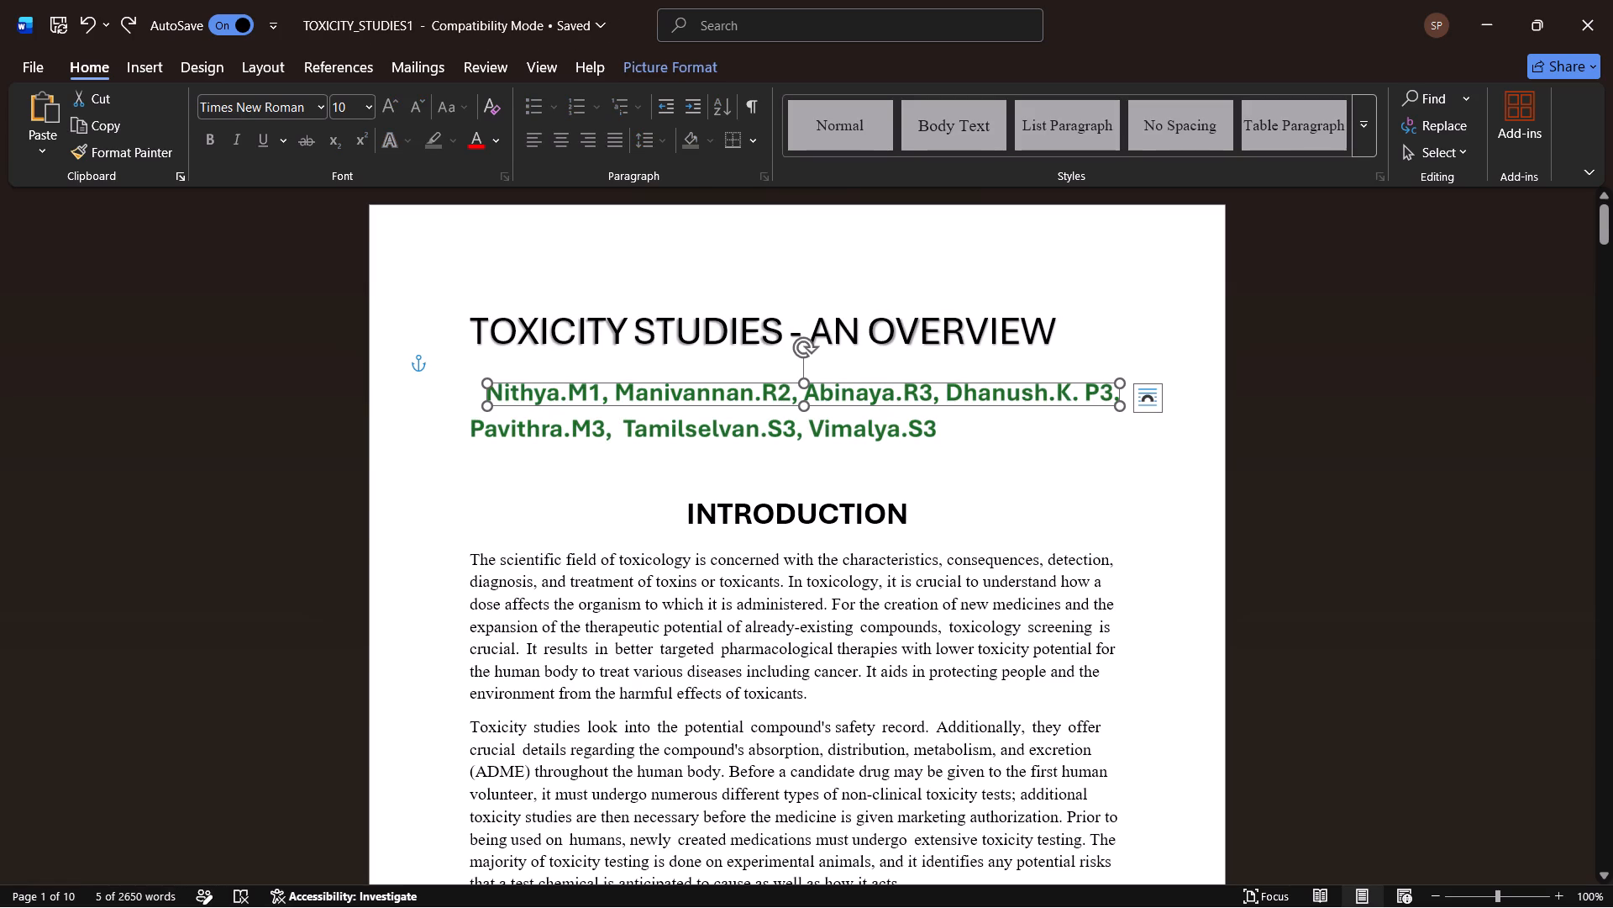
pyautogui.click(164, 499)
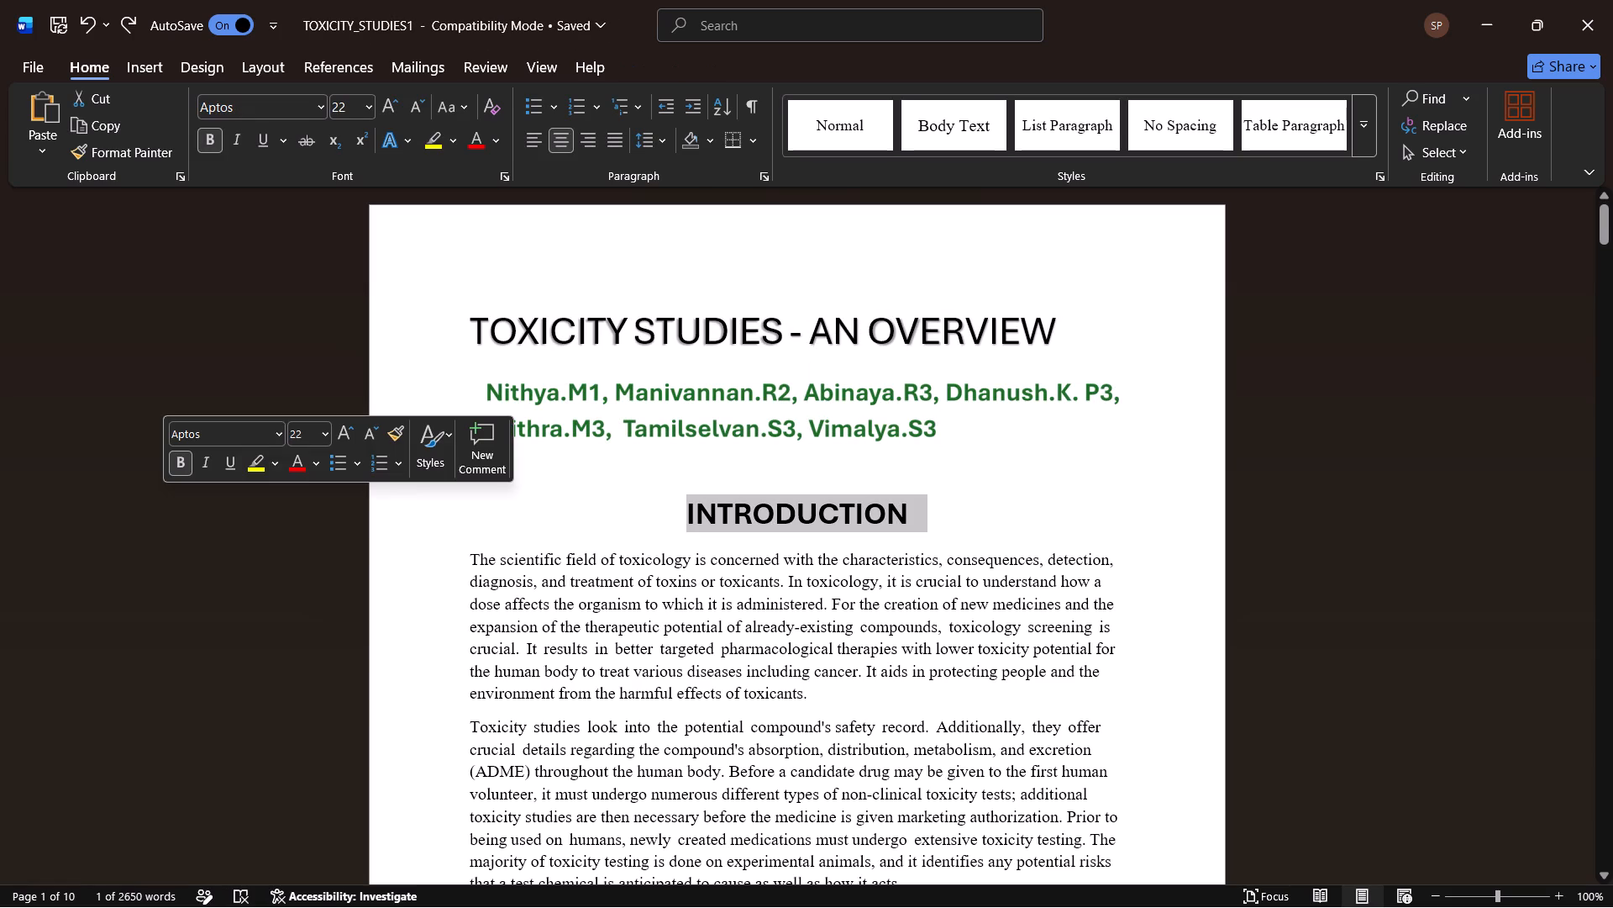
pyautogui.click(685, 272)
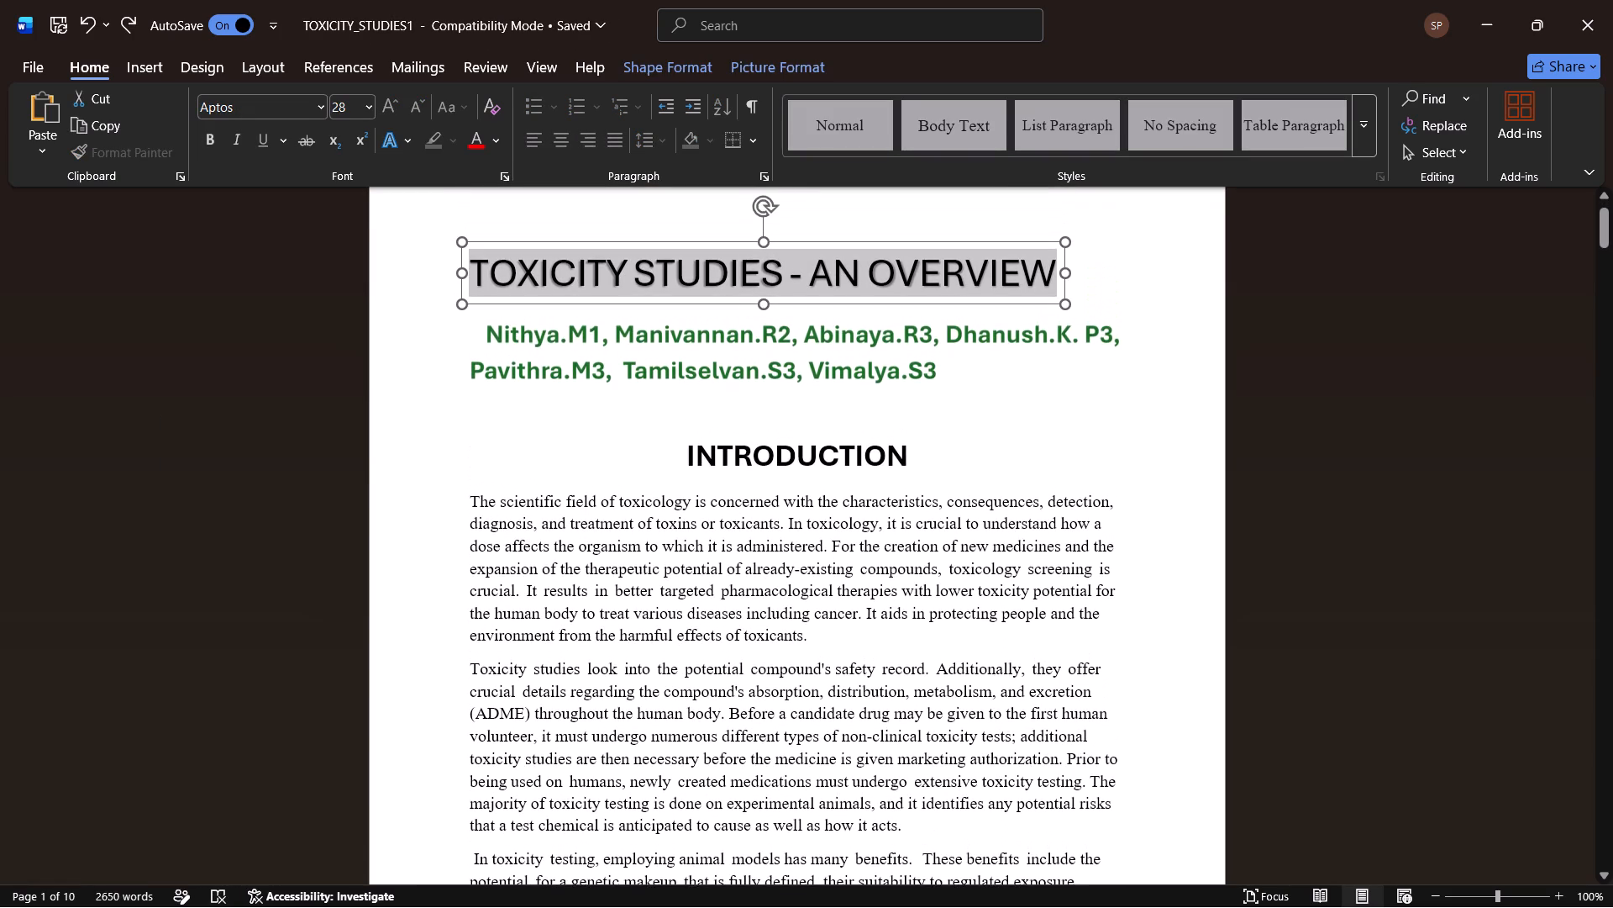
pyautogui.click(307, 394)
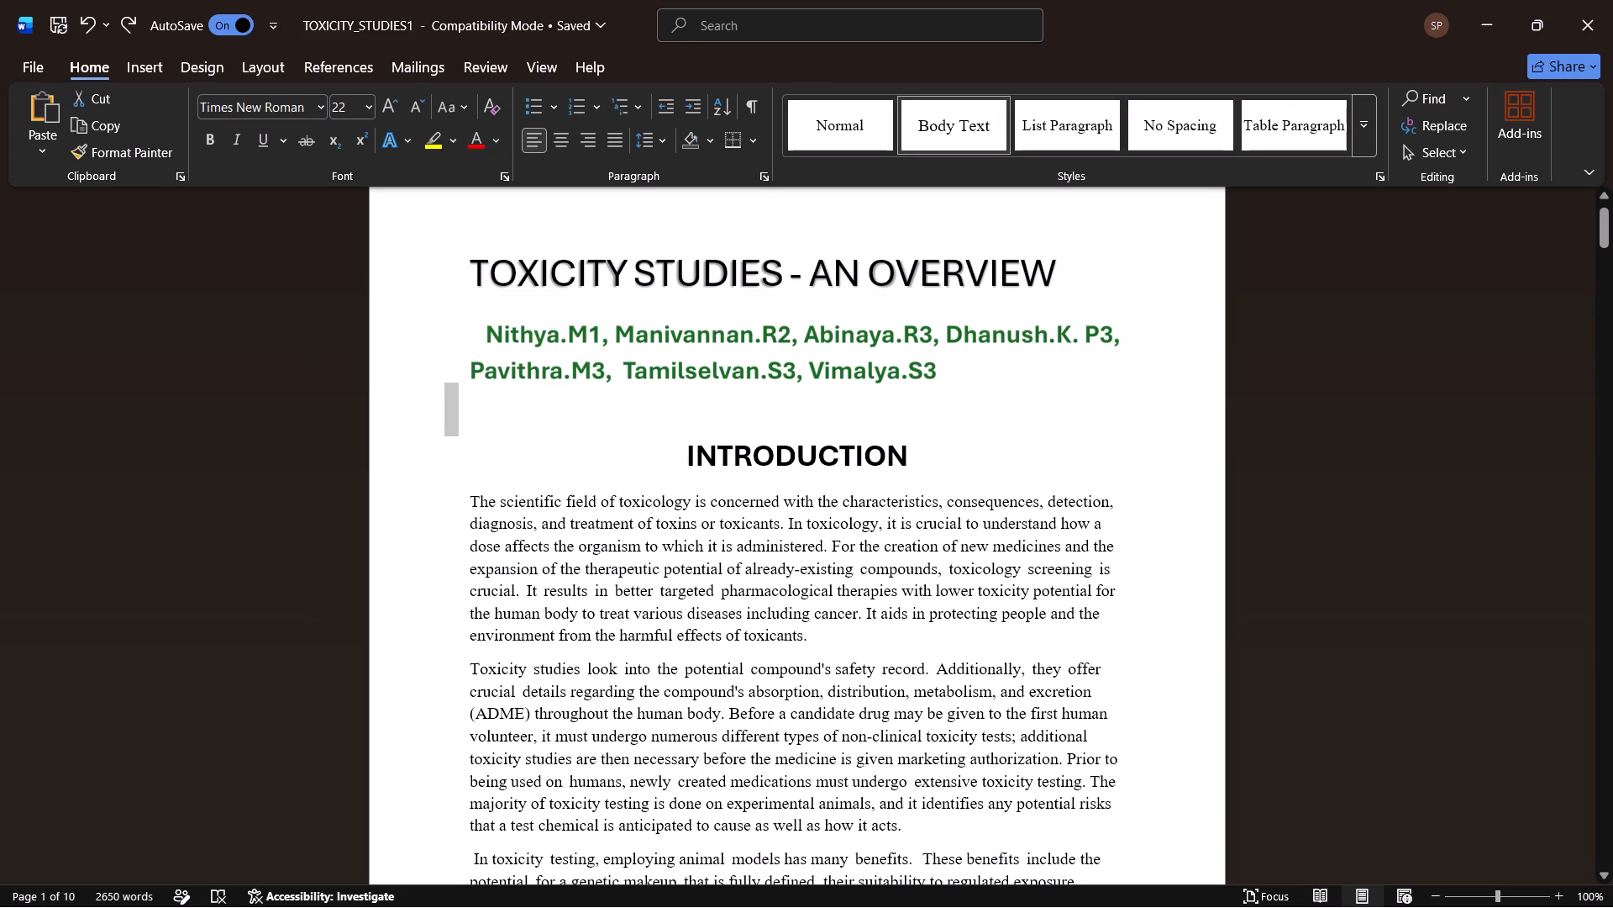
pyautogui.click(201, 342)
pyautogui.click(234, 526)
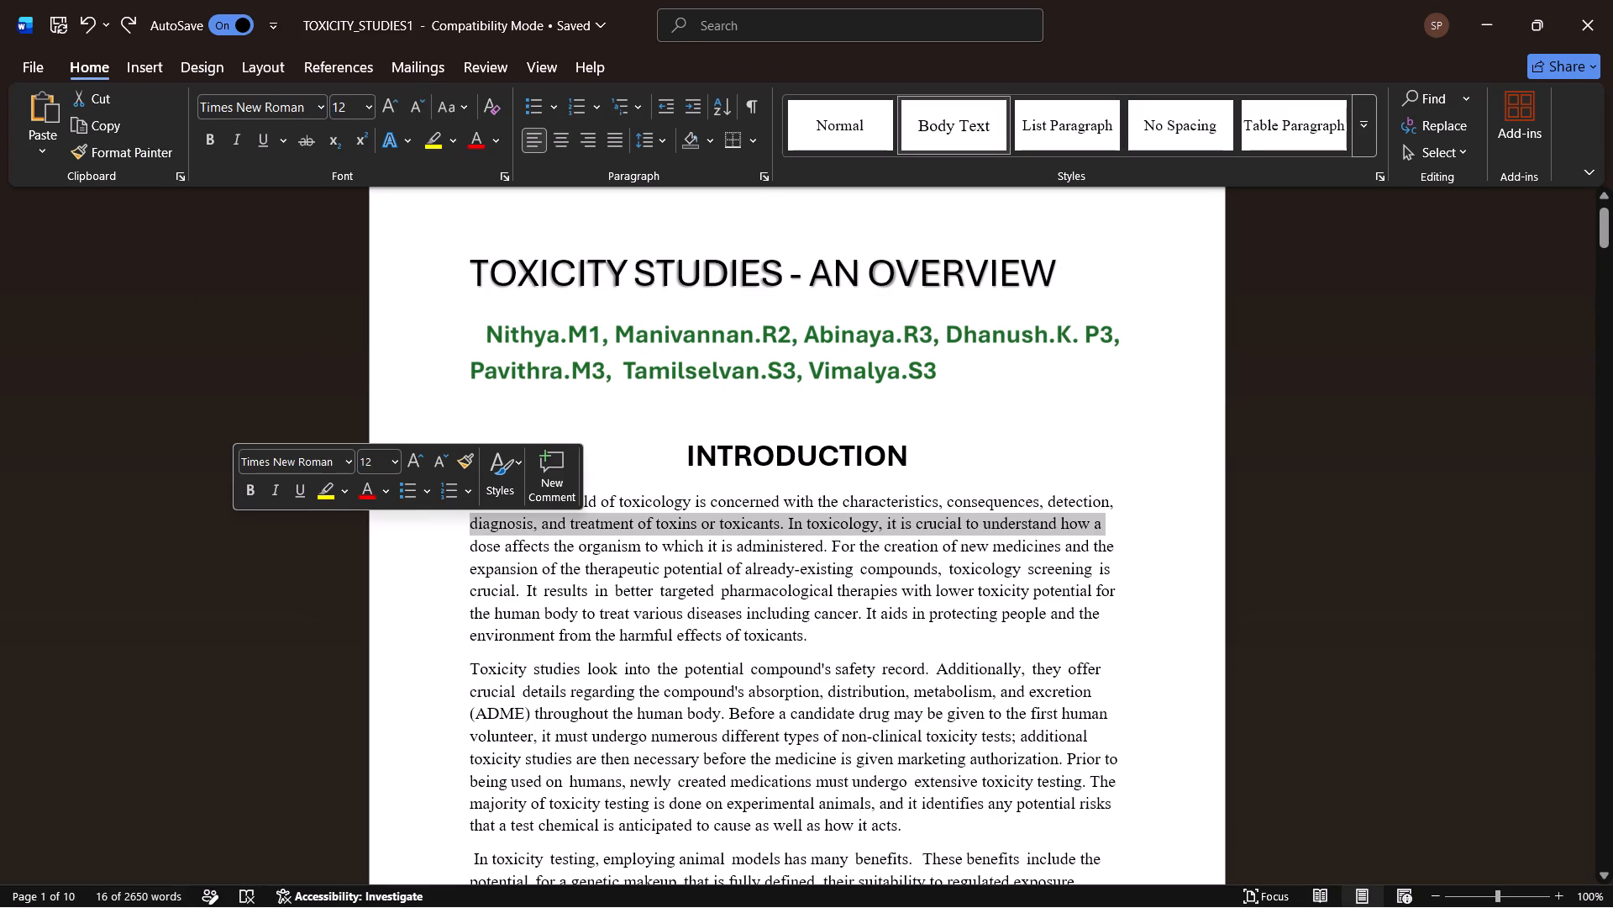
# Skim the whole document once more from the Introduction to the References and back to the title.
pyautogui.click(1609, 449)
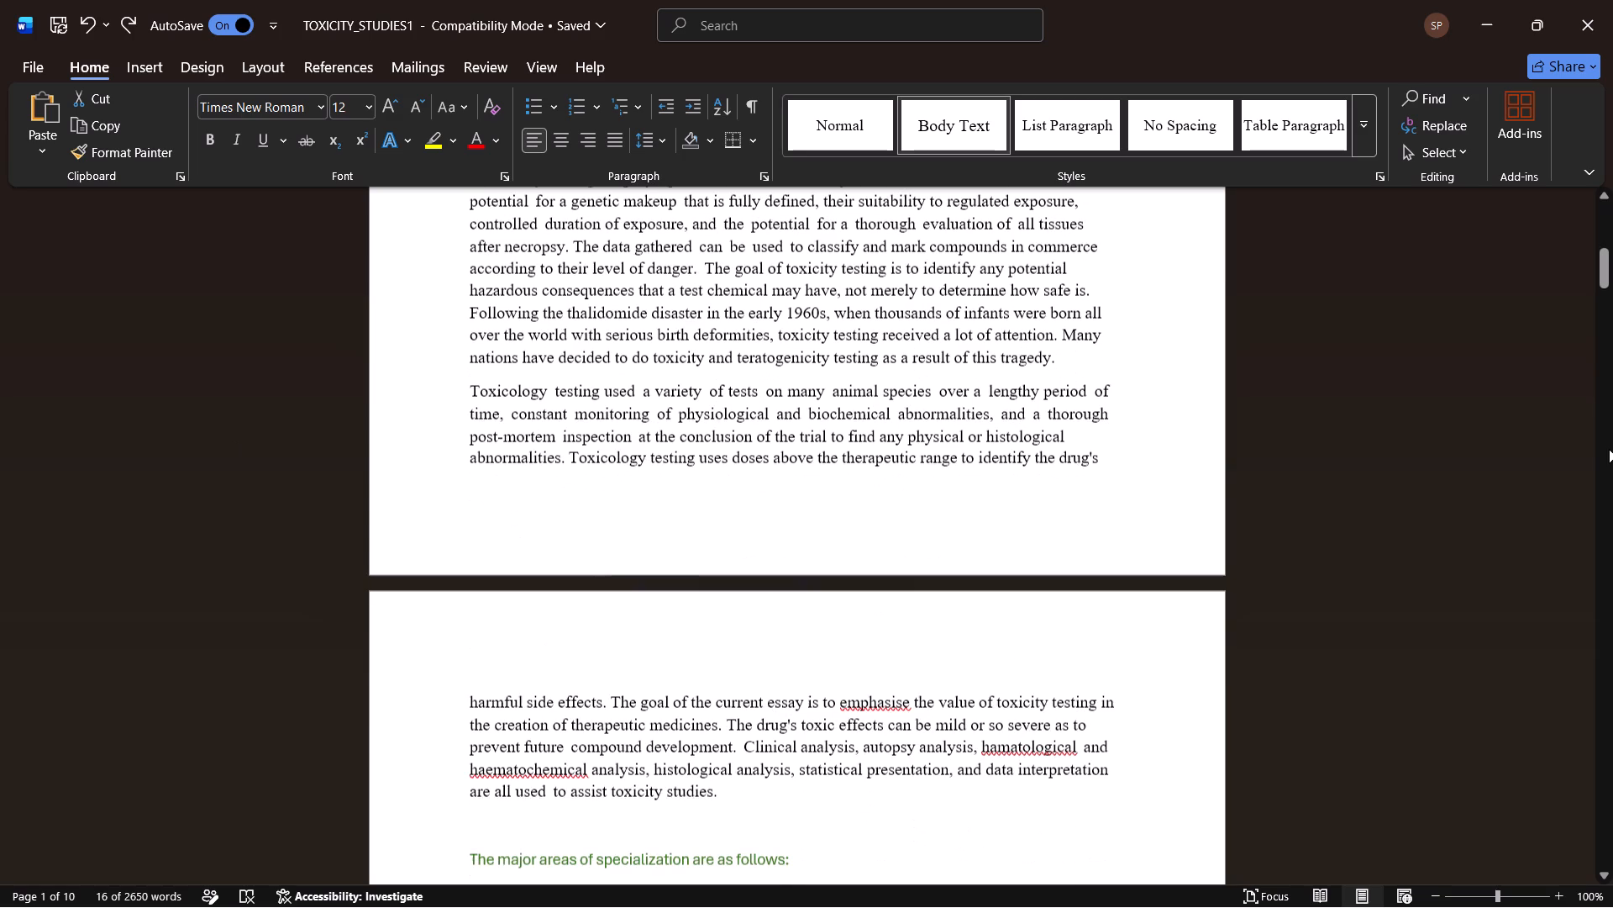
pyautogui.scroll(4, 1444, 520)
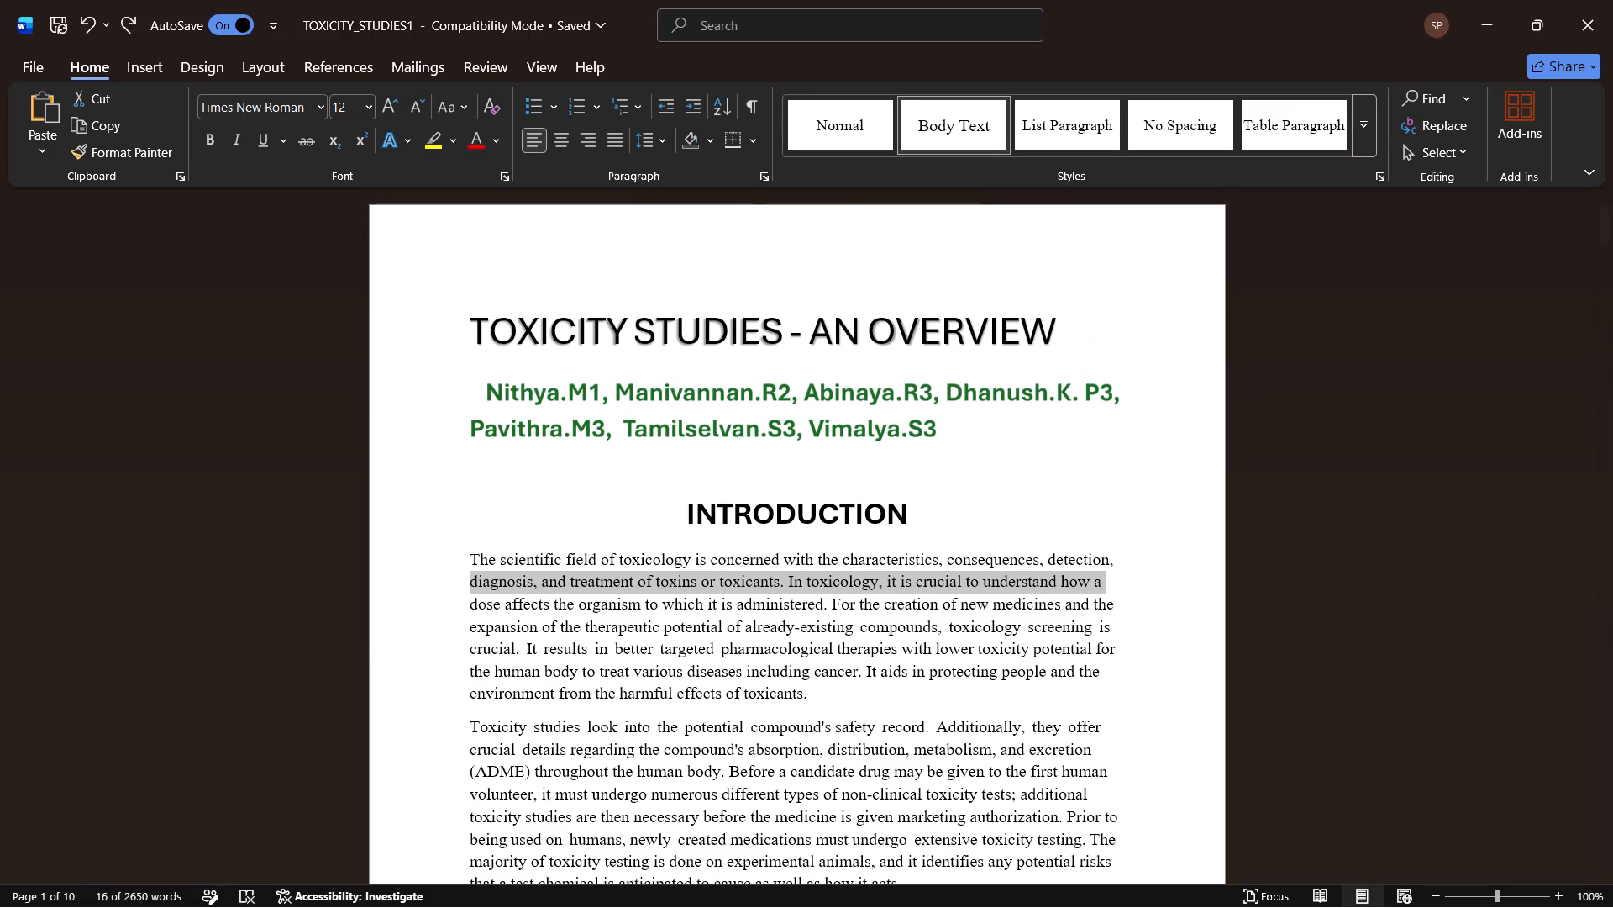
pyautogui.scroll(-12, 1444, 520)
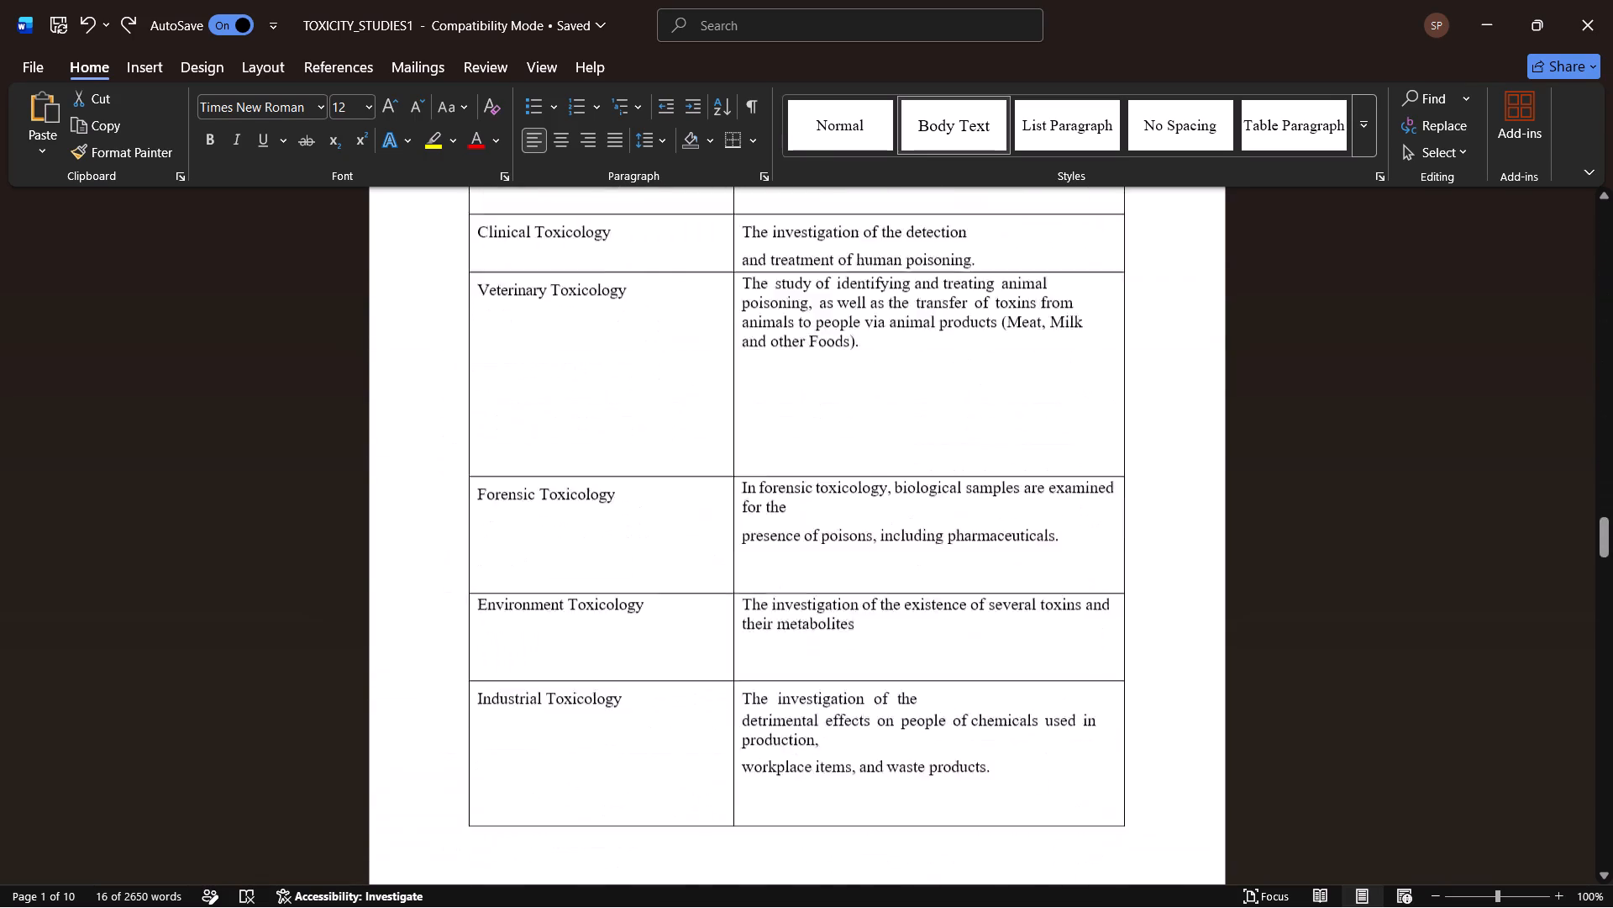
pyautogui.scroll(-14, 1444, 520)
pyautogui.scroll(4, 1444, 520)
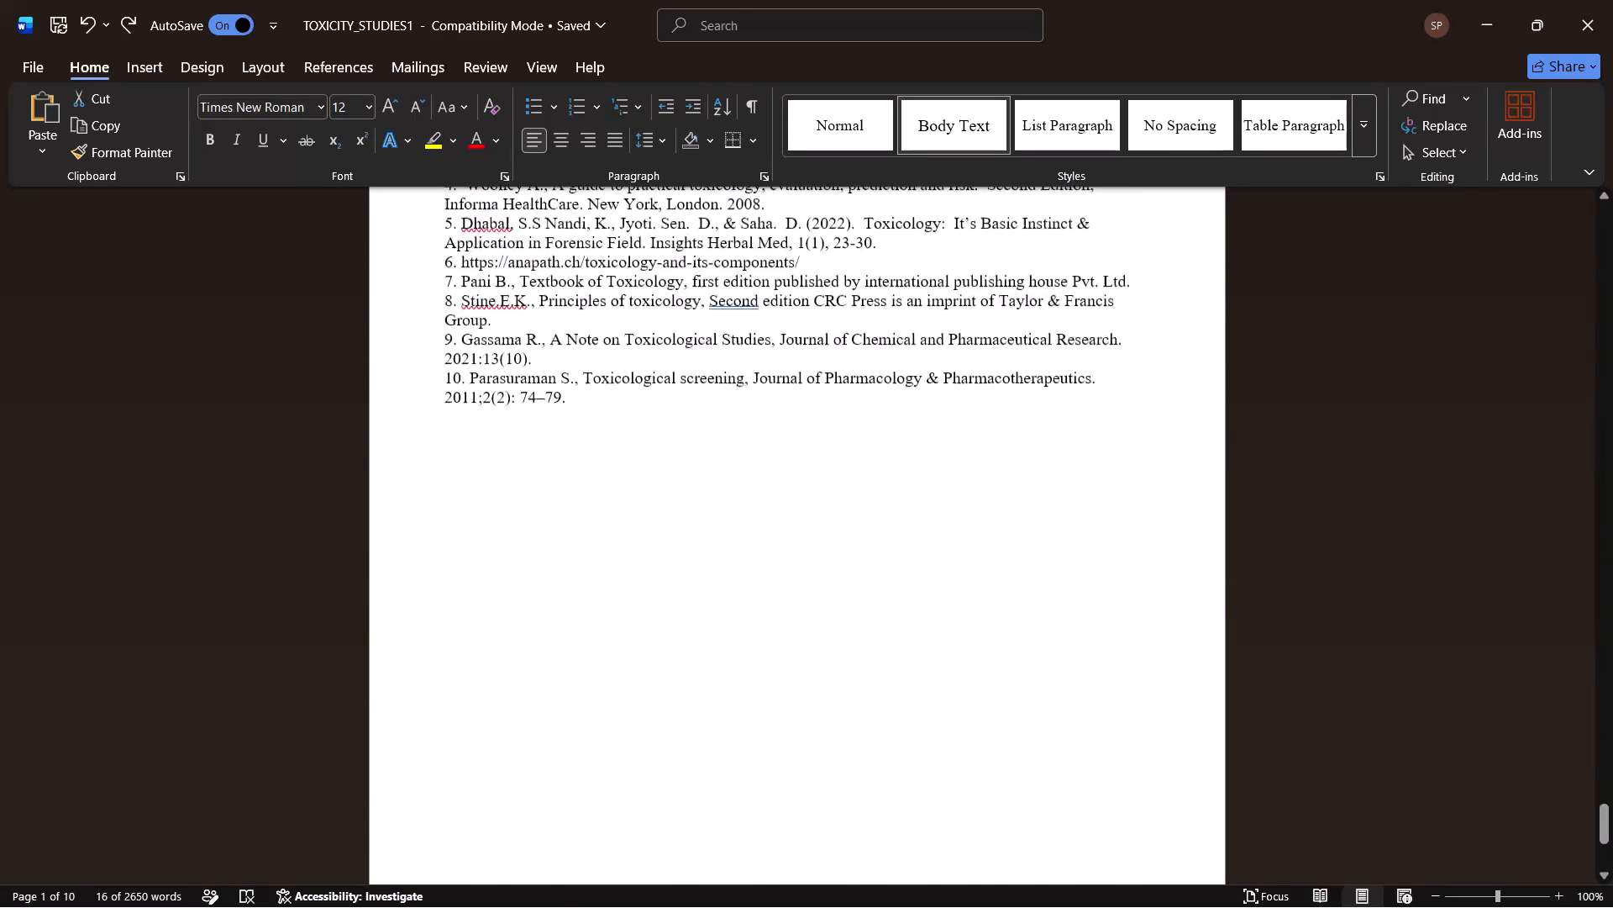
pyautogui.scroll(14, 1444, 520)
pyautogui.scroll(16, 1444, 520)
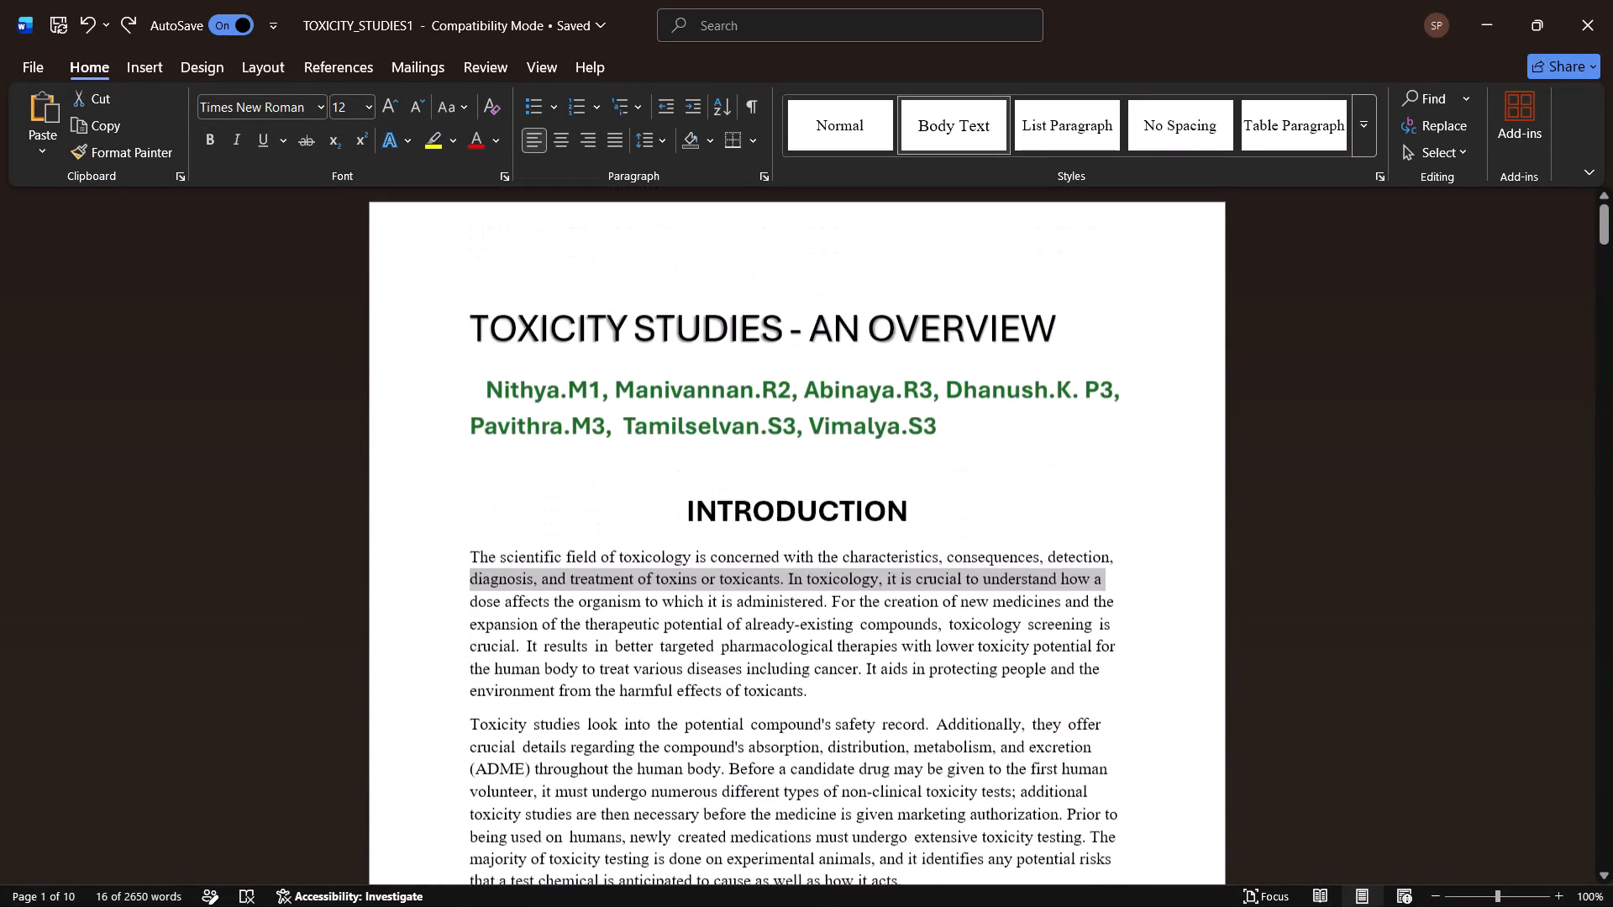
pyautogui.click(1444, 520)
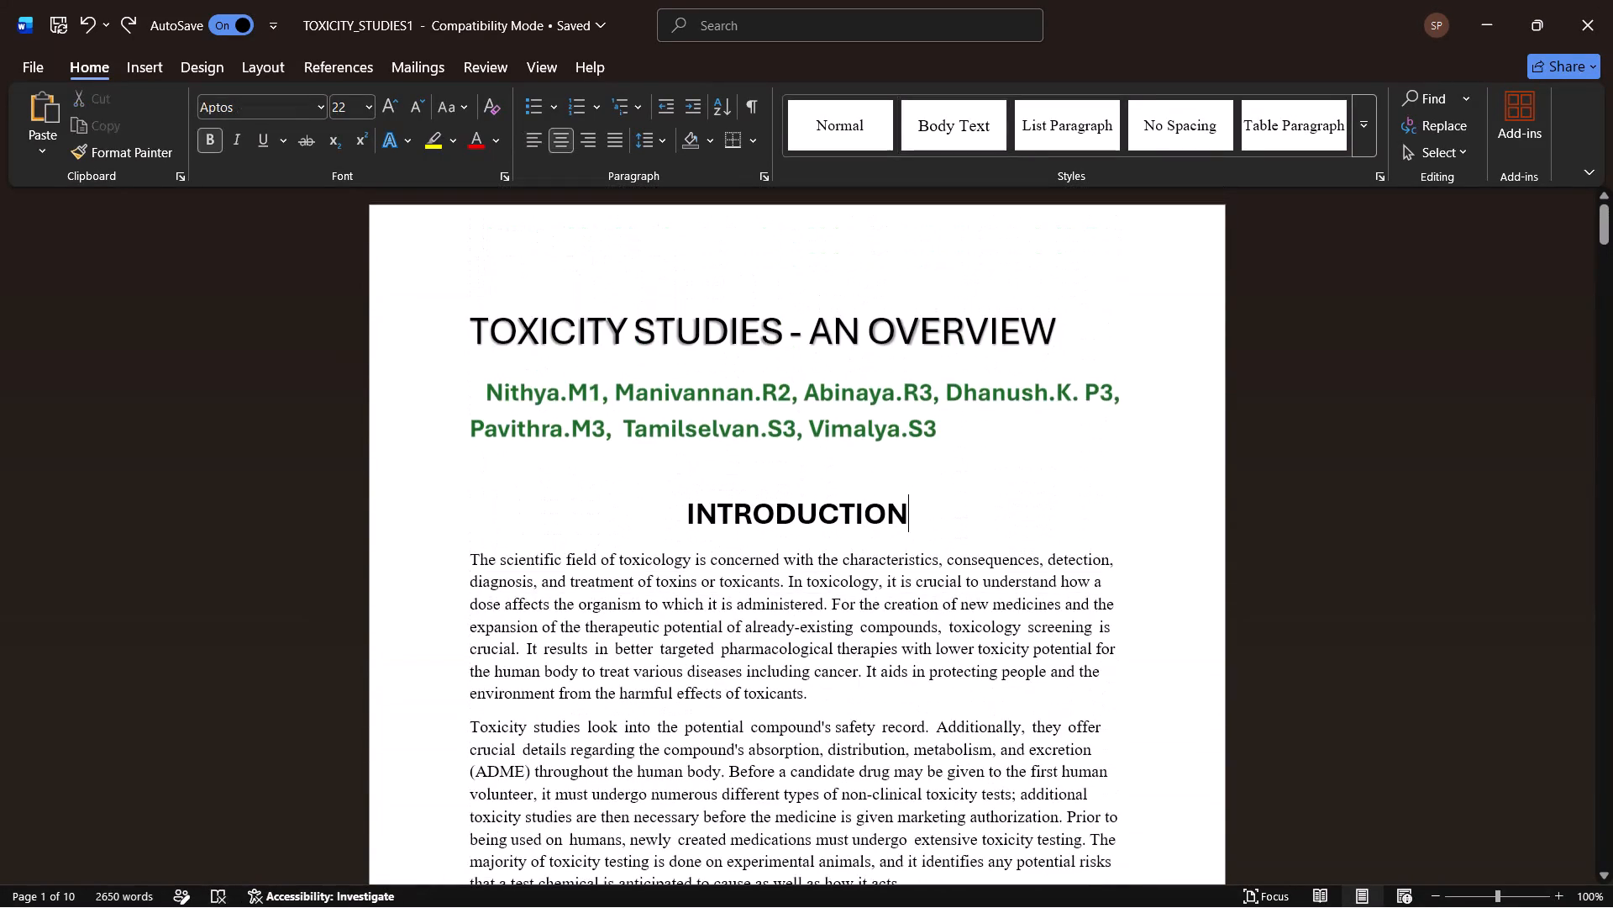
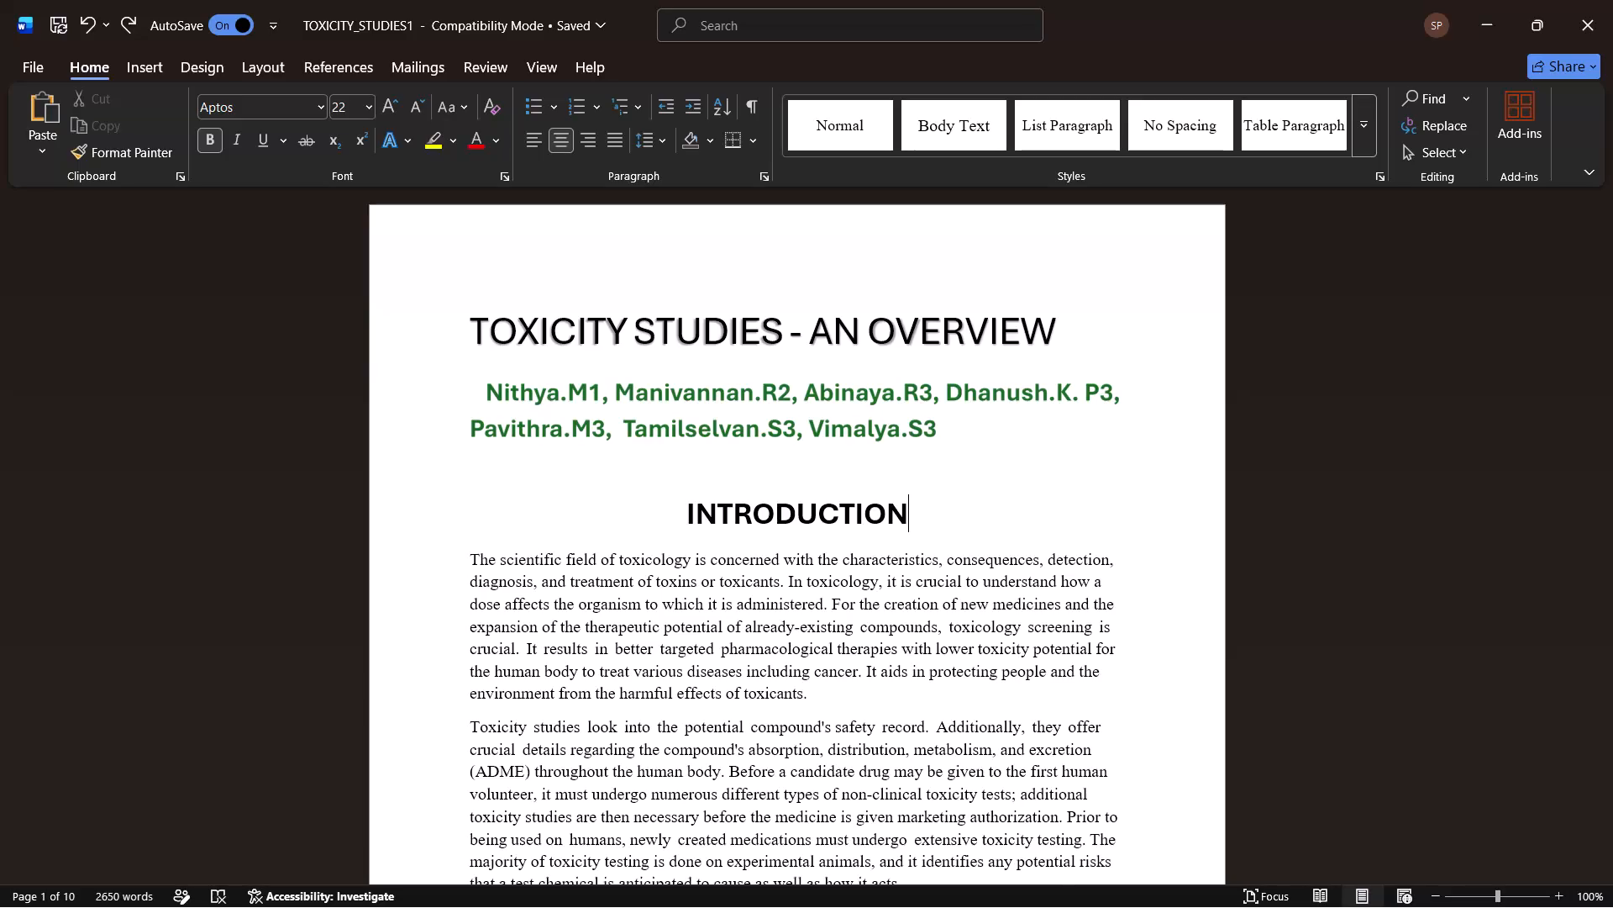
# Skim the document from the Introduction through the testing methods and conclusion to its end and back to the title.
pyautogui.scroll(-4, 847, 391)
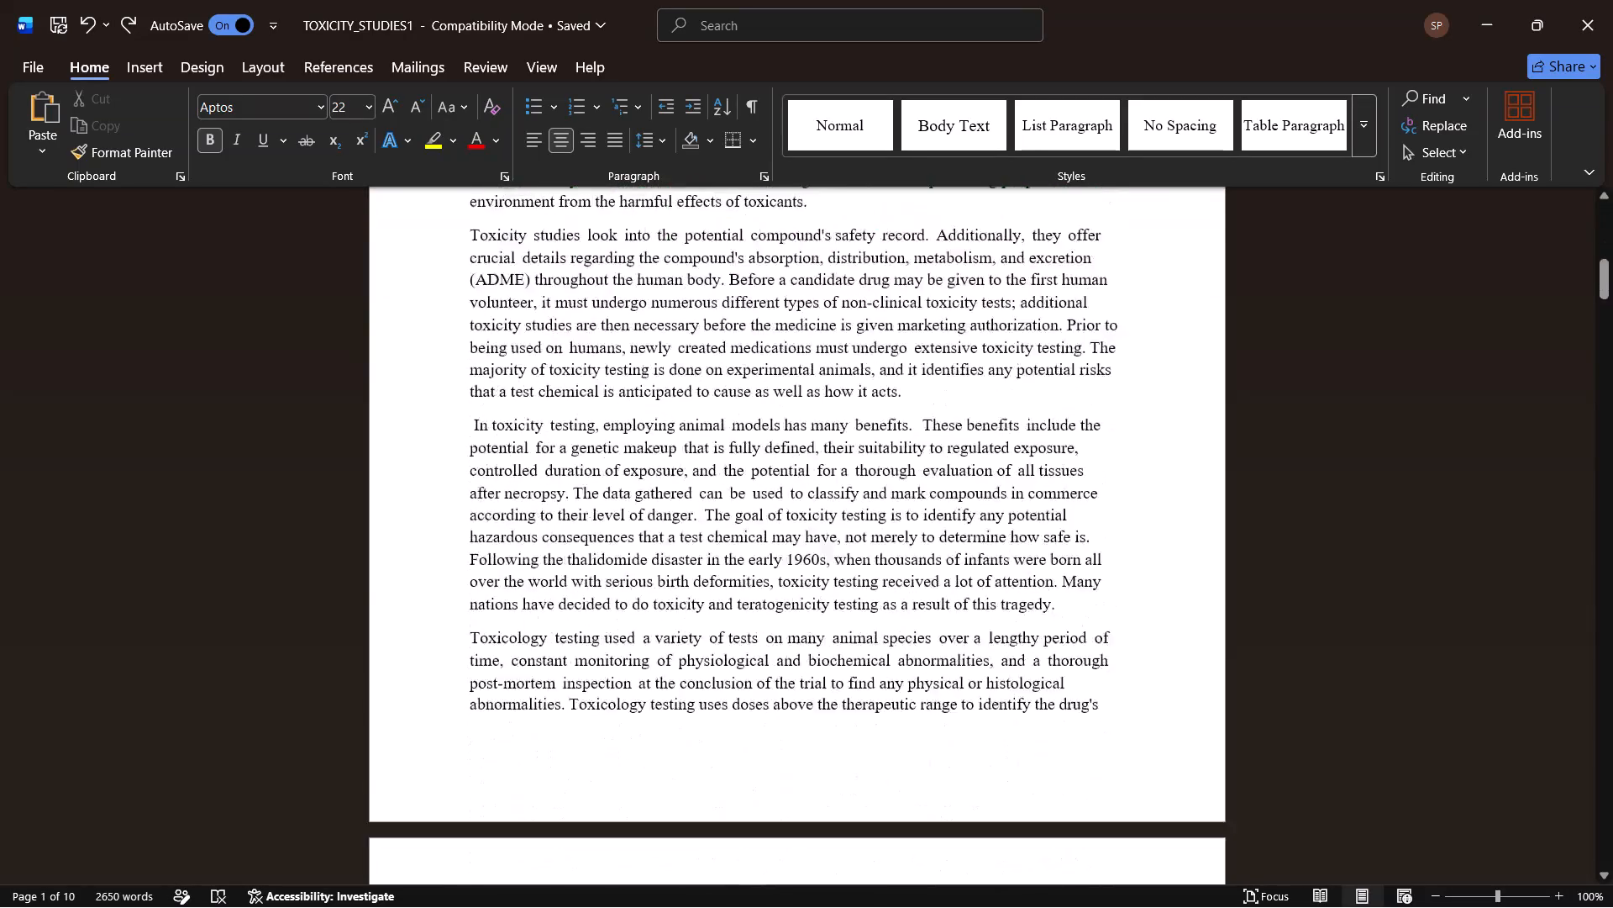
pyautogui.scroll(-7, 847, 391)
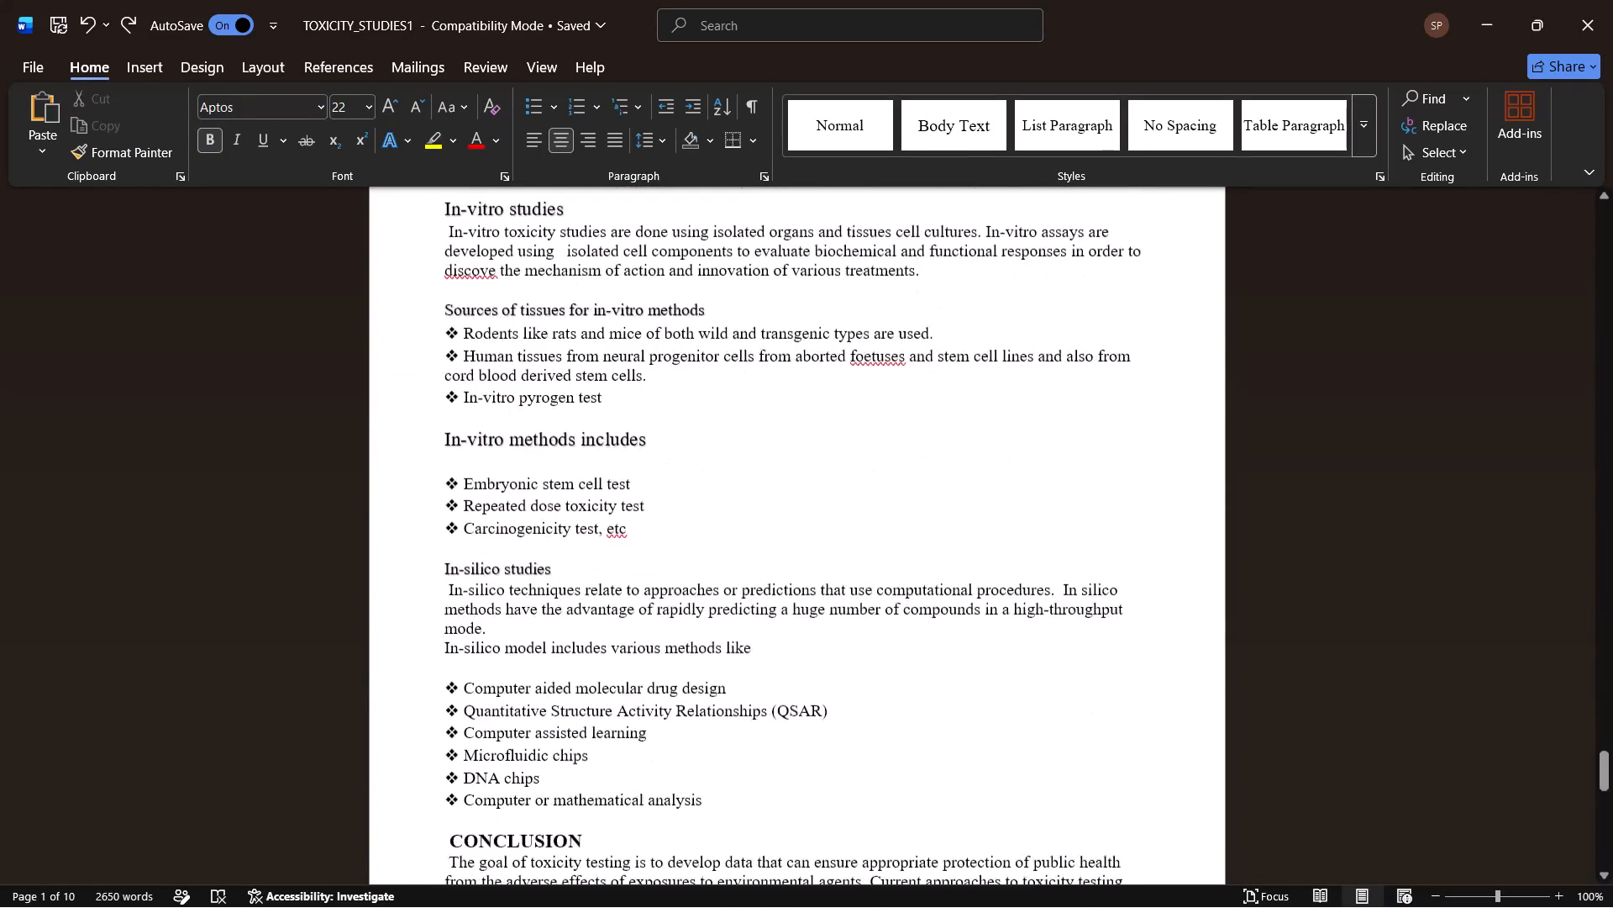
pyautogui.scroll(-9, 847, 391)
pyautogui.scroll(15, 847, 391)
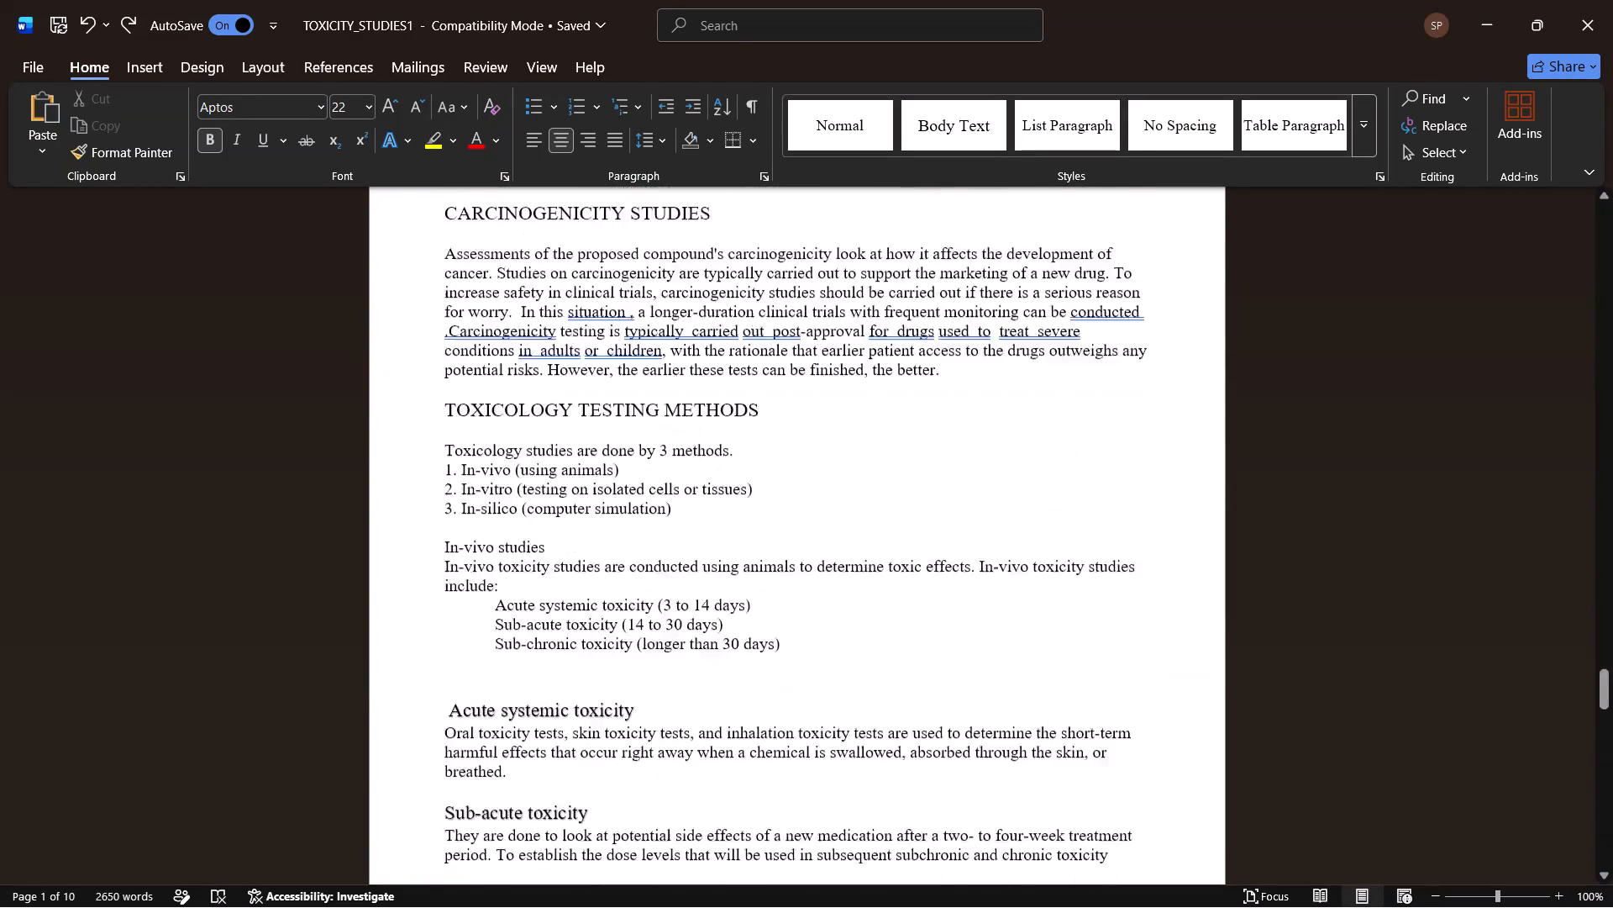
pyautogui.scroll(20, 847, 391)
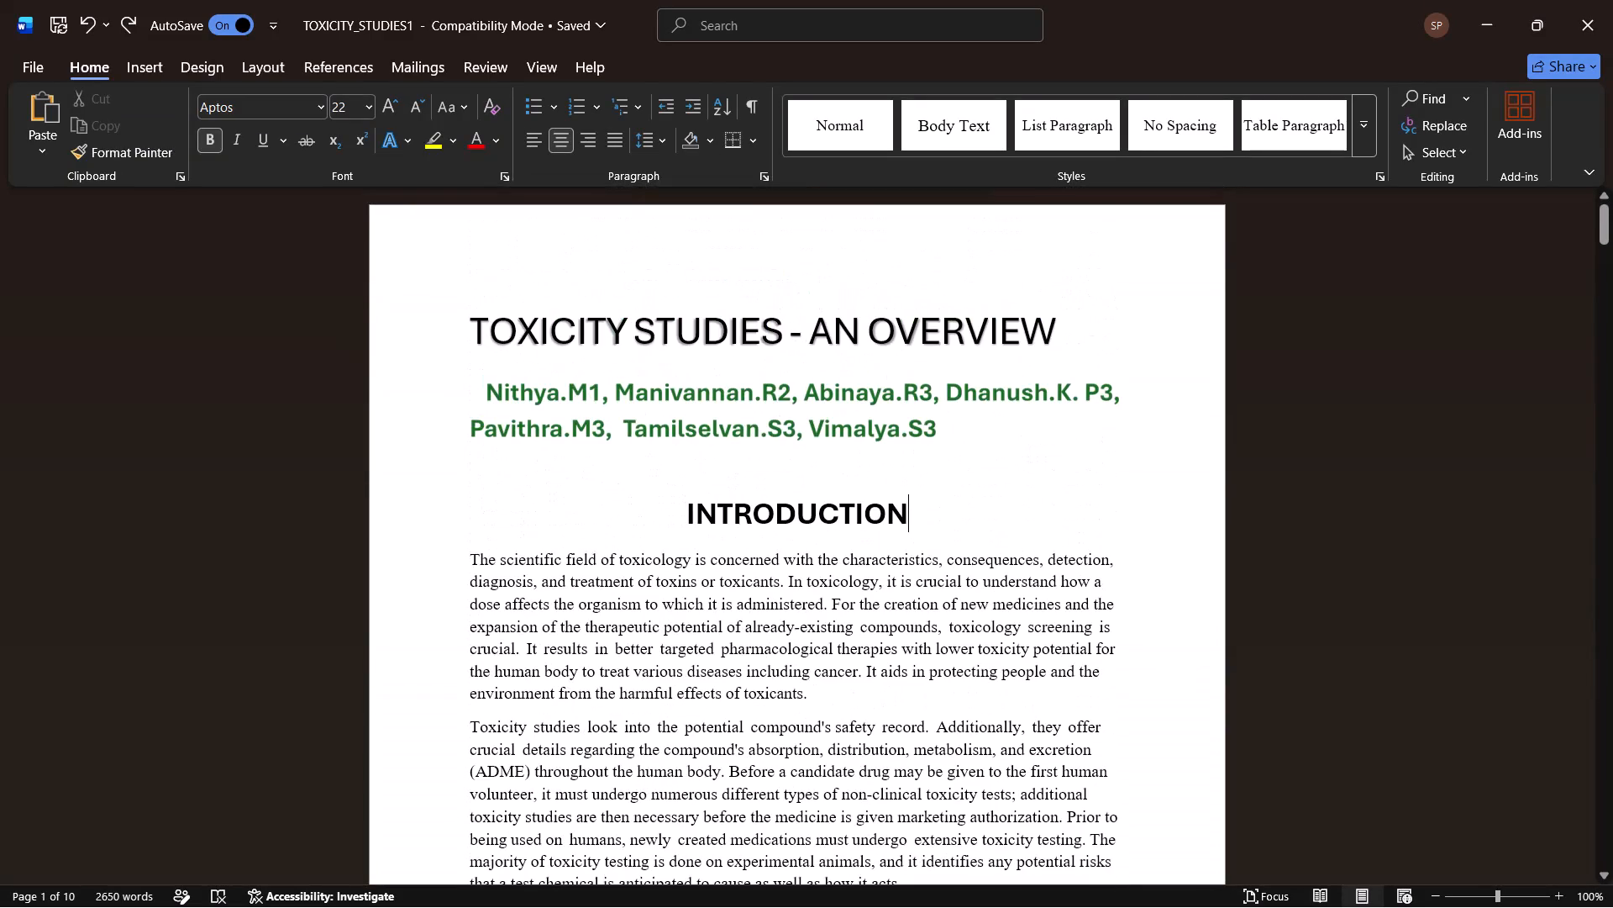
# Look back through the Descriptive and Mechanistic Toxicology sections and the Types of Toxicology table up to the title.
pyautogui.tripleClick(1600, 293)
pyautogui.doubleClick(1600, 293)
pyautogui.moveTo(1600, 293); pyautogui.dragTo(1602, 234)
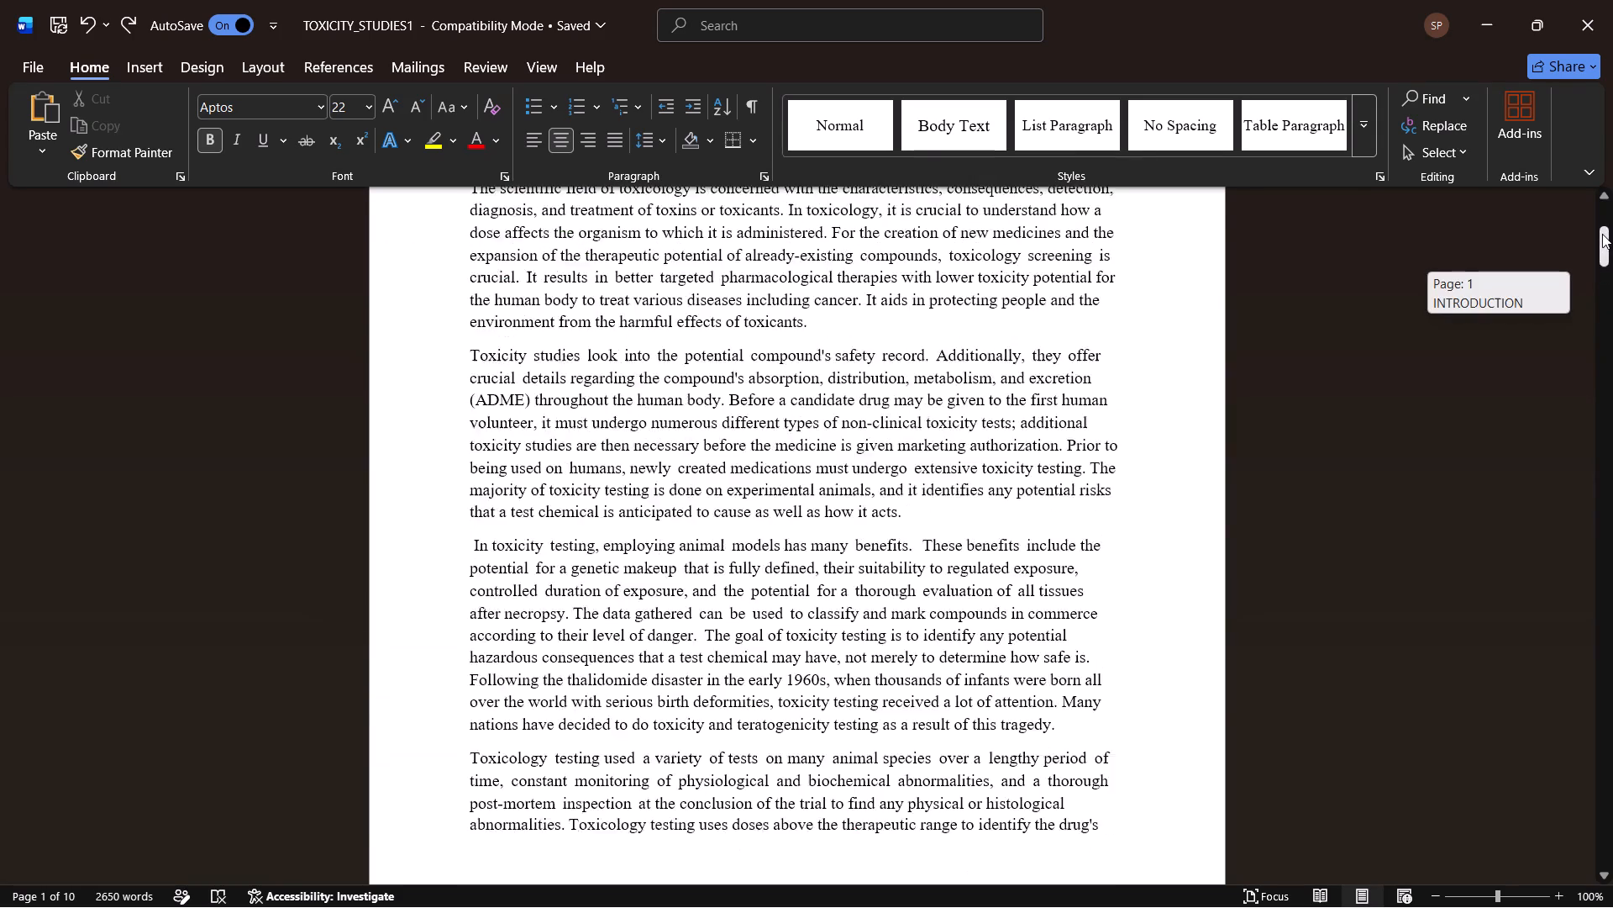
pyautogui.moveTo(1602, 234); pyautogui.dragTo(1612, 578)
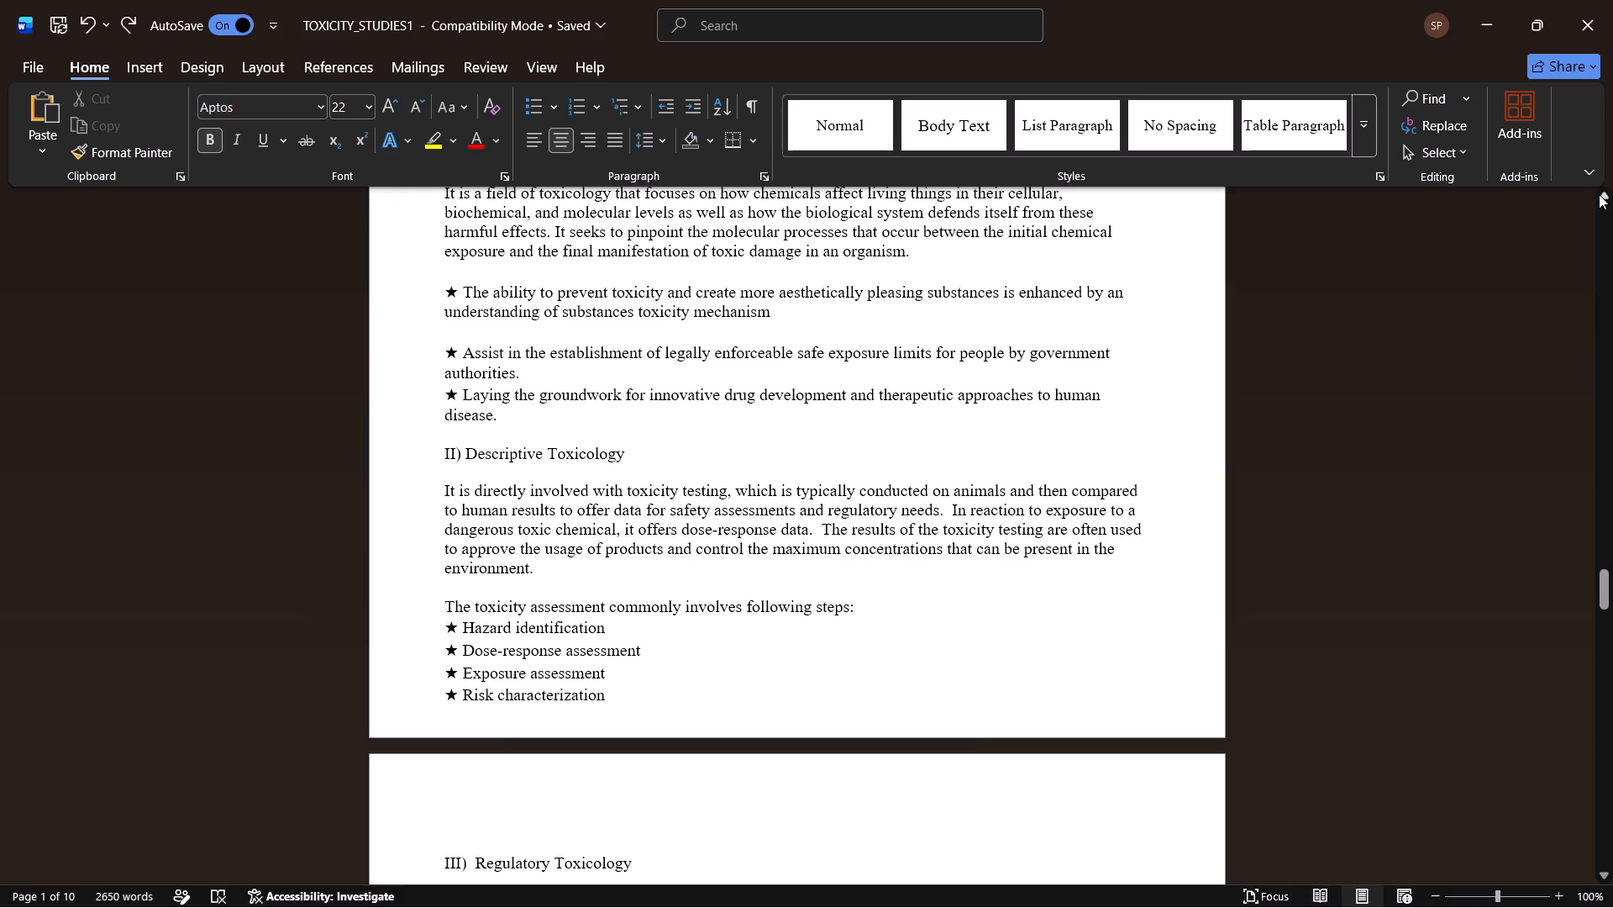
pyautogui.moveTo(1611, 192); pyautogui.dragTo(1593, 193)
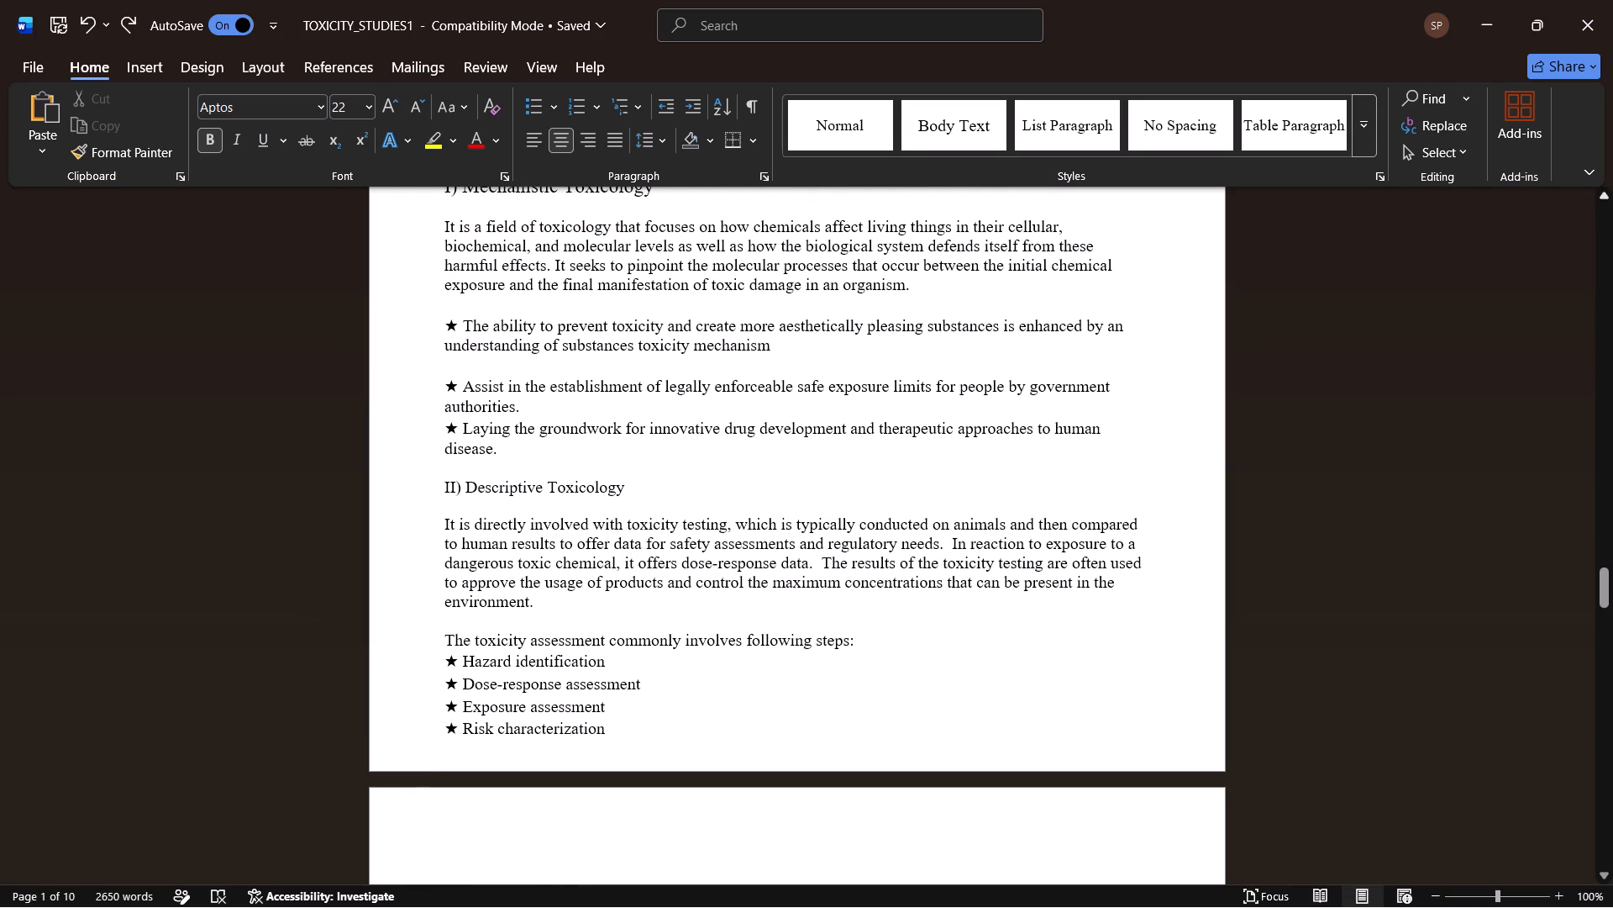
pyautogui.doubleClick(1605, 202)
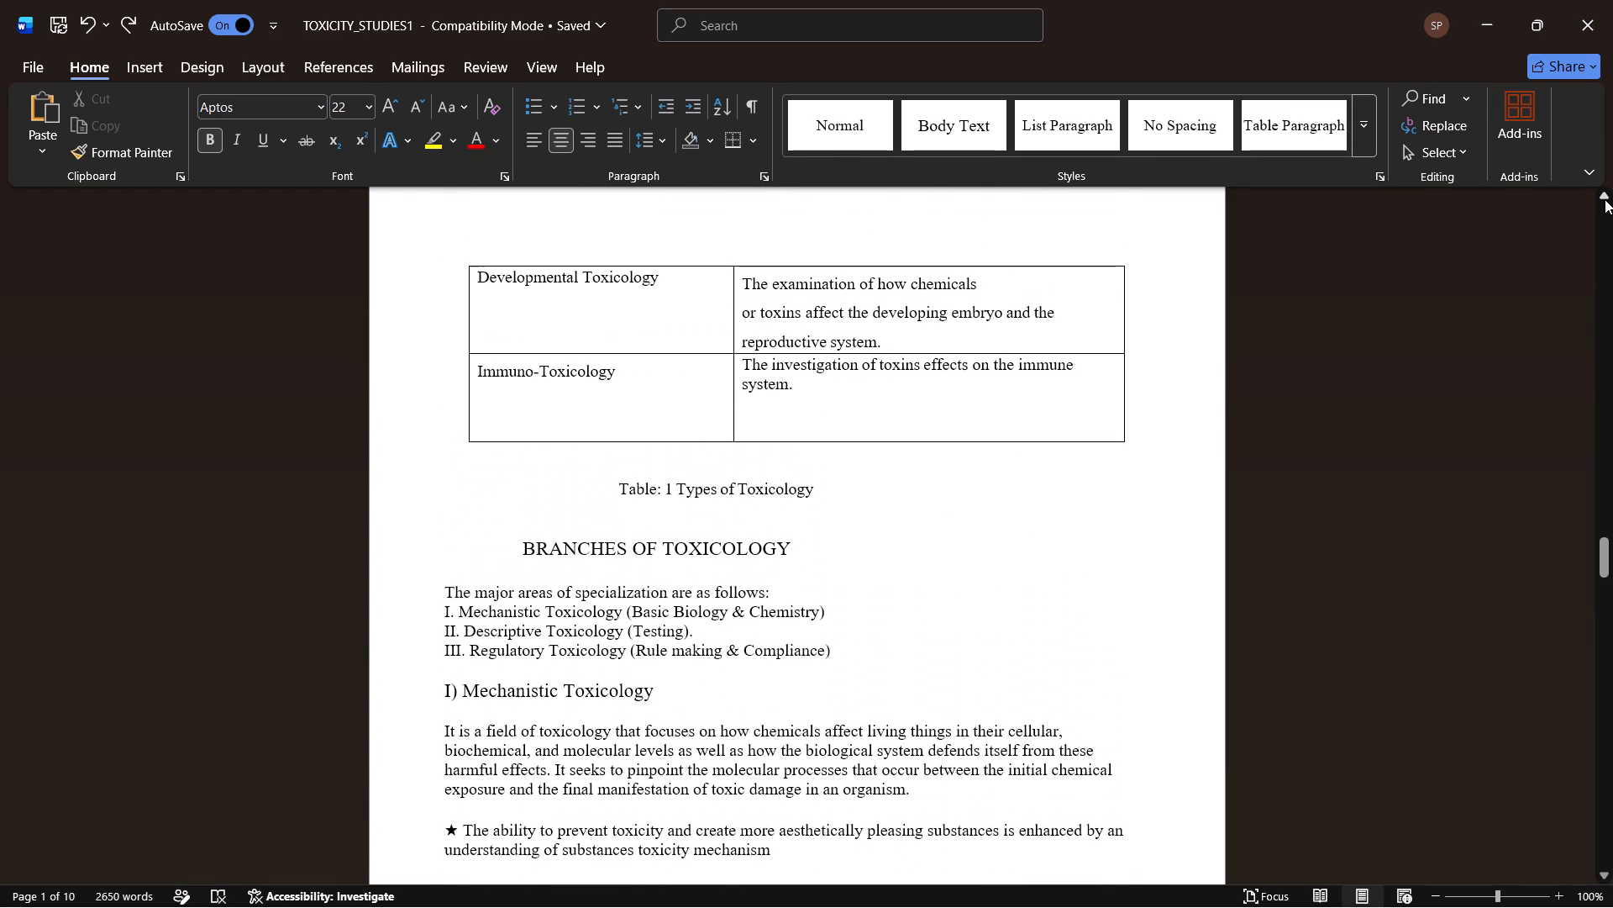
pyautogui.click(1604, 195)
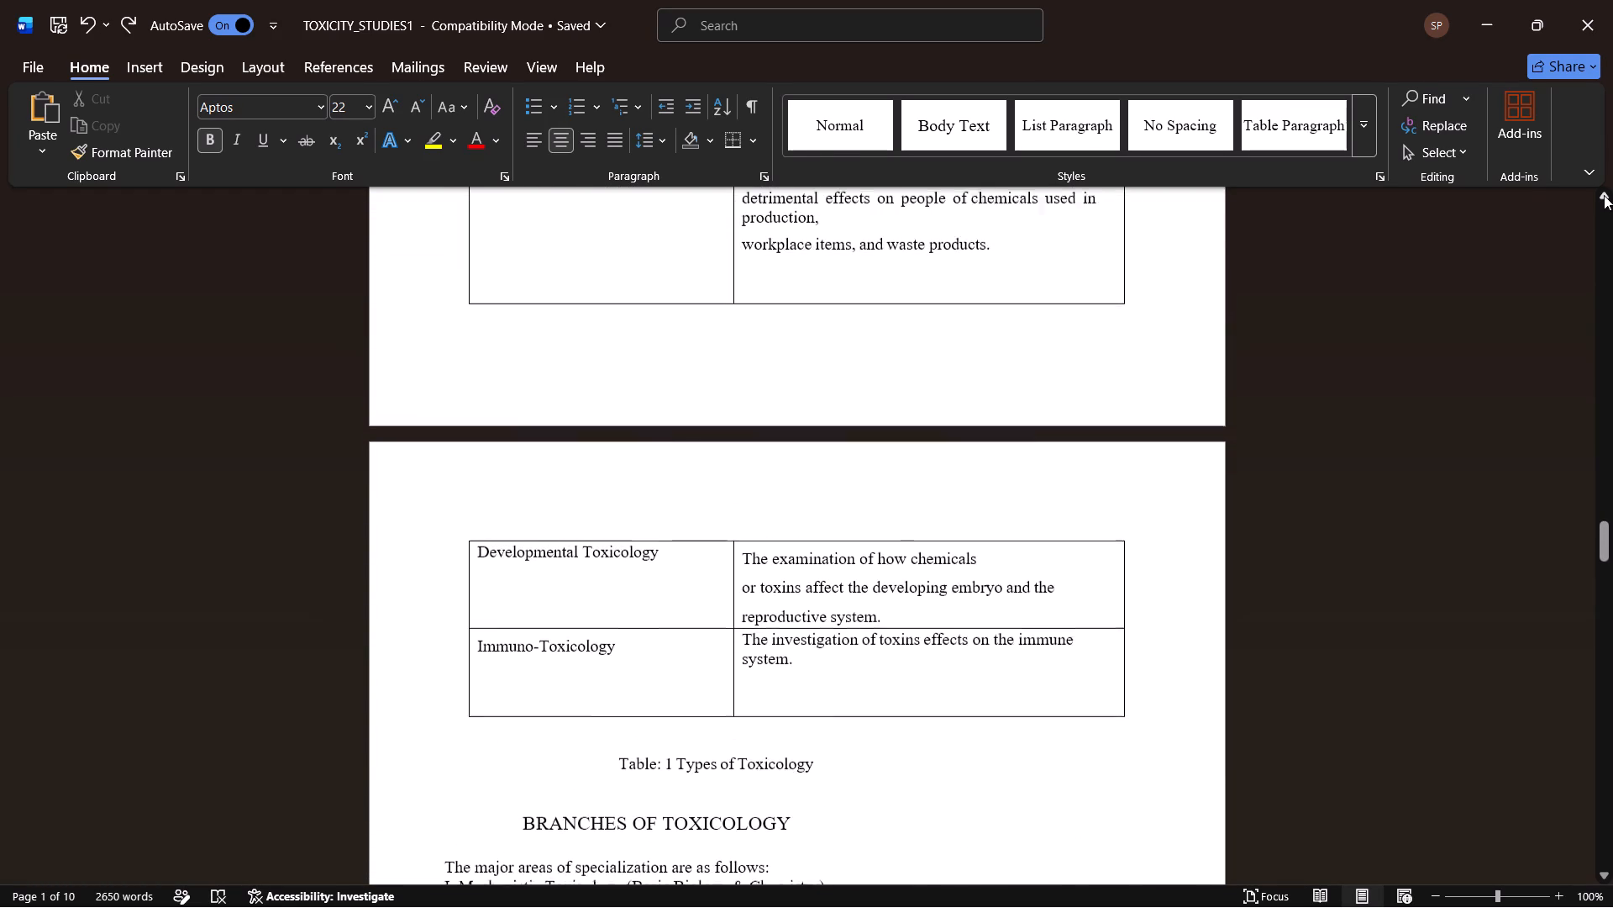
pyautogui.scroll(2, 1604, 195)
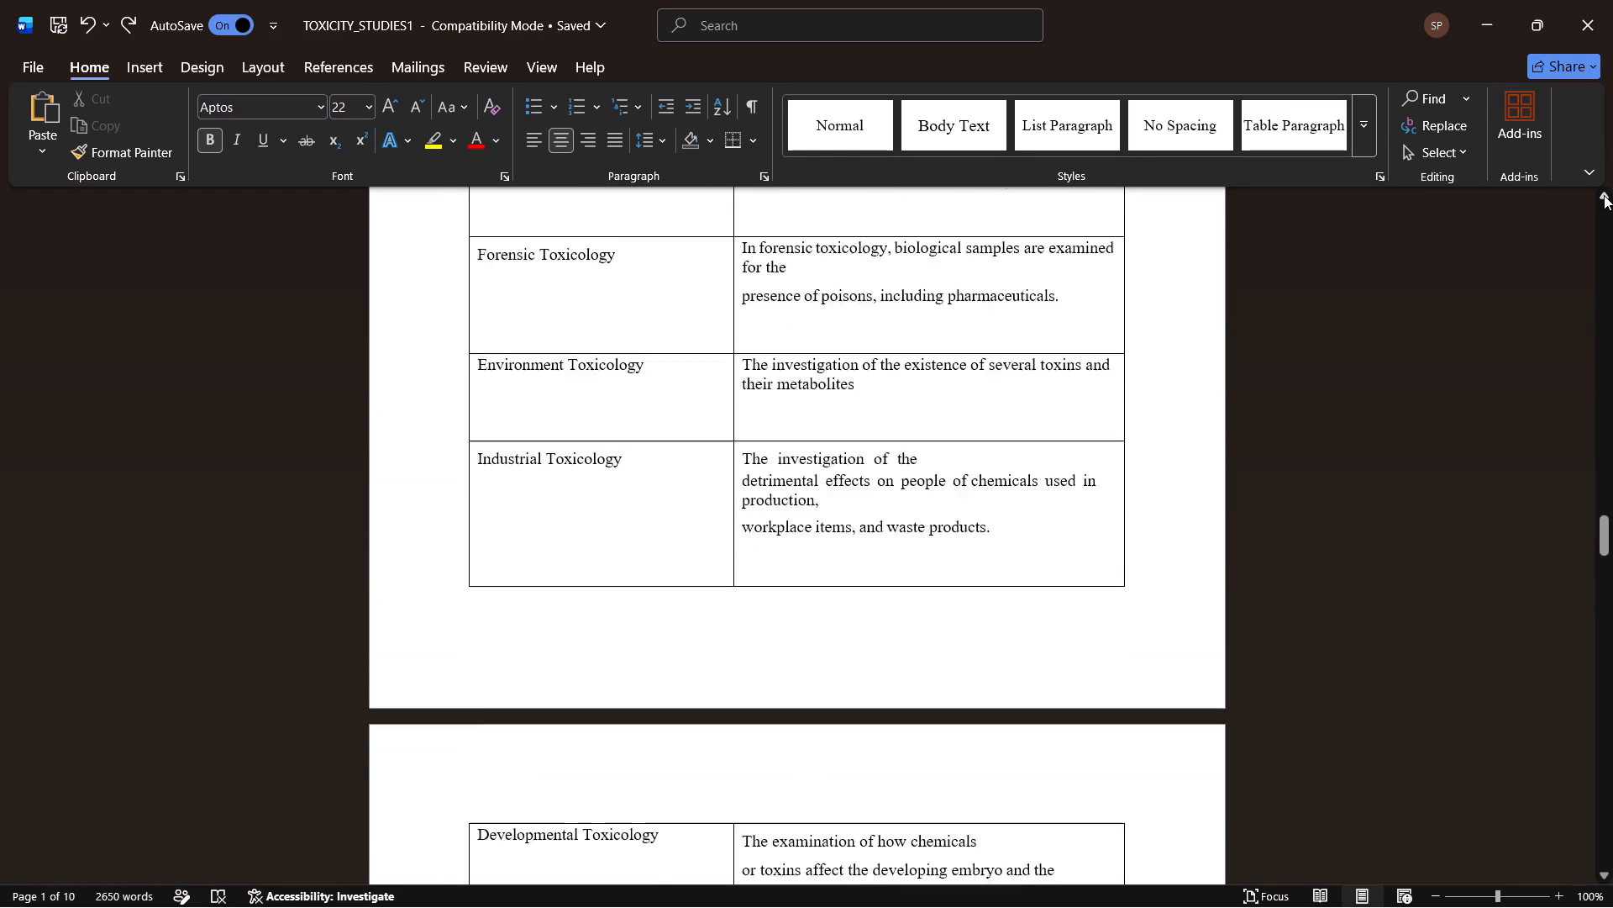
pyautogui.scroll(11, 1604, 195)
pyautogui.scroll(20, 1604, 195)
pyautogui.scroll(11, 1604, 195)
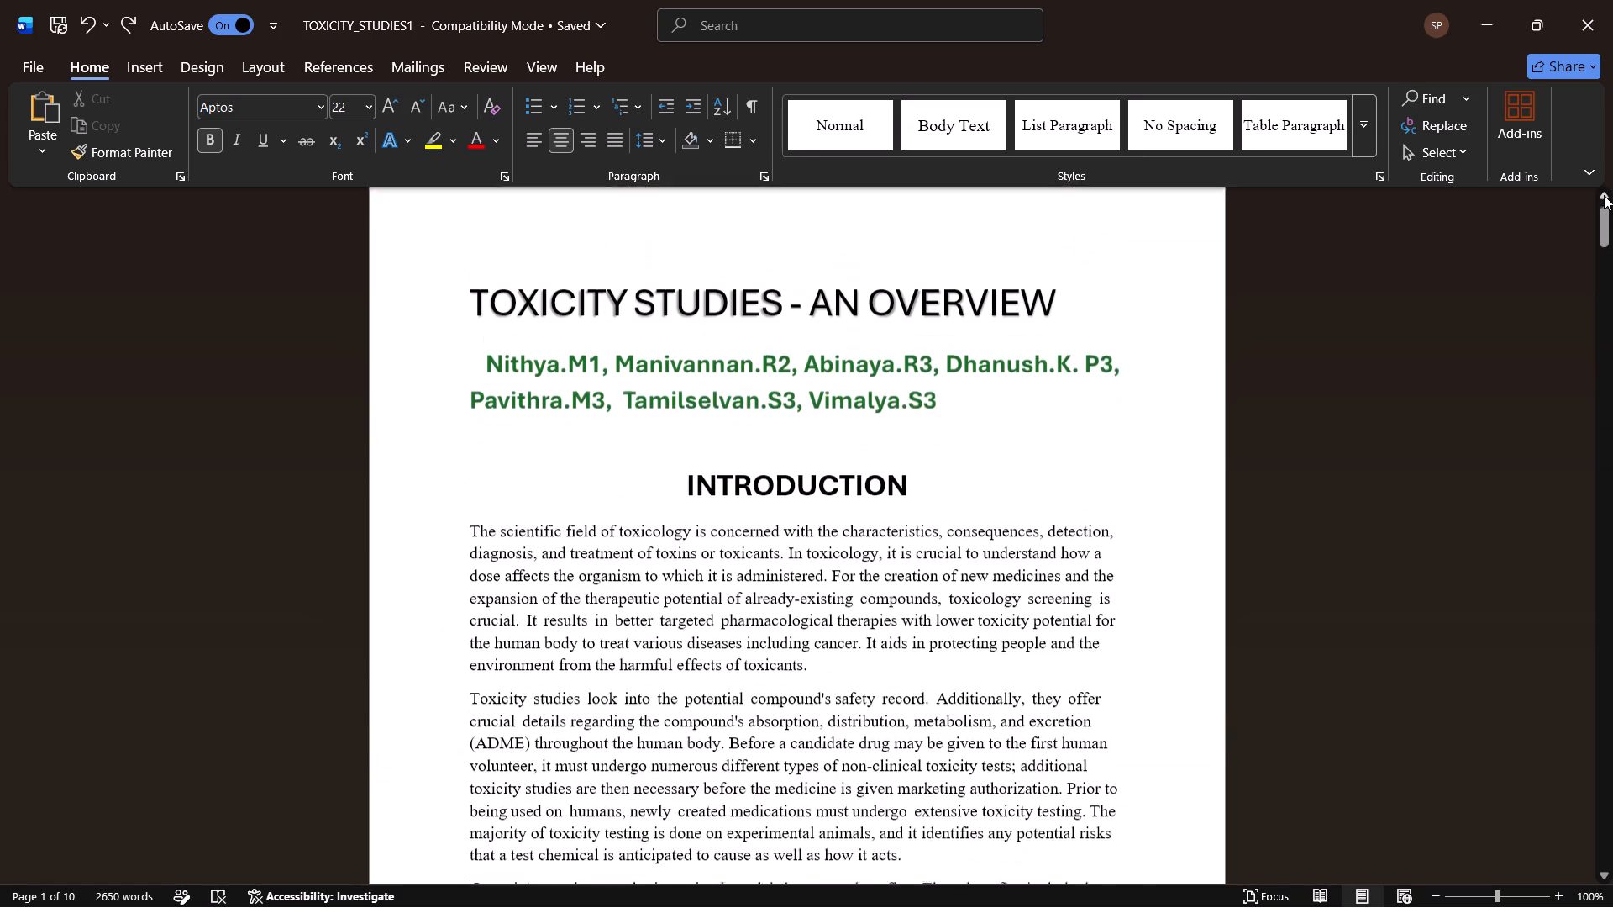
pyautogui.scroll(3, 1604, 195)
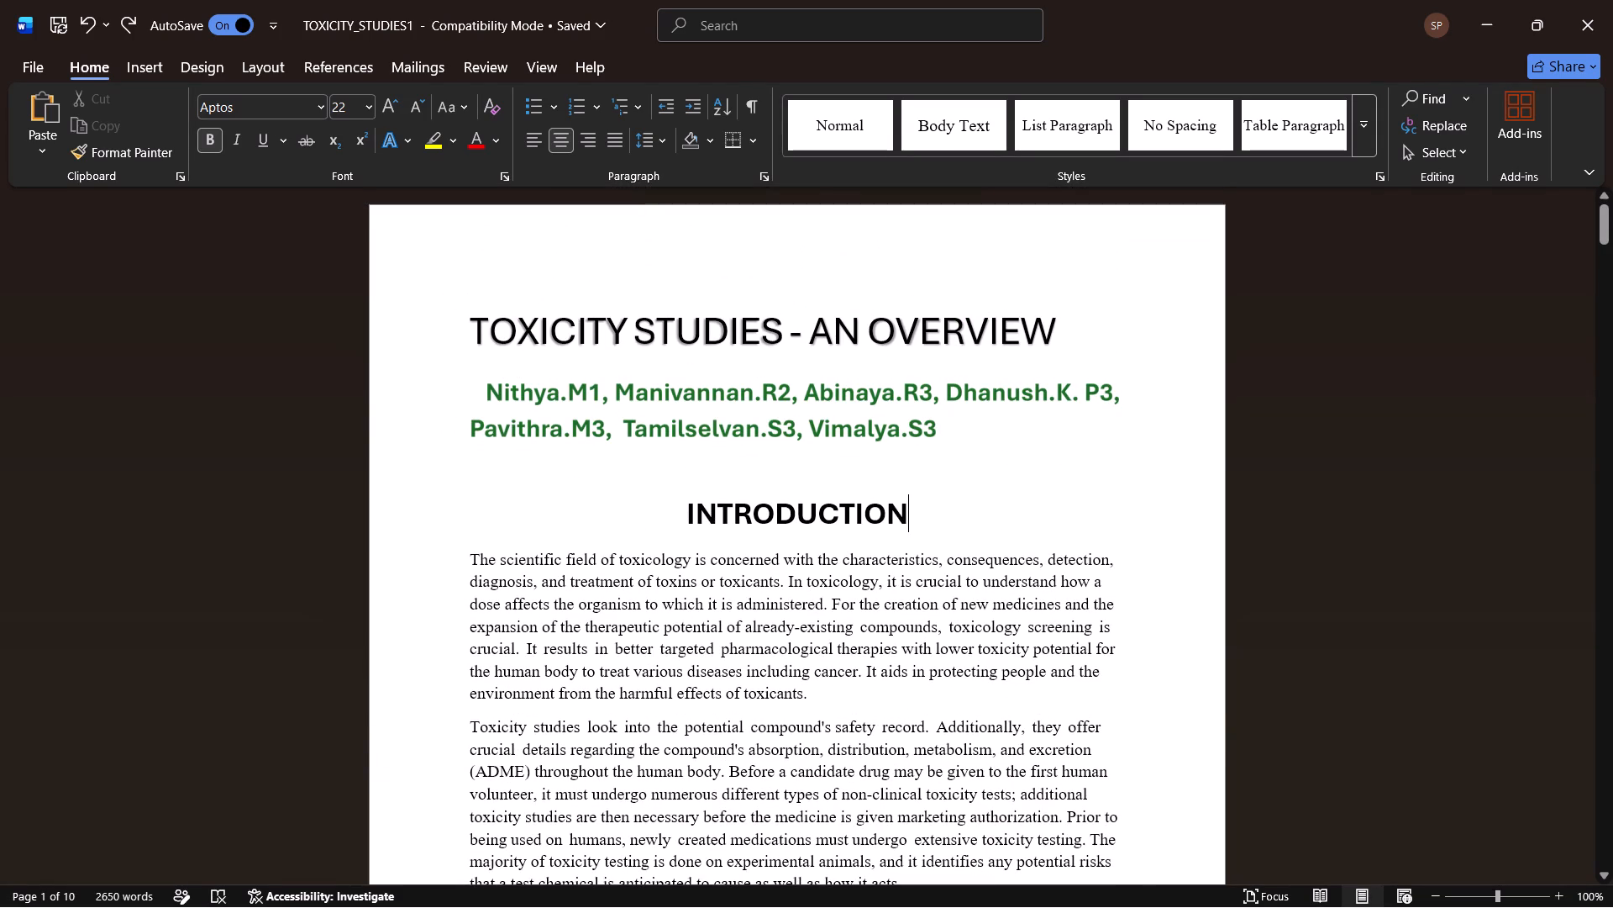
# Delete the two lines of green author names between the title and the INTRODUCTION heading.
pyautogui.moveTo(472, 330); pyautogui.dragTo(544, 368)
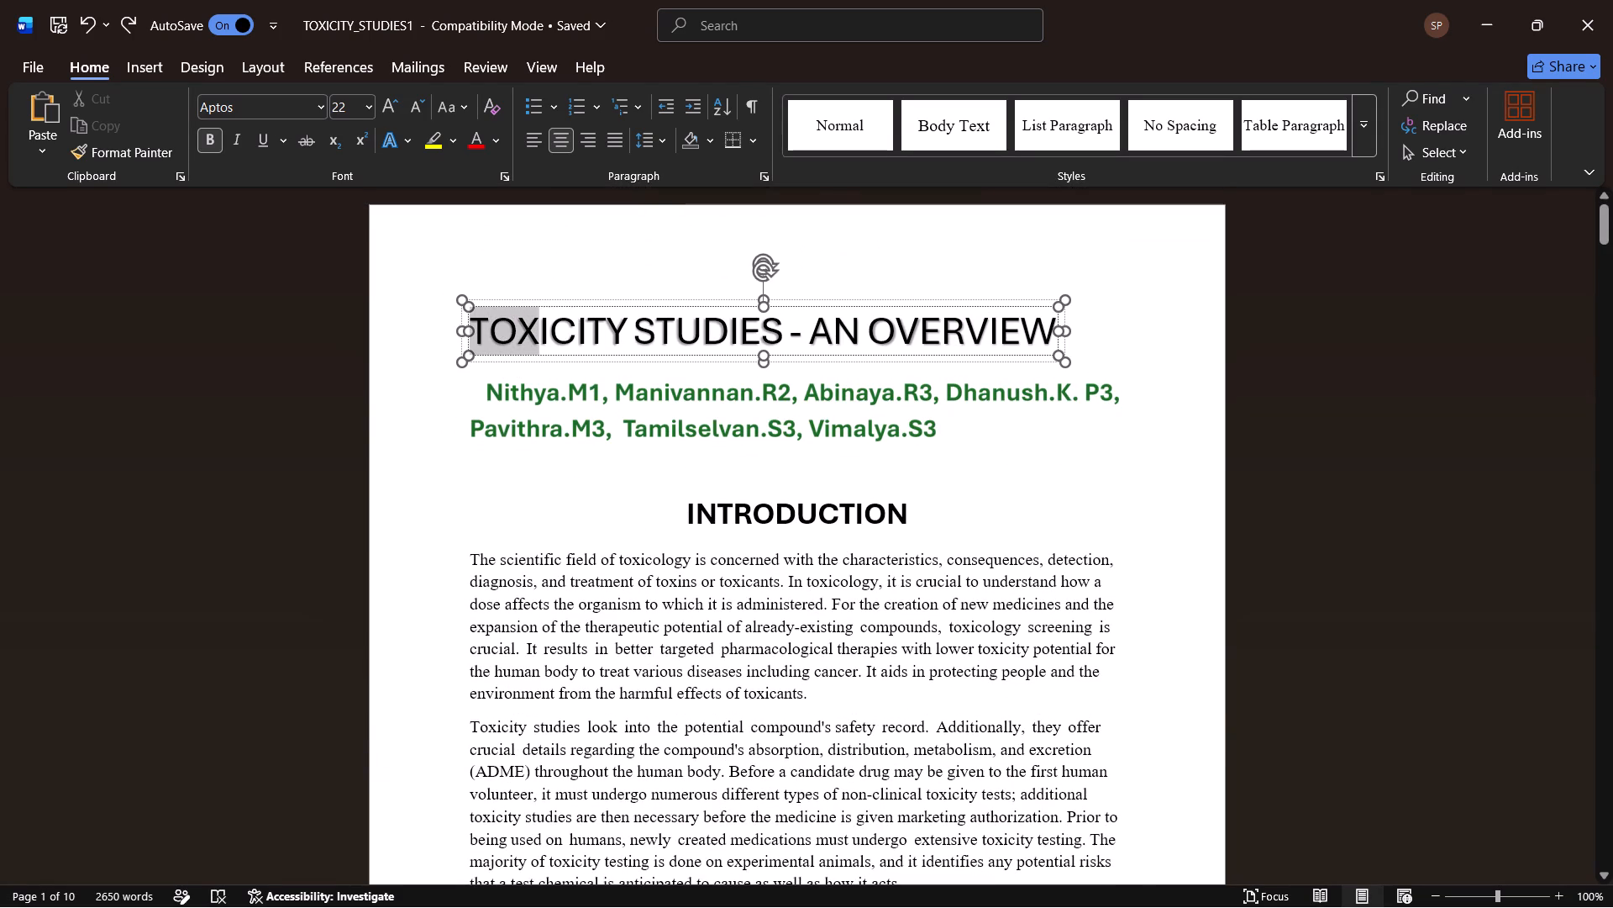
pyautogui.moveTo(544, 368); pyautogui.dragTo(651, 450)
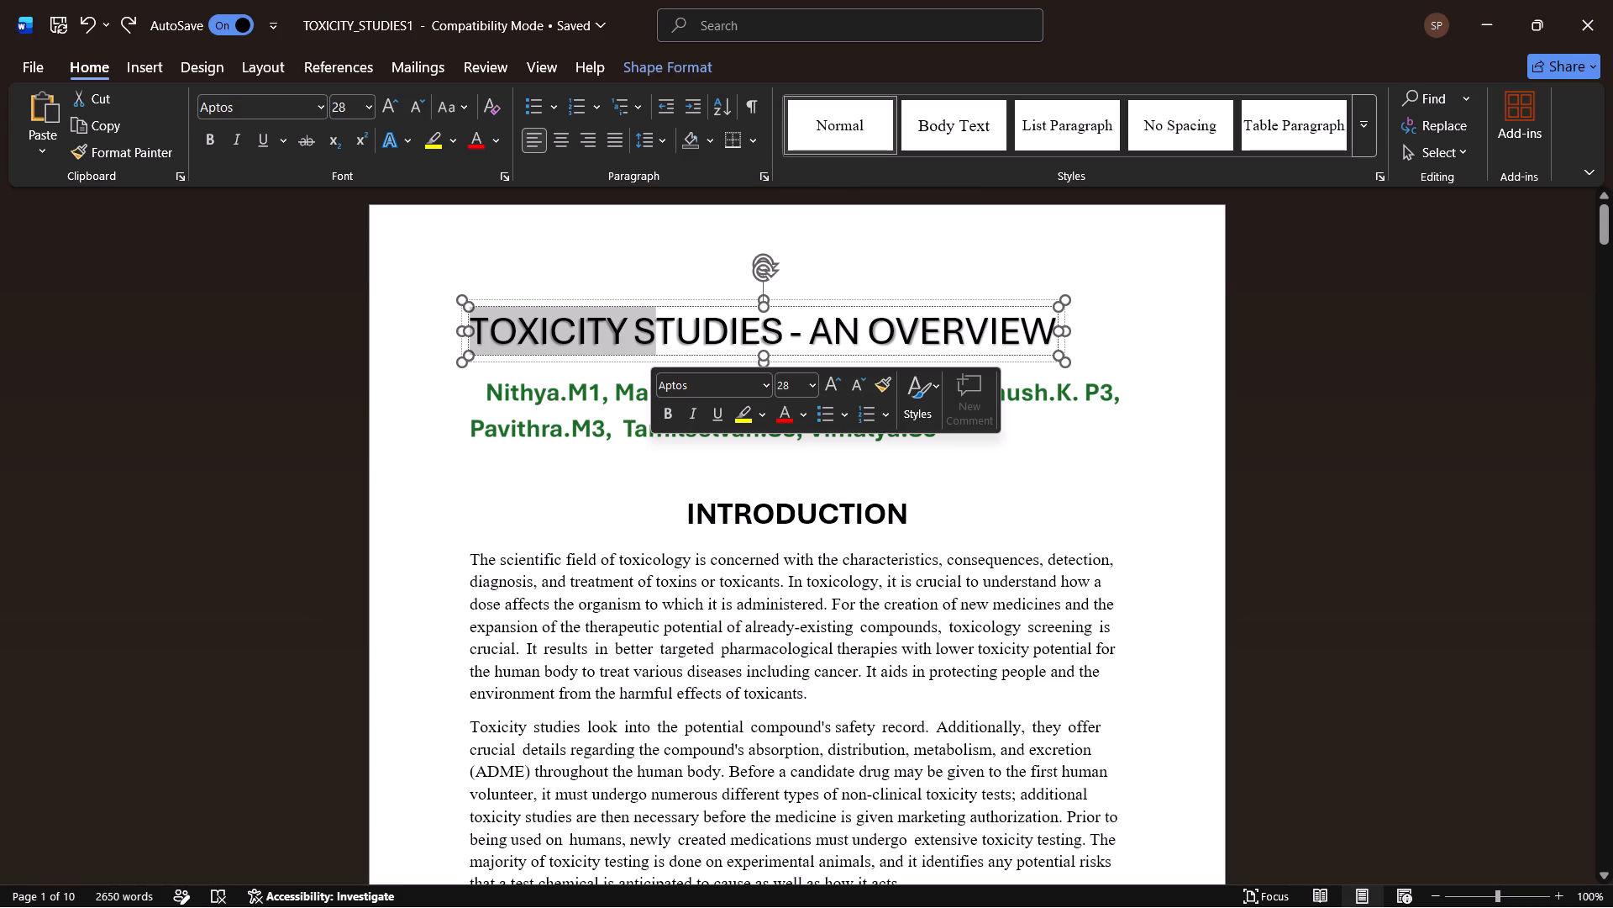
pyautogui.click(432, 304)
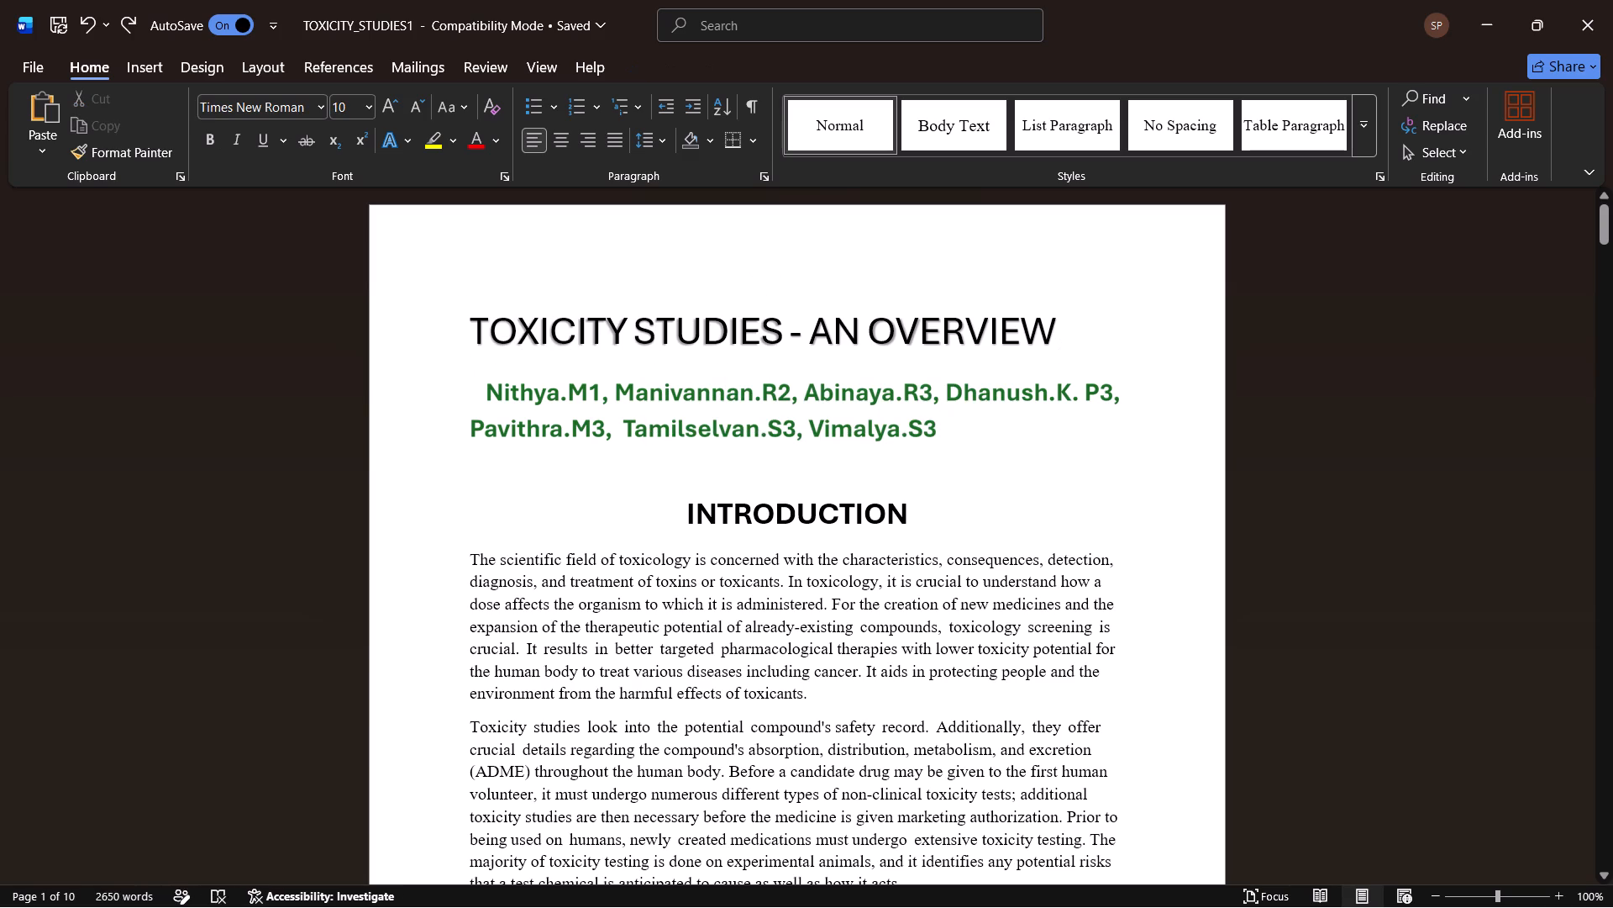
pyautogui.click(454, 331)
pyautogui.click(454, 331)
pyautogui.moveTo(454, 331); pyautogui.dragTo(536, 419)
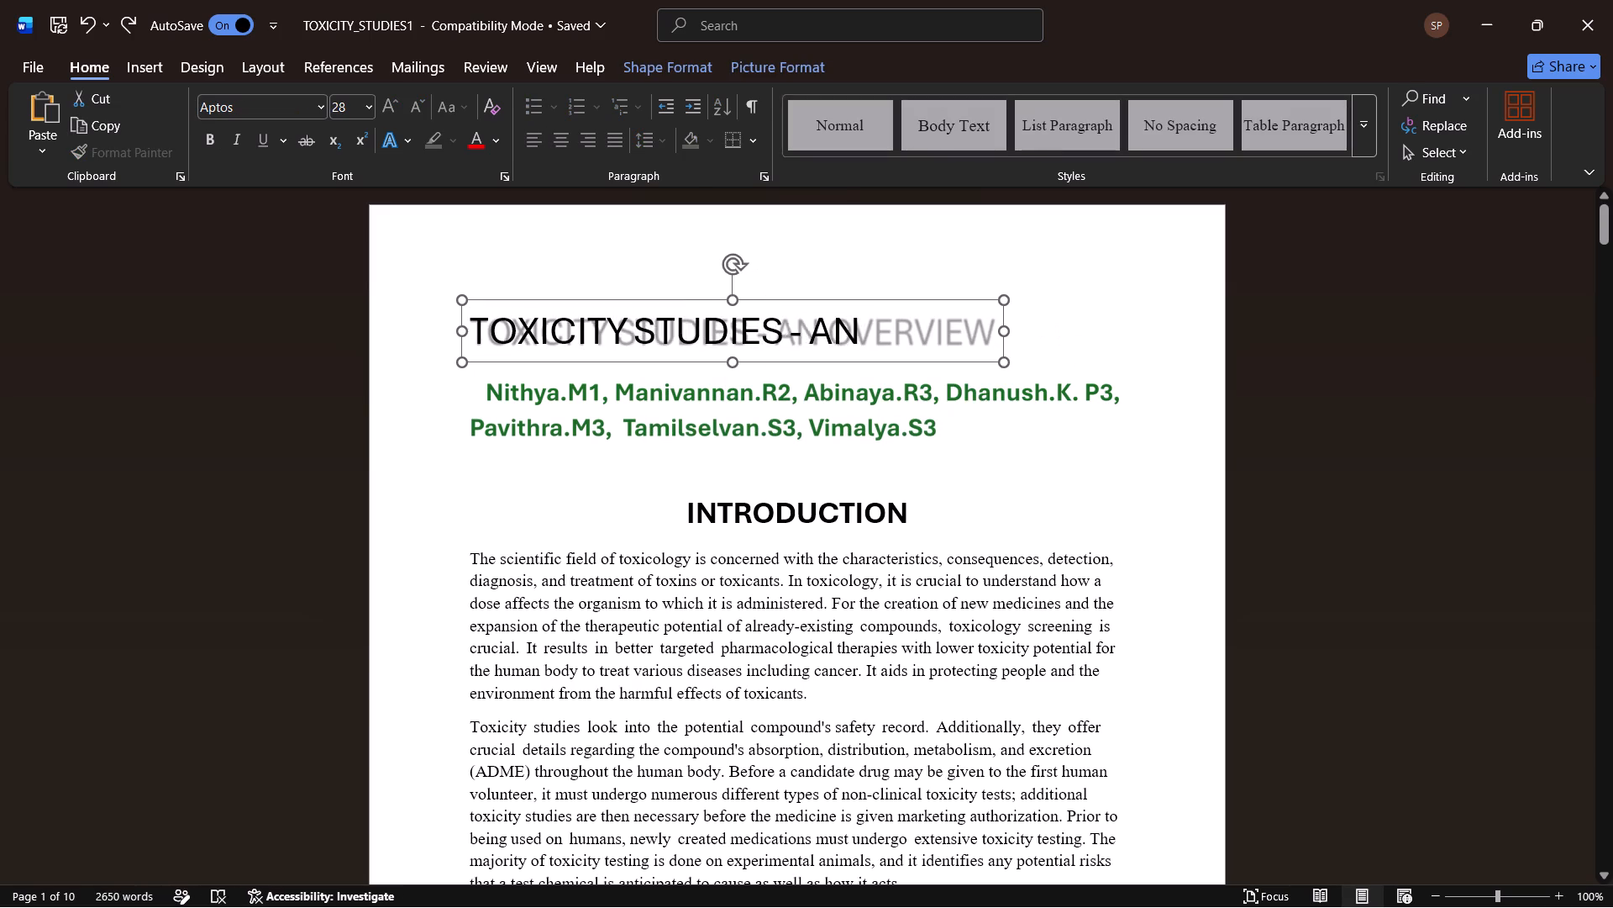
pyautogui.moveTo(536, 419); pyautogui.dragTo(402, 339)
pyautogui.click(61, 389)
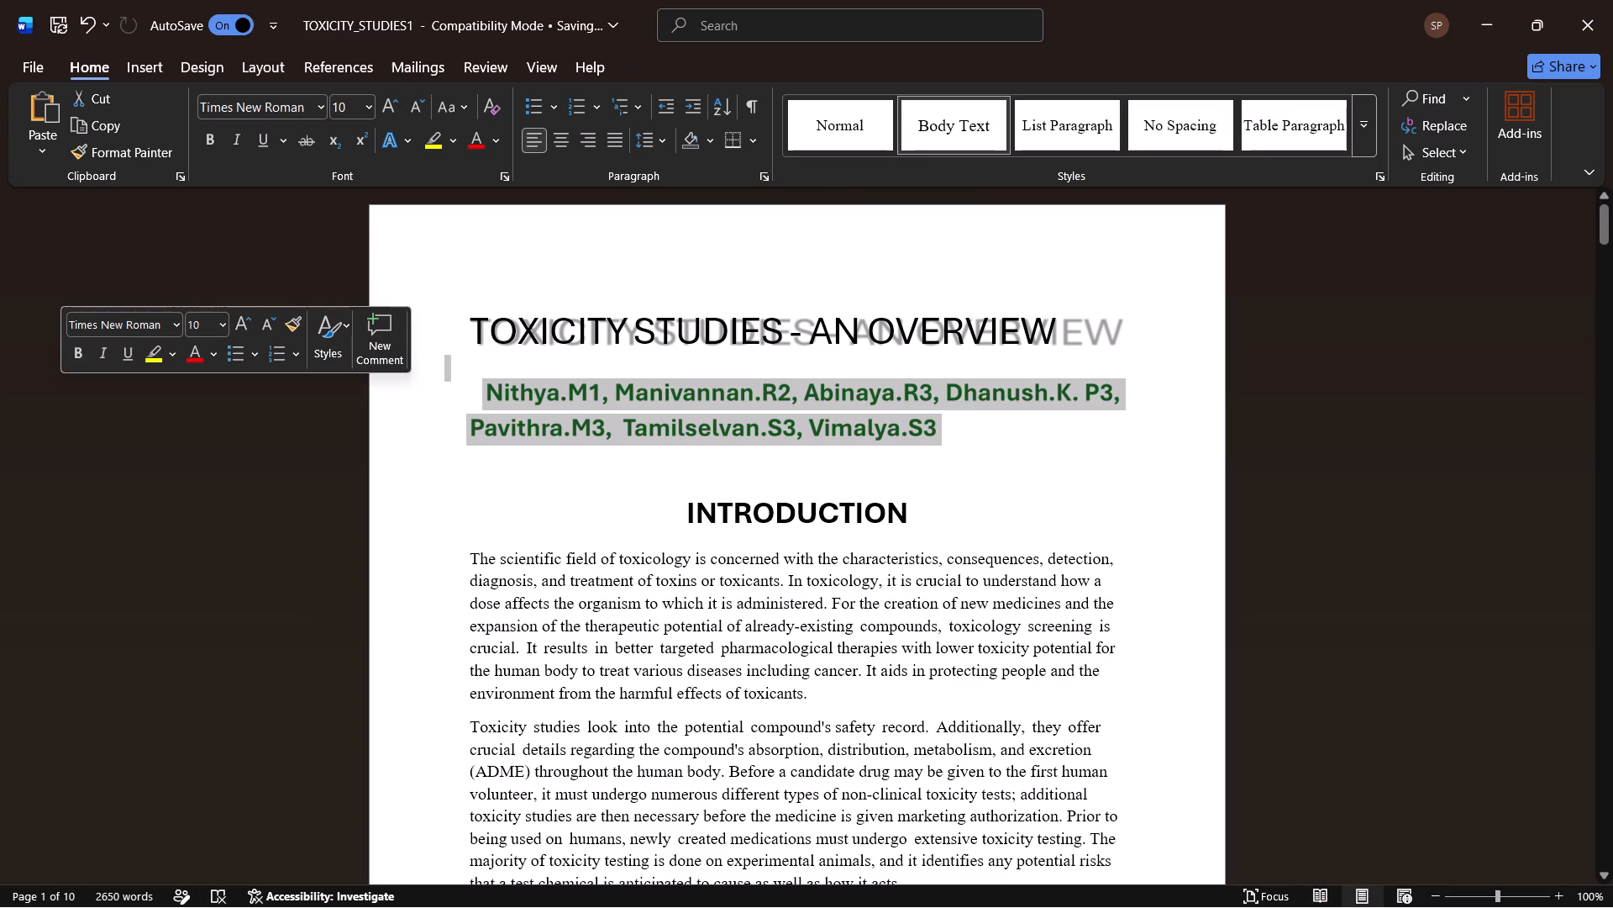
pyautogui.press('BackSpace')
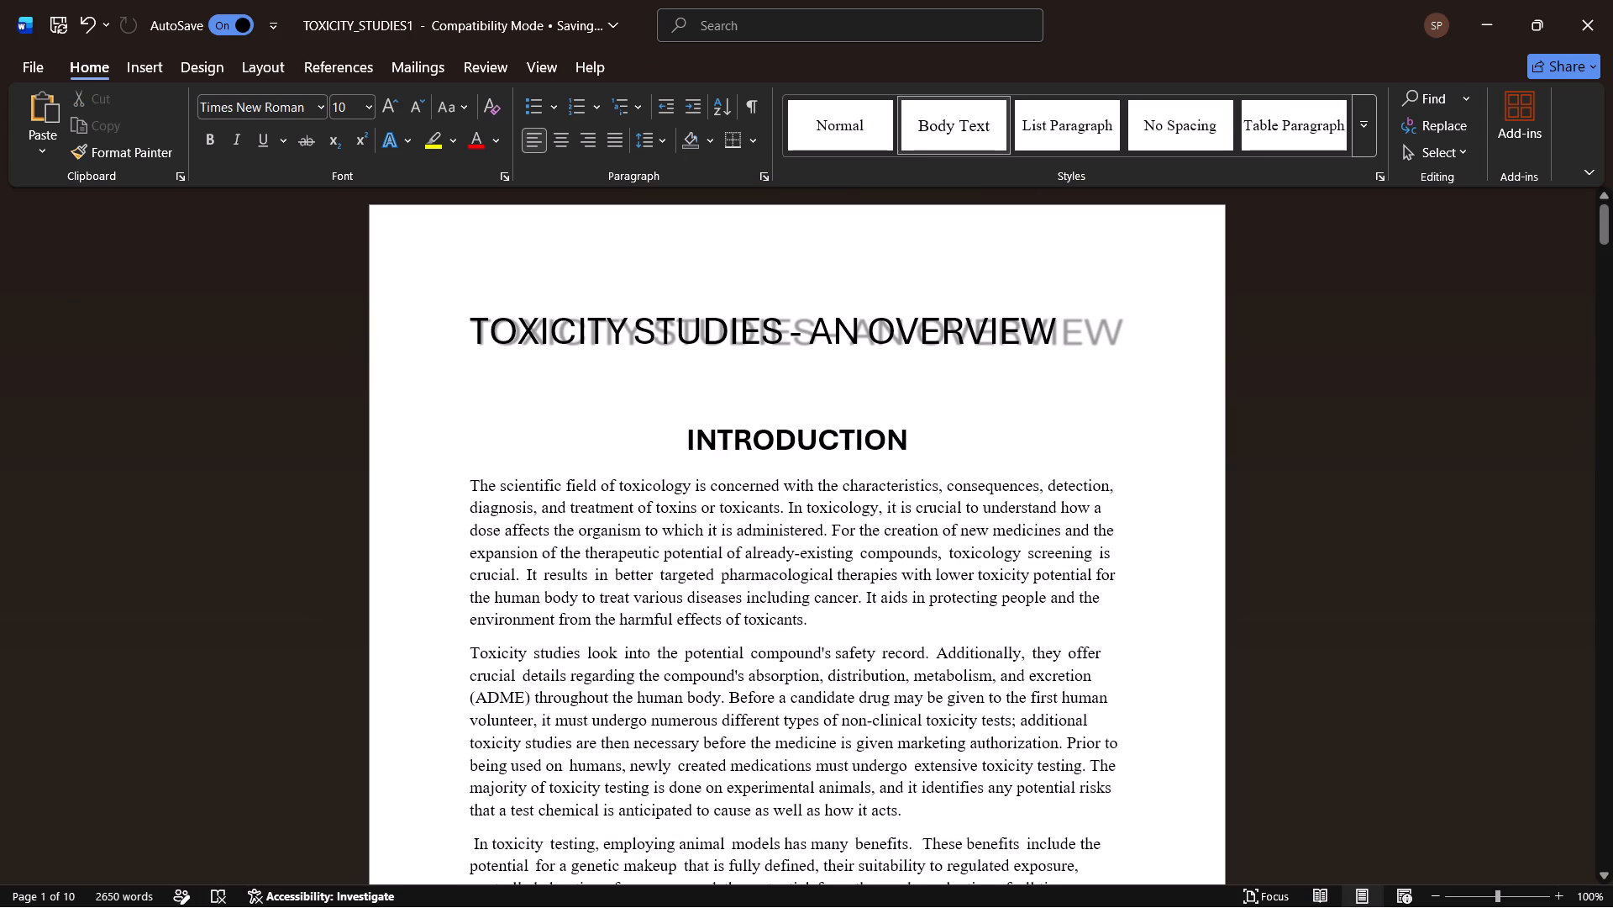
# Delete the TOXICITY STUDIES - AN OVERVIEW title with its shadow copy from the first page.
pyautogui.doubleClick(460, 333)
pyautogui.press('BackSpace')
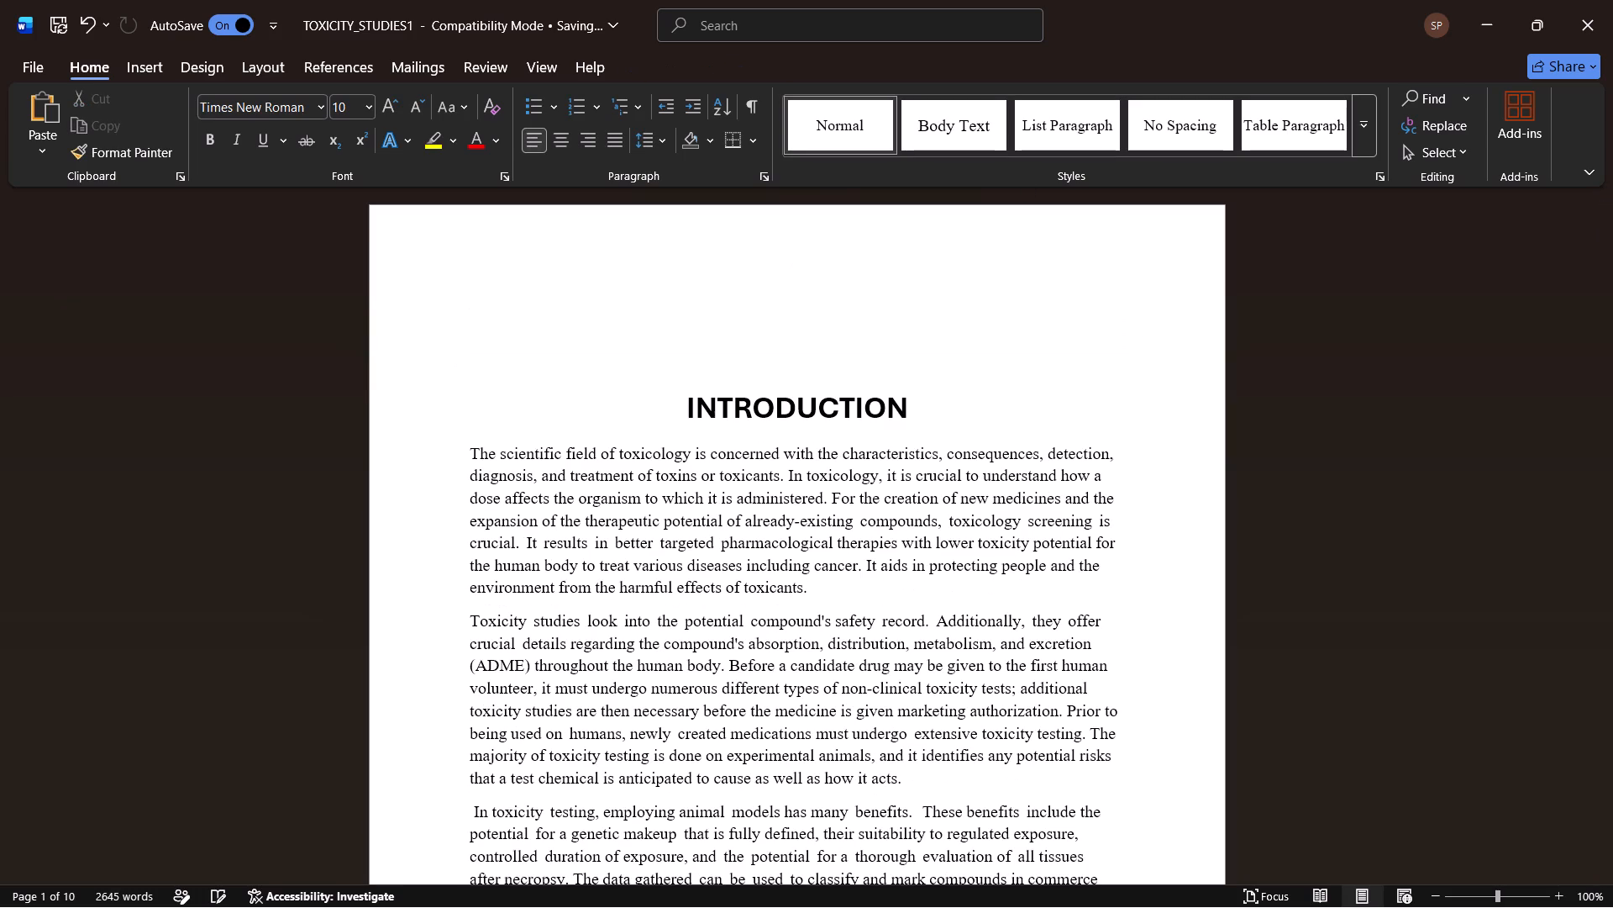
# Review the document from the INTRODUCTION heading to the end of the References and back to the first page.
pyautogui.scroll(-2, 460, 333)
pyautogui.scroll(20, 460, 333)
pyautogui.scroll(7, 460, 333)
pyautogui.scroll(-1, 460, 333)
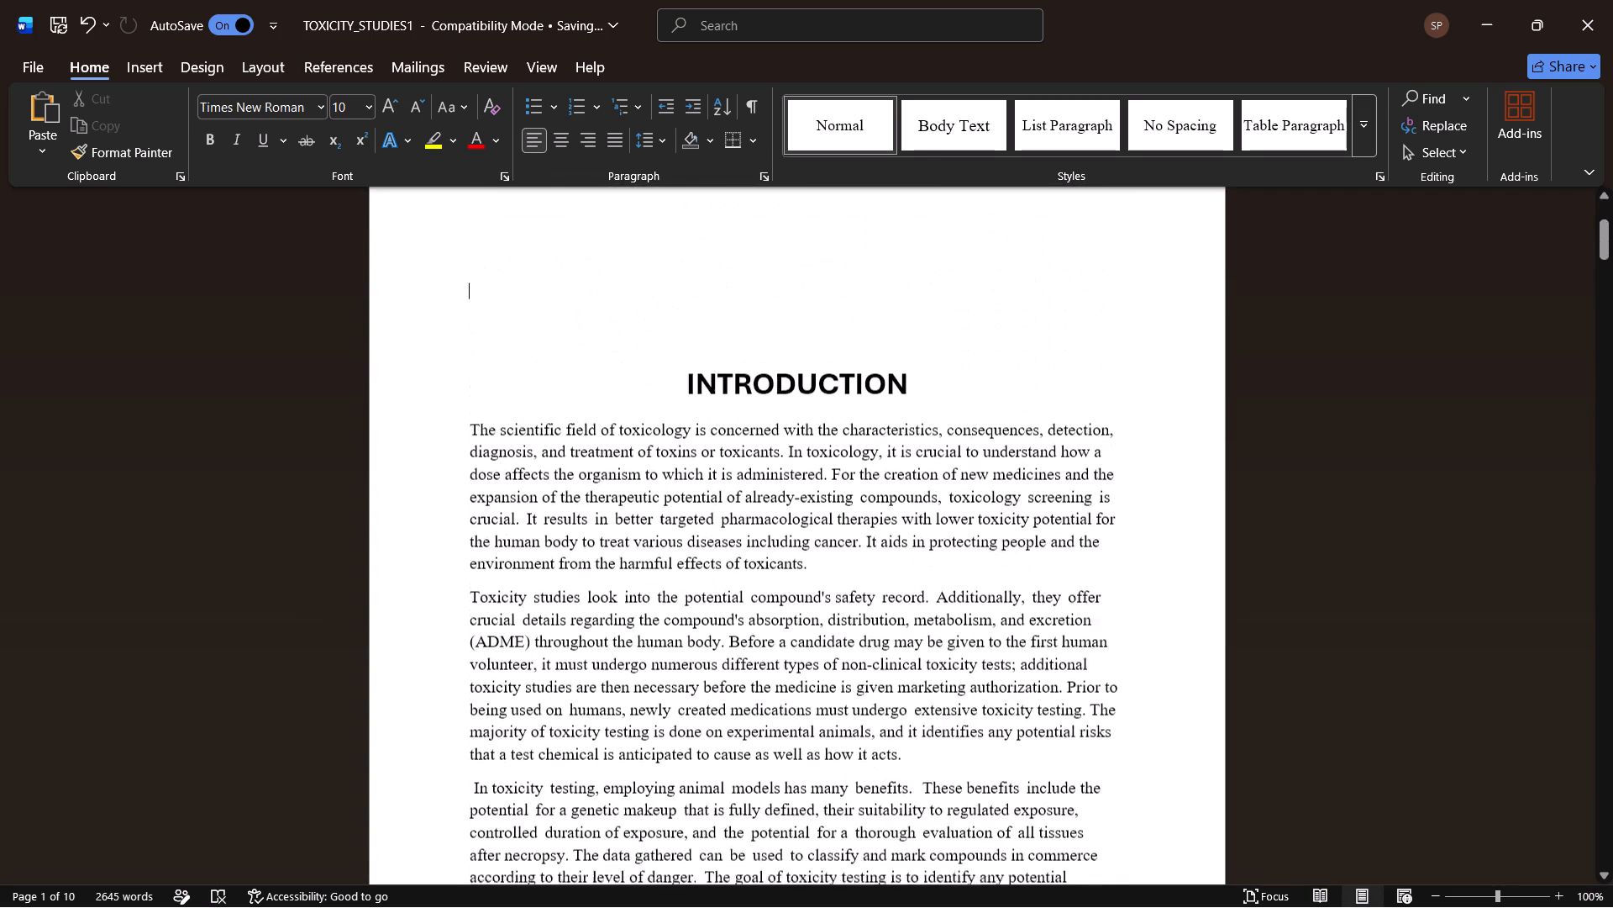
pyautogui.scroll(-14, 460, 333)
pyautogui.scroll(-16, 460, 333)
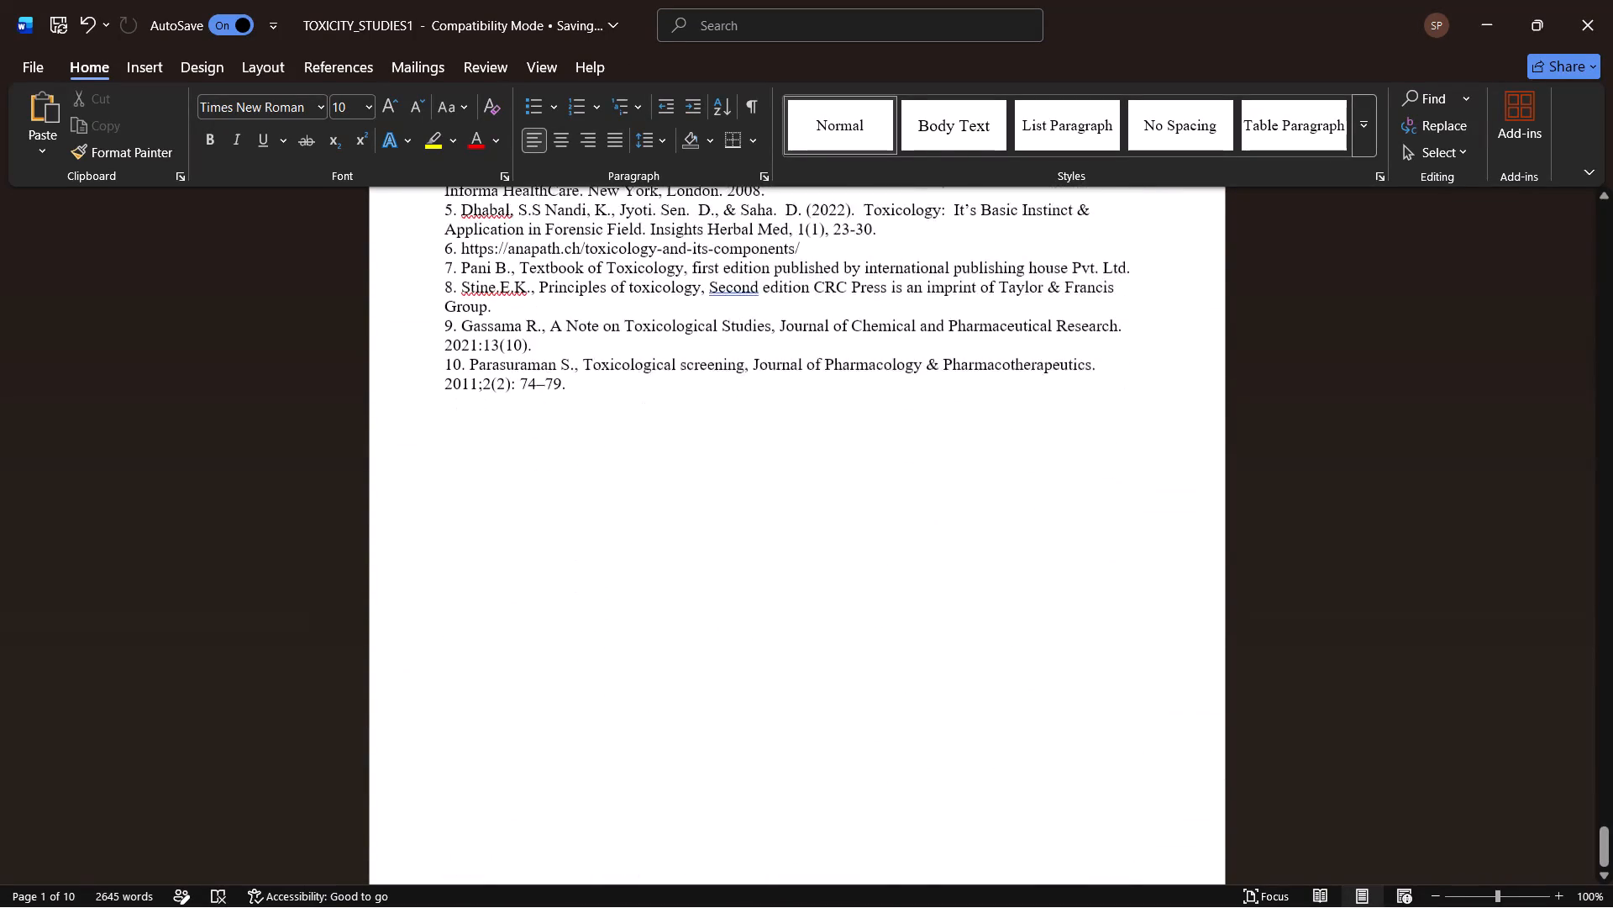
pyautogui.scroll(-11, 460, 333)
pyautogui.scroll(20, 460, 333)
pyautogui.scroll(2, 460, 333)
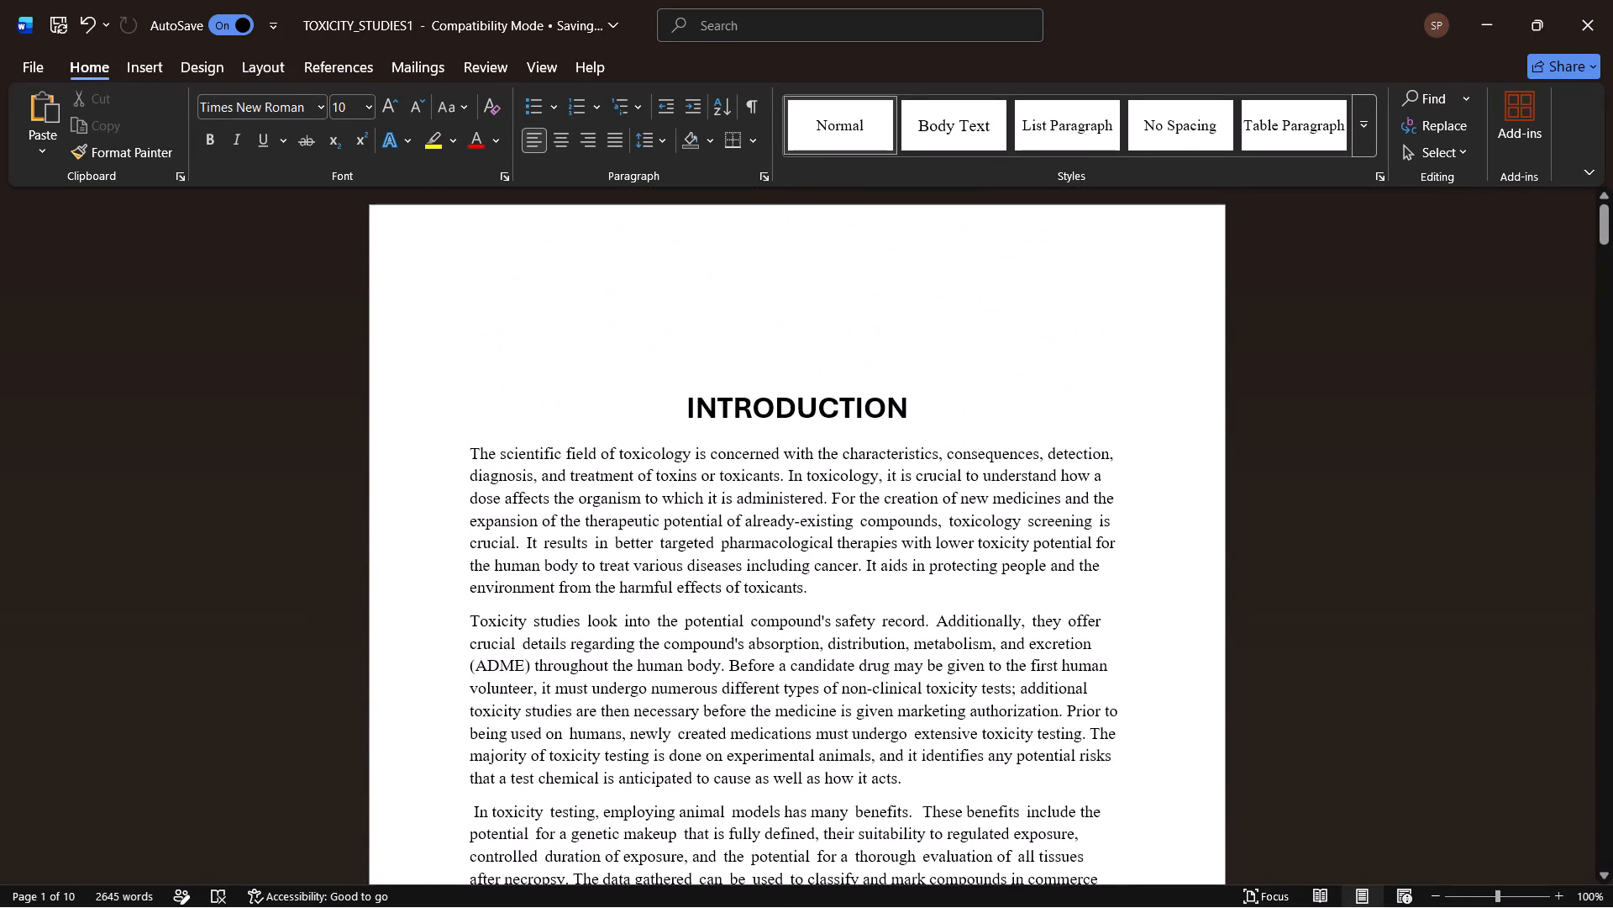
pyautogui.scroll(4, 460, 333)
# Check the space above the INTRODUCTION heading and look through the document to the end of the References.
pyautogui.click(549, 366)
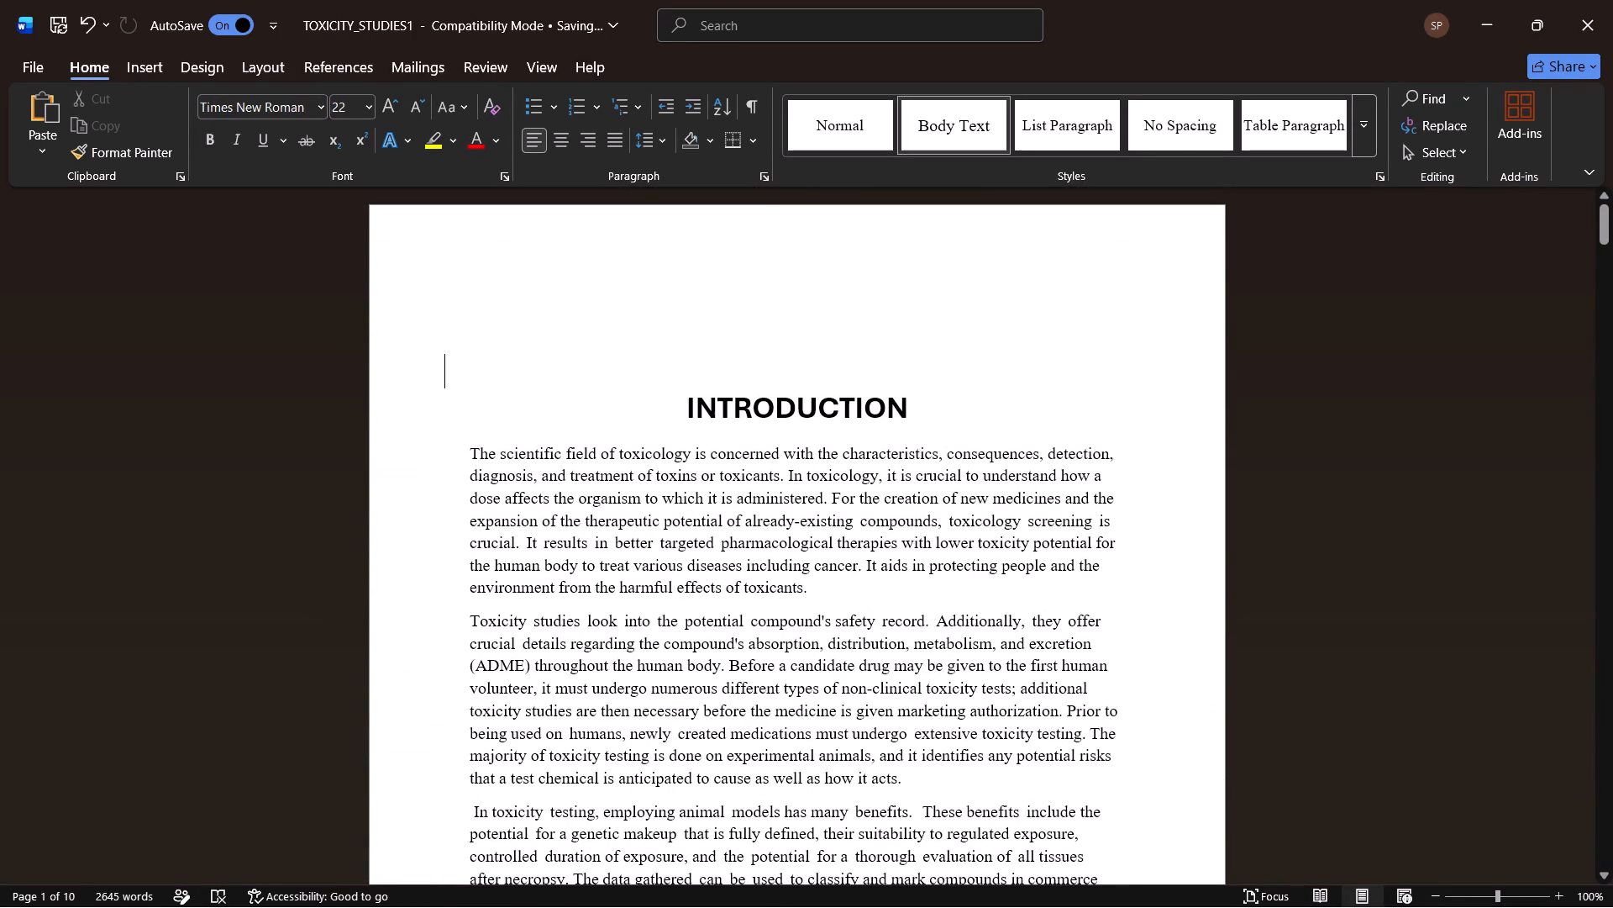
pyautogui.click(657, 409)
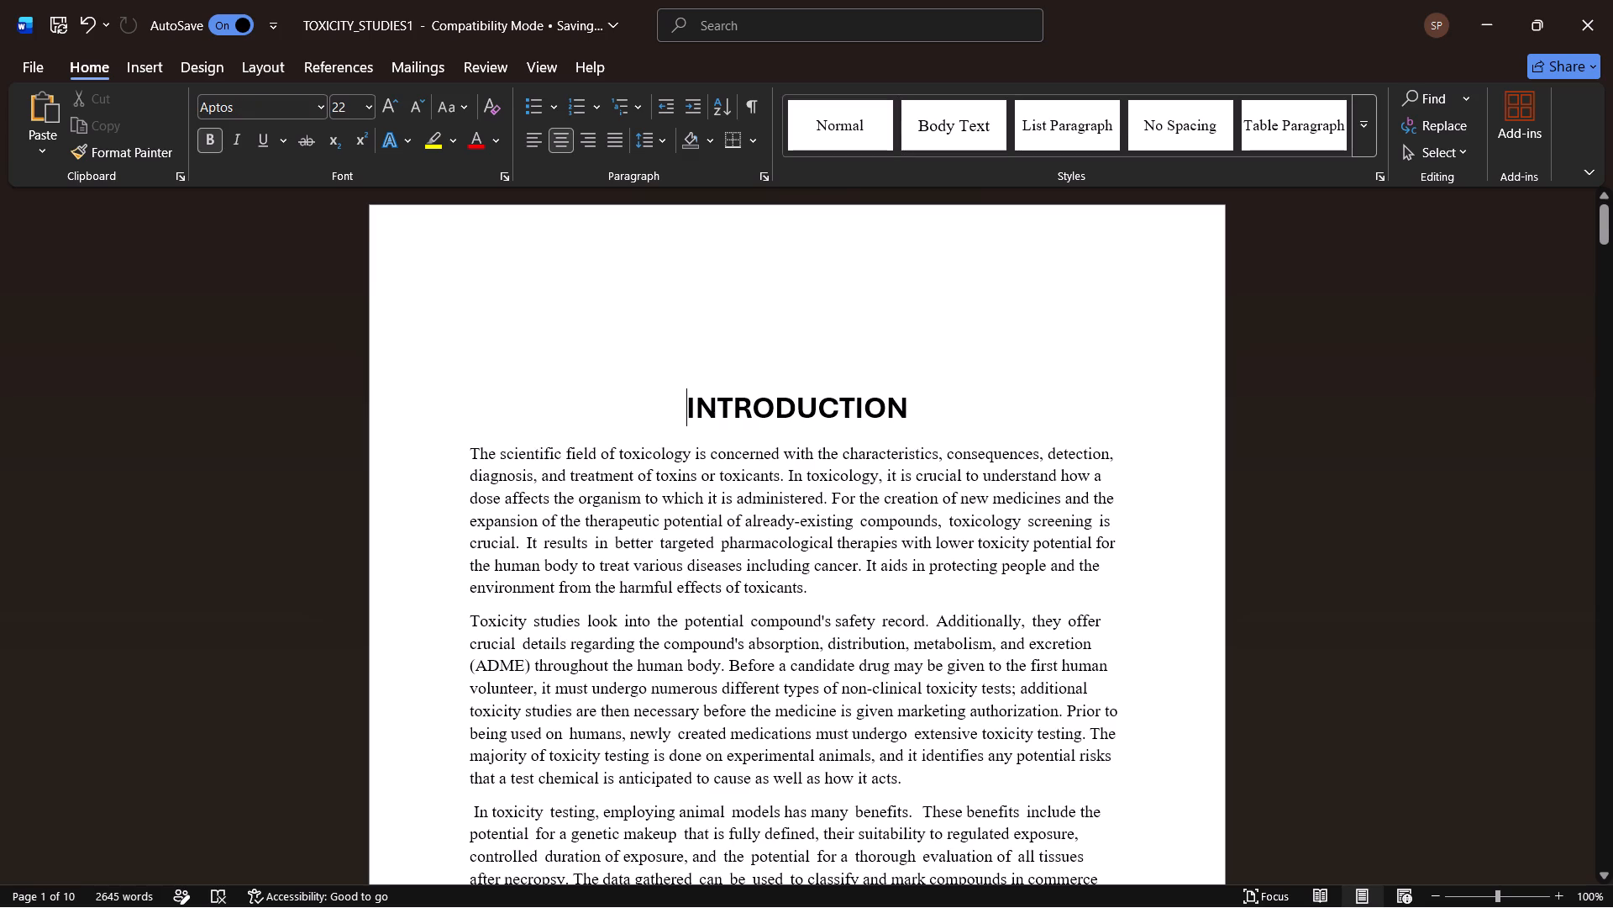
pyautogui.scroll(5, 646, 474)
pyautogui.scroll(-14, 646, 474)
pyautogui.scroll(13, 646, 474)
pyautogui.scroll(11, 646, 474)
pyautogui.scroll(15, 646, 474)
pyautogui.hscroll(-1, 1227, 330)
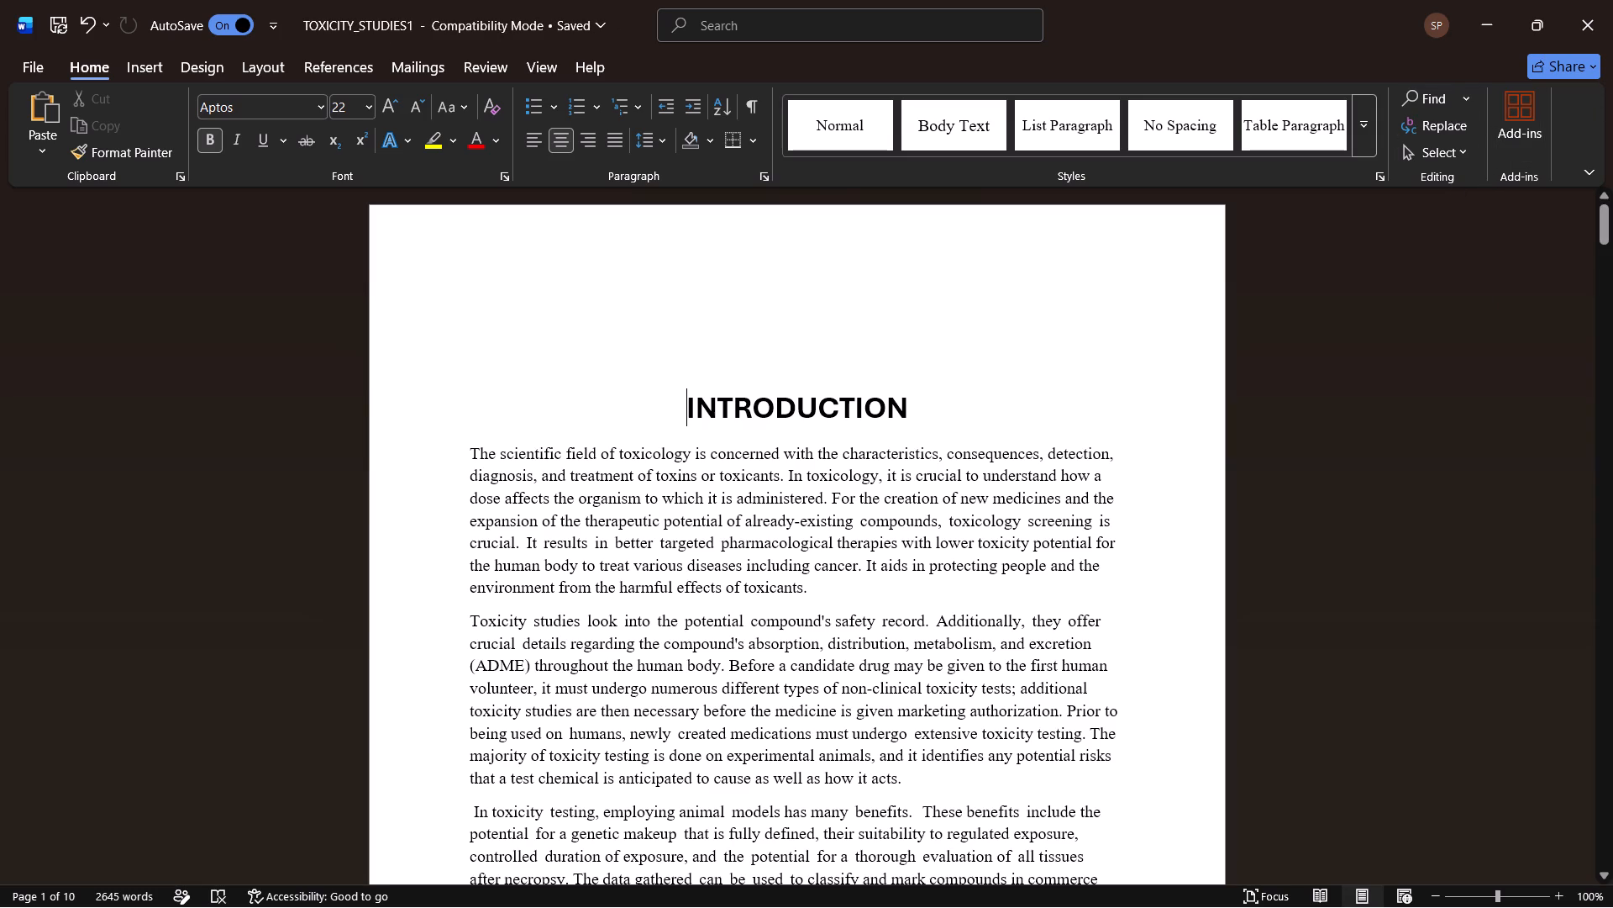
pyautogui.scroll(-2, 653, 276)
pyautogui.scroll(-2, 660, 575)
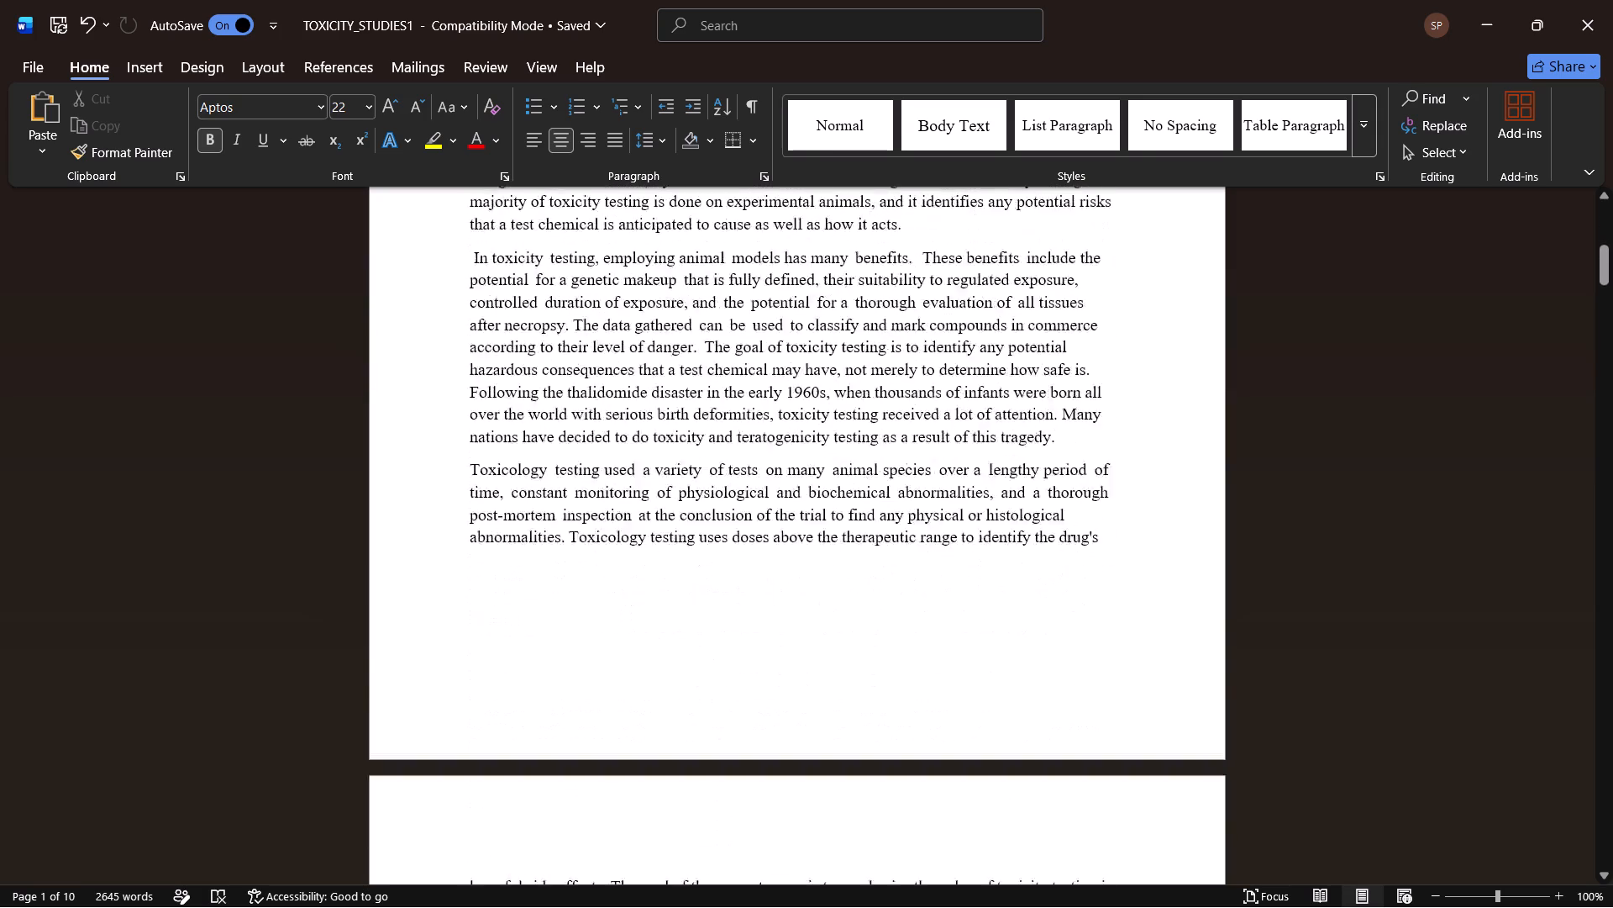
pyautogui.scroll(-17, 660, 575)
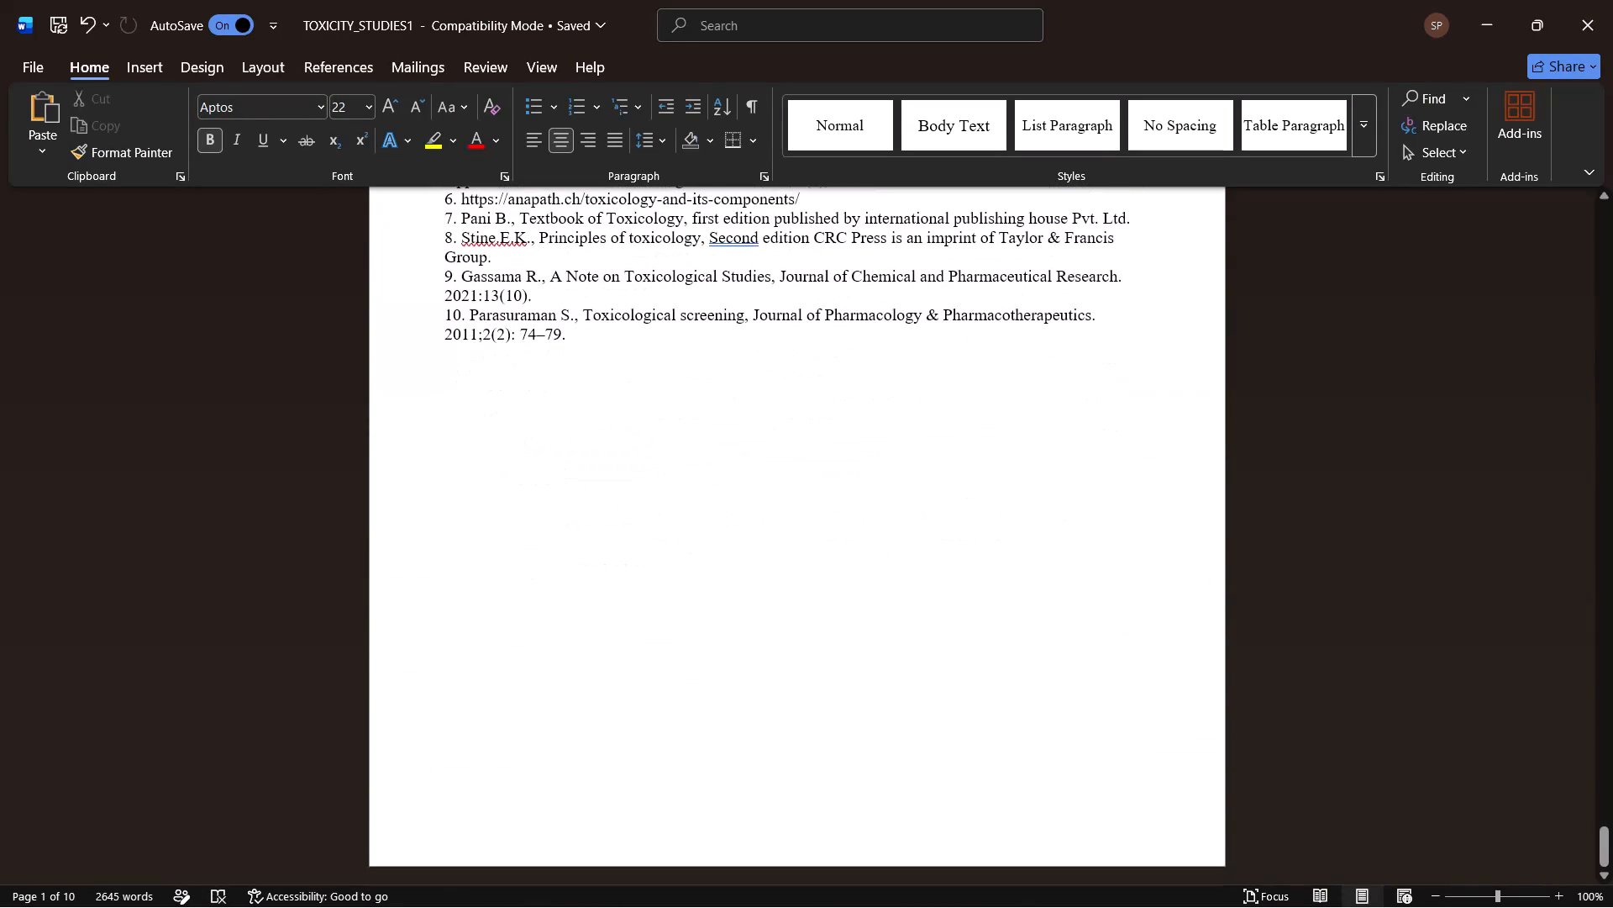
pyautogui.scroll(6, 816, 907)
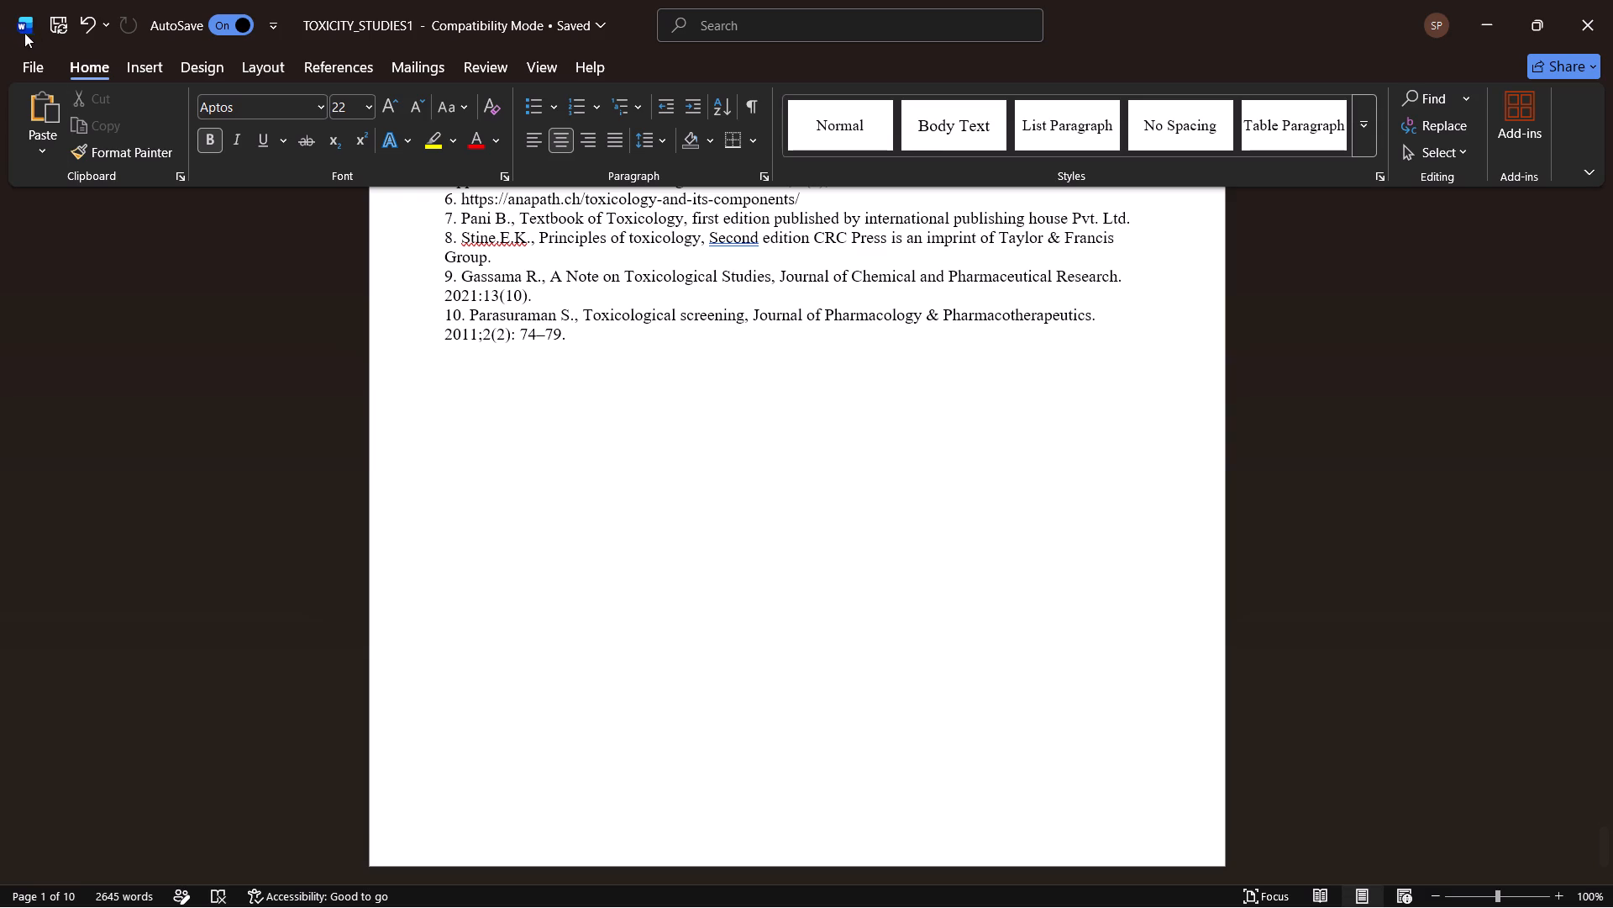
# Save a copy as Word document TOXICITY_STUDIES1 in the OneDrive Documents folder, replacing the existing file.
pyautogui.click(37, 72)
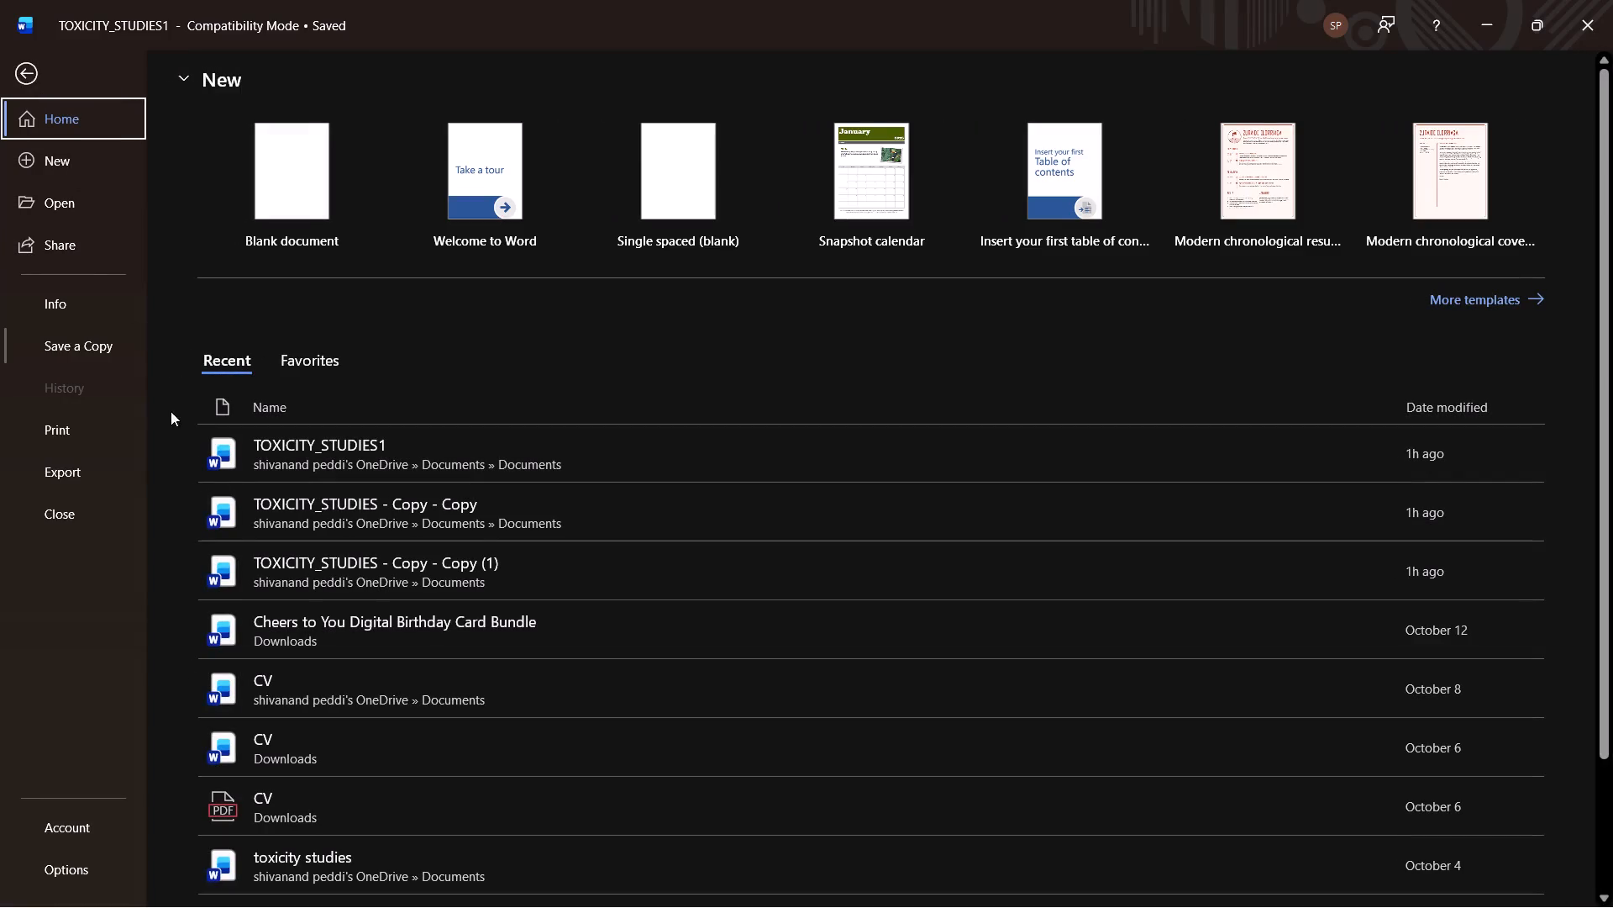
pyautogui.click(91, 342)
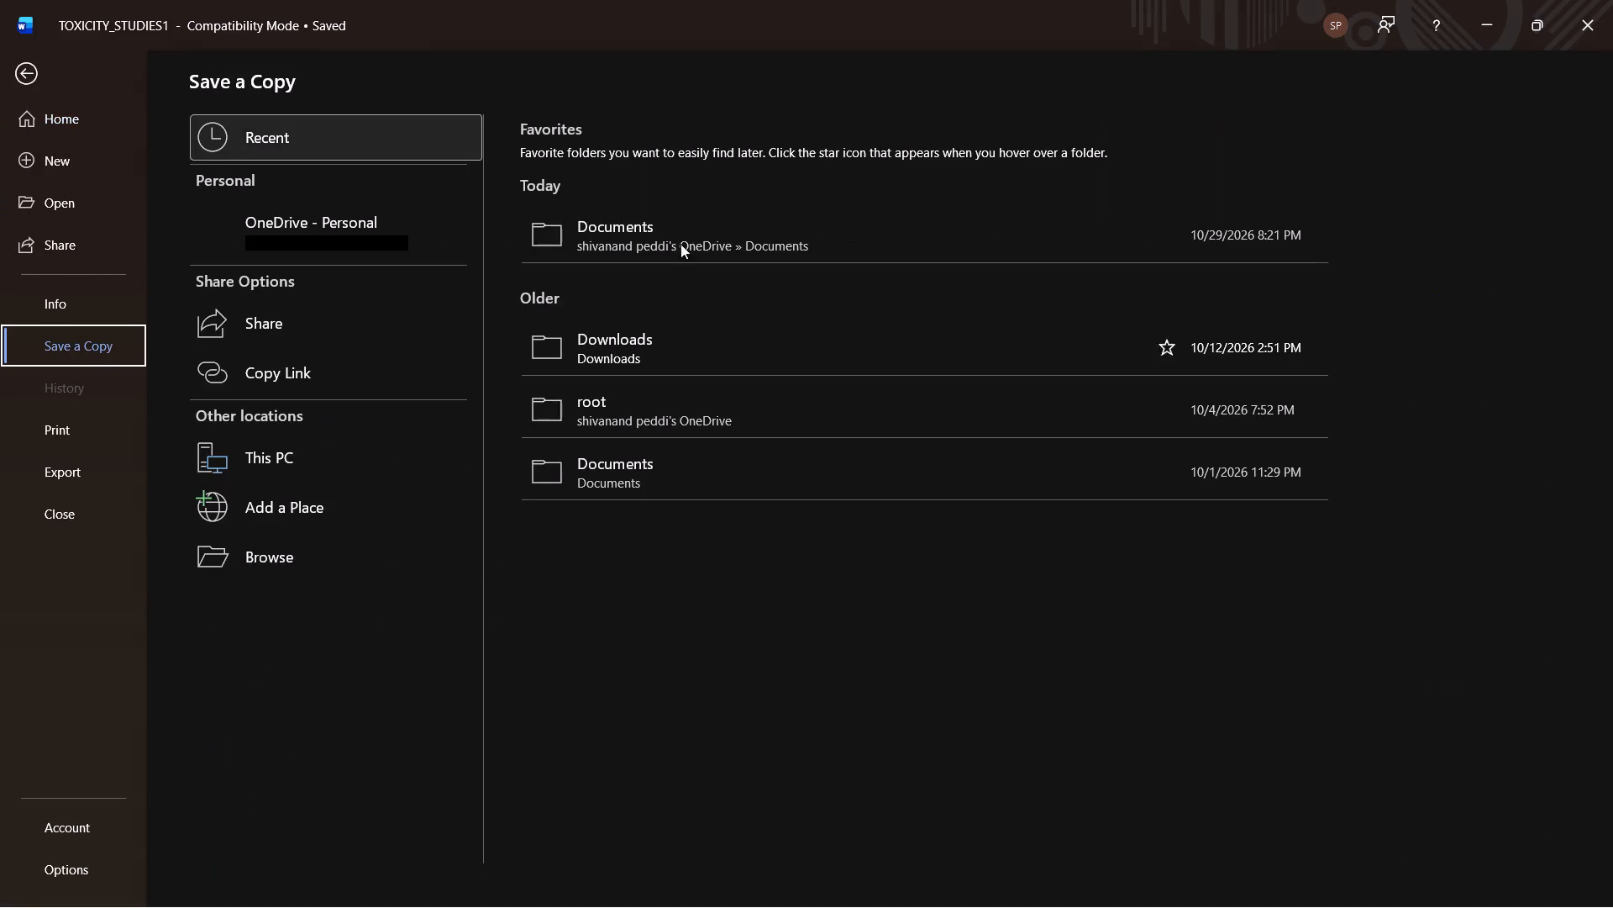
pyautogui.doubleClick(617, 239)
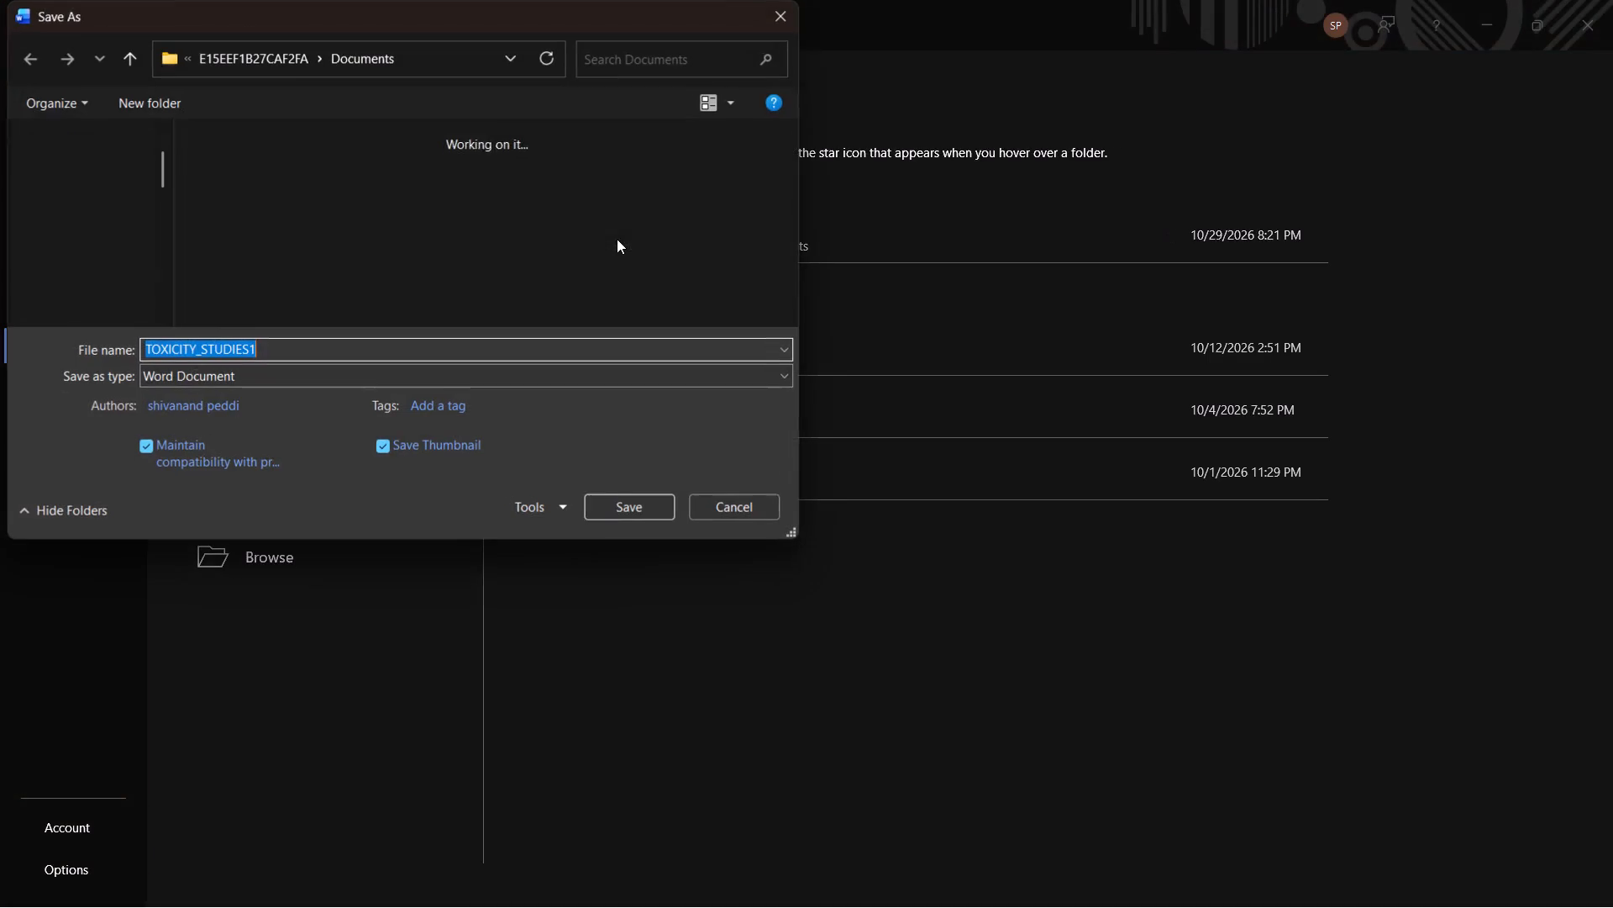
pyautogui.click(433, 346)
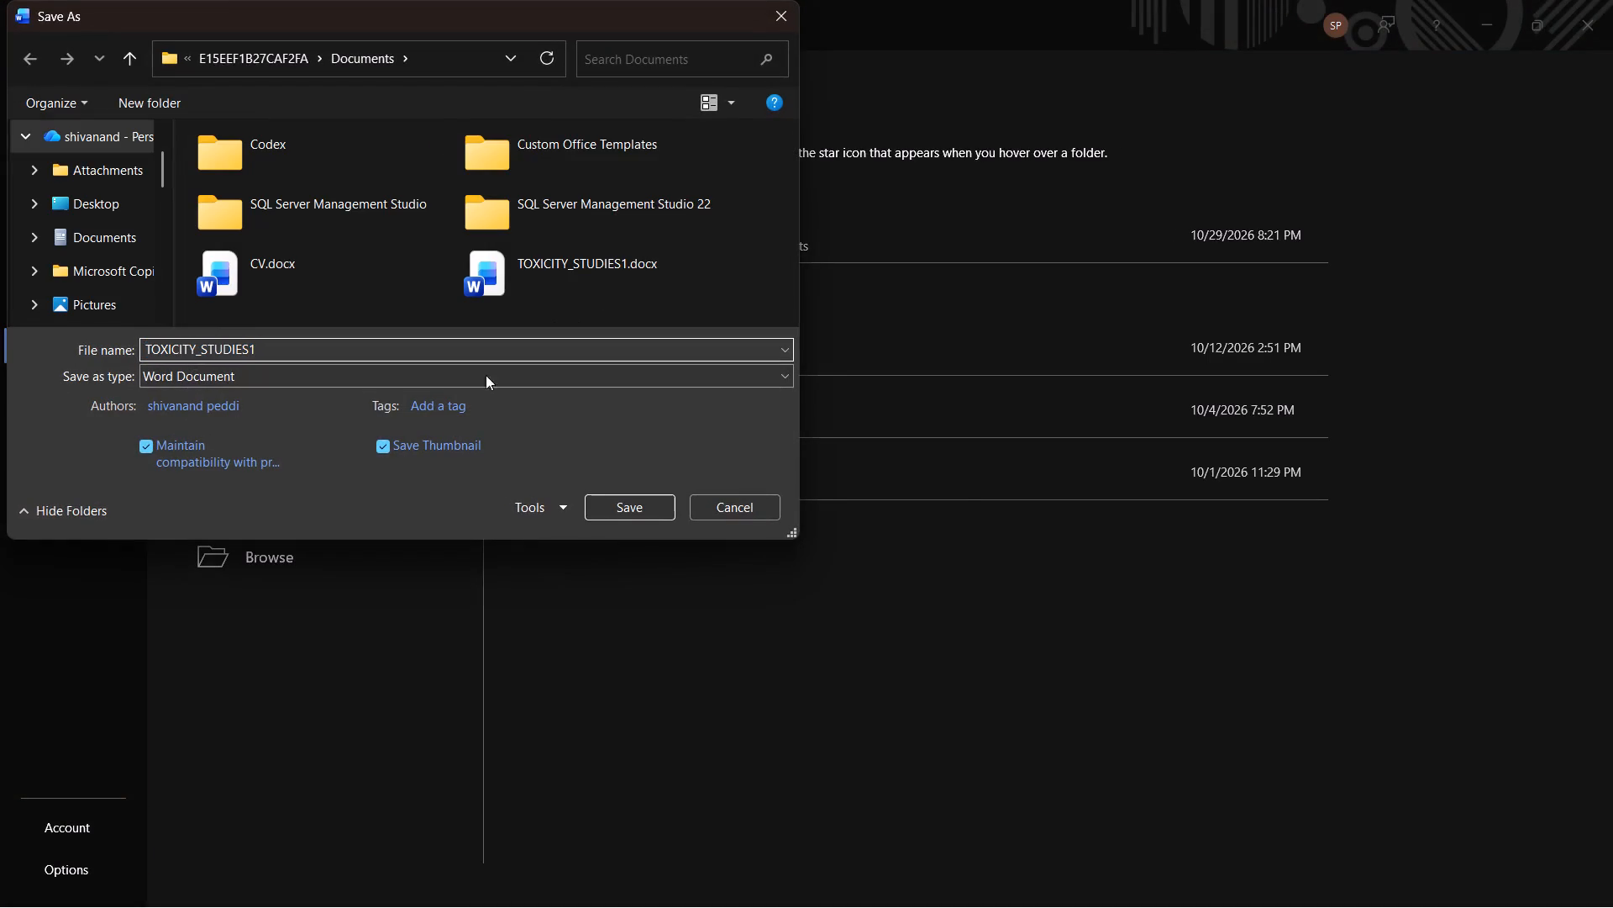
pyautogui.click(623, 502)
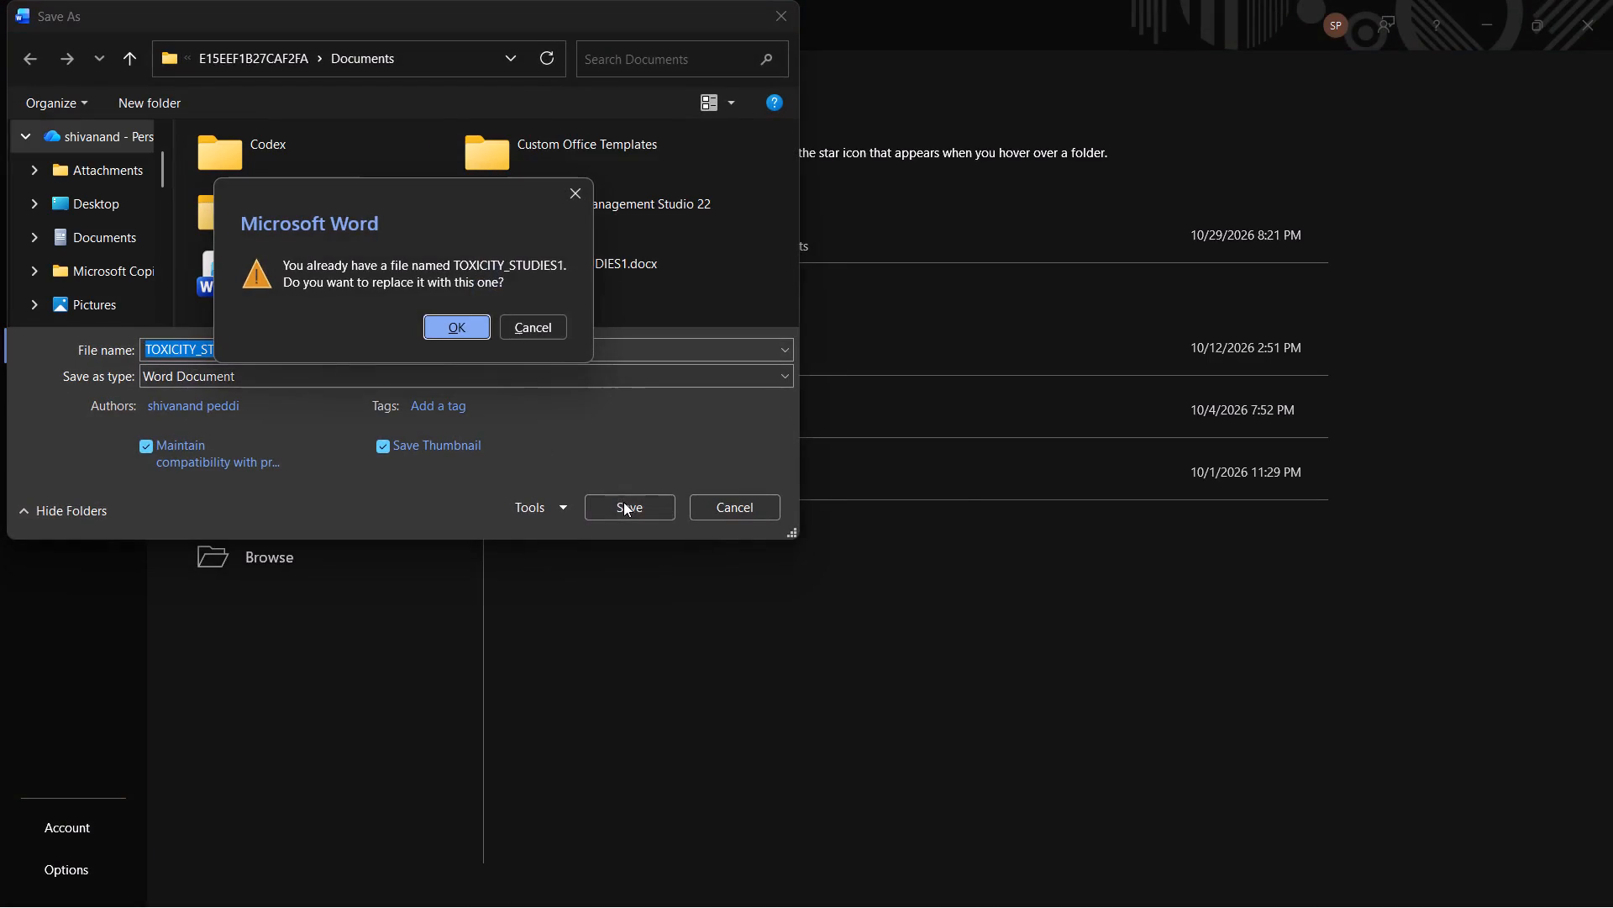
pyautogui.click(444, 326)
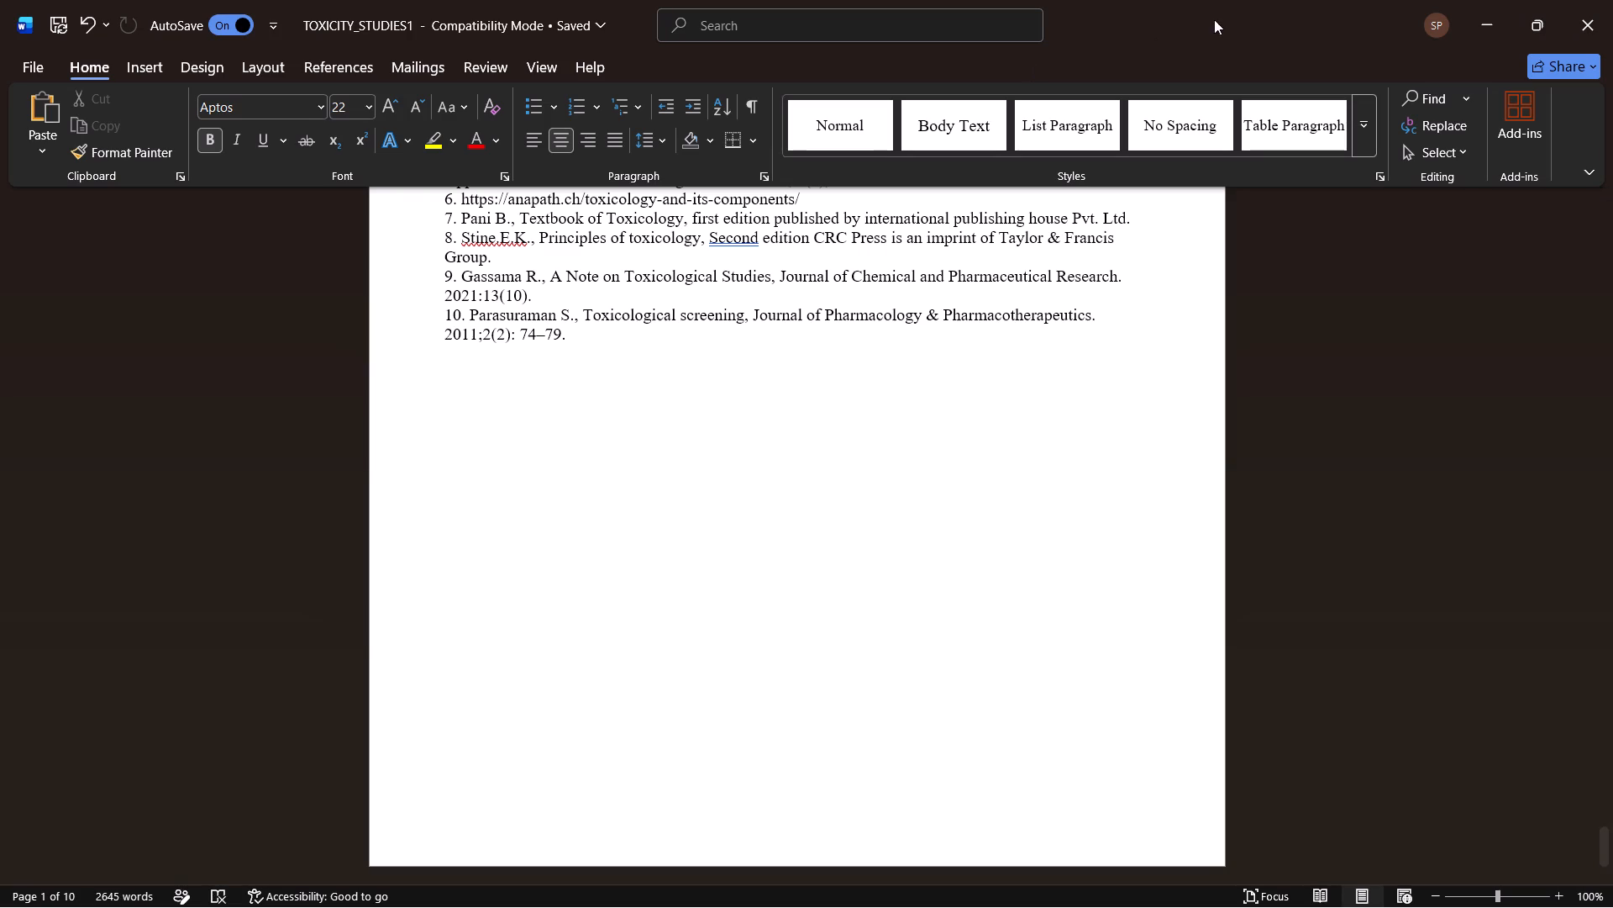
# Close the TOXICITY_STUDIES1 document.
pyautogui.click(1611, 5)
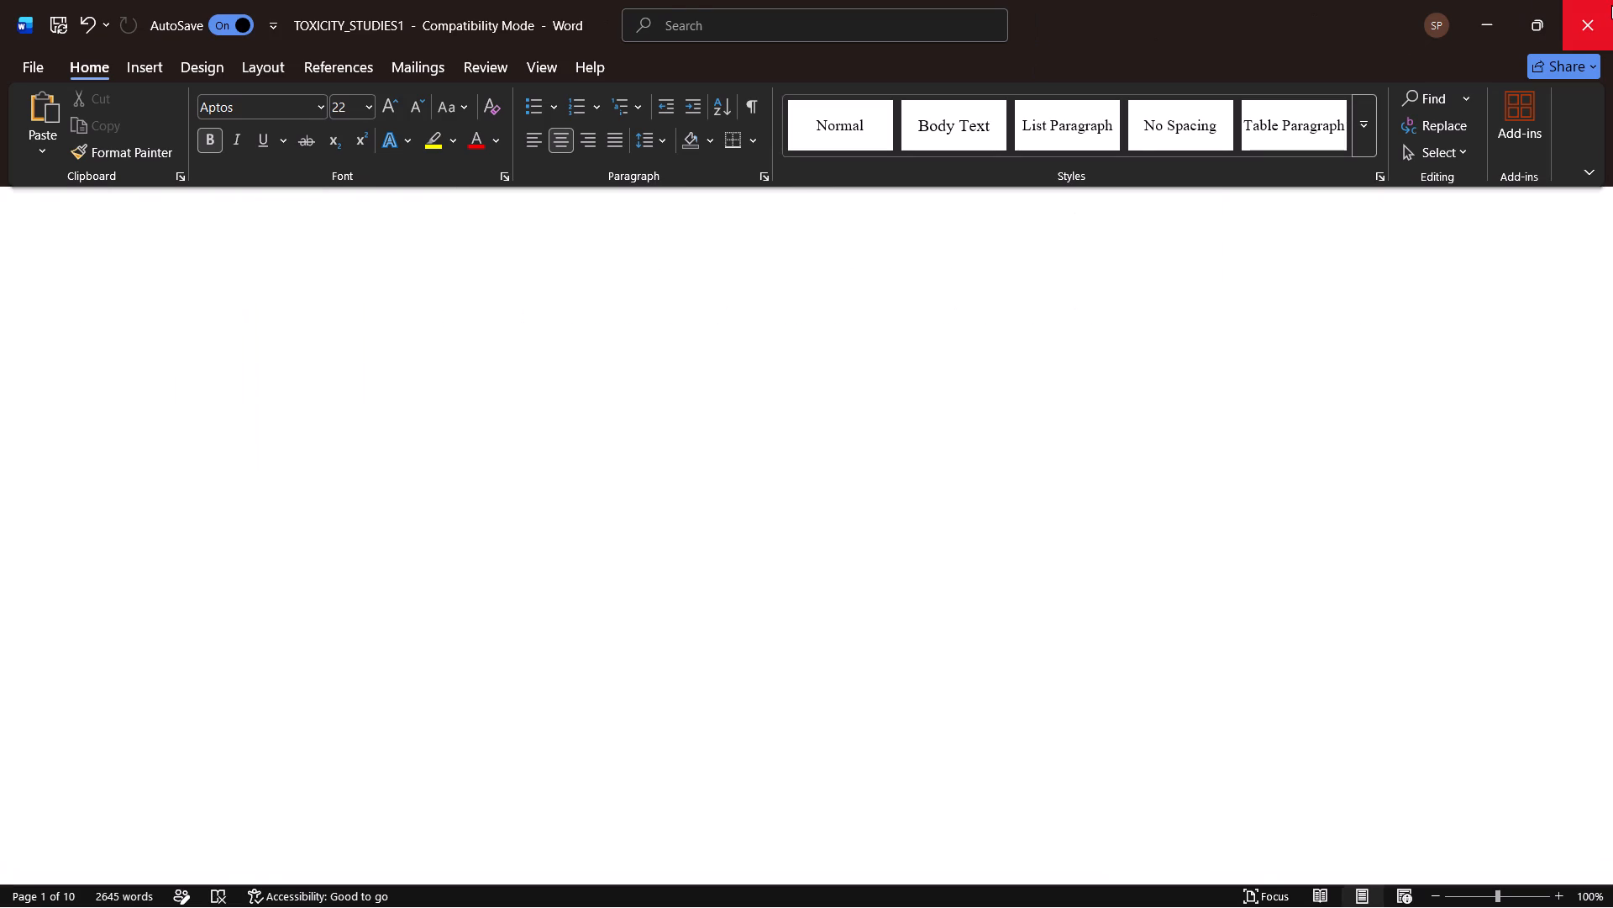
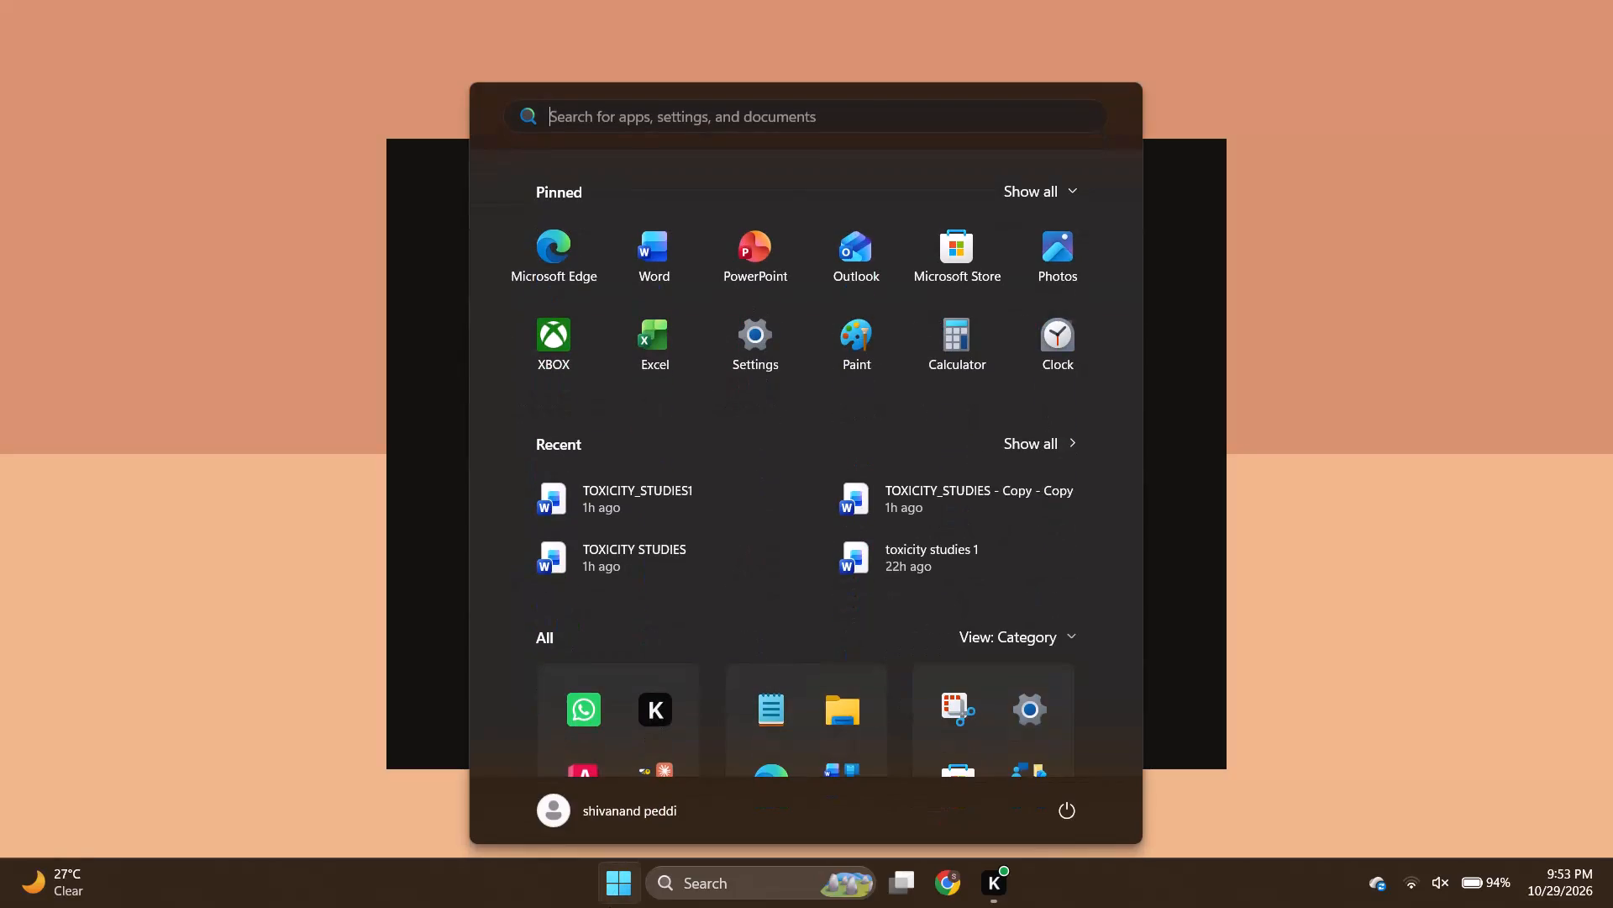
# Open the saved TOXICITY_STUDIES1 document from the recent files in File Explorer.
pyautogui.press('f')
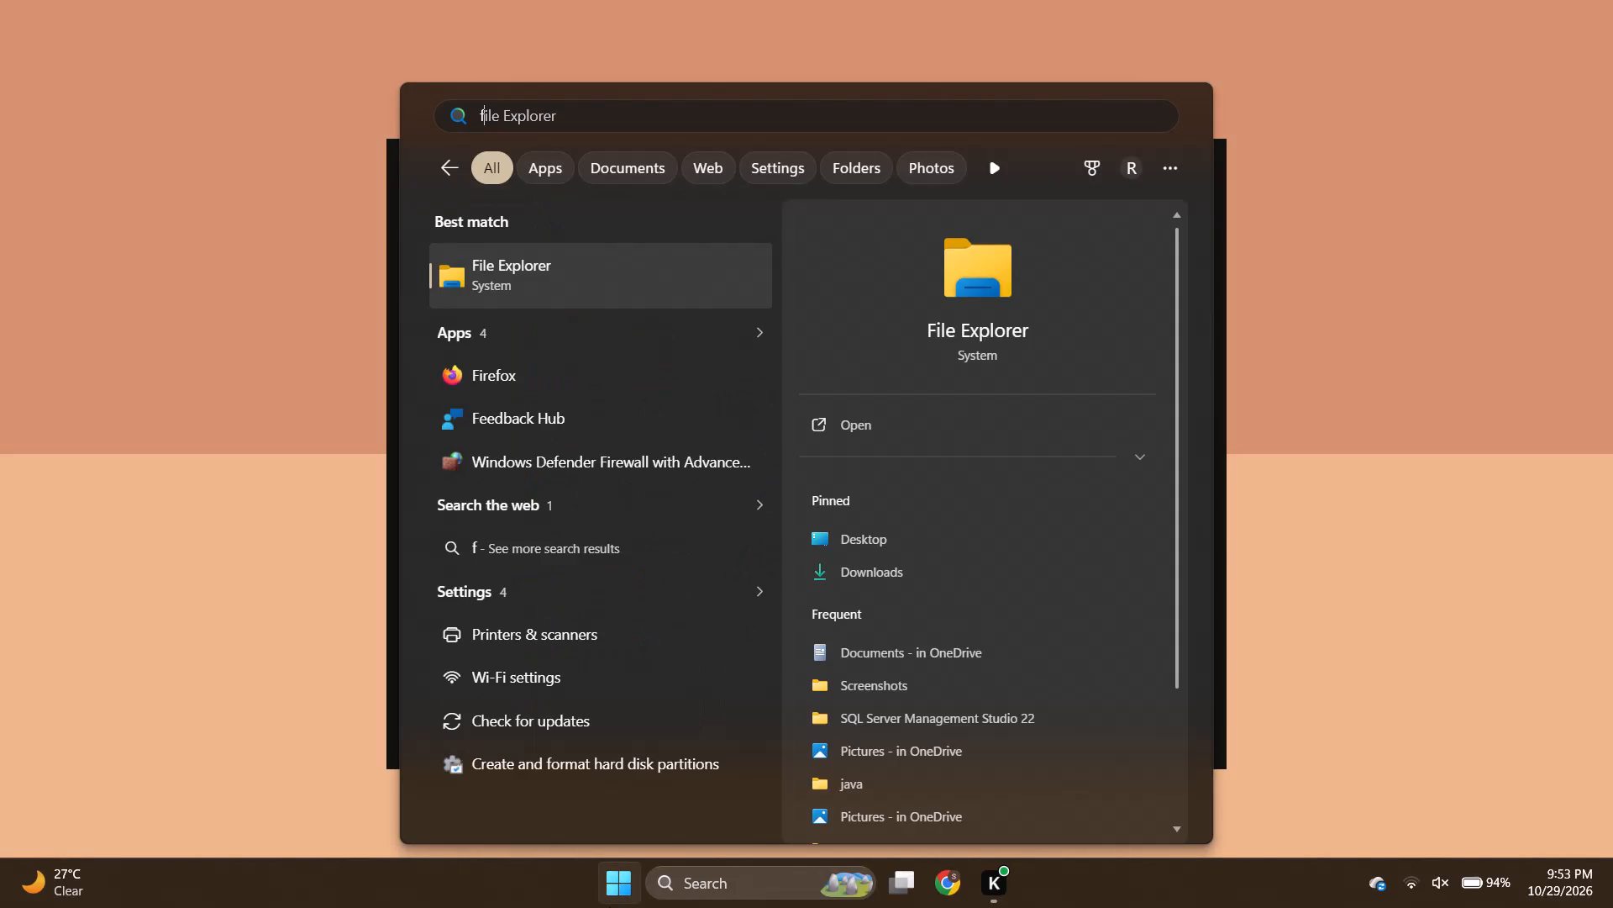
pyautogui.doubleClick(534, 294)
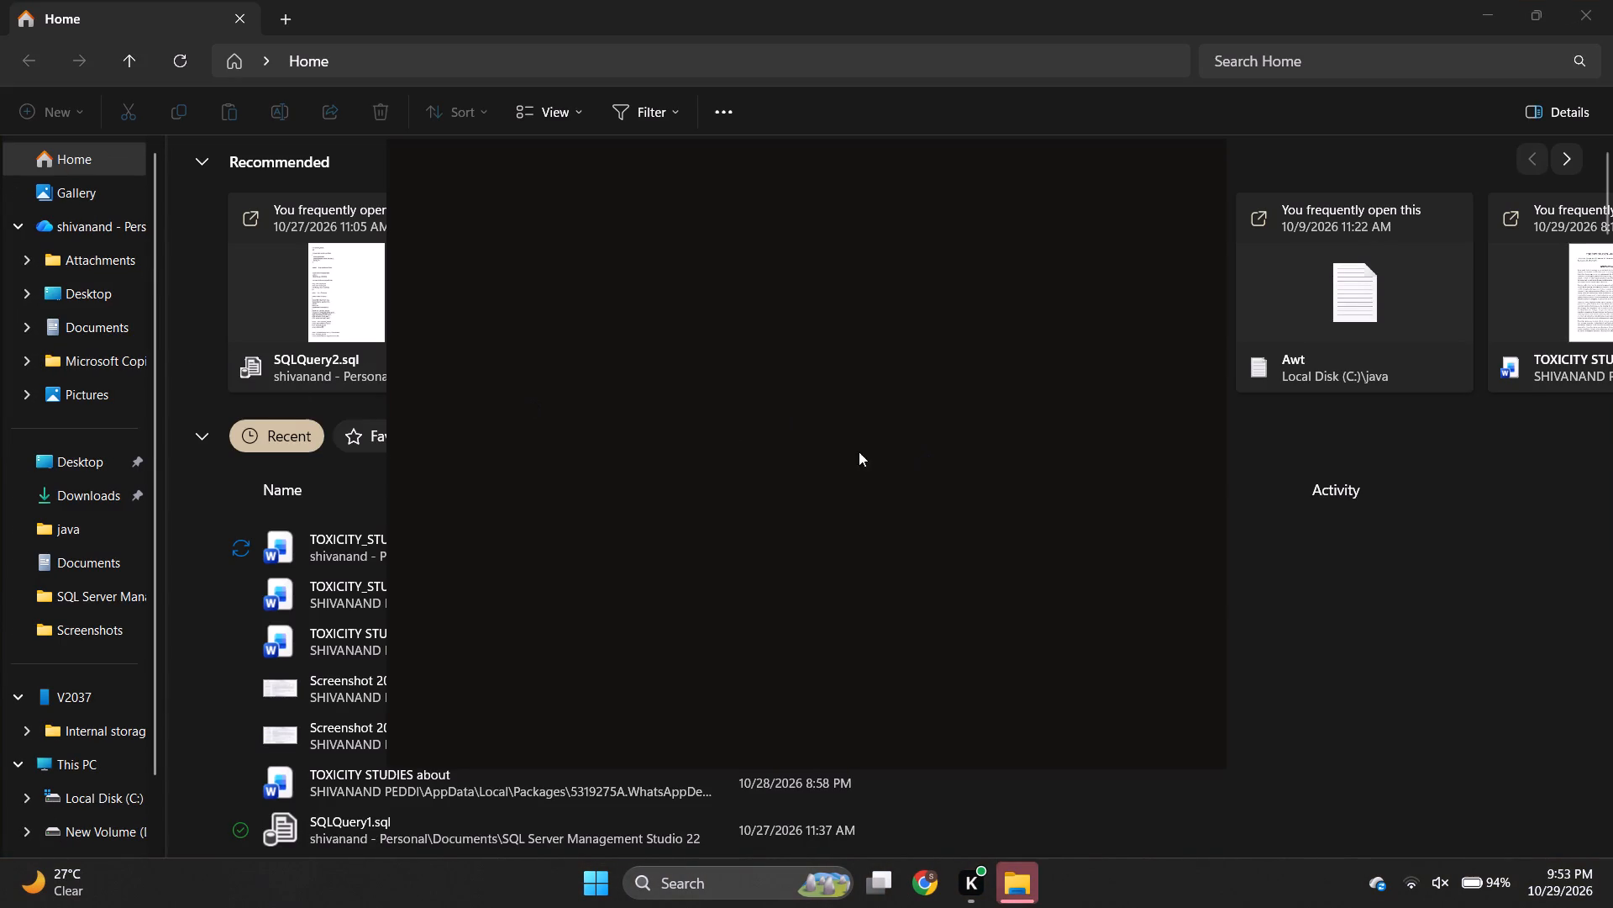
pyautogui.click(189, 535)
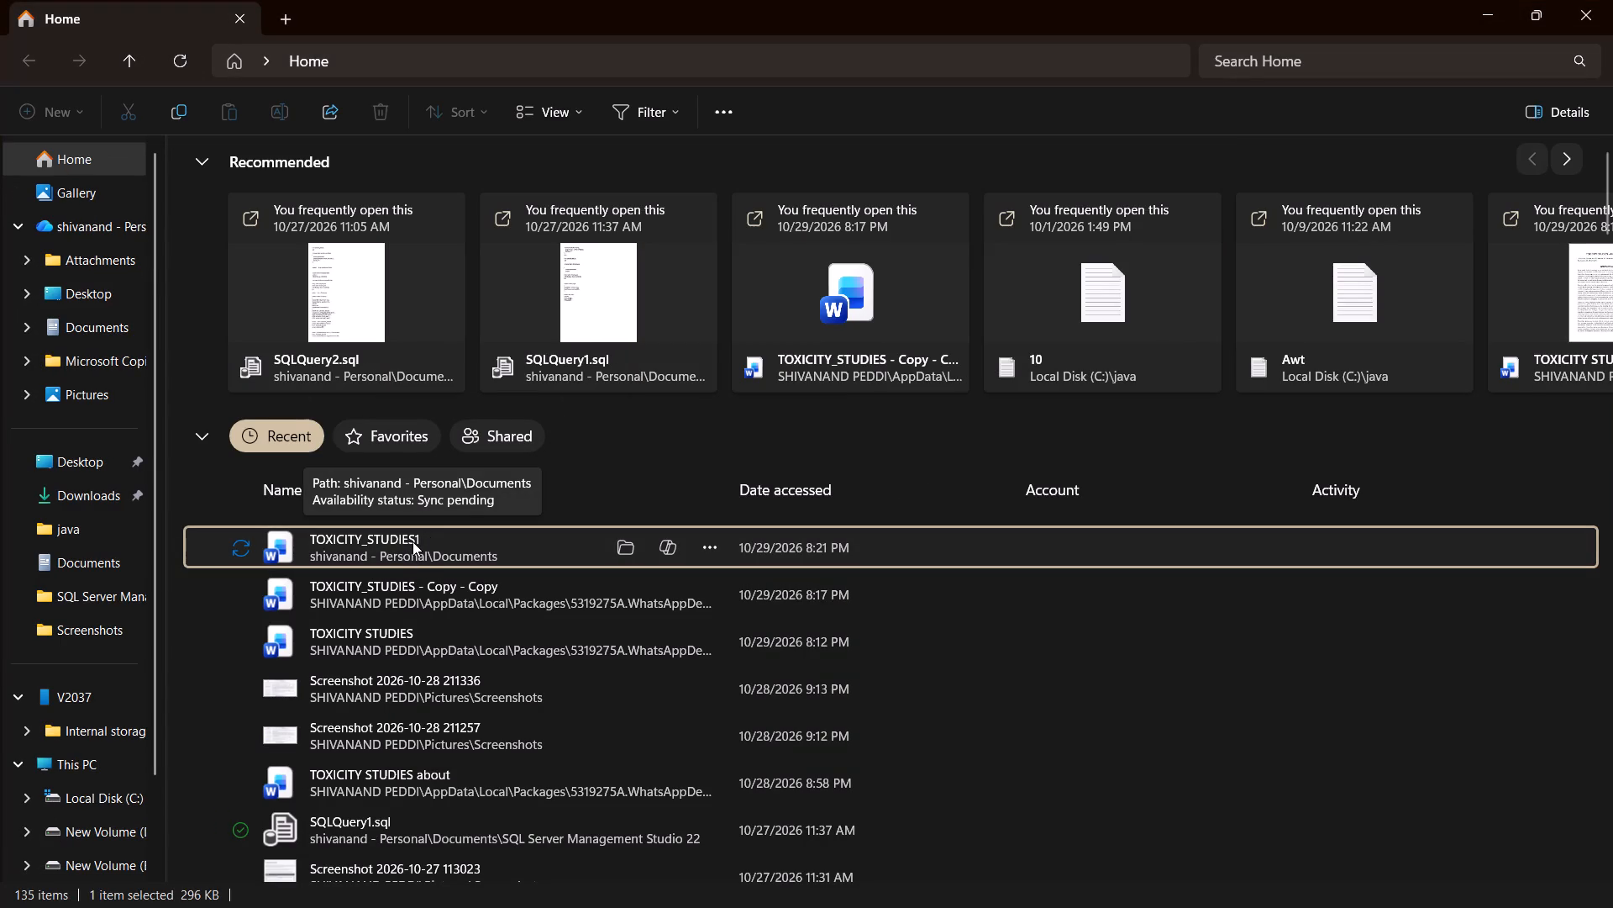
pyautogui.doubleClick(412, 541)
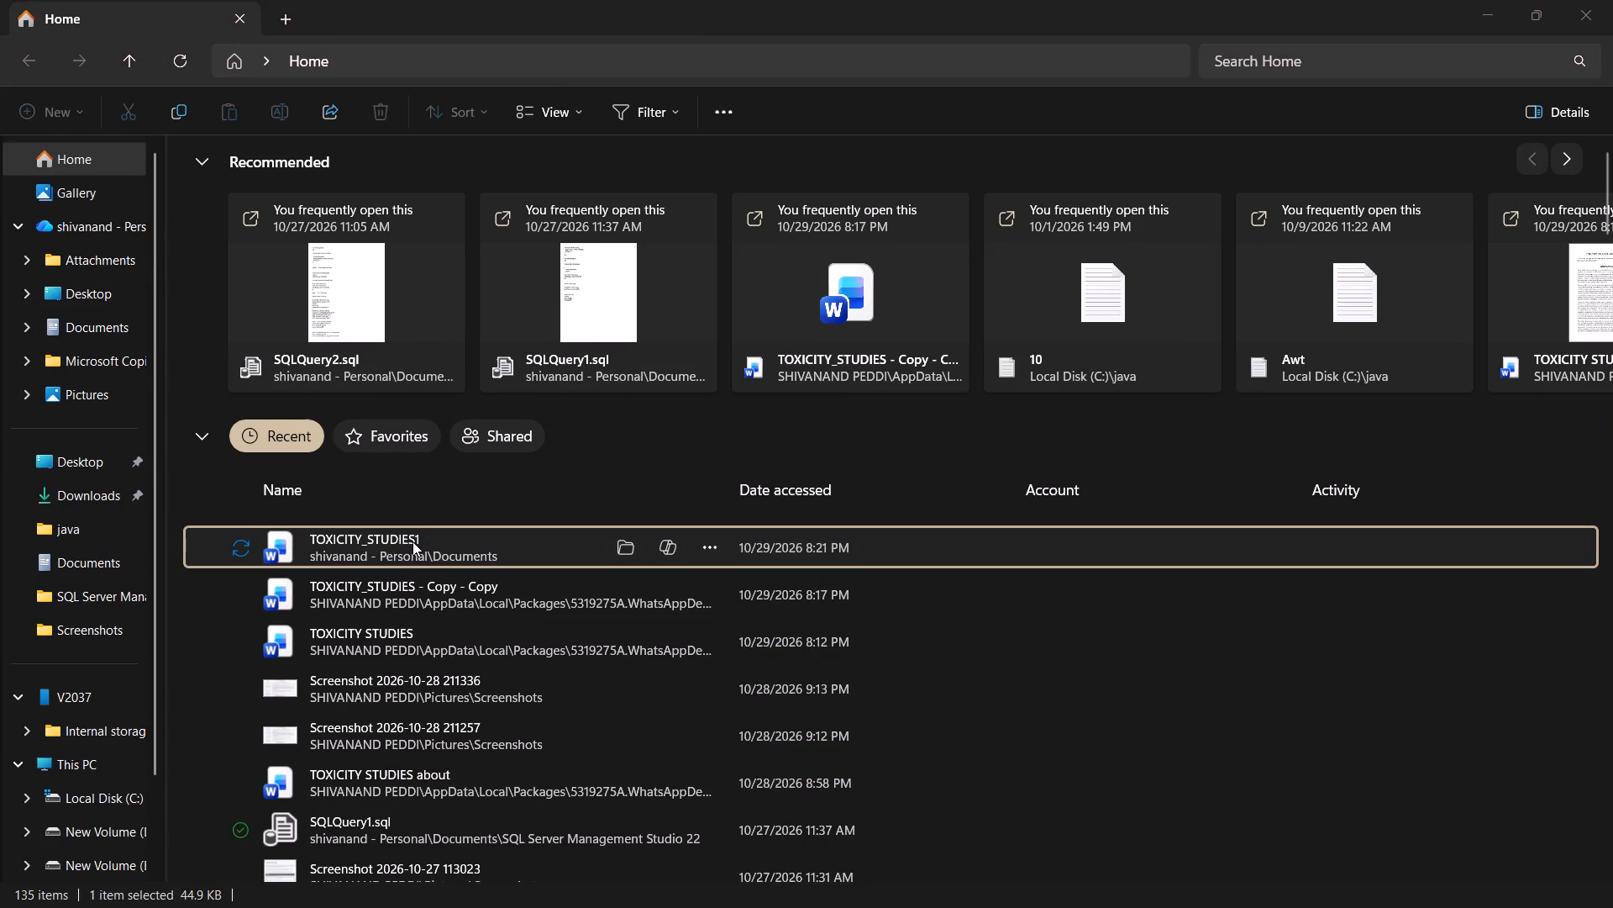
# Look through the reopened document from the INTRODUCTION heading to the end of the references and back to the opening pages.
pyautogui.press('Down')
pyautogui.press('Down')
pyautogui.press('Down')
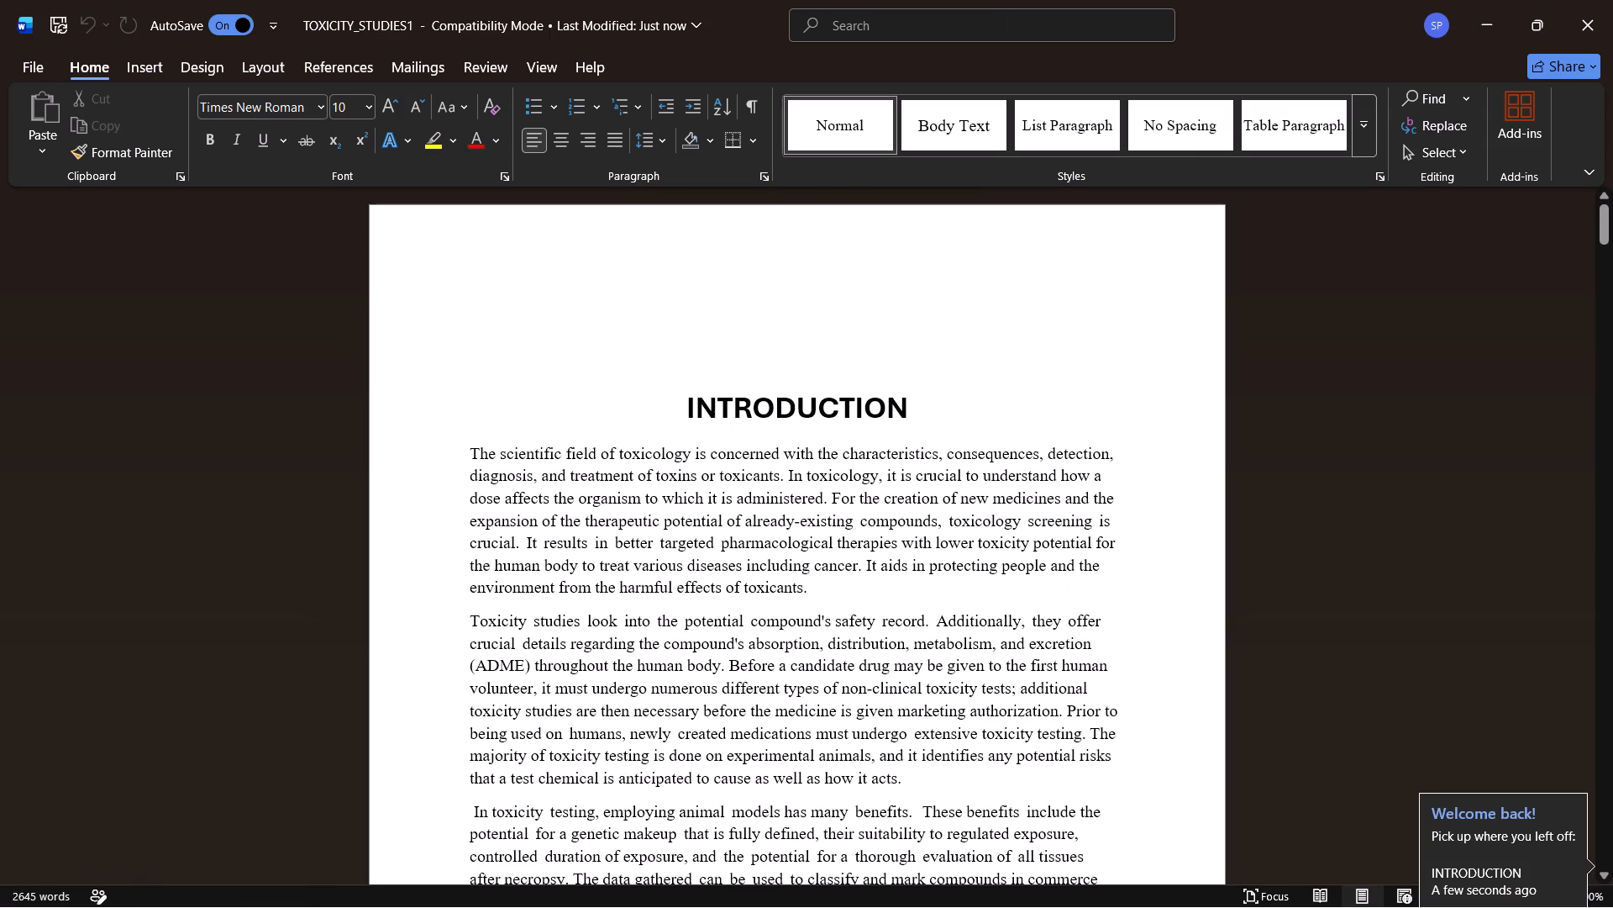
pyautogui.scroll(-15, 841, 422)
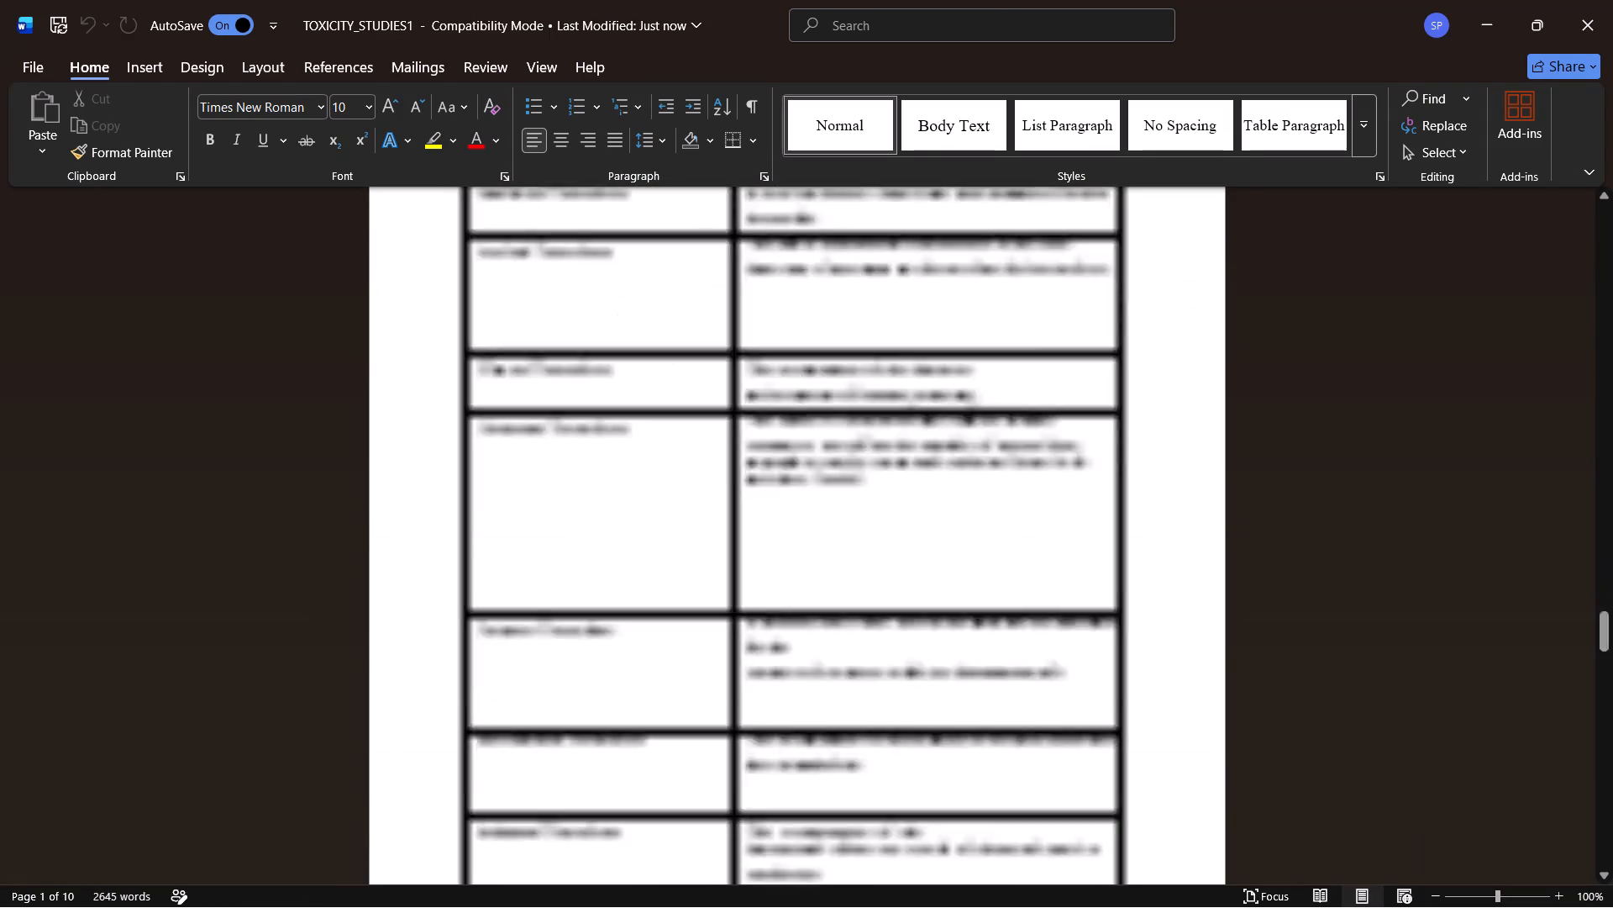
pyautogui.scroll(-10, 841, 422)
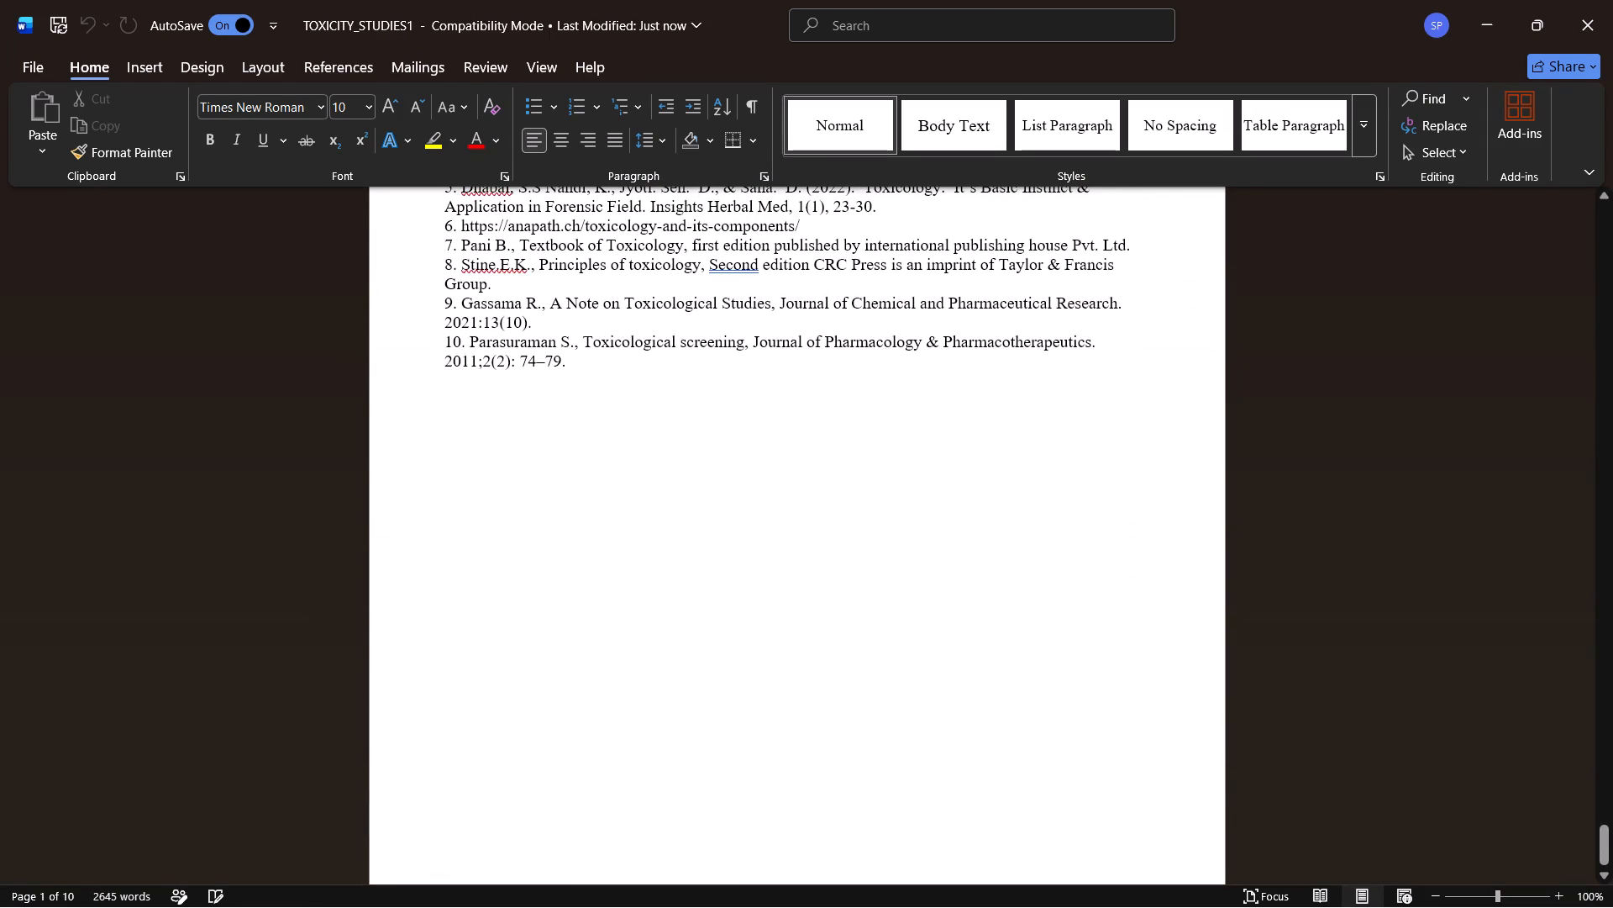
pyautogui.scroll(6, 841, 422)
pyautogui.scroll(20, 841, 422)
pyautogui.scroll(2, 841, 422)
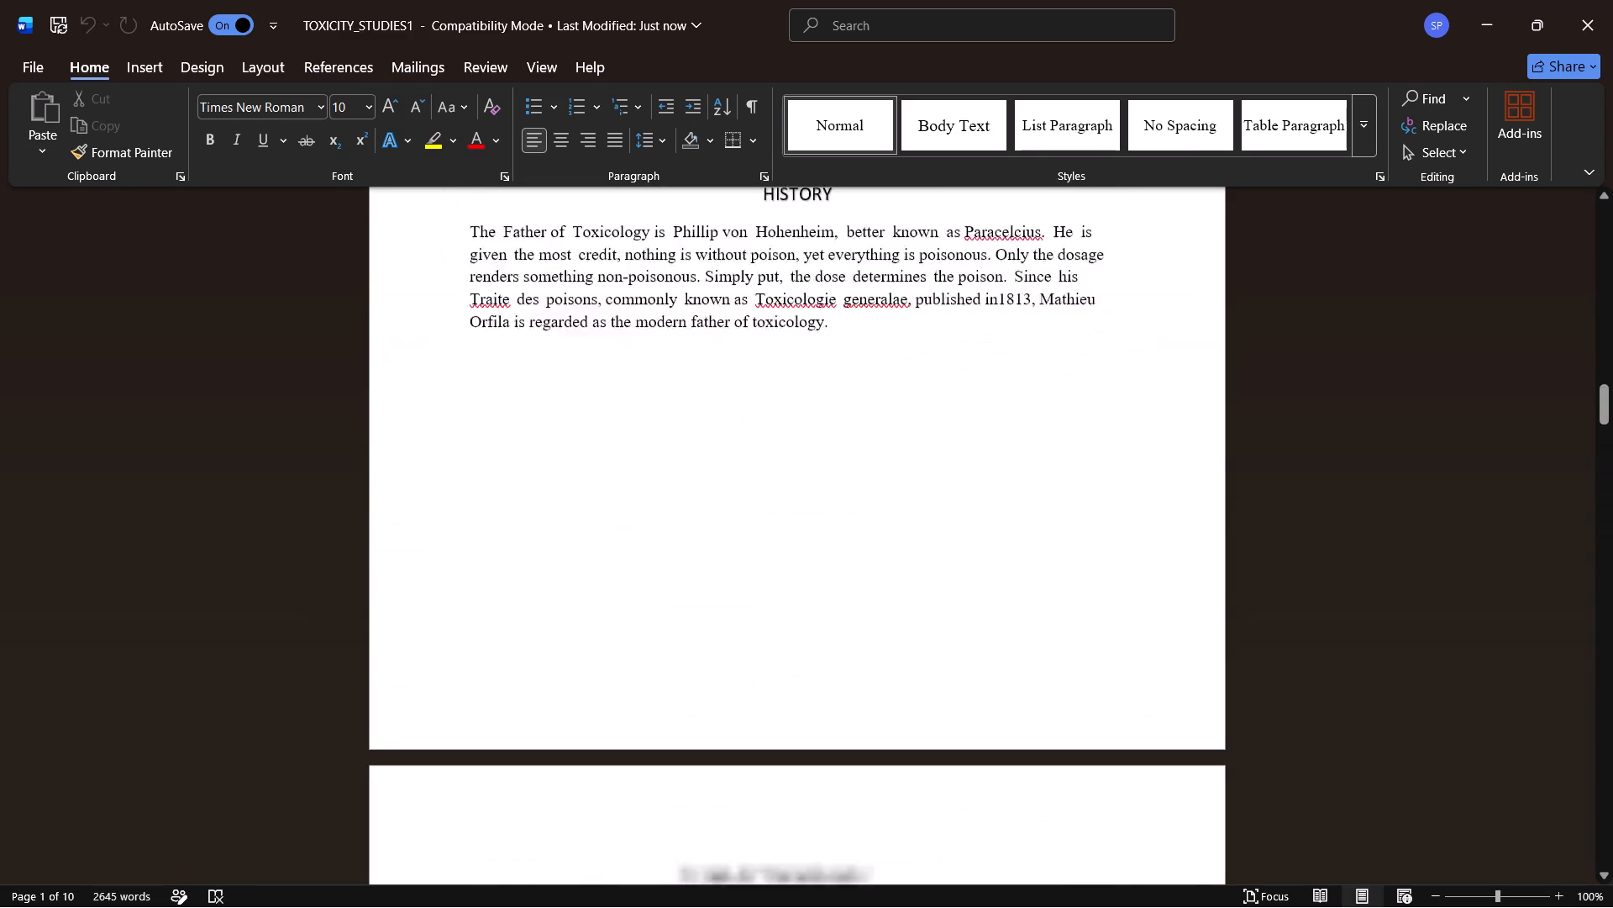
pyautogui.scroll(10, 841, 422)
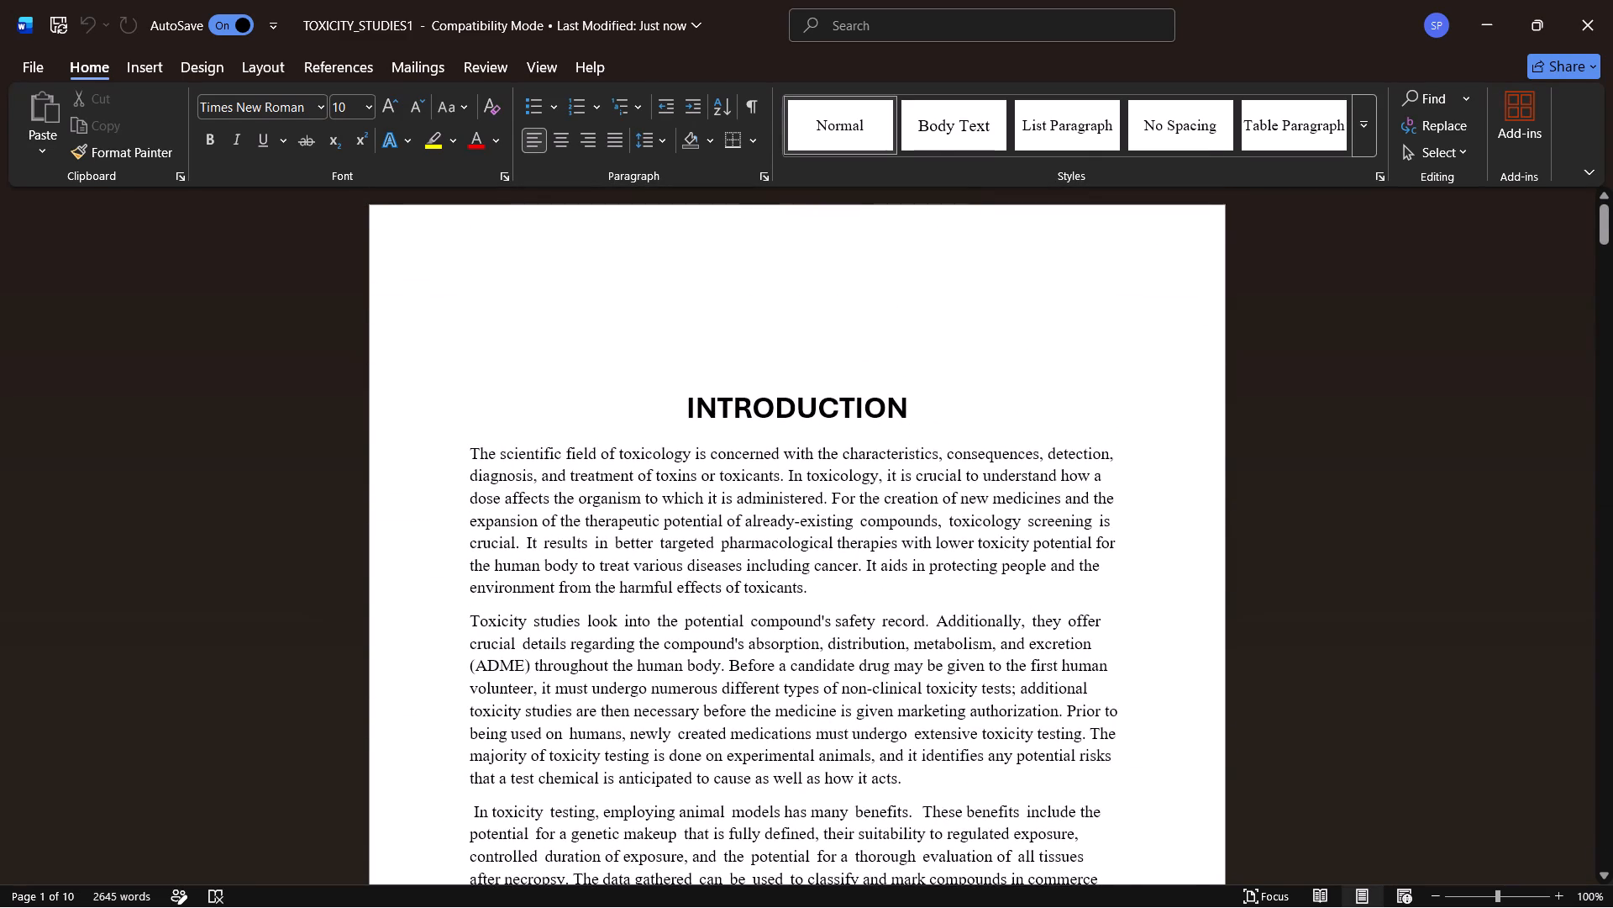
pyautogui.scroll(-6, 679, 409)
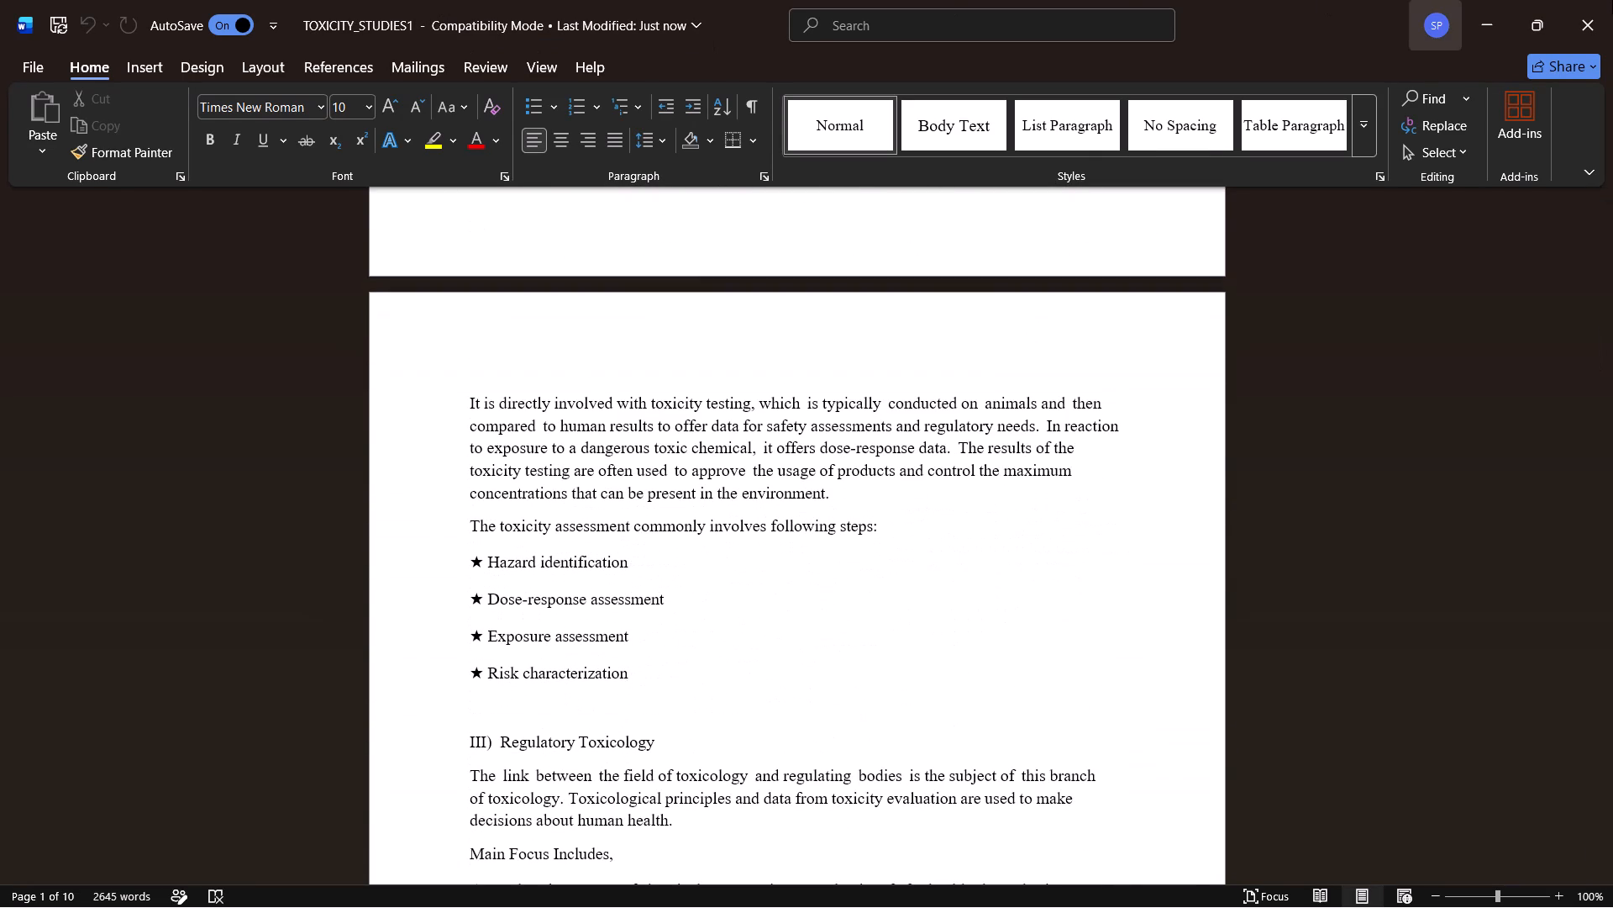
# Close the TOXICITY_STUDIES1 document.
pyautogui.doubleClick(1612, 3)
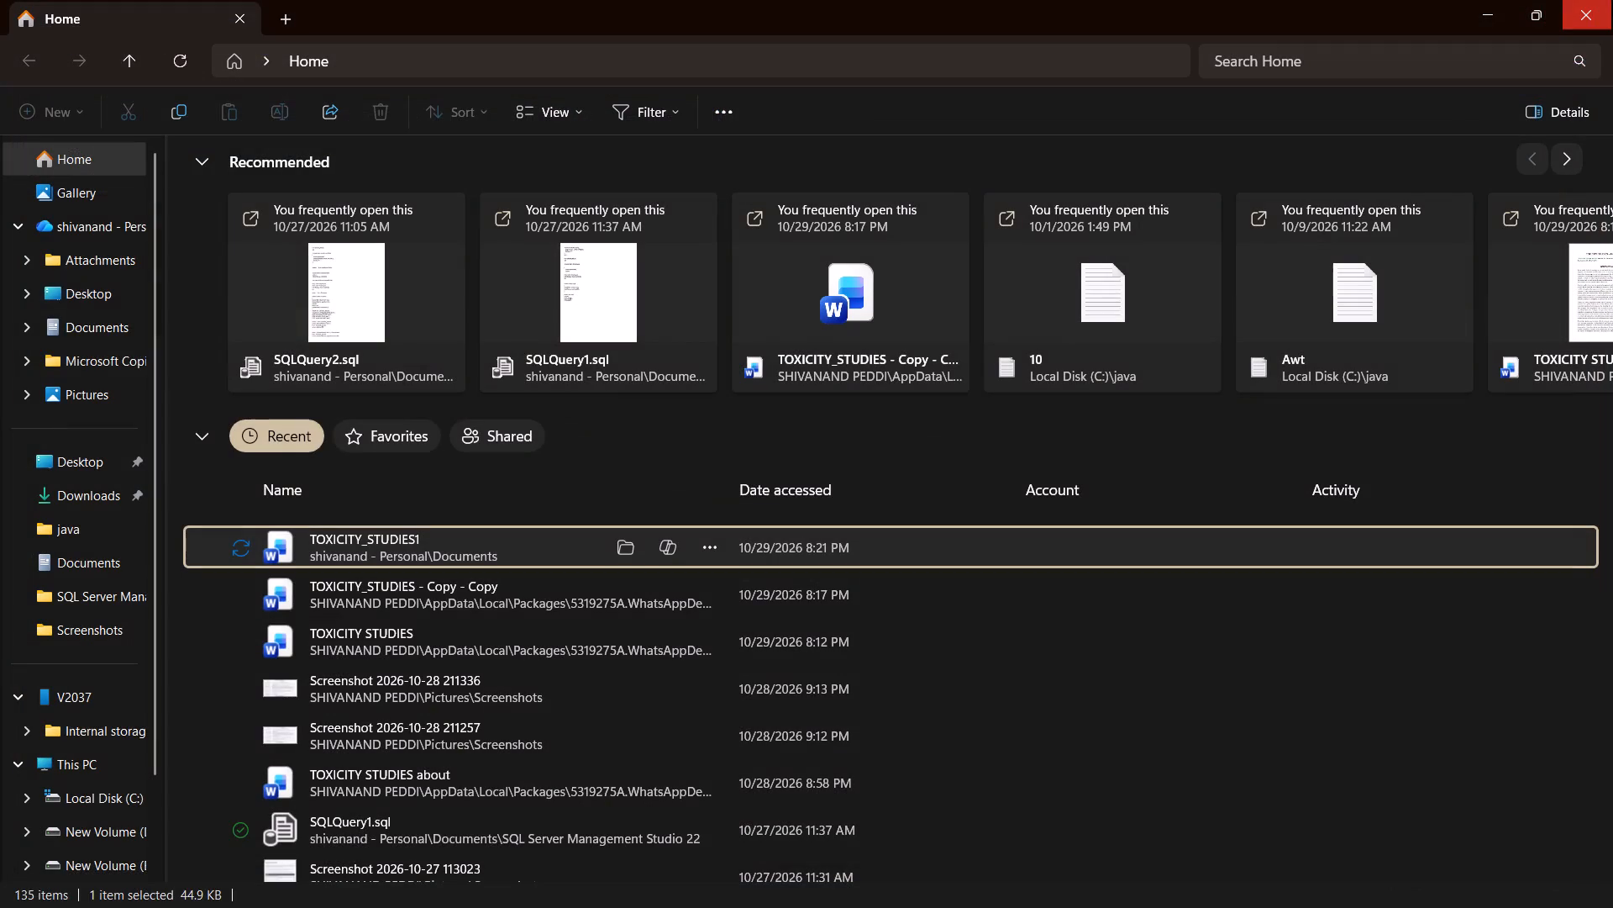